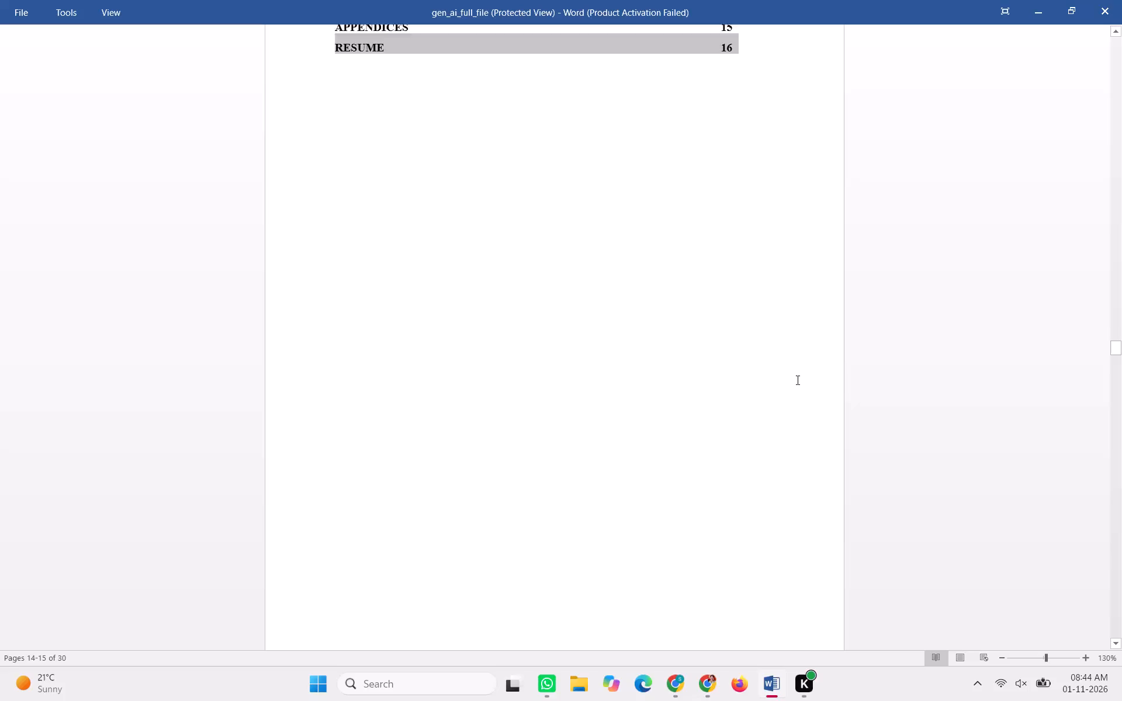
Review the table of contents of the sample report gen_ai_full_file.
scroll(797, 380, "up", 1)
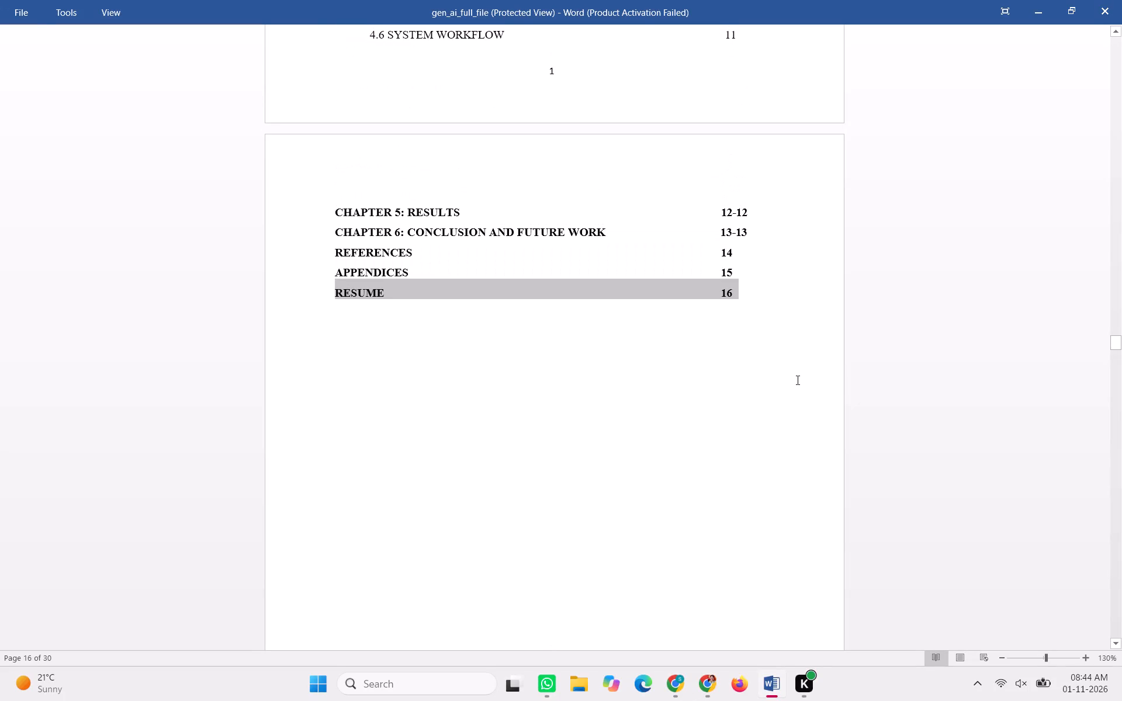
scroll(797, 380, "up", 2)
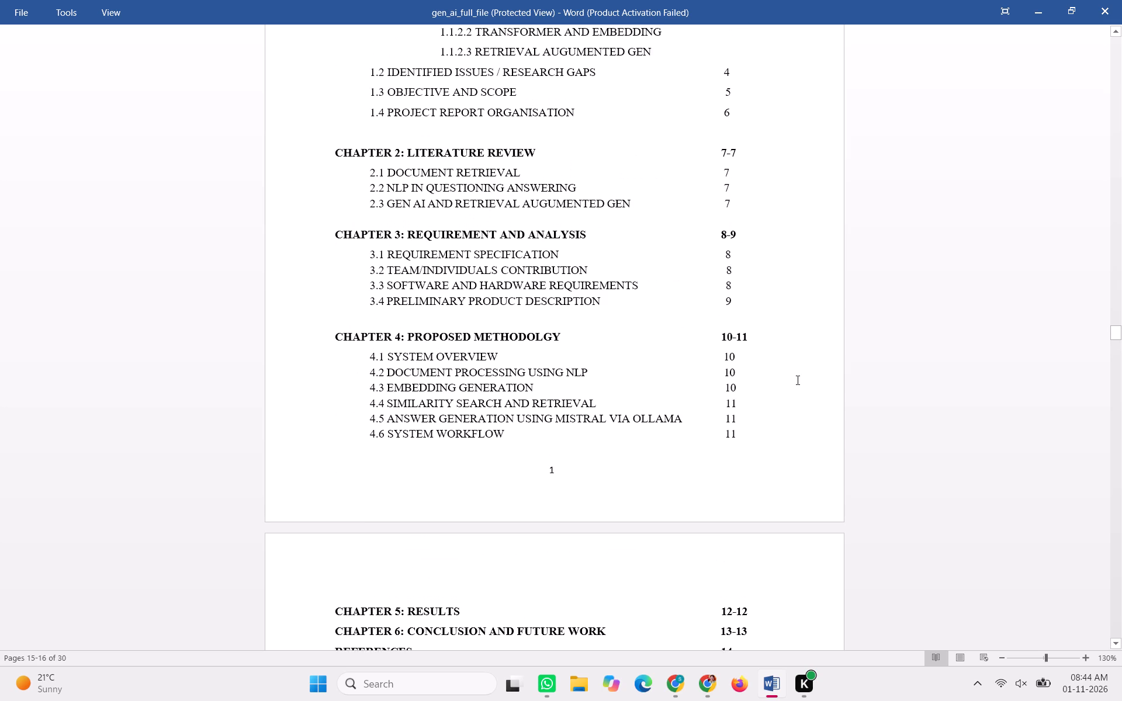
scroll(797, 380, "up", 2)
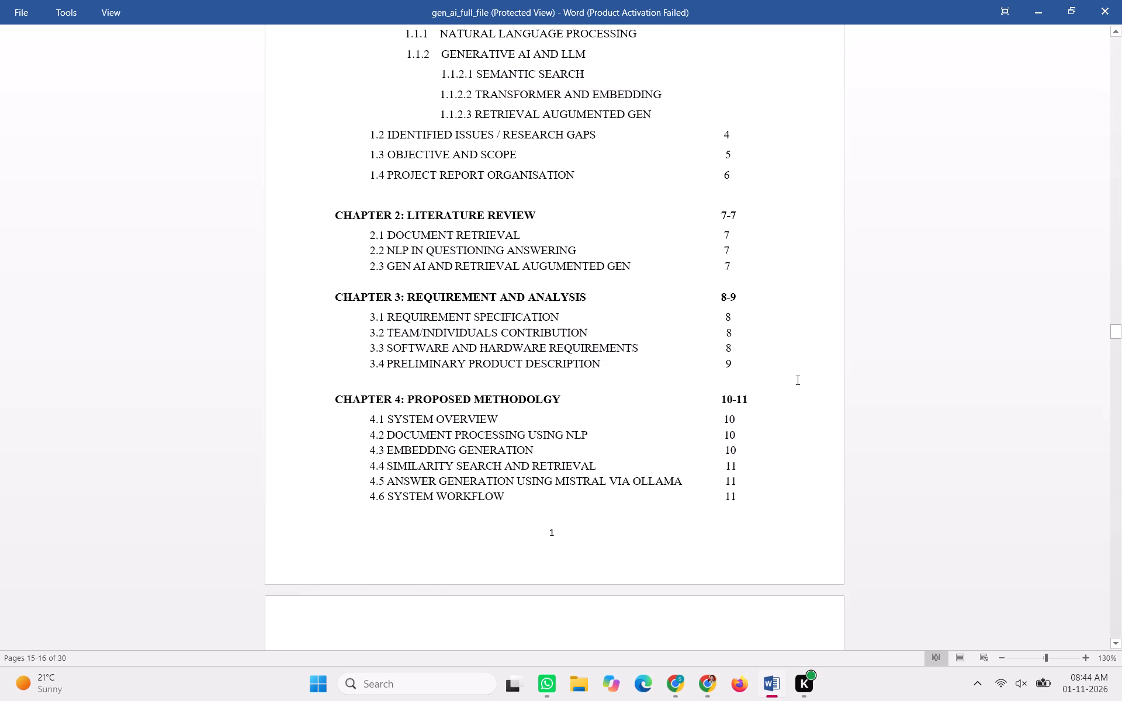
scroll(797, 380, "up", 1)
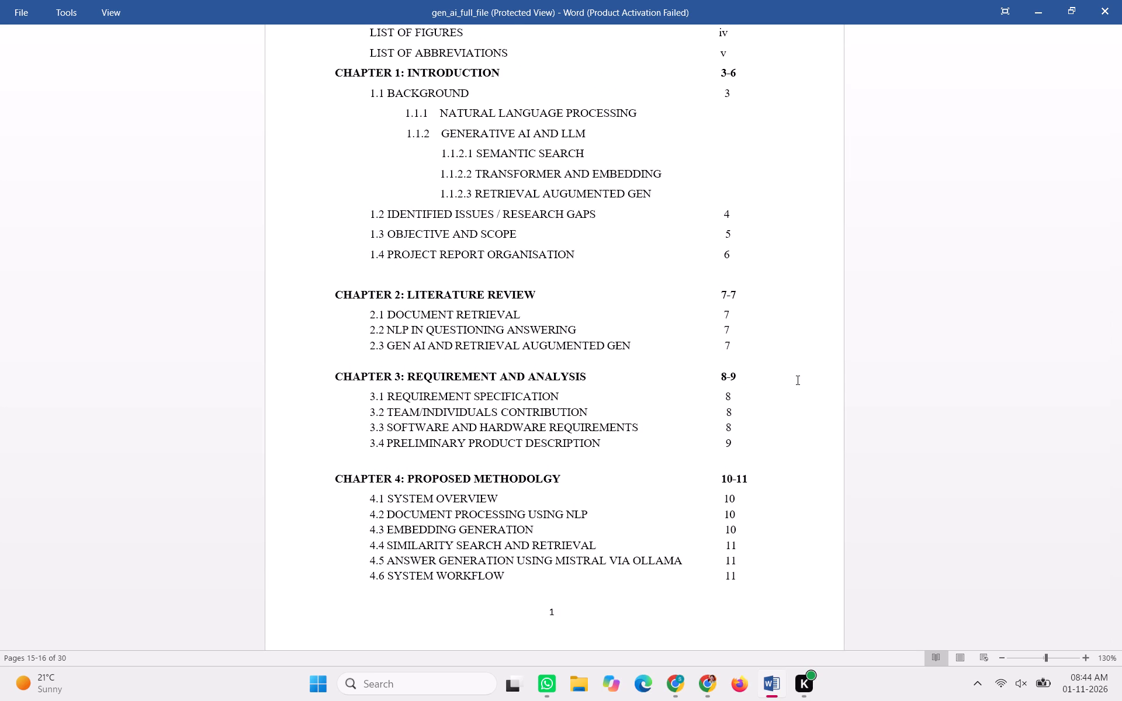
scroll(797, 380, "up", 1)
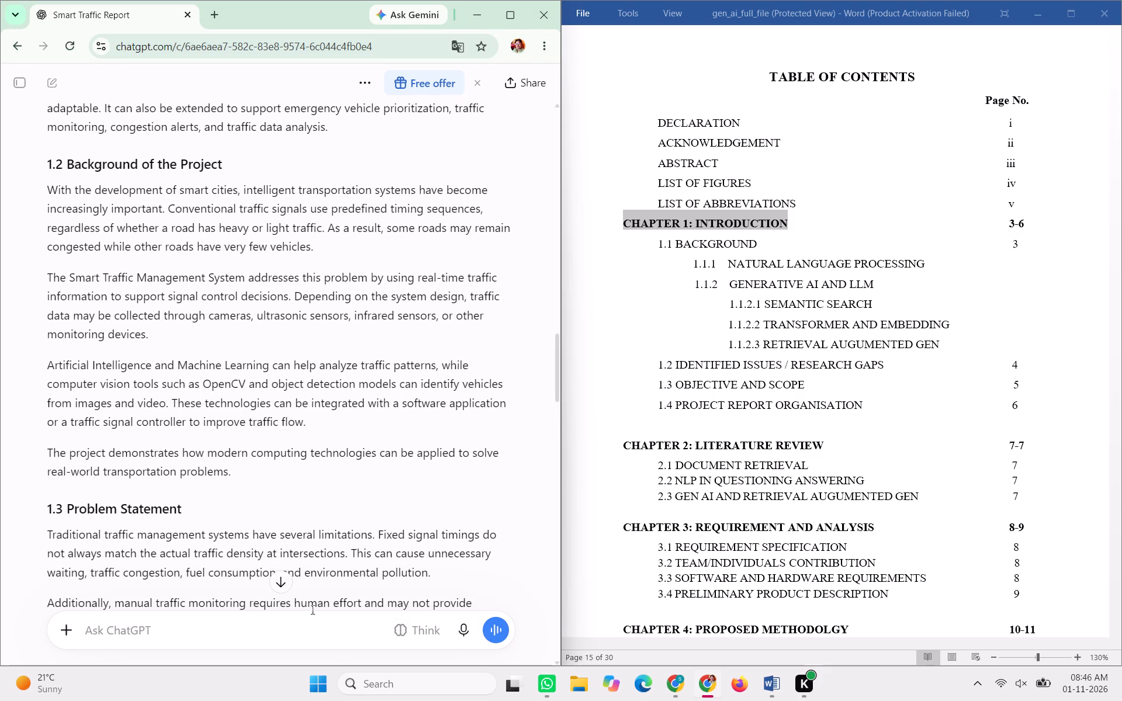
scroll(311, 609, "up", 2)
scroll(311, 609, "down", 6)
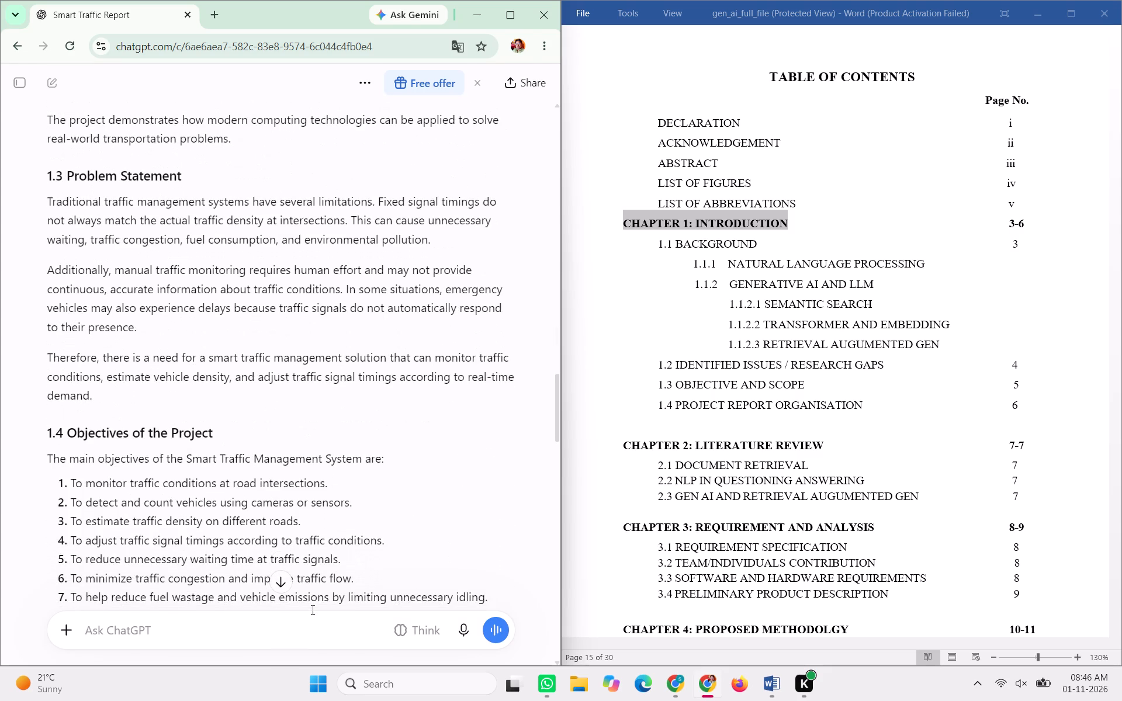
scroll(311, 609, "down", 8)
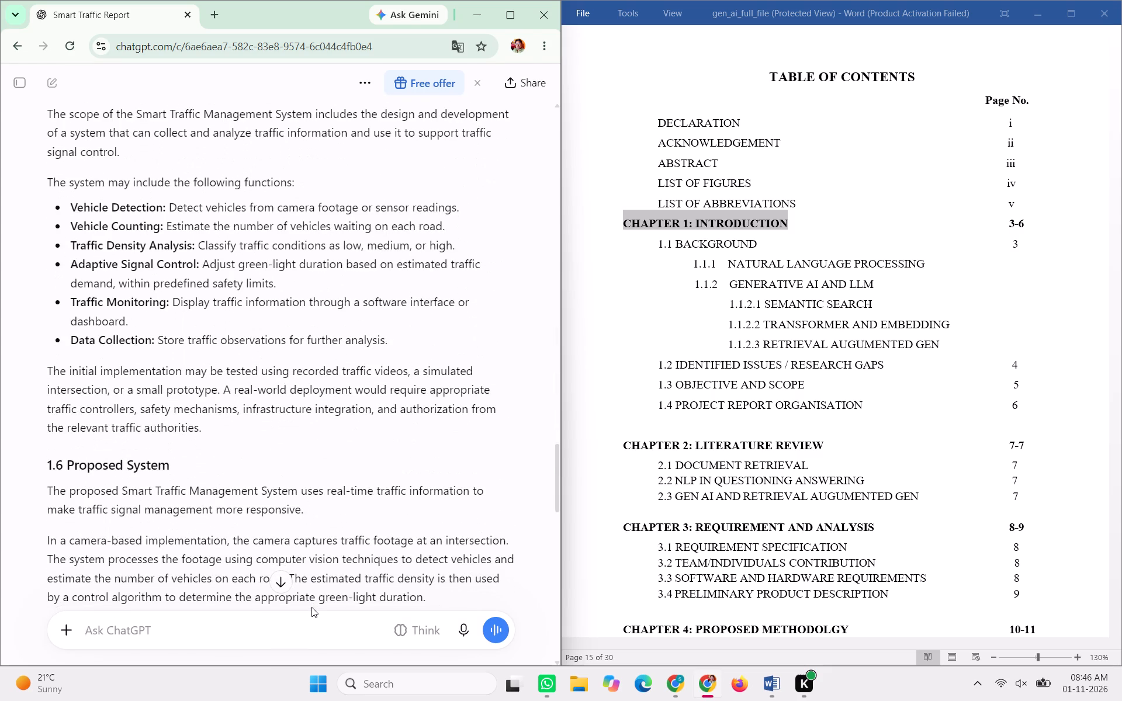
scroll(311, 607, "up", 7)
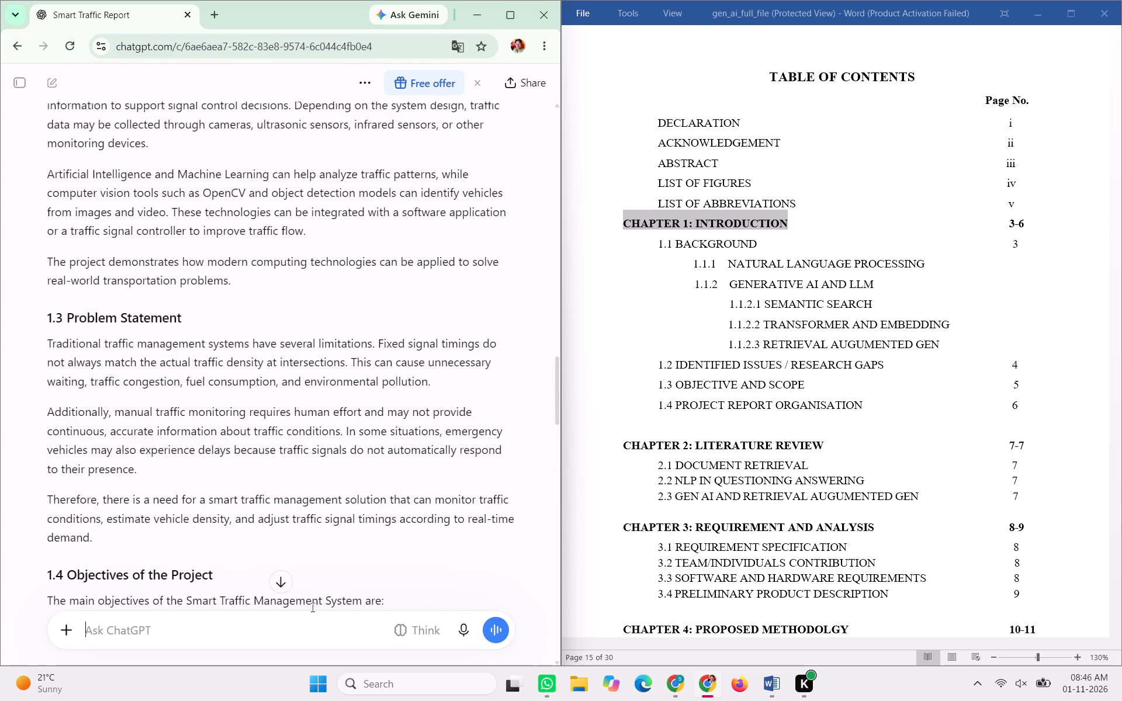
scroll(311, 607, "up", 6)
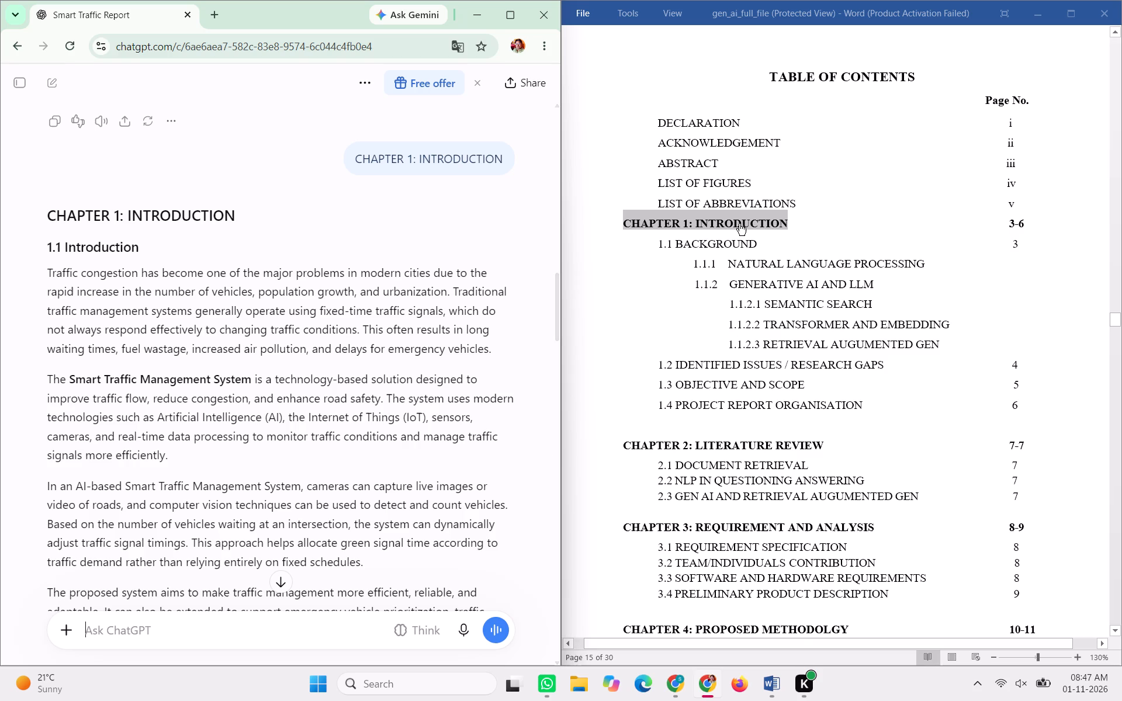
Launch another Word window and create a blank document for the new report.
scroll(739, 223, "up", 3)
scroll(739, 223, "down", 1)
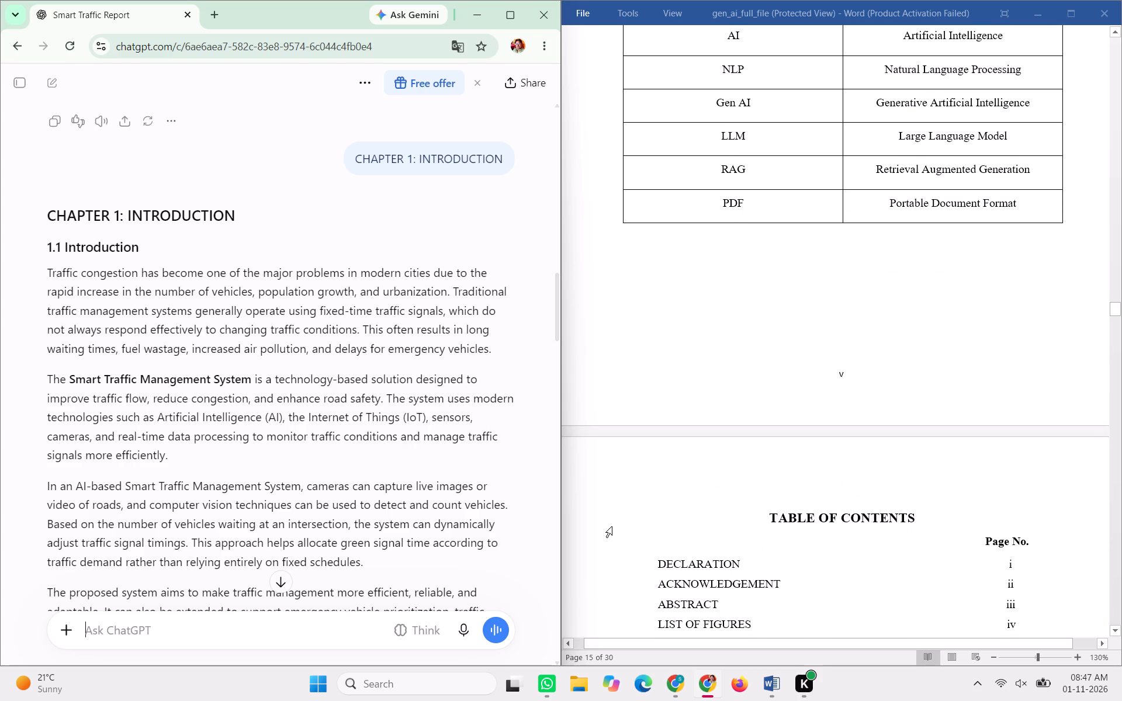
left_click(455, 676)
type("word")
key("Return")
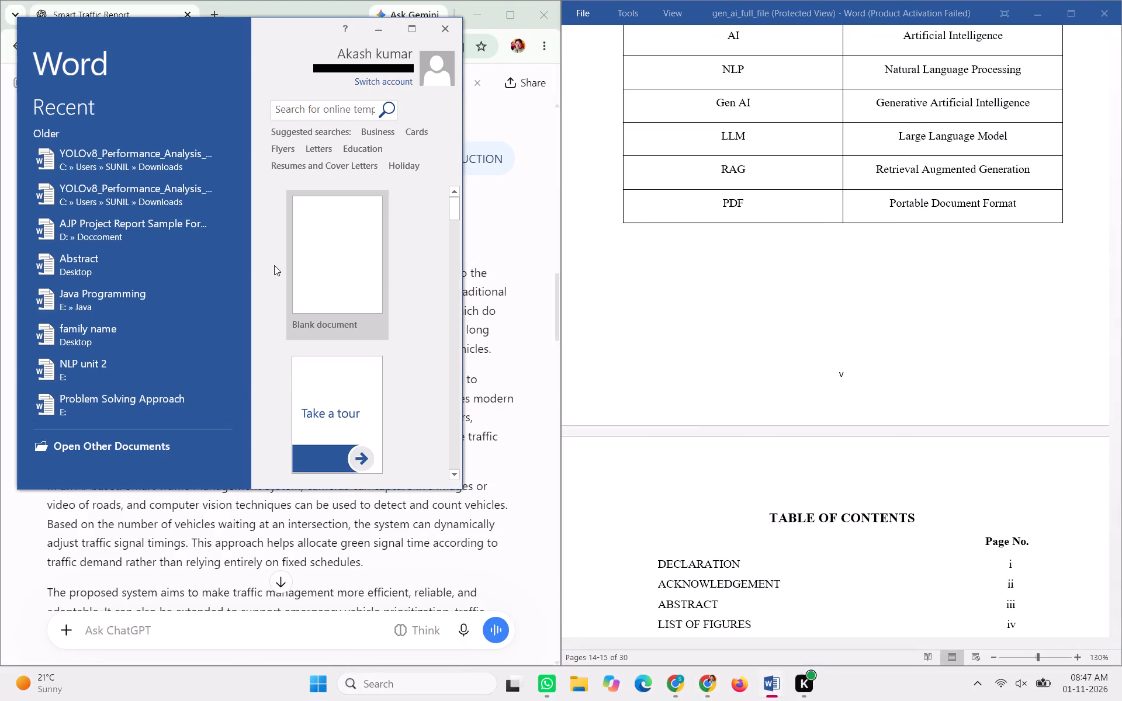
left_click(316, 257)
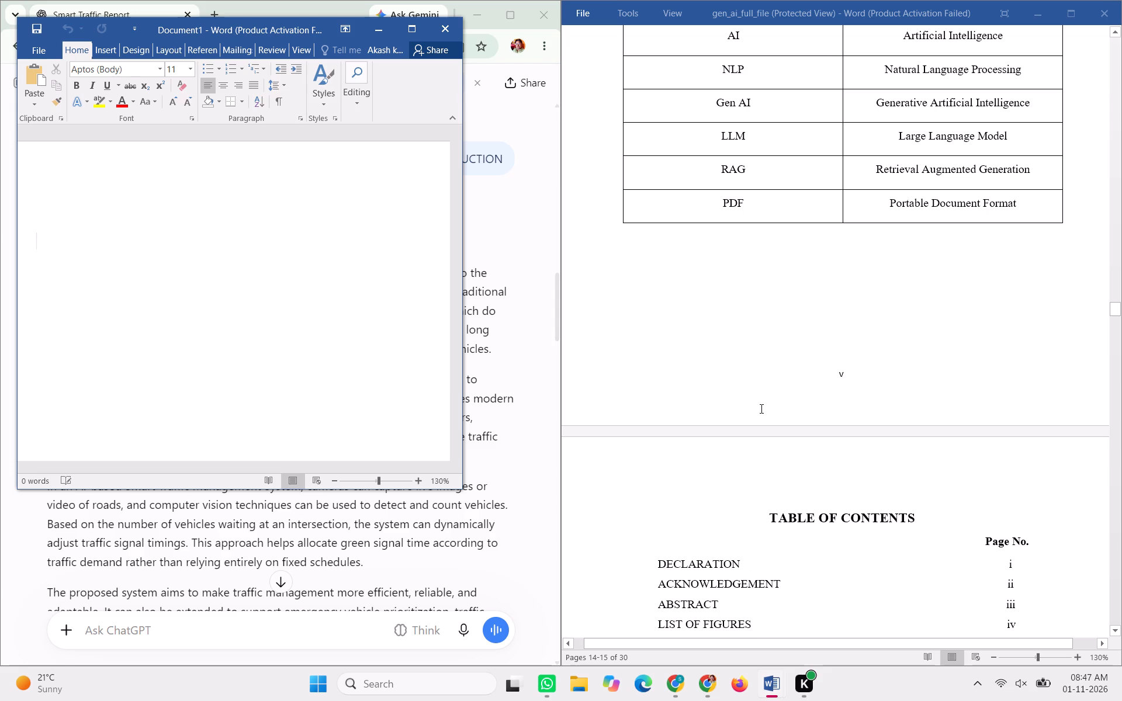
Look through the sample report's pages from the list of abbreviations to the start of Chapter 1, returning to the table of contents.
scroll(760, 408, "down", 3)
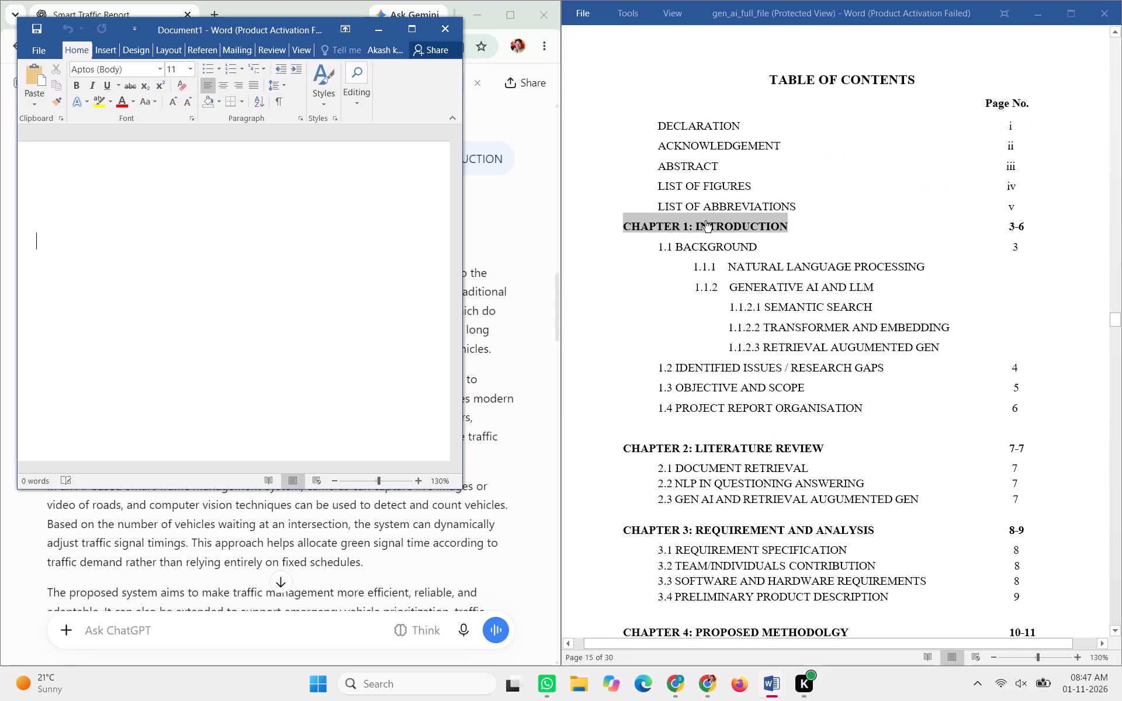
left_click(705, 220)
scroll(705, 220, "up", 2)
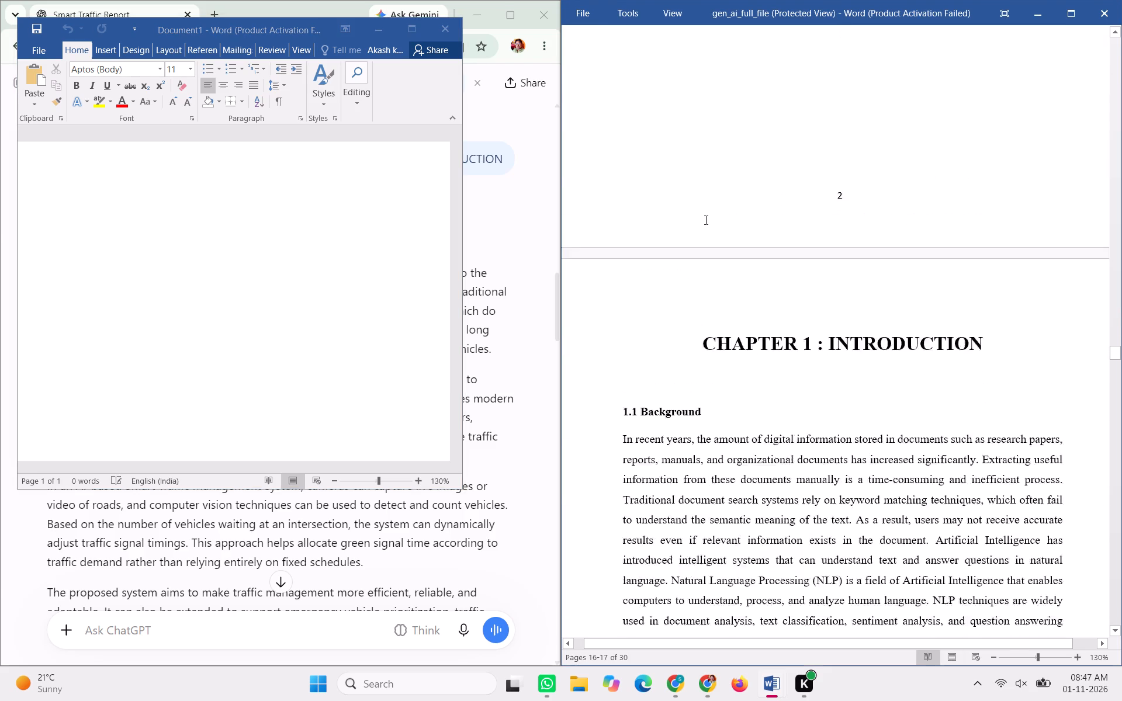
scroll(705, 220, "up", 3)
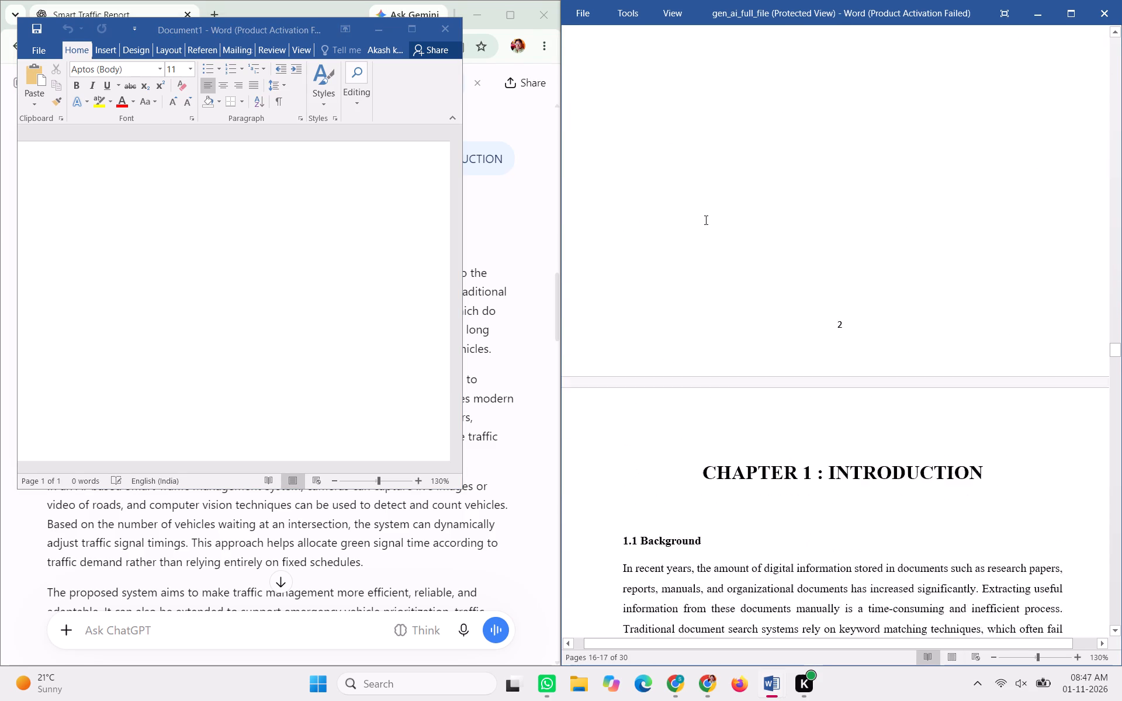
scroll(705, 220, "up", 3)
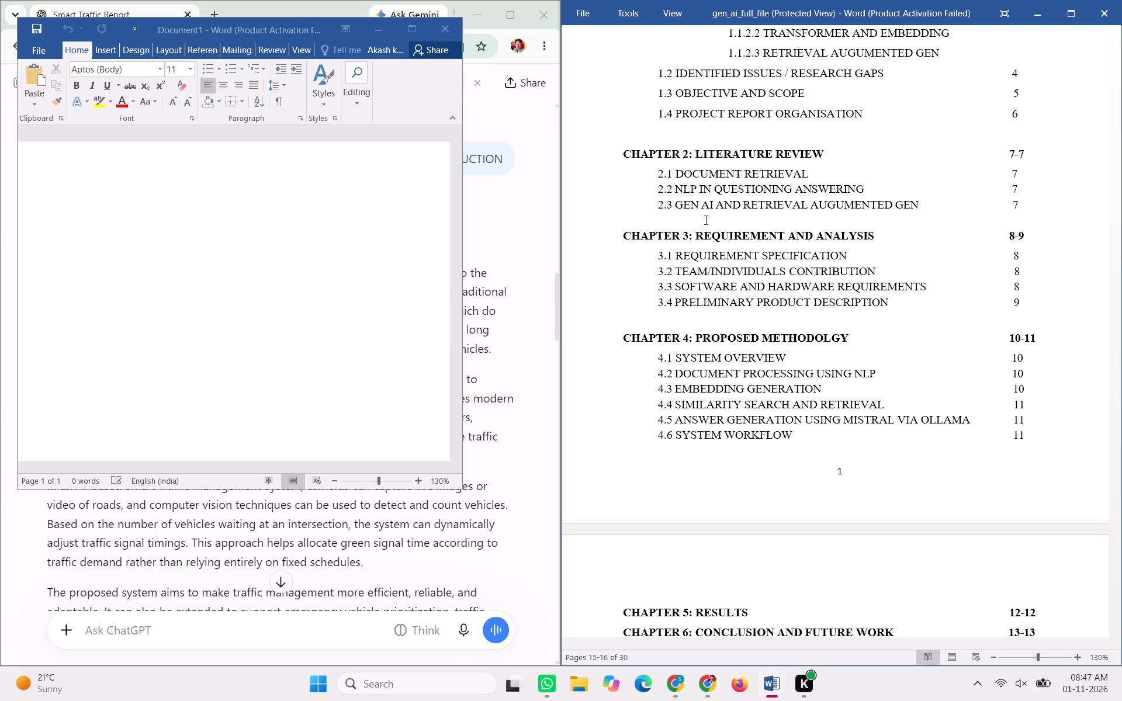
scroll(705, 220, "up", 4)
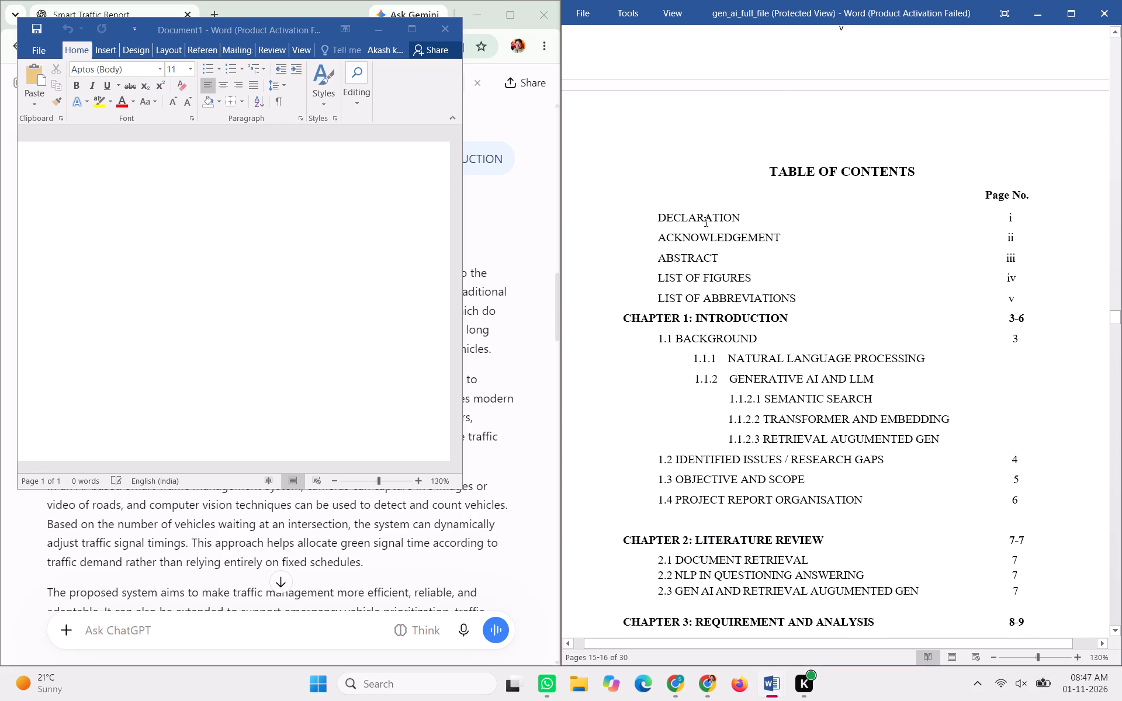
scroll(698, 211, "up", 2)
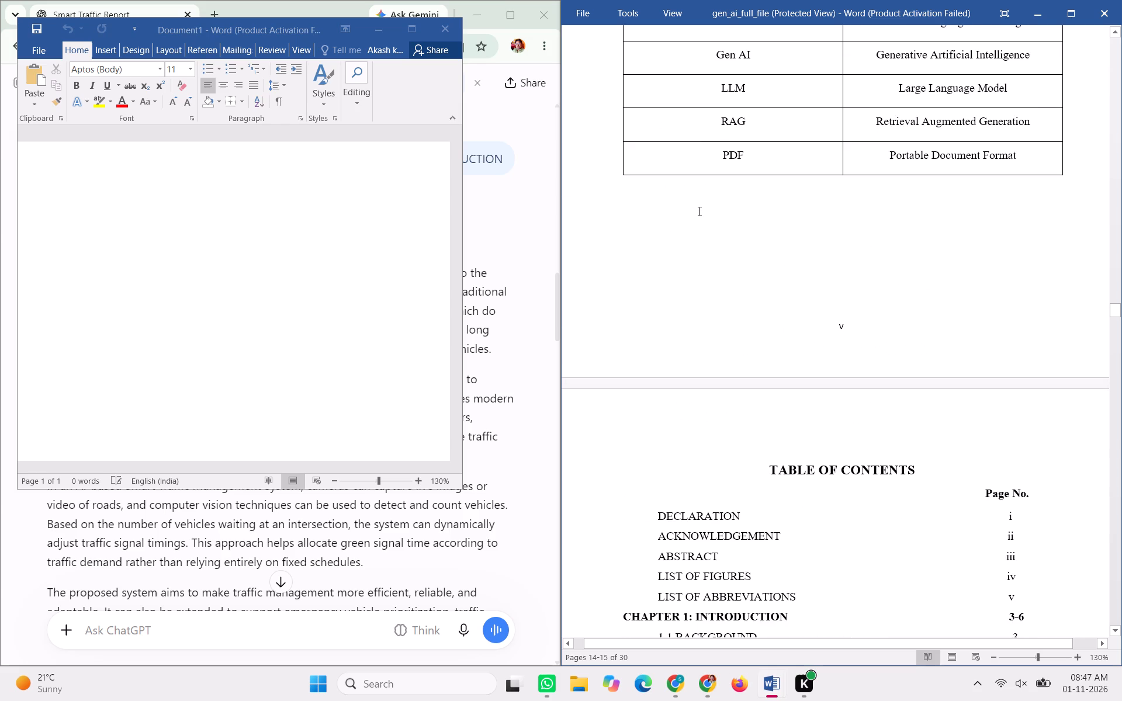
scroll(698, 211, "up", 3)
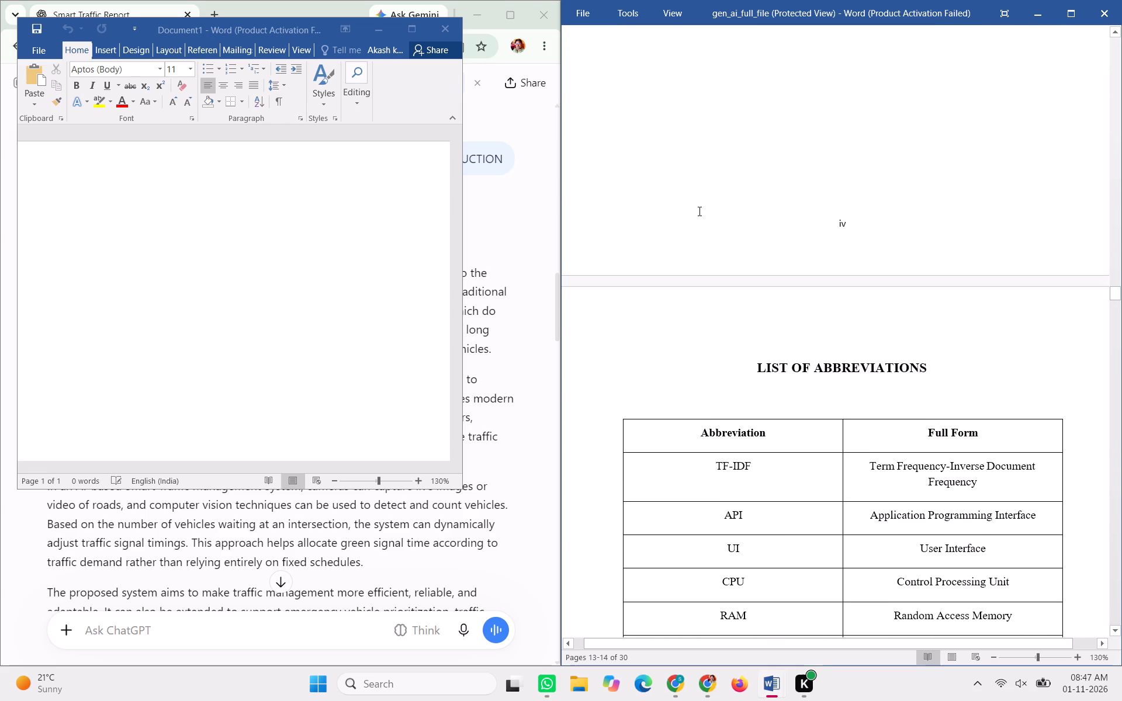
scroll(698, 211, "down", 3)
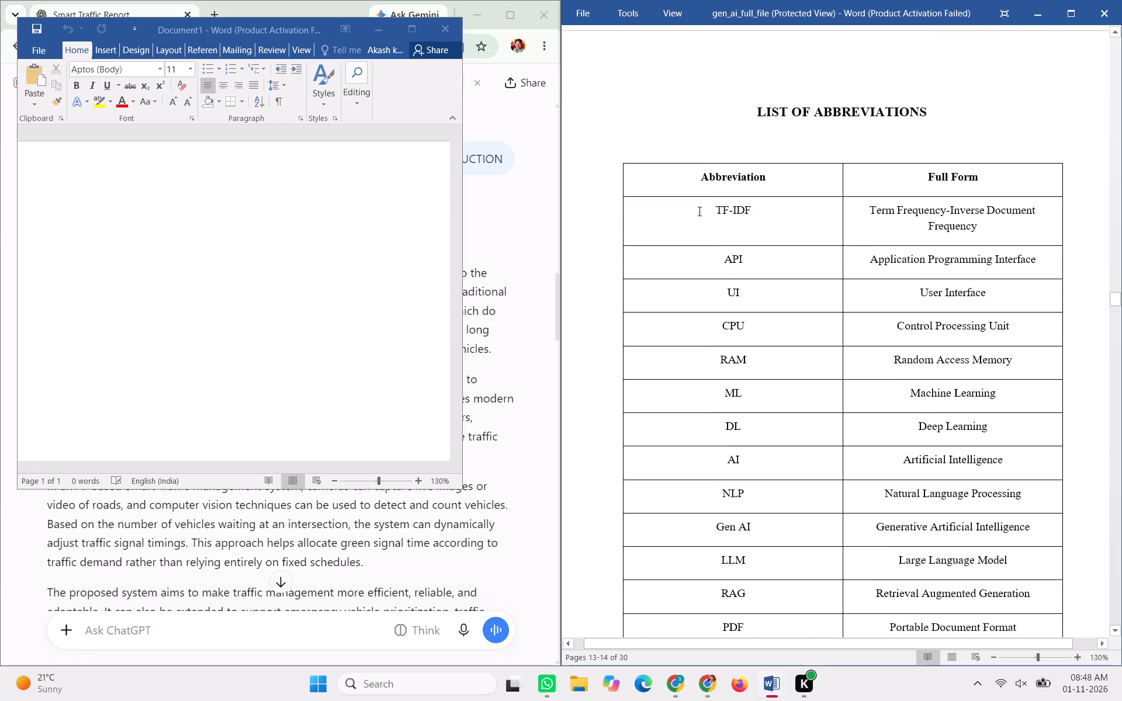
scroll(698, 211, "down", 5)
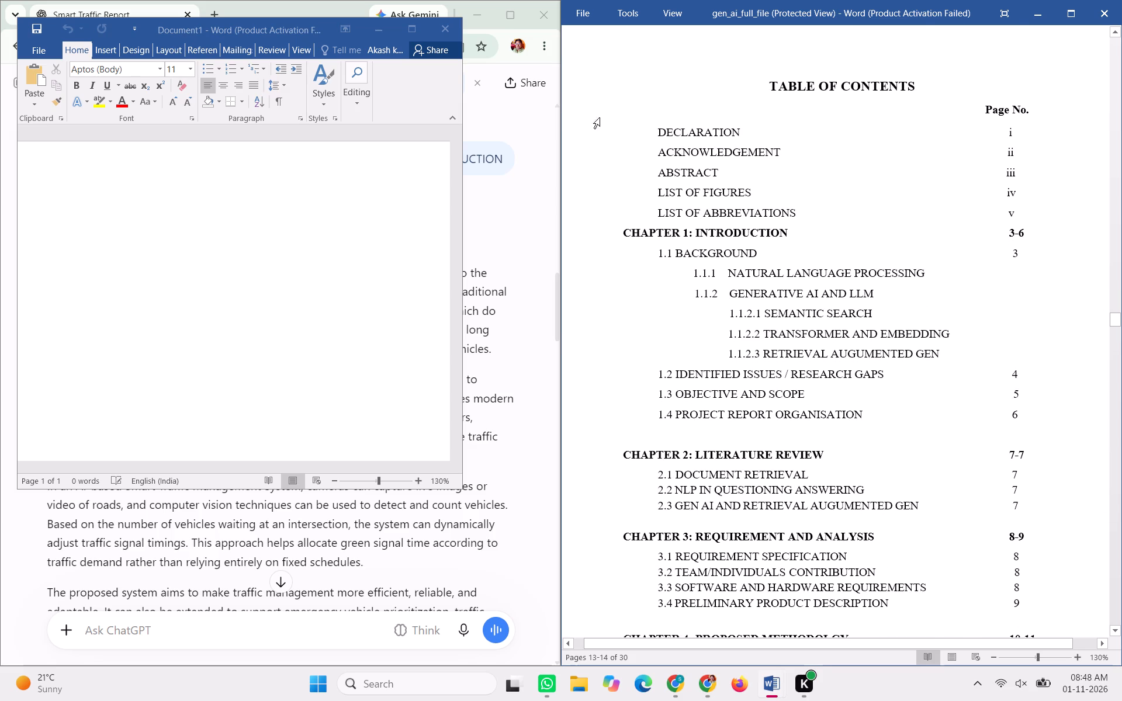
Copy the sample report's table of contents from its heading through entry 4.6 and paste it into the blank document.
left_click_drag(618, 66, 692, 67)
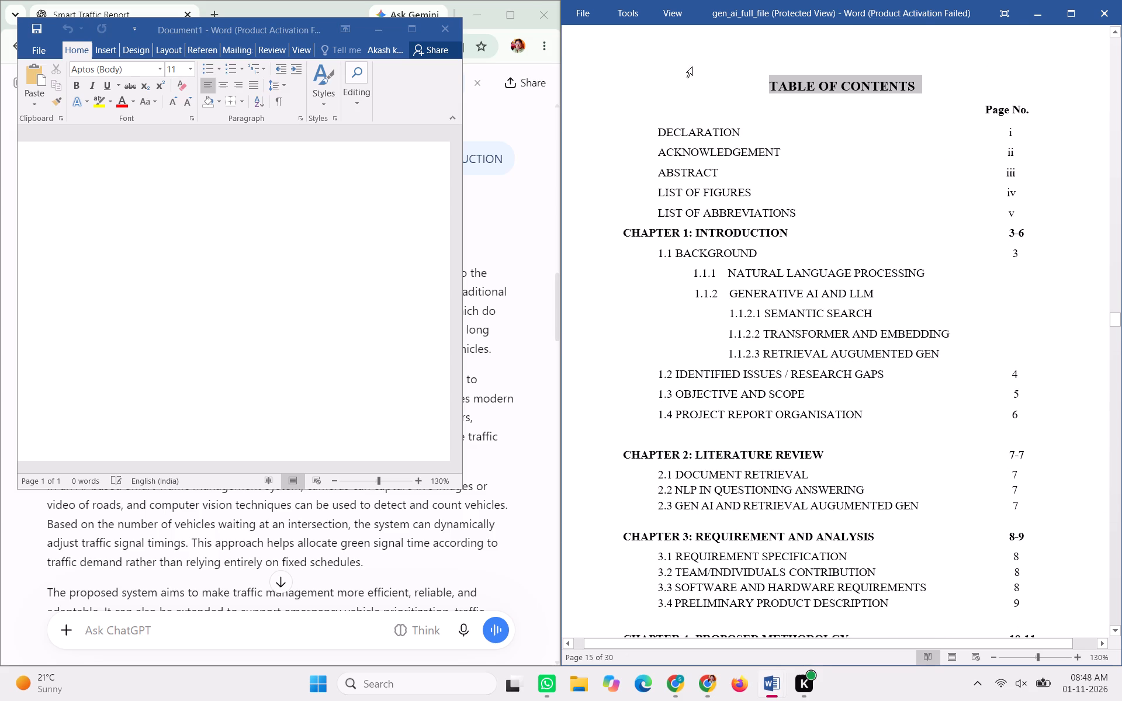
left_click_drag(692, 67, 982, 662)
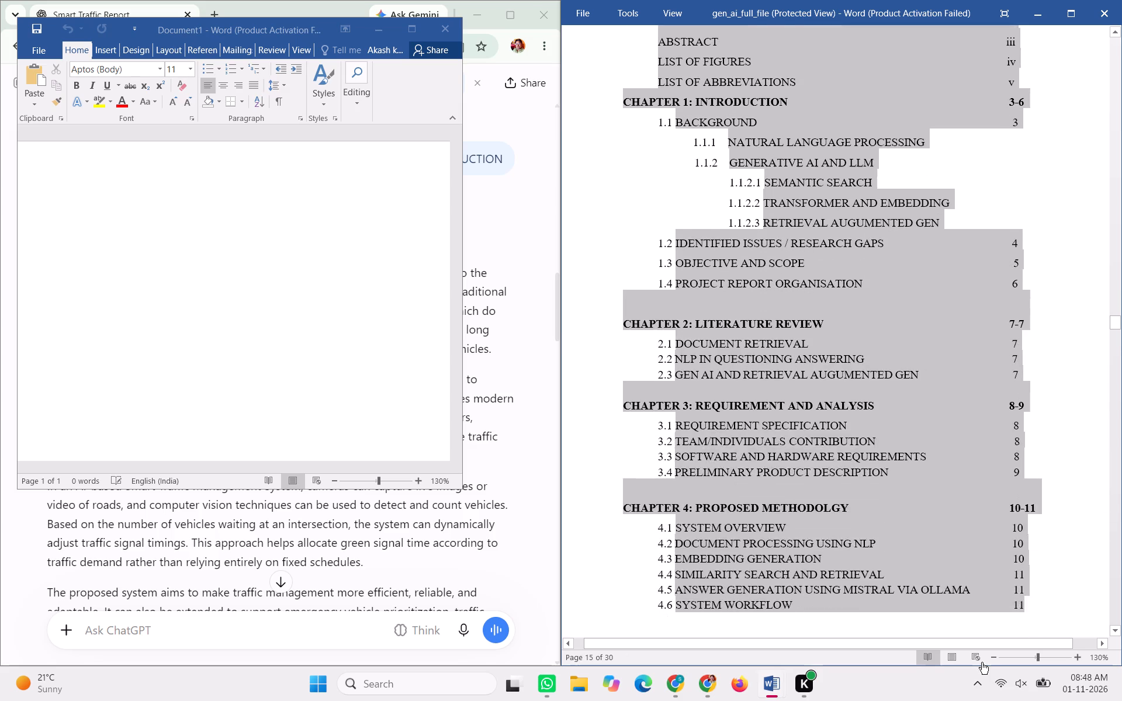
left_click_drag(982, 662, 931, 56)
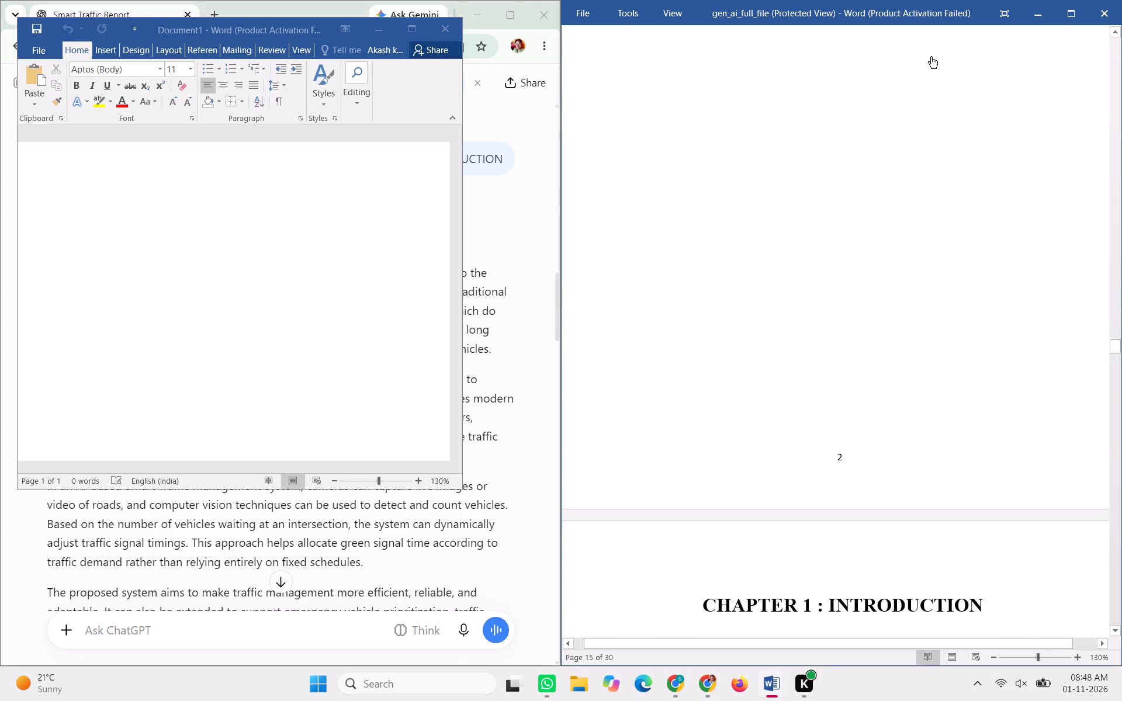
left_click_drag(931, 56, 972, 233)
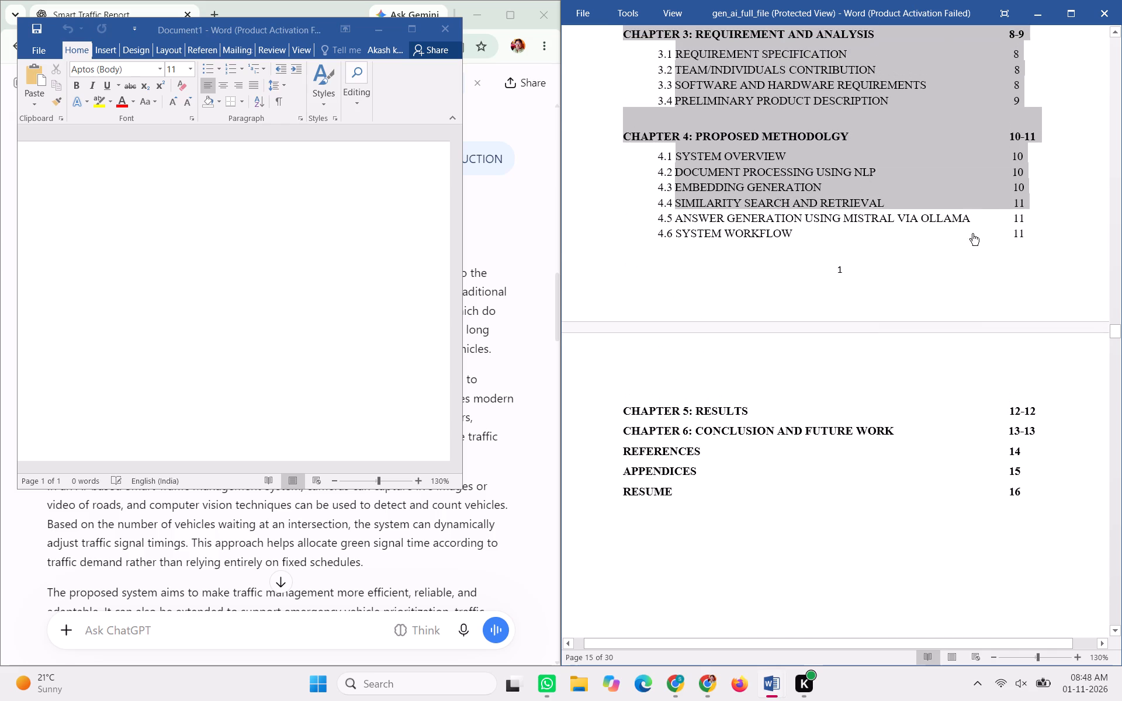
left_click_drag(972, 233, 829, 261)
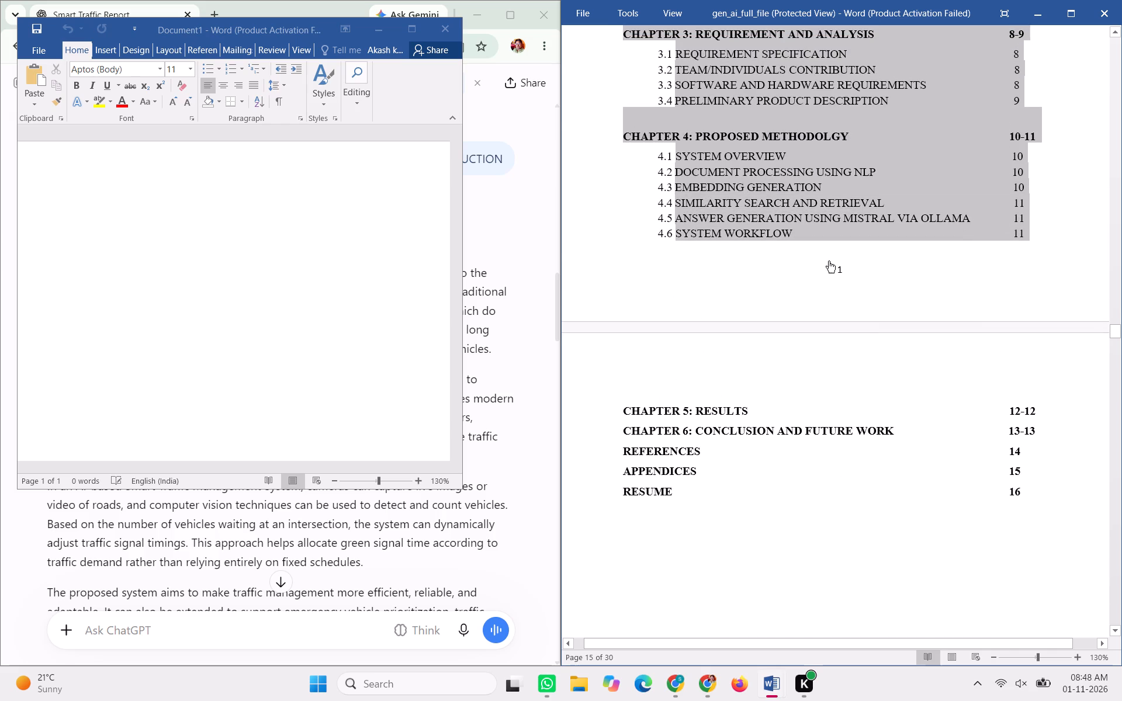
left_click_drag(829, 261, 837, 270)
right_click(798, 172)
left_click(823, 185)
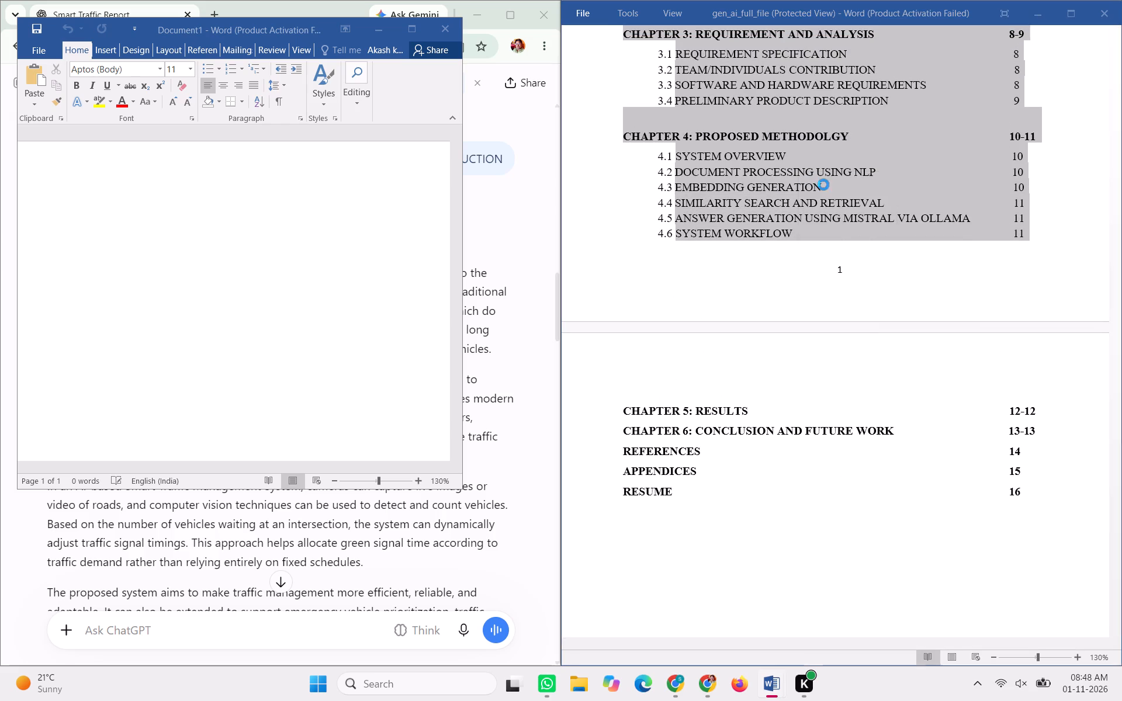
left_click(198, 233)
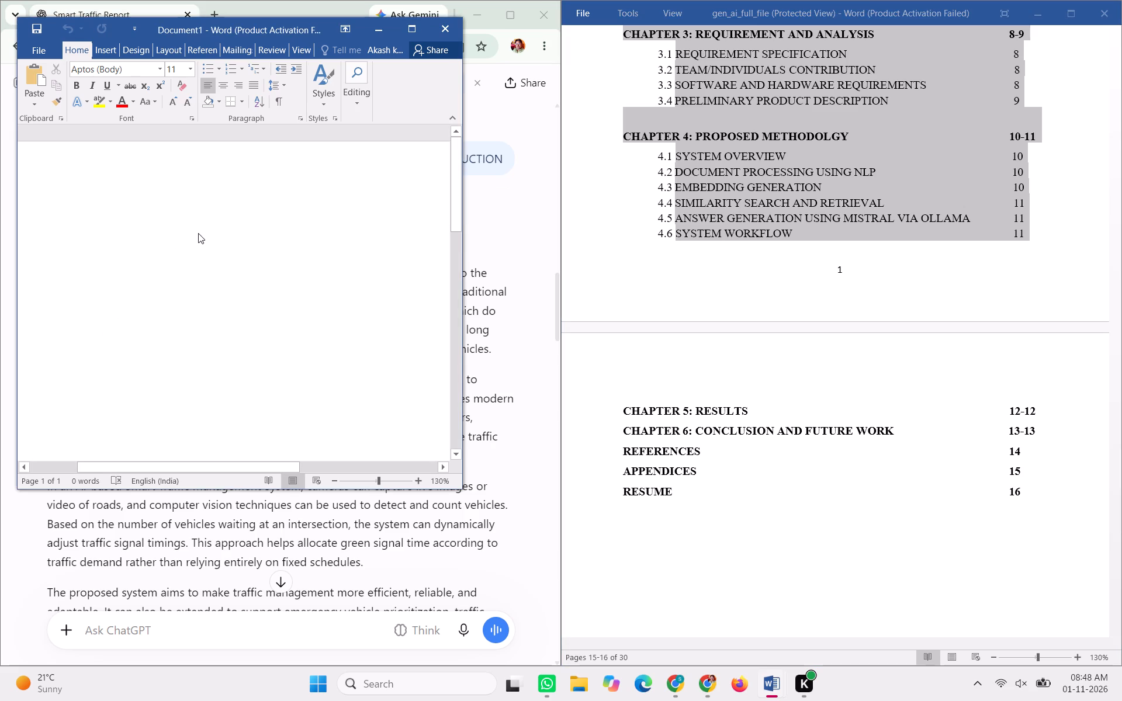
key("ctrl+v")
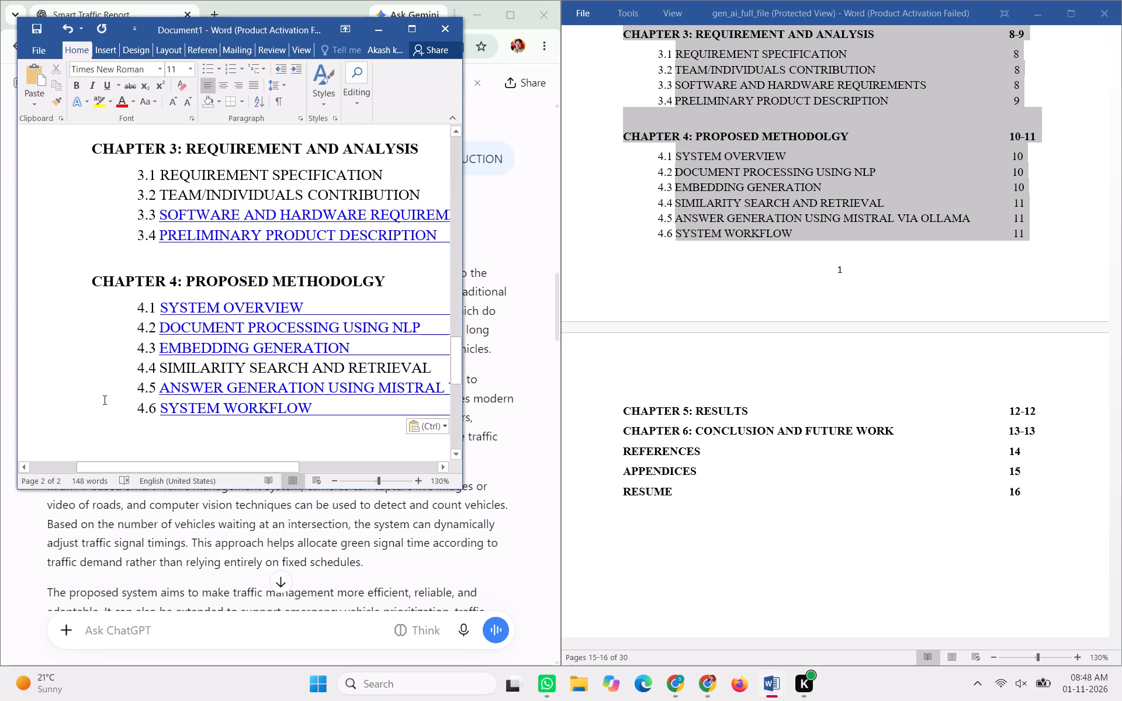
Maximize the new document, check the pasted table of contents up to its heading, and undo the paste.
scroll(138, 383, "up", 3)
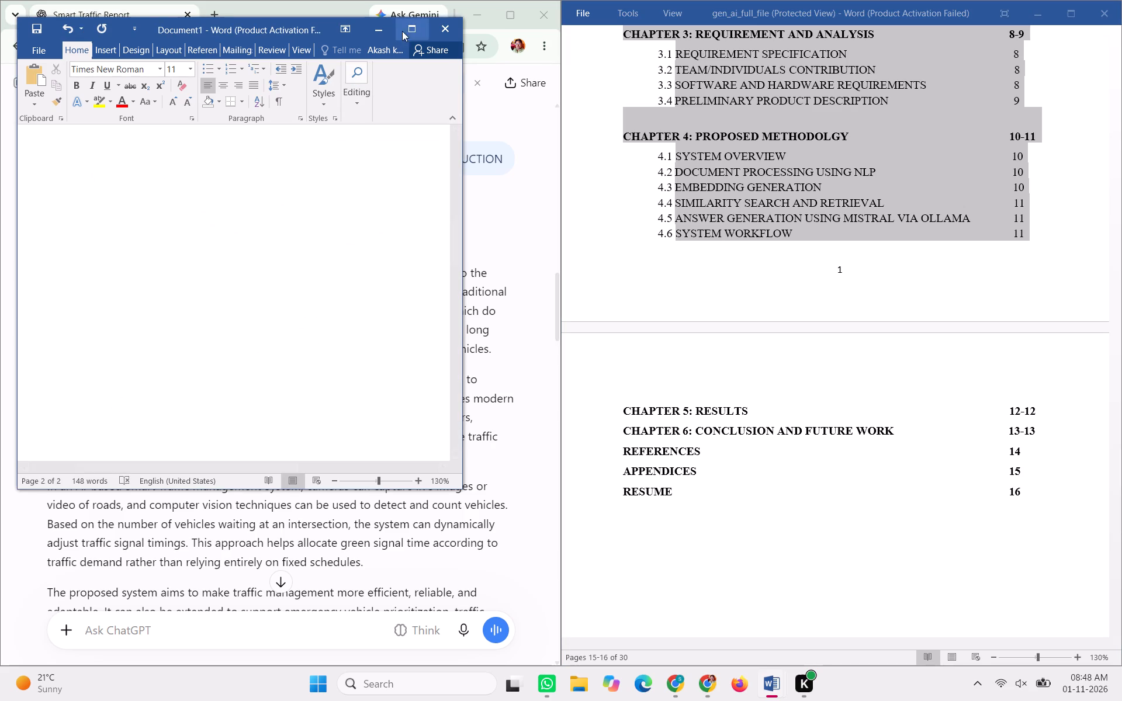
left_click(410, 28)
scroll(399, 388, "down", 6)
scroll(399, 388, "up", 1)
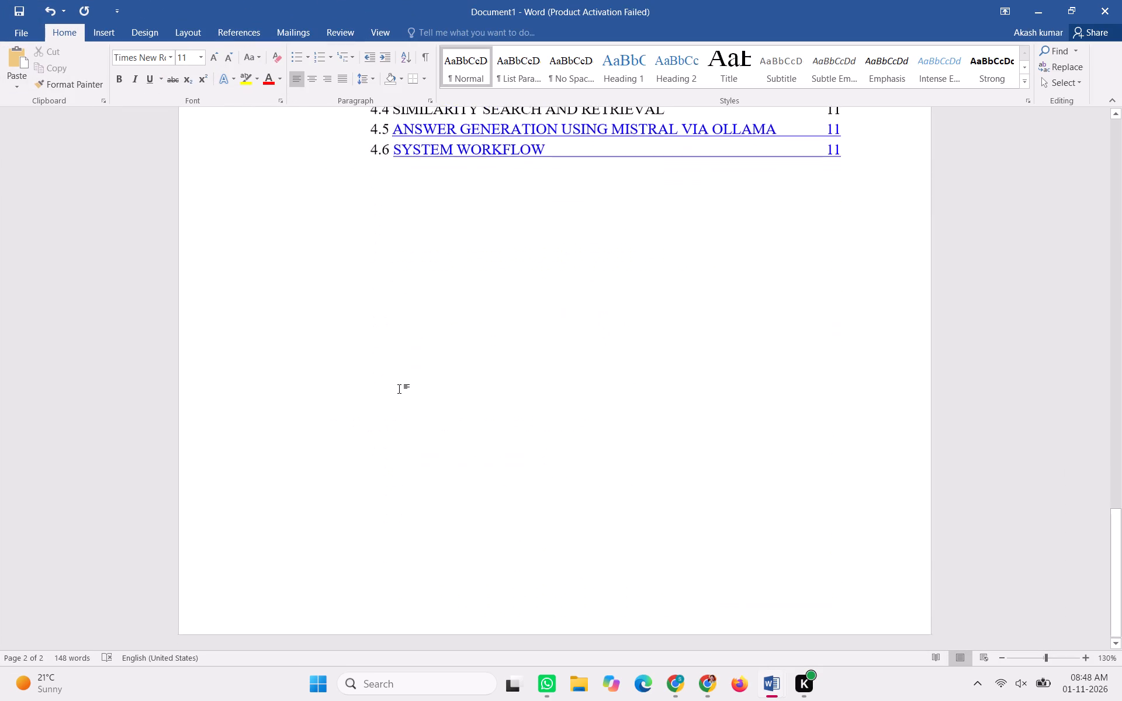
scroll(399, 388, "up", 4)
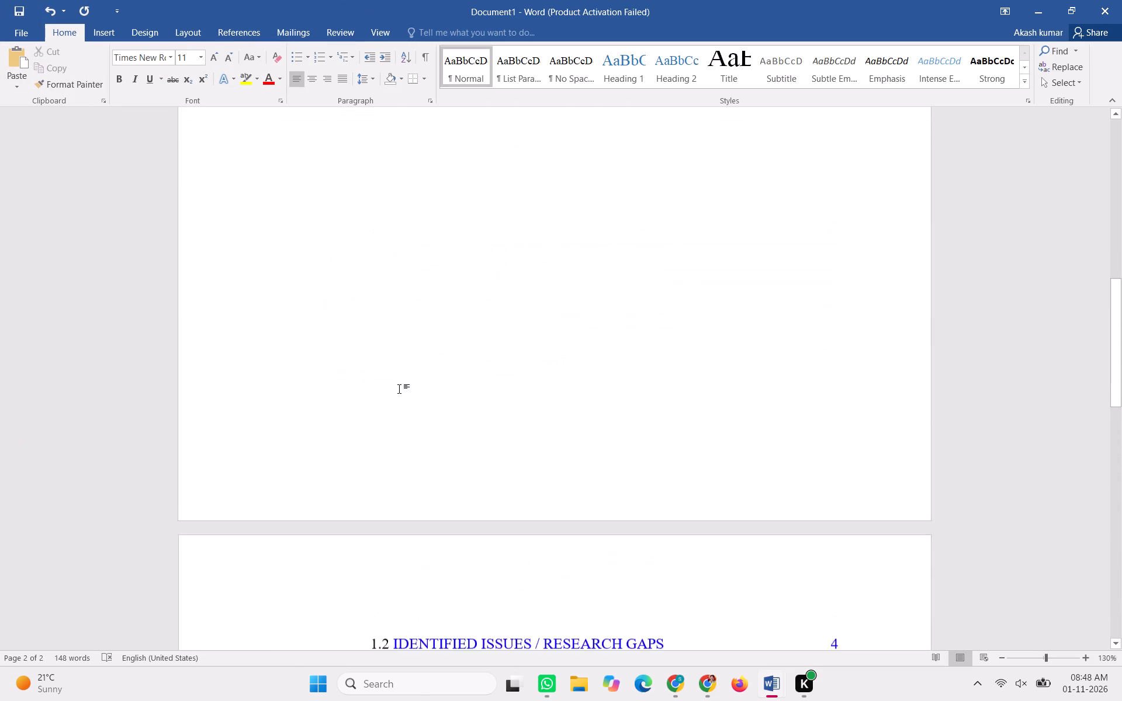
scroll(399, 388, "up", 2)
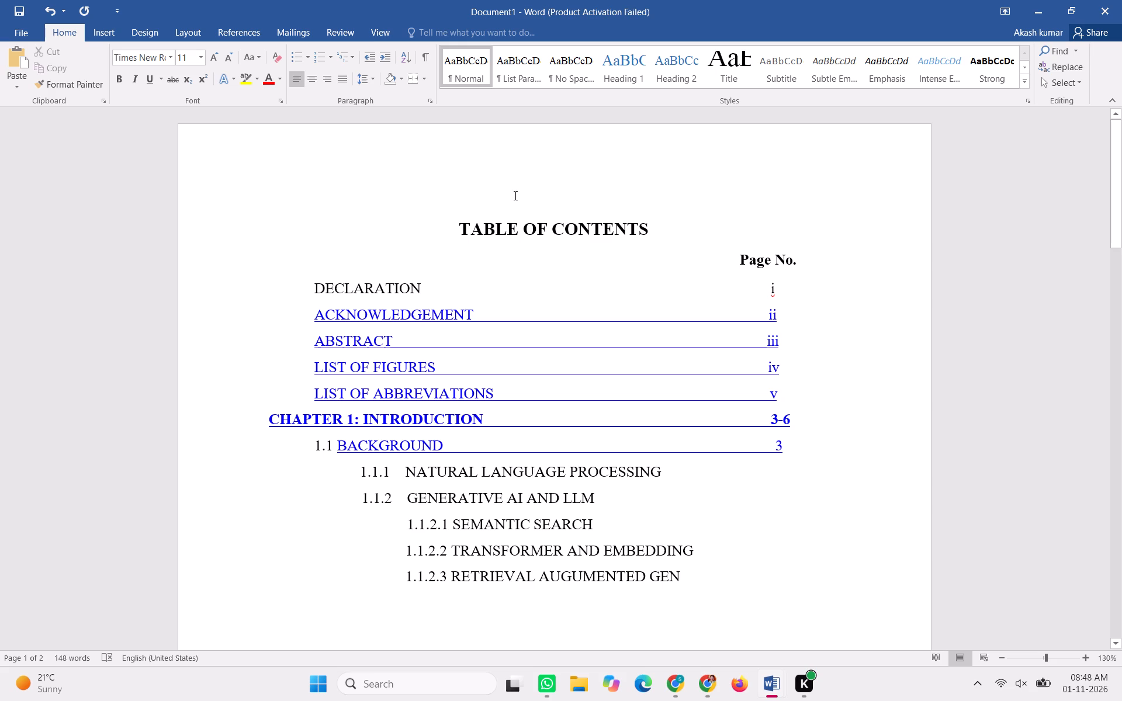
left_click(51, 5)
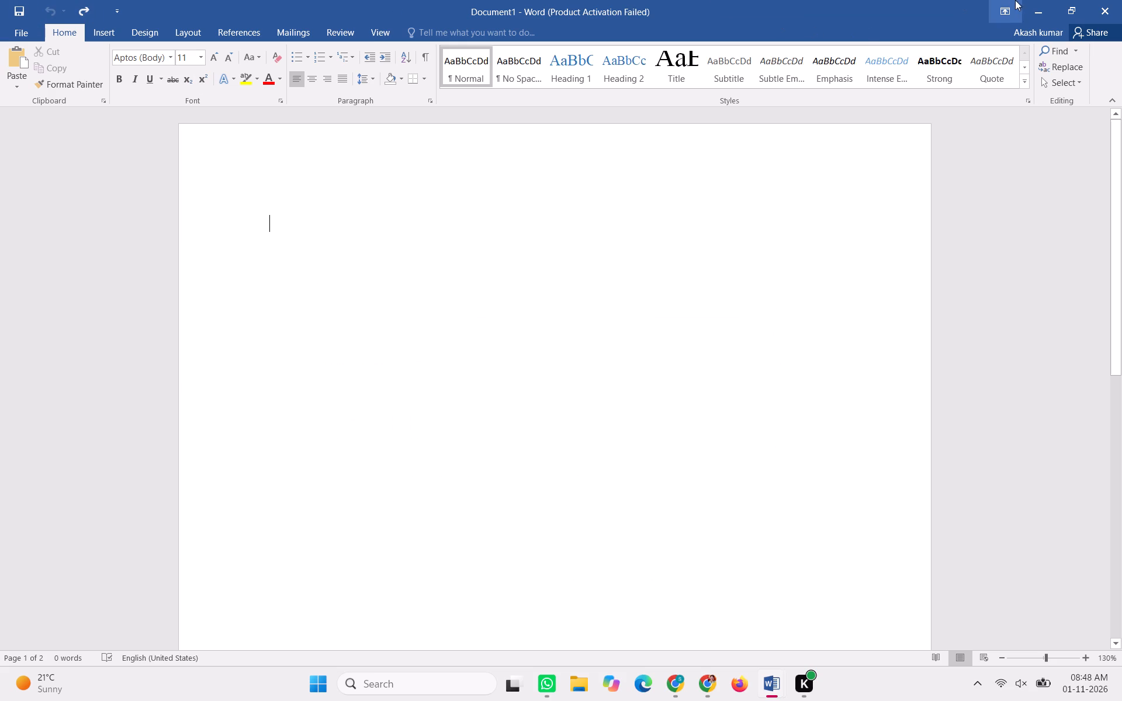
Minimize the new document and read the sample report from the end of its contents to section 1.1.1 Natural Language Processing.
left_click(1038, 5)
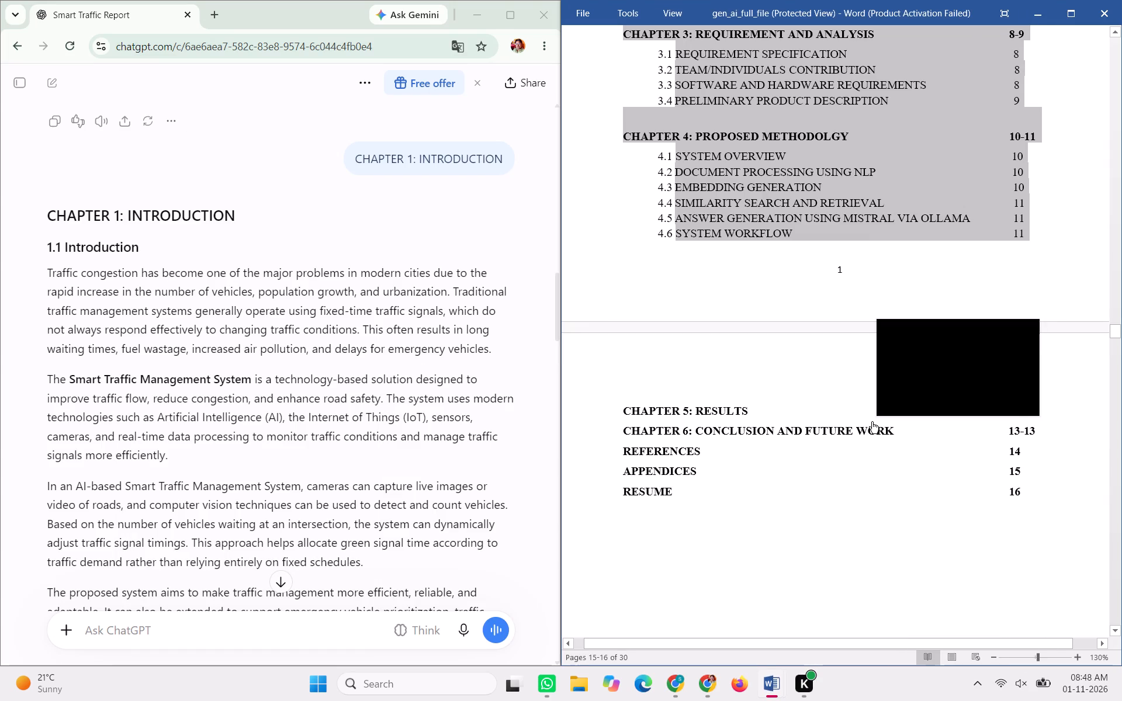
left_click(794, 287)
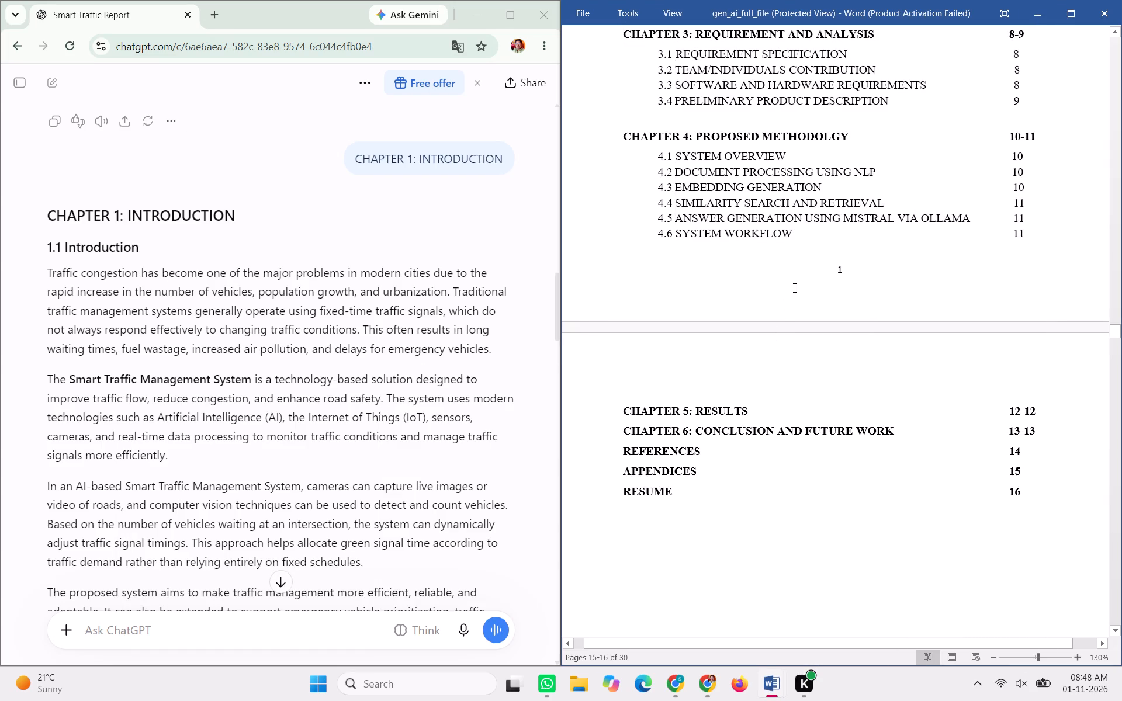
scroll(794, 287, "down", 2)
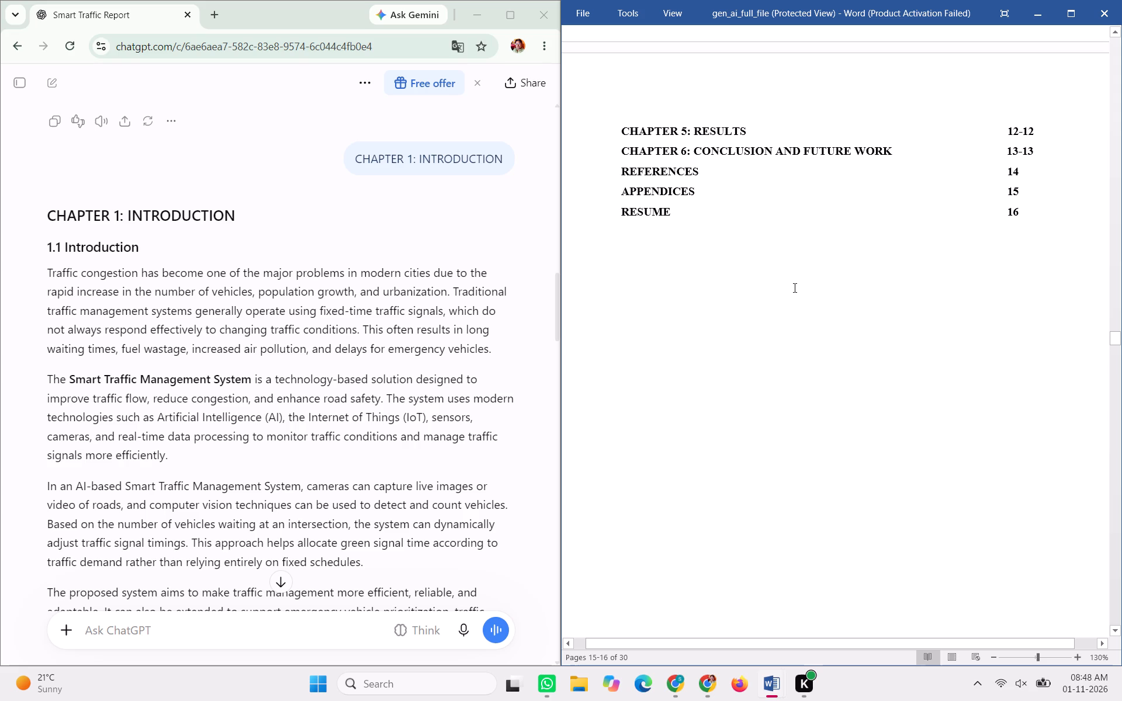
scroll(794, 287, "down", 3)
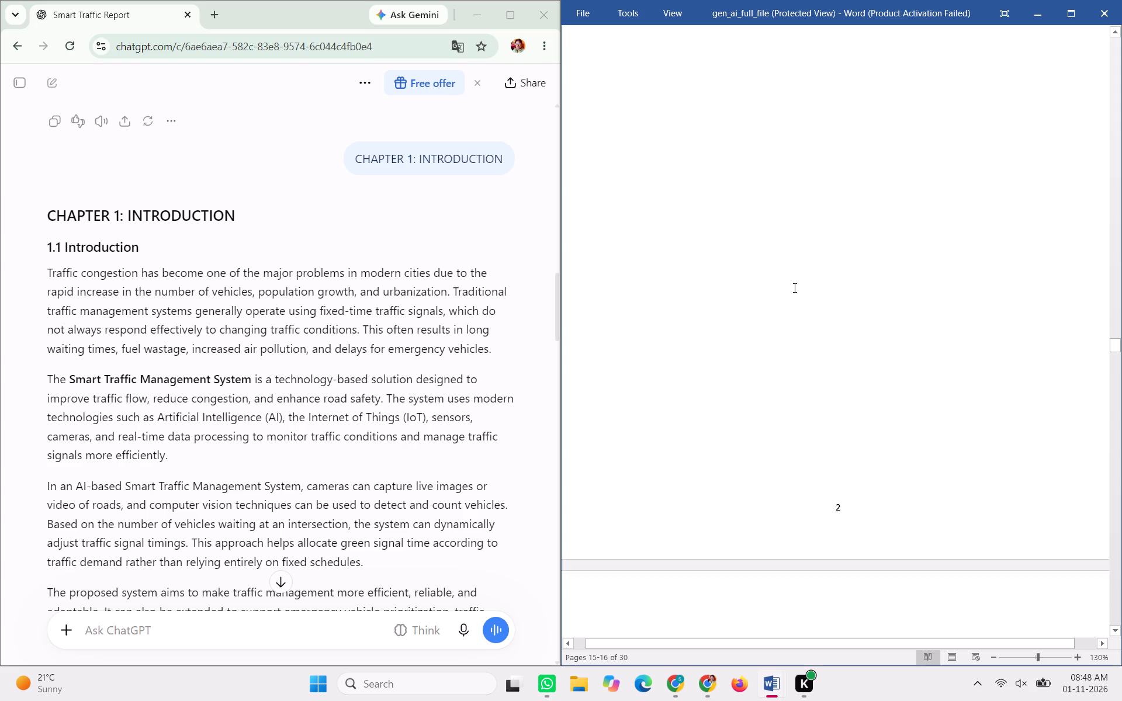
scroll(794, 287, "down", 3)
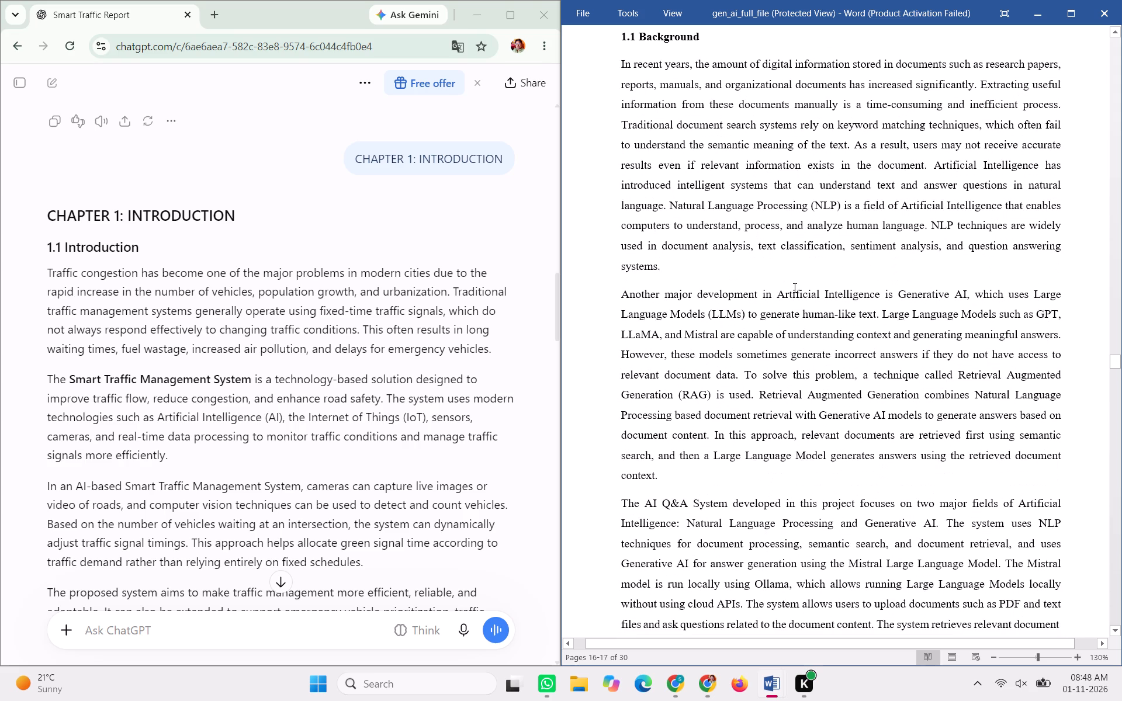
scroll(794, 287, "down", 1)
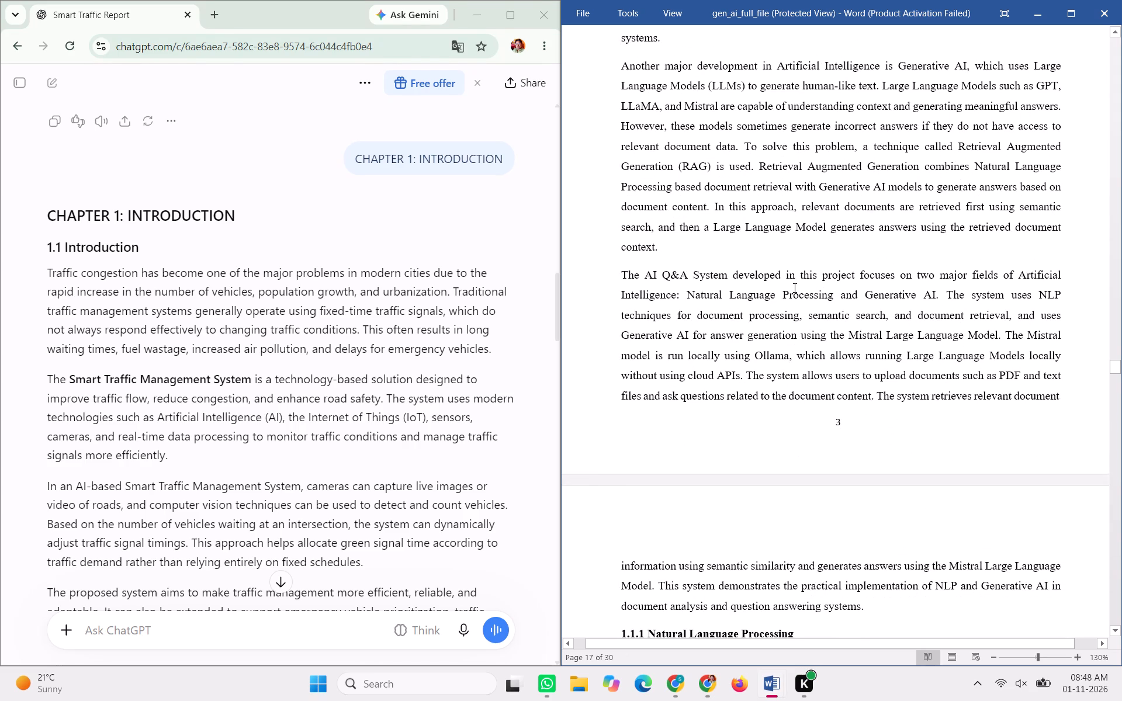
scroll(794, 287, "down", 2)
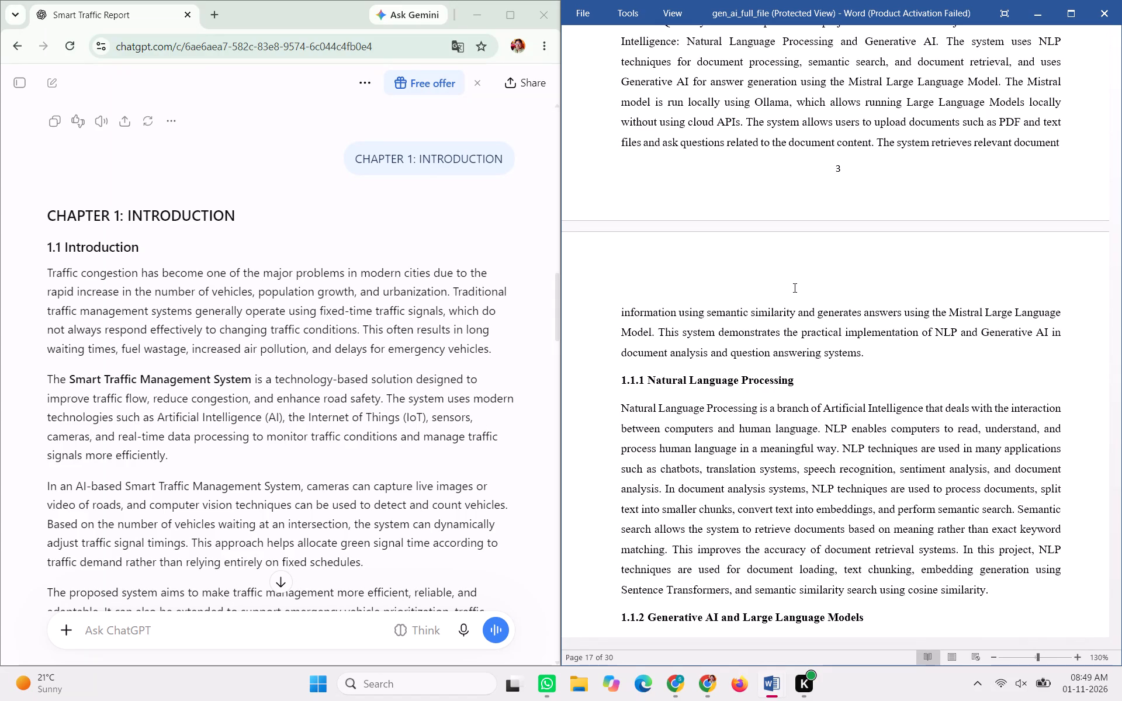
Compare the opening of the sample report's Chapter 1 with ChatGPT's proposed outline and its 1.1 Introduction text.
scroll(401, 369, "up", 3)
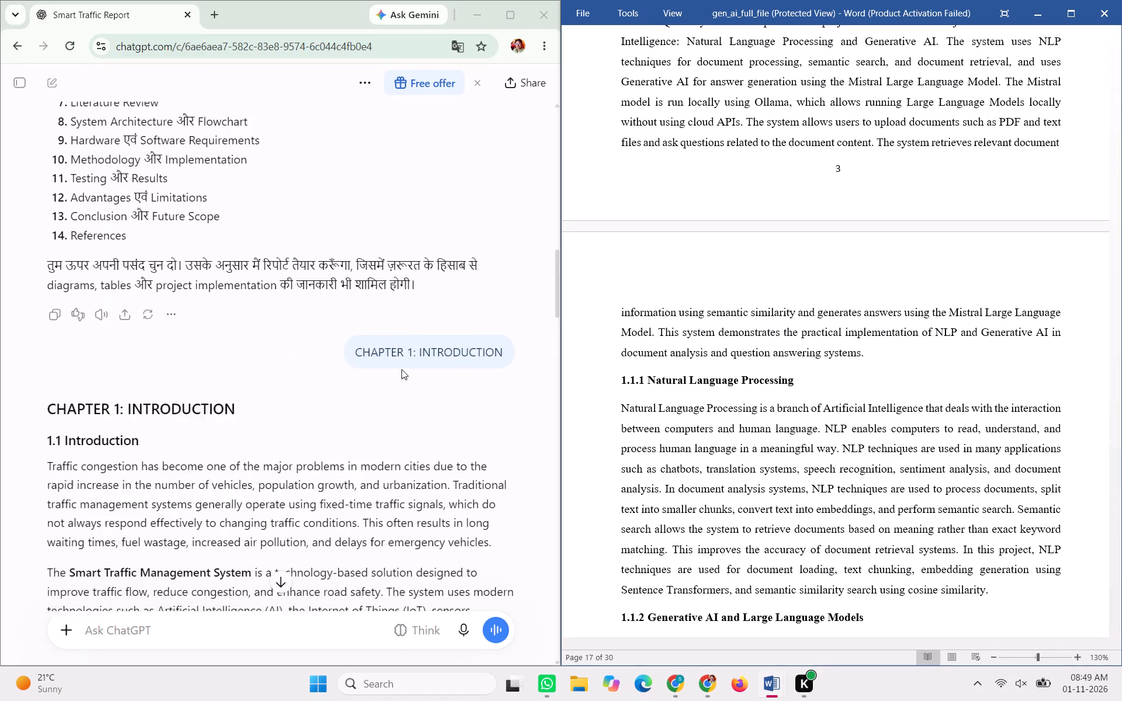
scroll(700, 344, "up", 5)
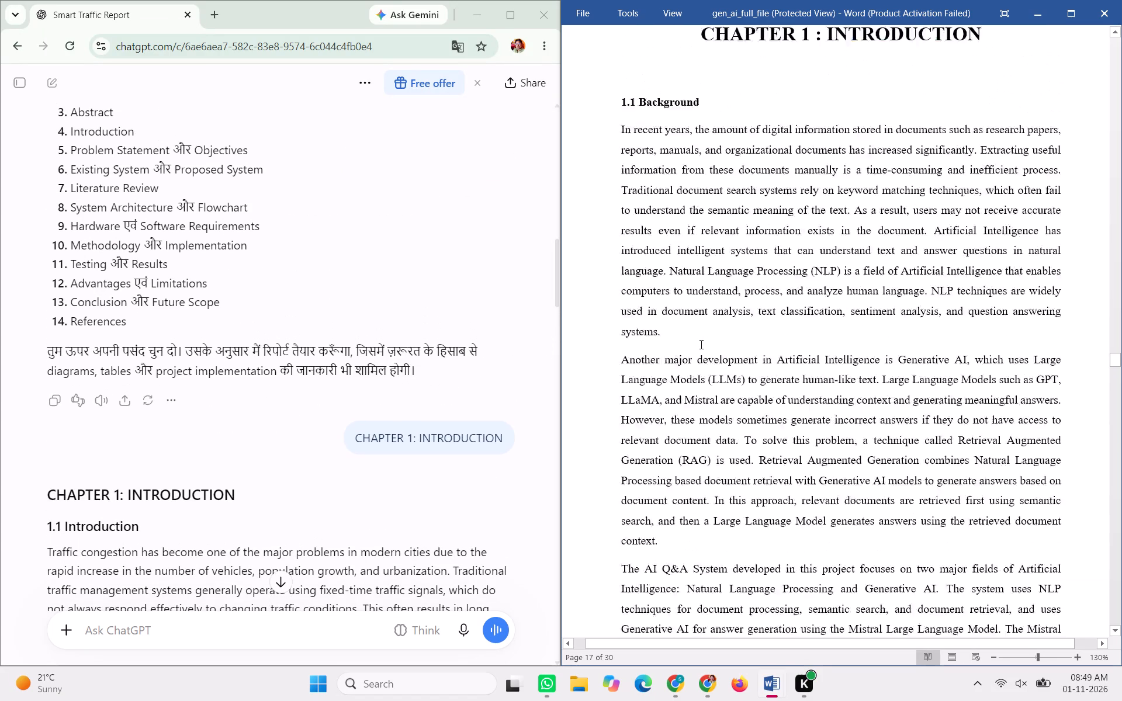
scroll(700, 344, "up", 1)
scroll(700, 344, "down", 1)
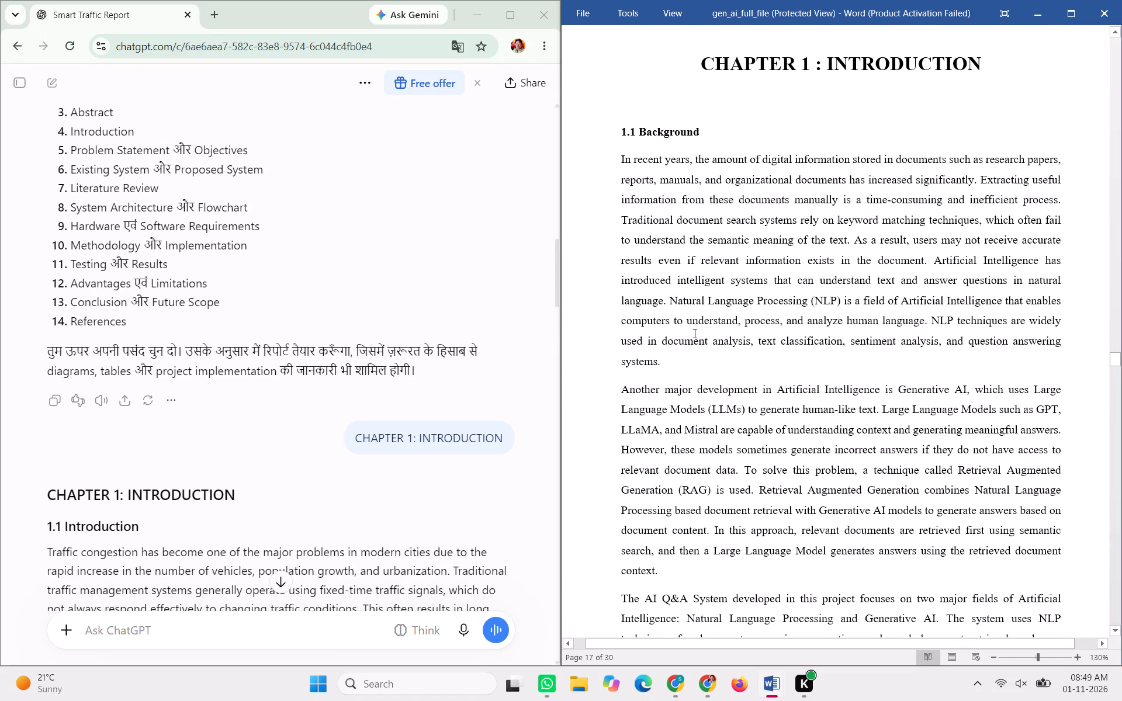
scroll(702, 359, "down", 1, "ctrl")
scroll(288, 501, "down", 3)
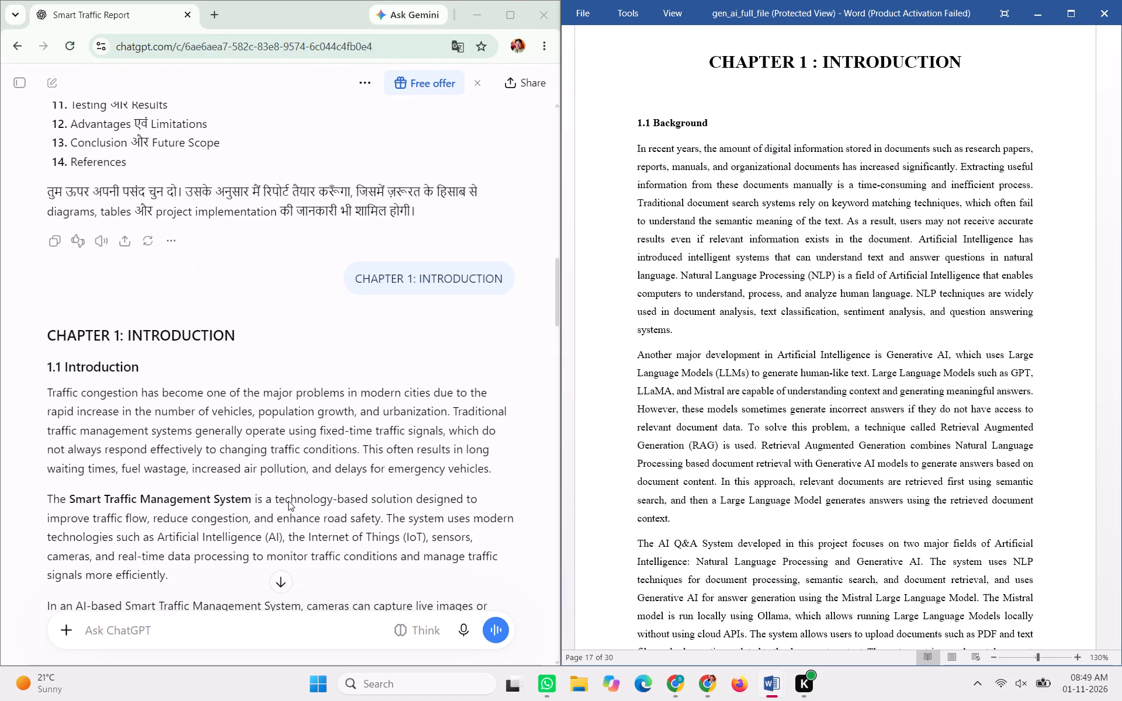
scroll(288, 501, "down", 1)
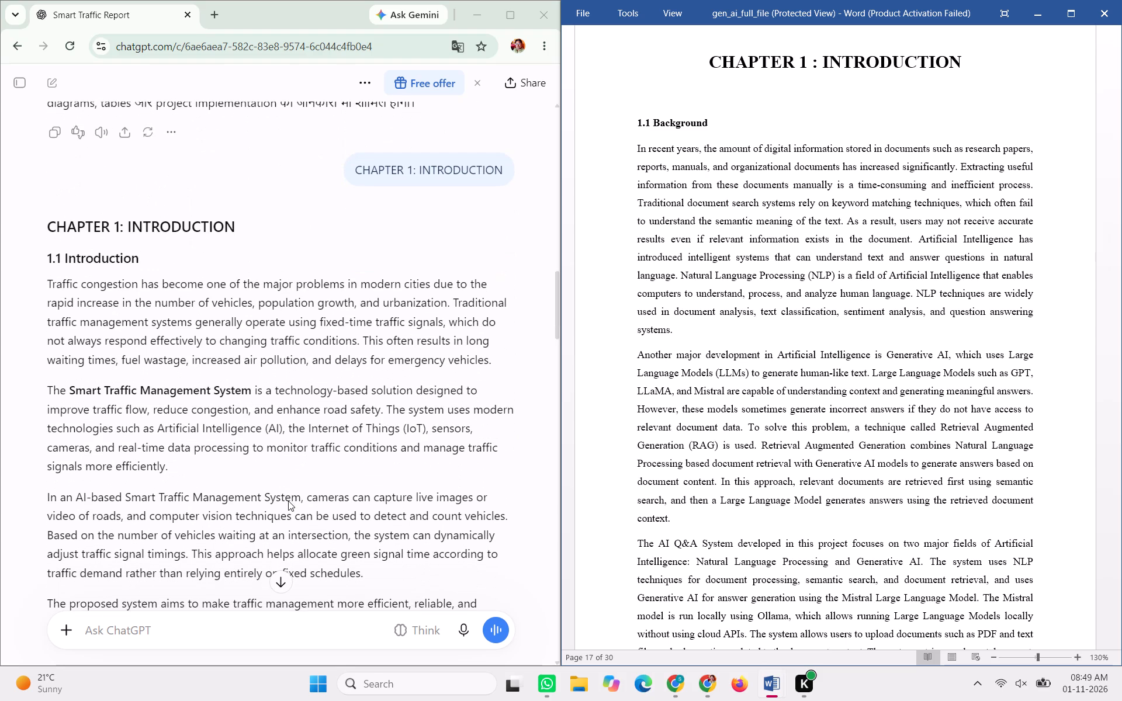
scroll(288, 501, "down", 3)
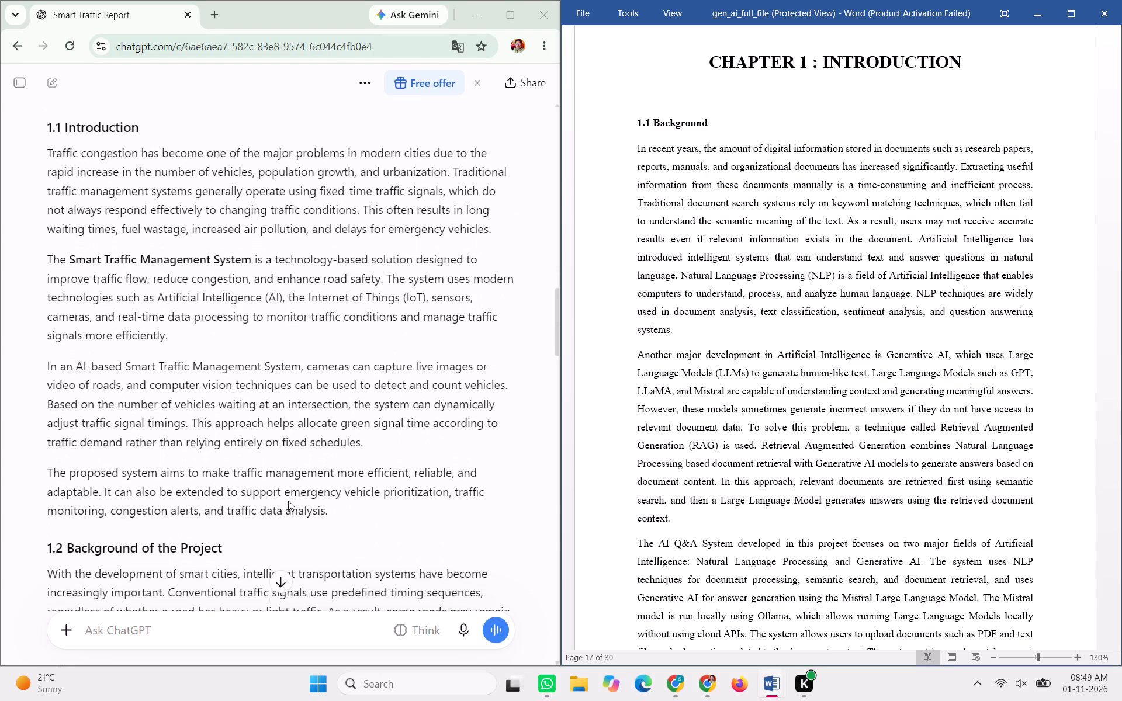
scroll(288, 501, "down", 2)
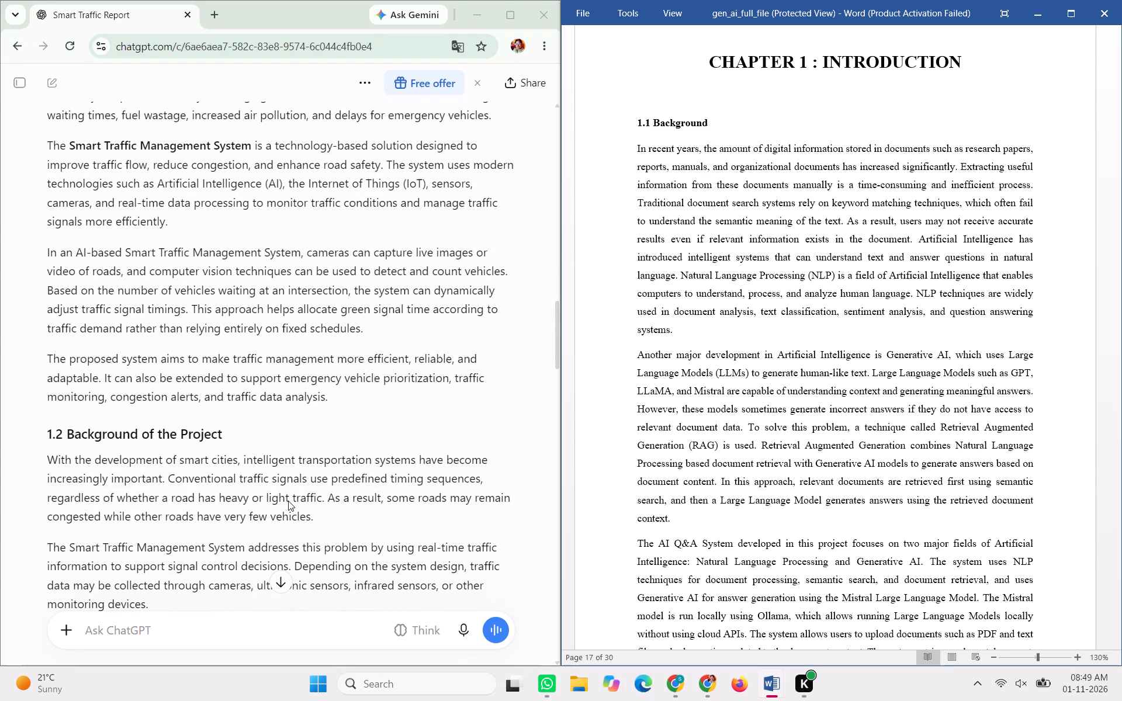
scroll(370, 327, "down", 1)
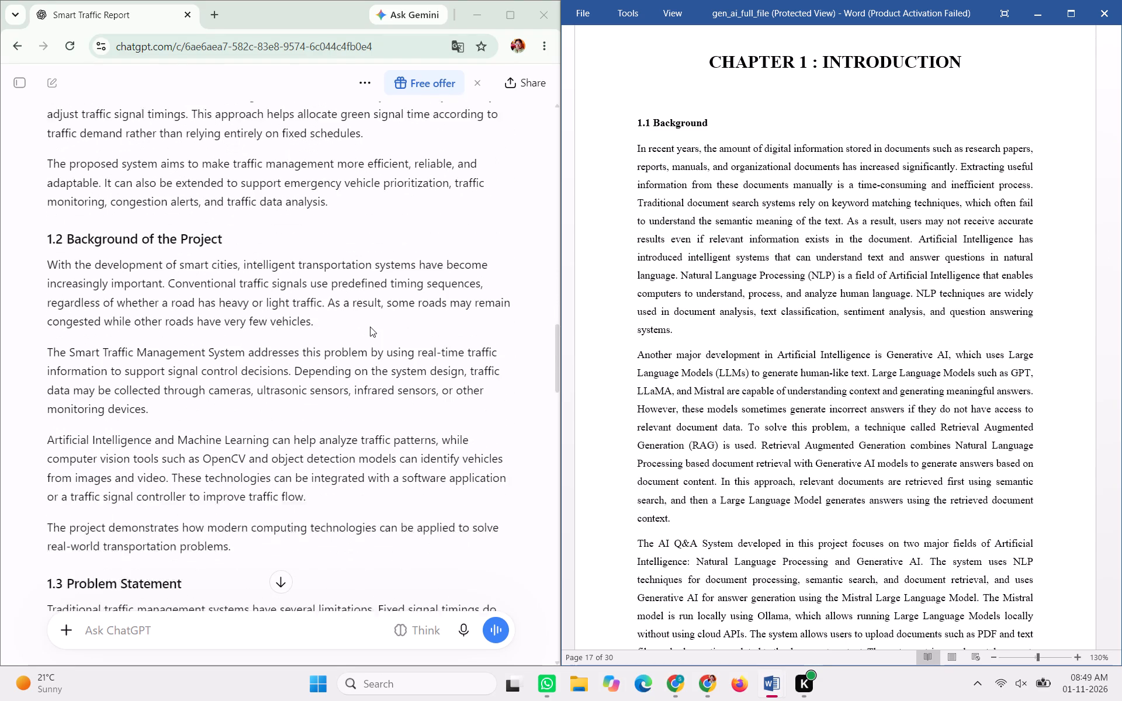
scroll(370, 327, "down", 2)
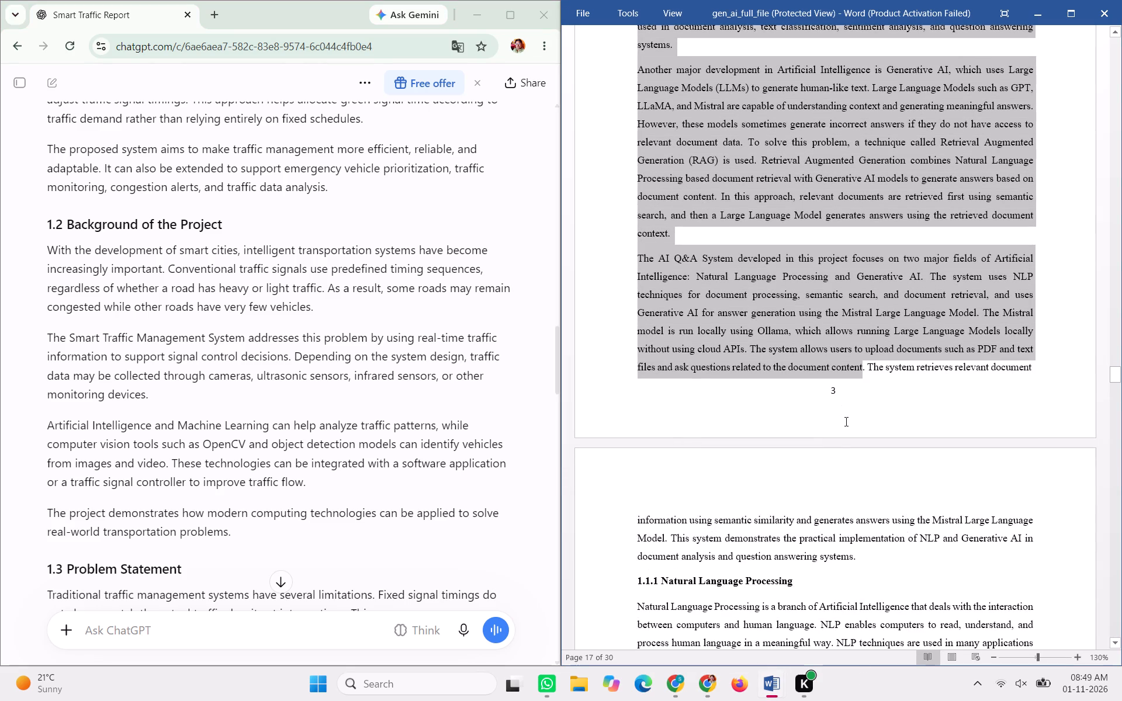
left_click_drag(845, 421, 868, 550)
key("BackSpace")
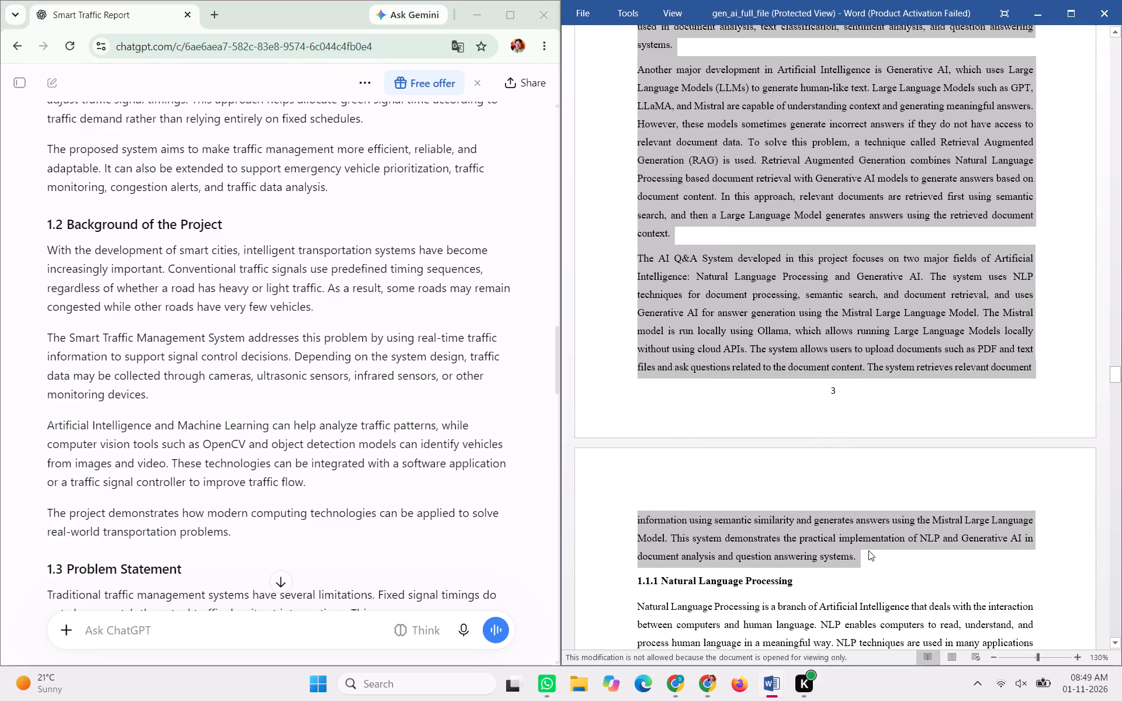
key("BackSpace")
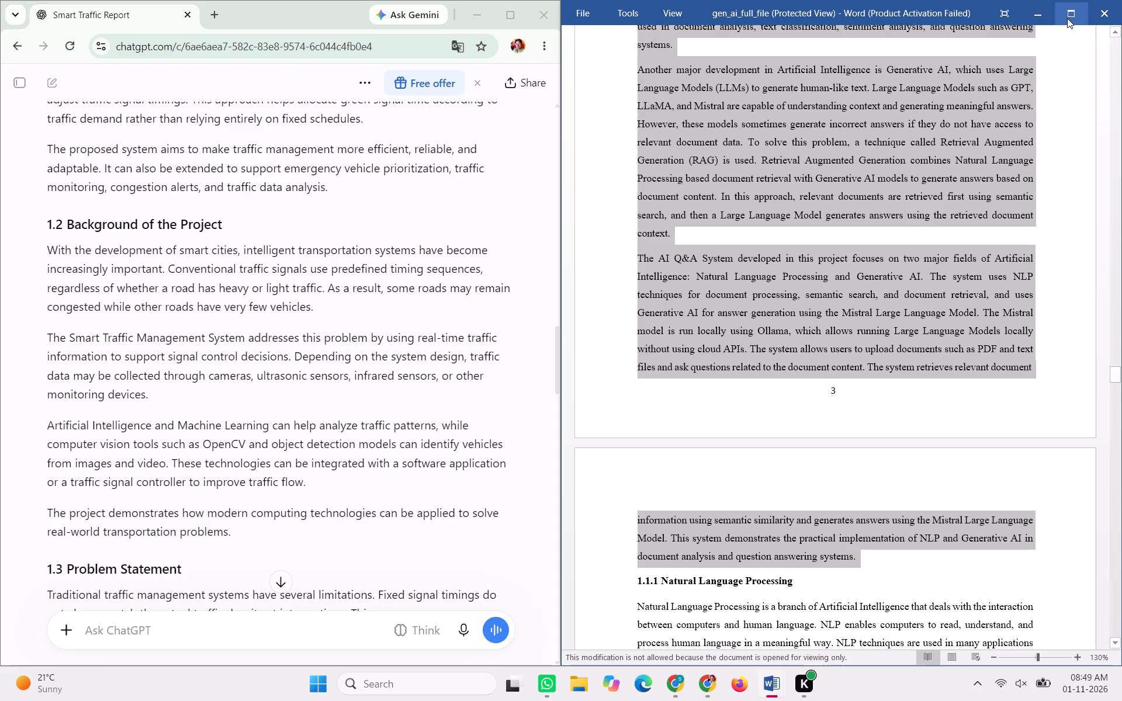
Close the protected sample report gen_ai_full_file and the blank Document1.
left_click(1103, 6)
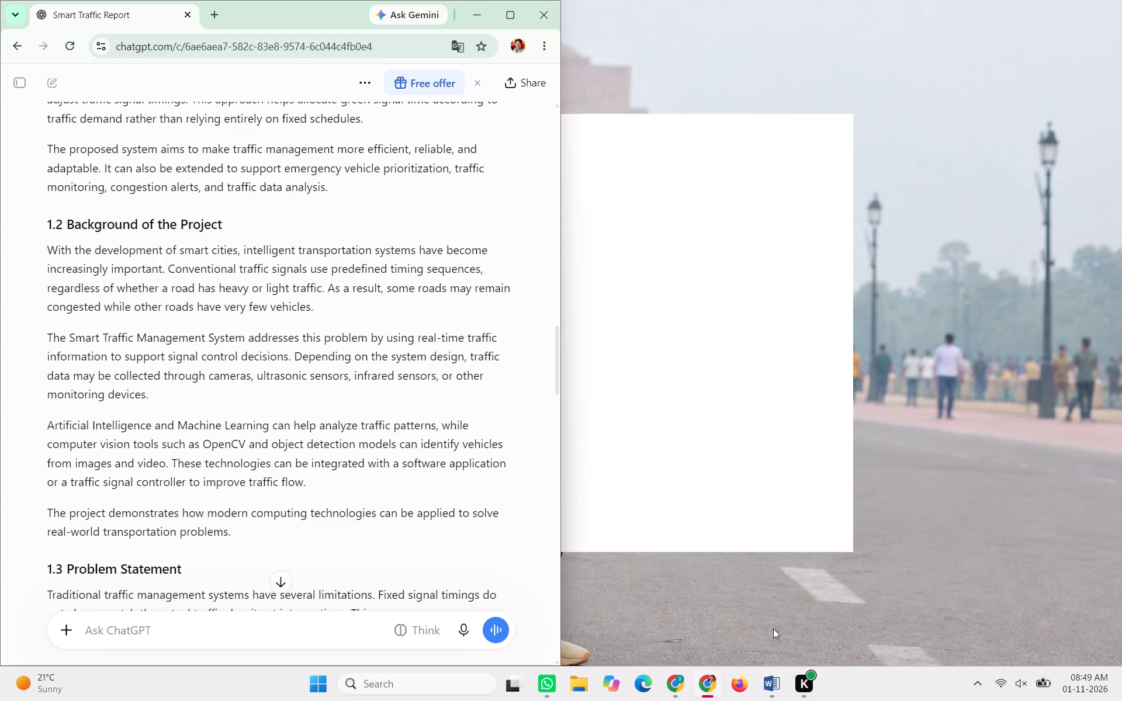
left_click(772, 683)
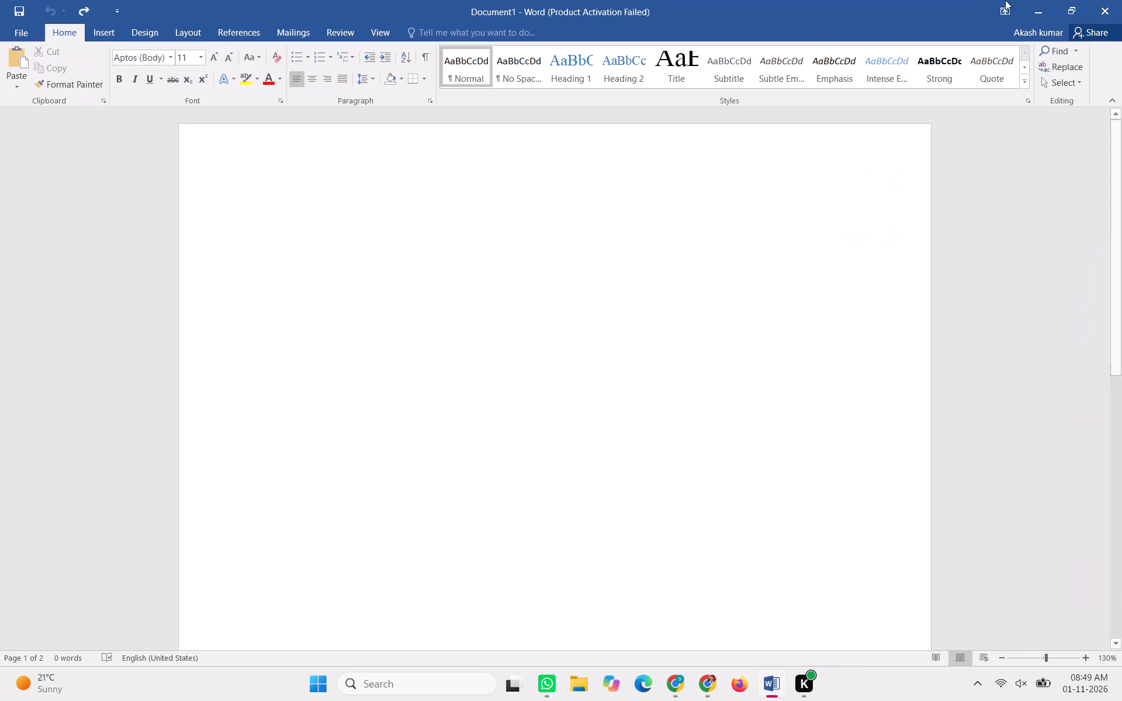
left_click(1121, 0)
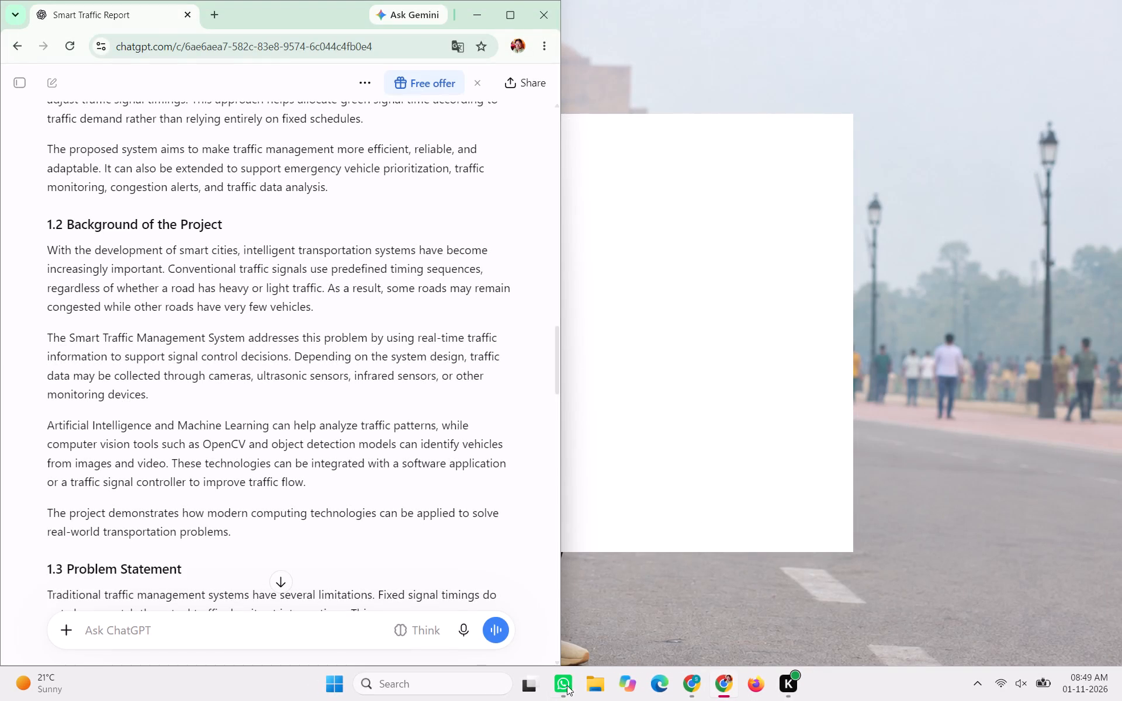
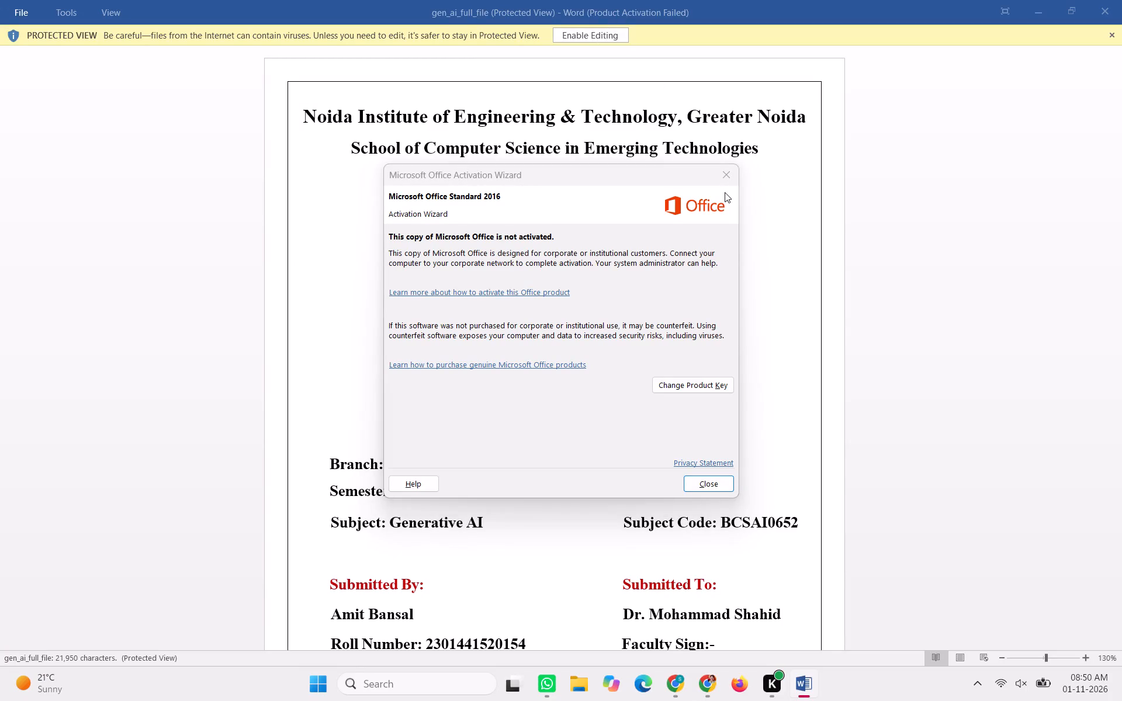
Dismiss the Office activation wizard and enable editing for the sample report gen_ai_full_file.
left_click(729, 171)
left_click(596, 39)
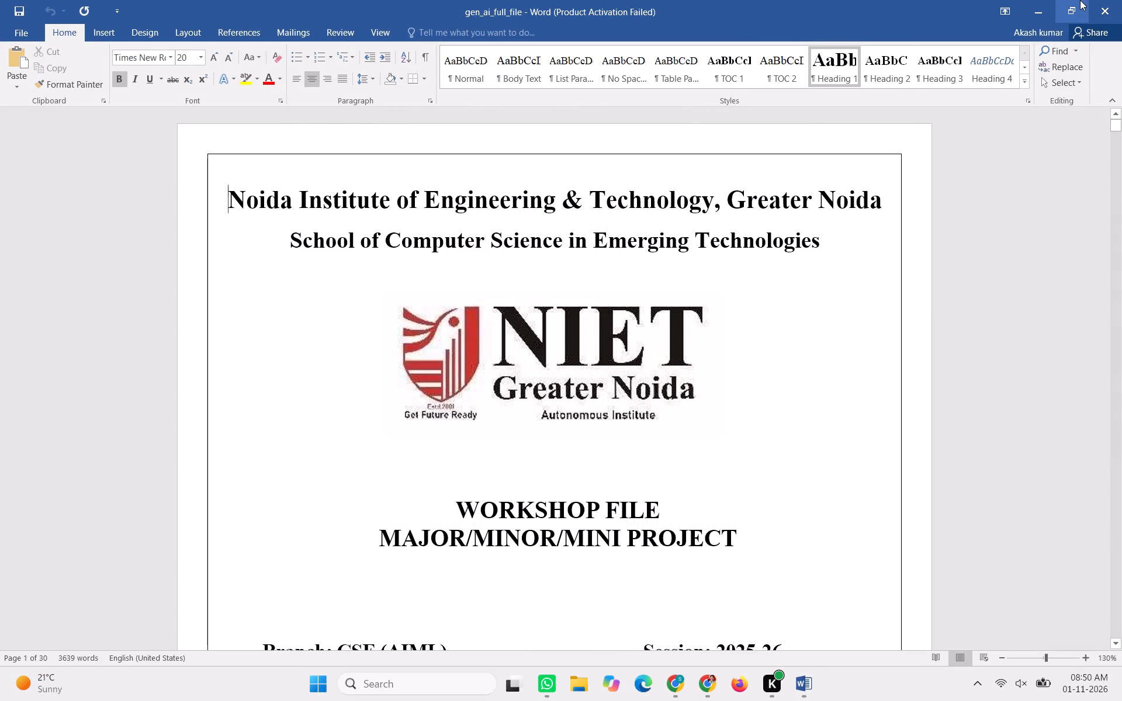
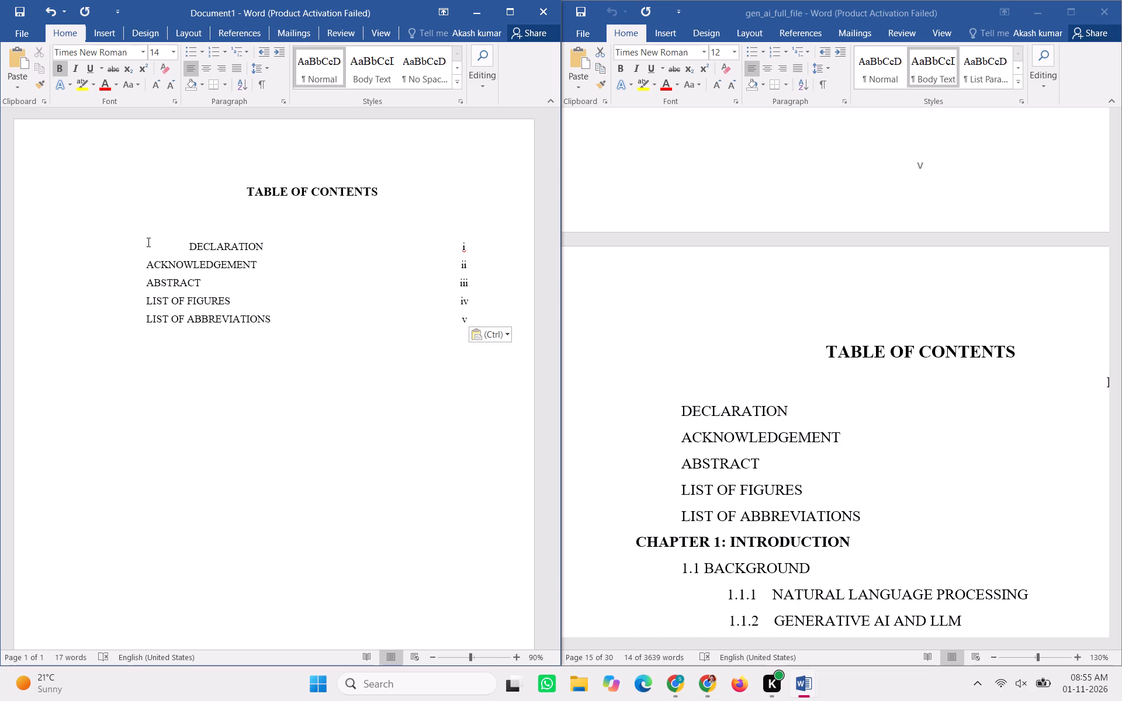
Remove the extra indent before DECLARATION and re-space the entry with spaces to line it up with the contents entries below it.
left_click(184, 244)
left_click(184, 244)
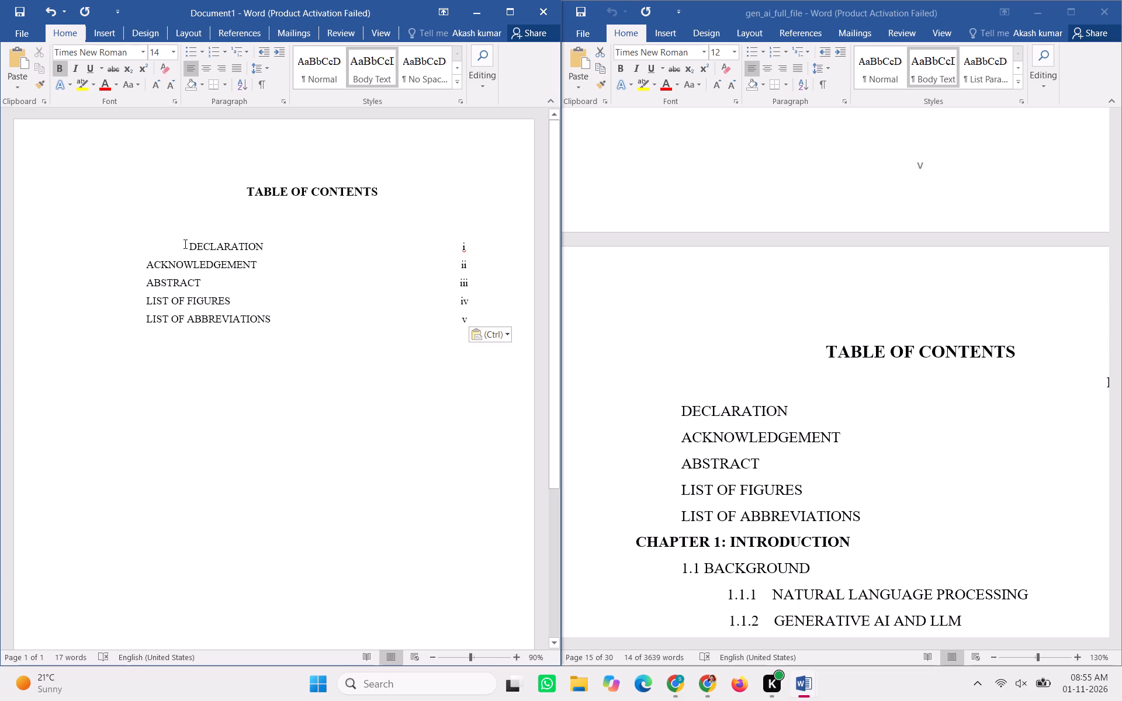
key("Right")
key("BackSpace")
key("BackSpace")
key("BackSpace")
key("BackSpace")
key("BackSpace")
key("BackSpace")
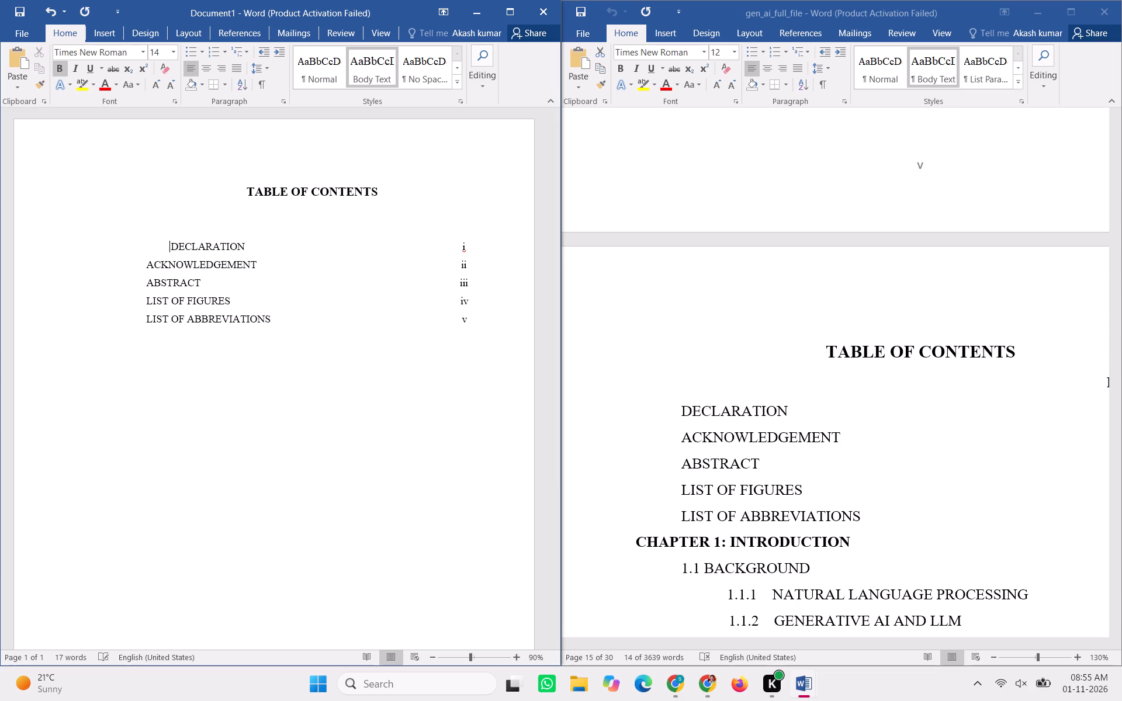
key("BackSpace")
key("BackSpace")
key("BackSpace")
key("BackSpace")
key("BackSpace")
key("BackSpace")
key("BackSpace")
key("BackSpace")
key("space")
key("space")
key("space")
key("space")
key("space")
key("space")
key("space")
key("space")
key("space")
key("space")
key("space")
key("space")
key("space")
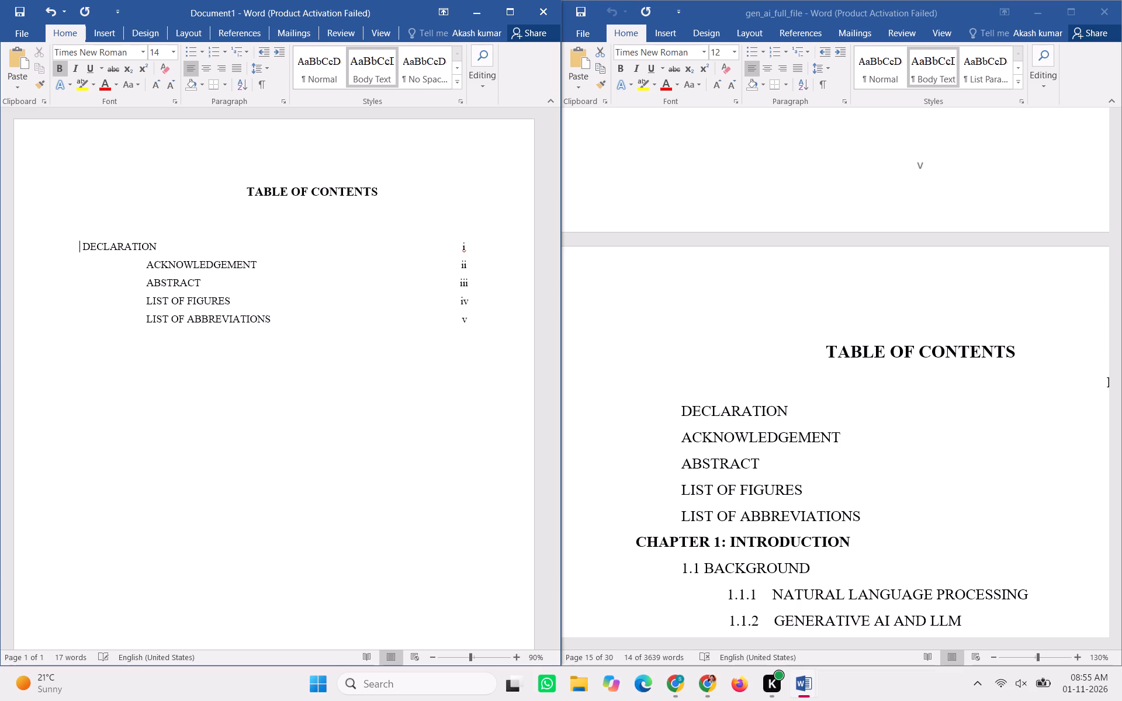
Indent the DECLARATION entry in Document1's table of contents with spaces until it lines up with the entries below.
key("space")
key("space")
key("space")
key("space")
key("space")
key("space")
key("space")
key("space")
key("space")
Copy the CHAPTER 1: INTRODUCTION contents entry from gen_ai_full_file into Document1 below LIST OF ABBREVIATIONS, and start a new line after it.
scroll(164, 484, "down", 1)
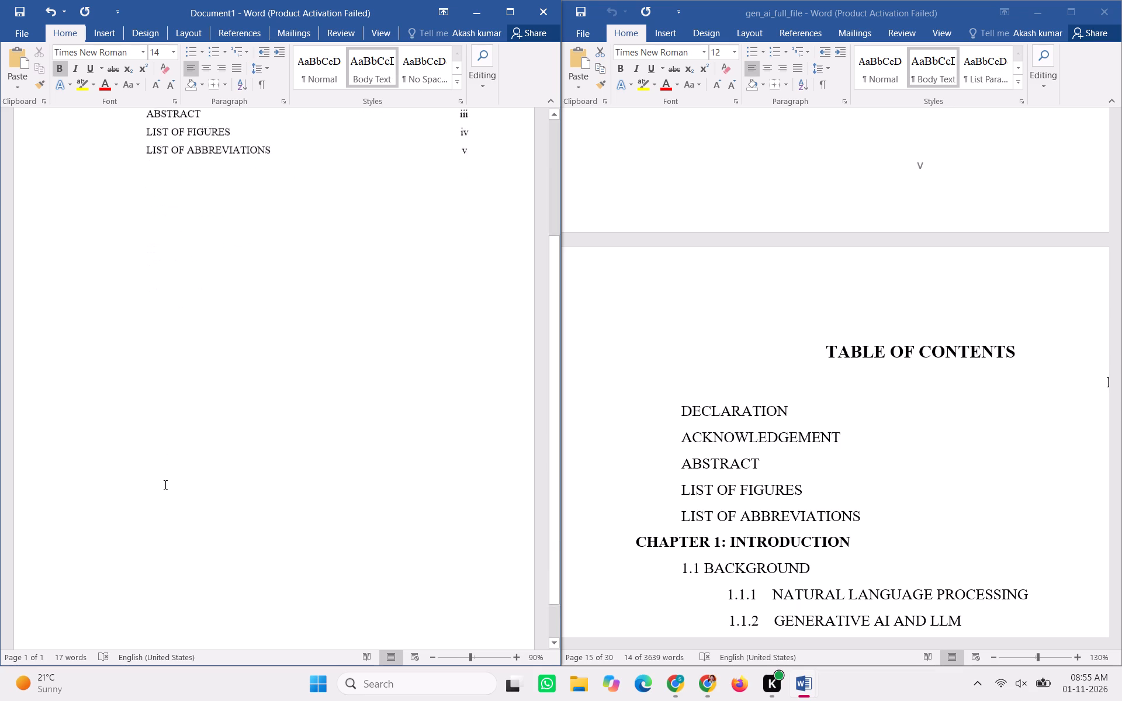
scroll(164, 484, "down", 1)
scroll(164, 484, "up", 1)
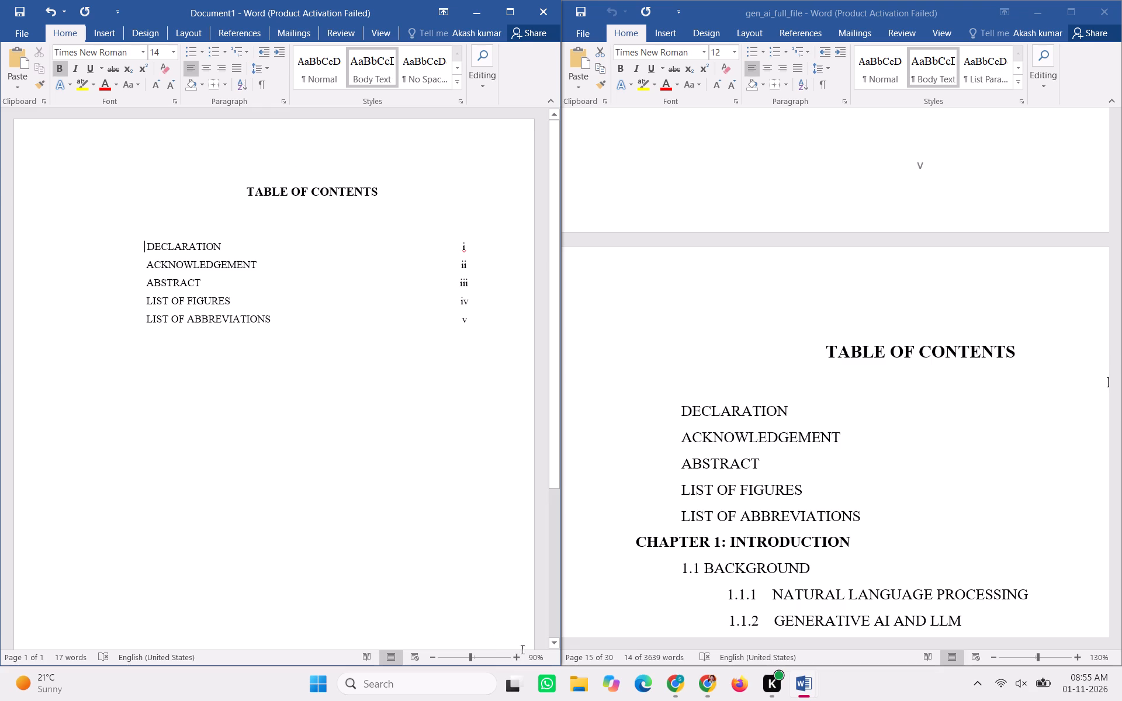
left_click(518, 654)
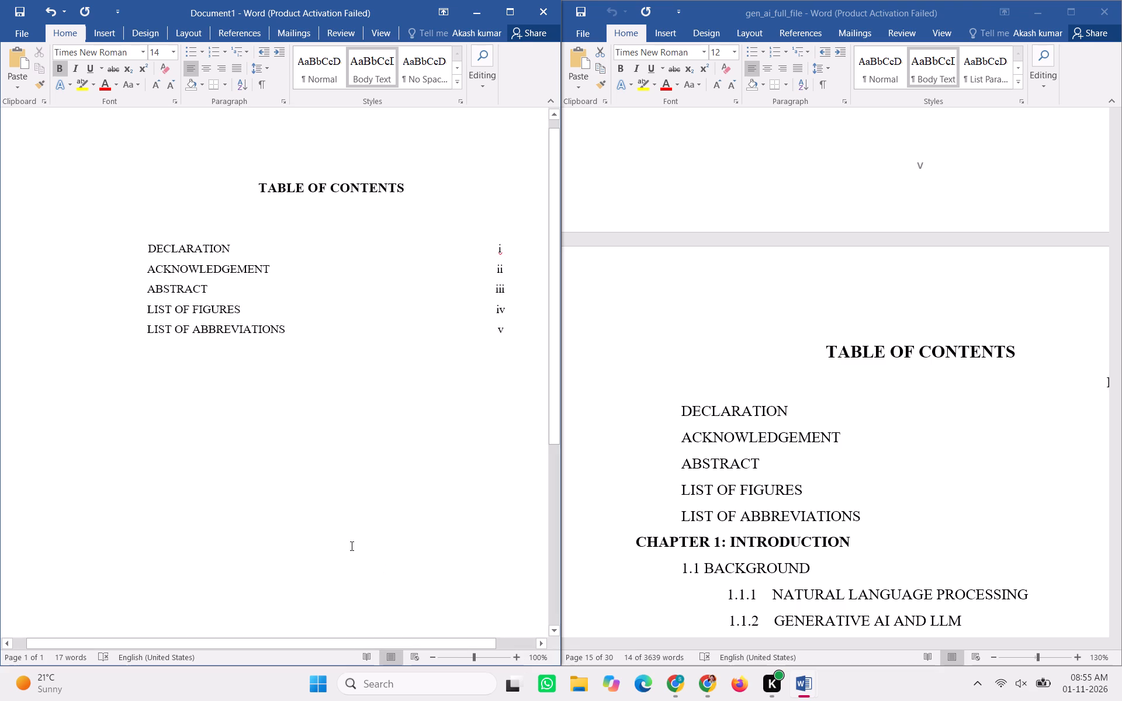
scroll(351, 546, "down", 1)
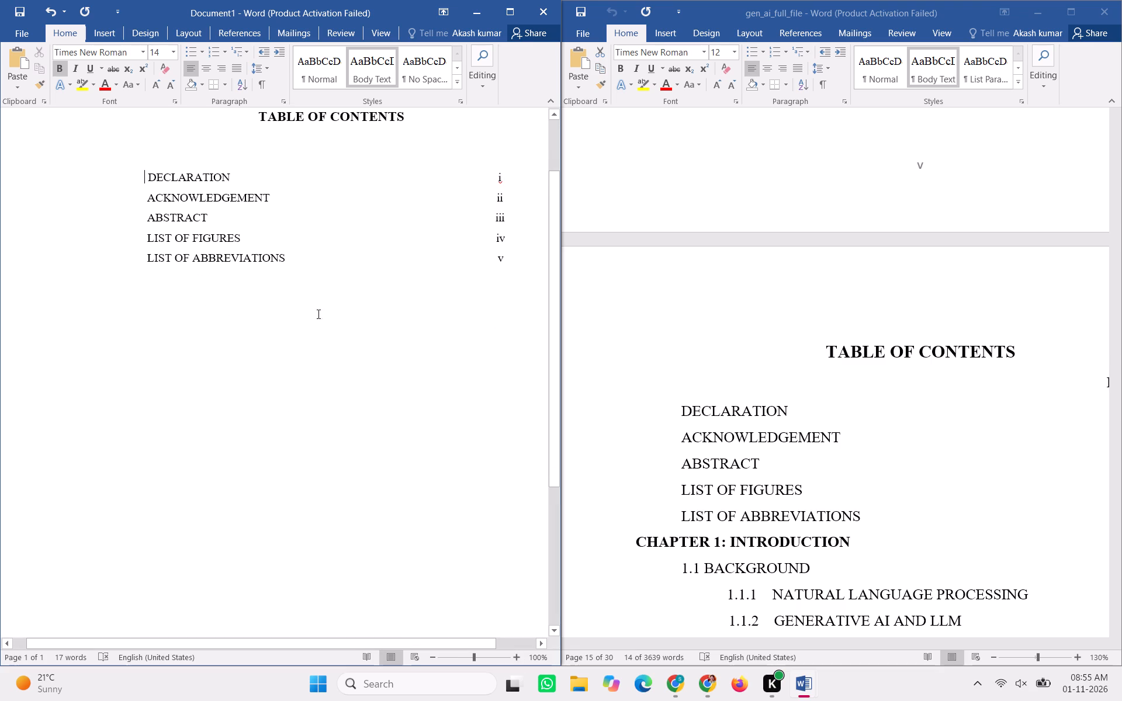
left_click(526, 268)
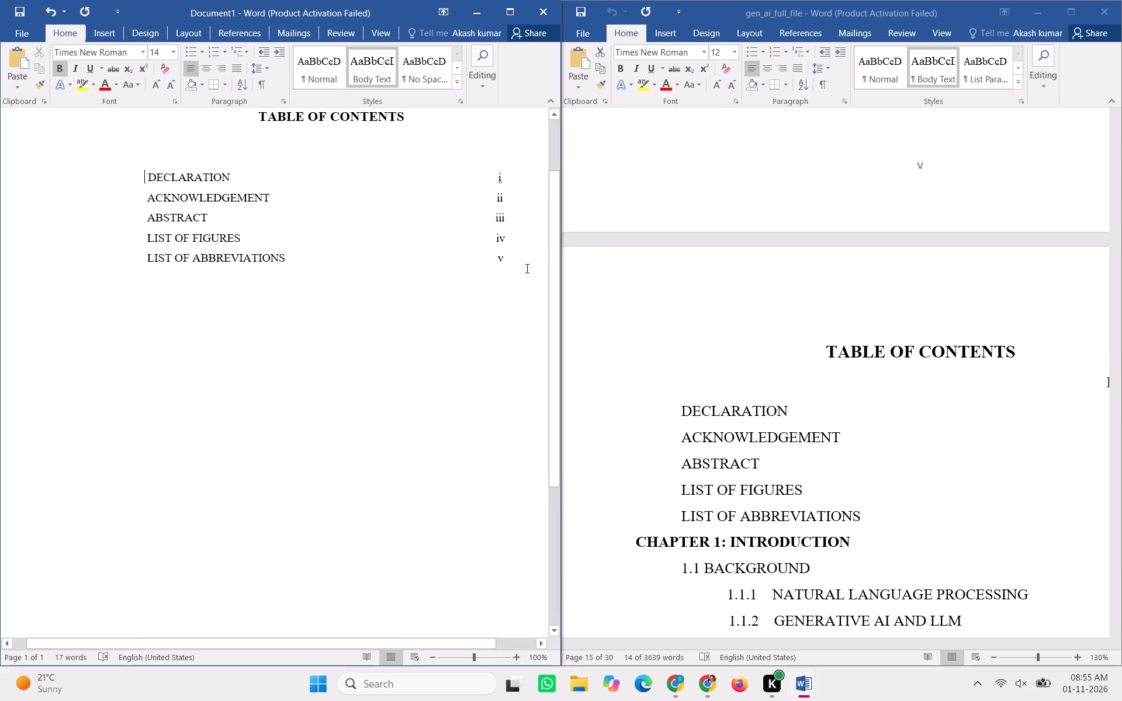
left_click(516, 258)
key("Return")
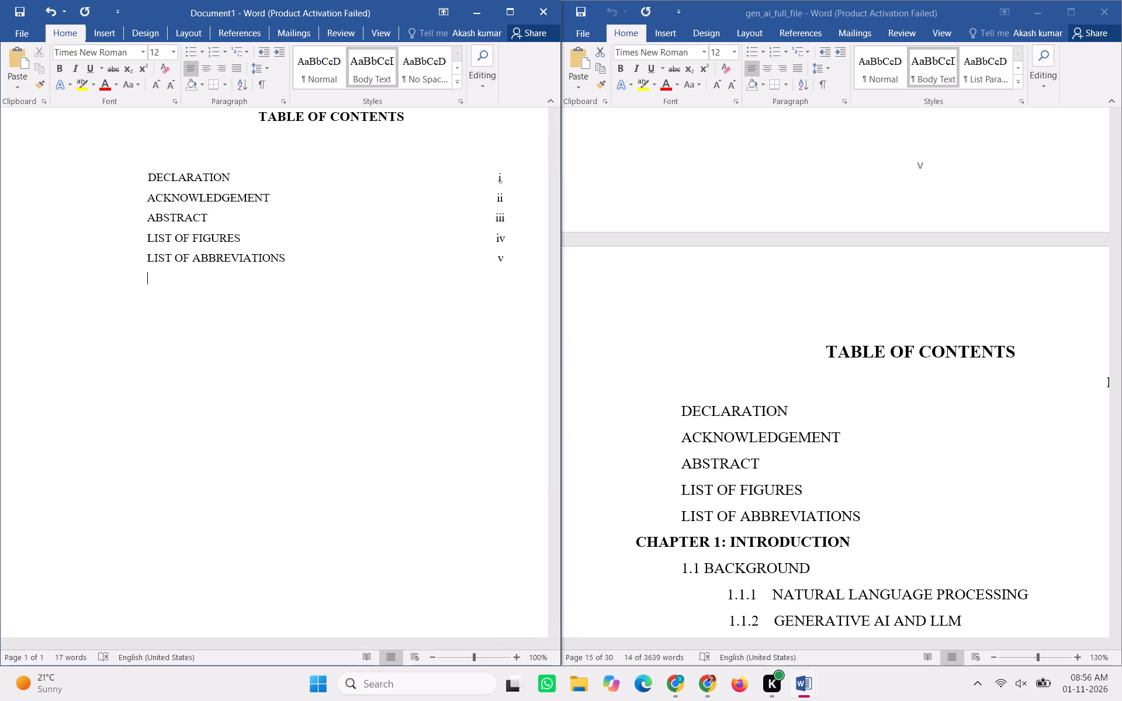
key("Return")
key("BackSpace")
key("BackSpace")
triple_click(784, 532)
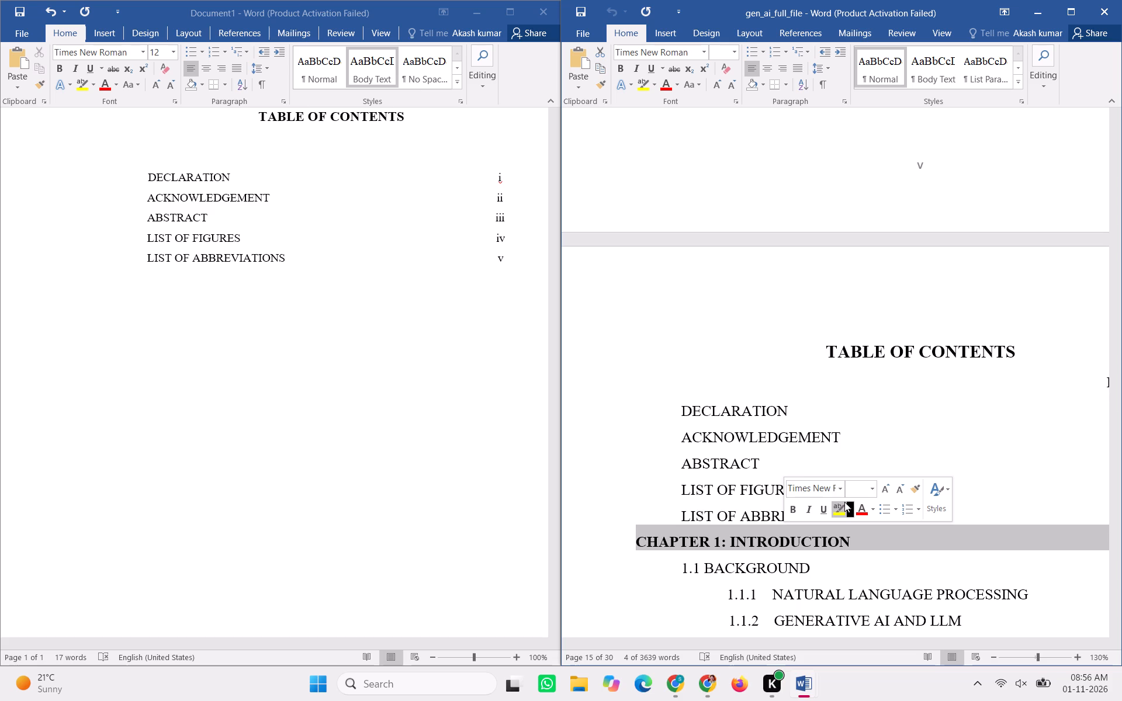
triple_click(742, 539)
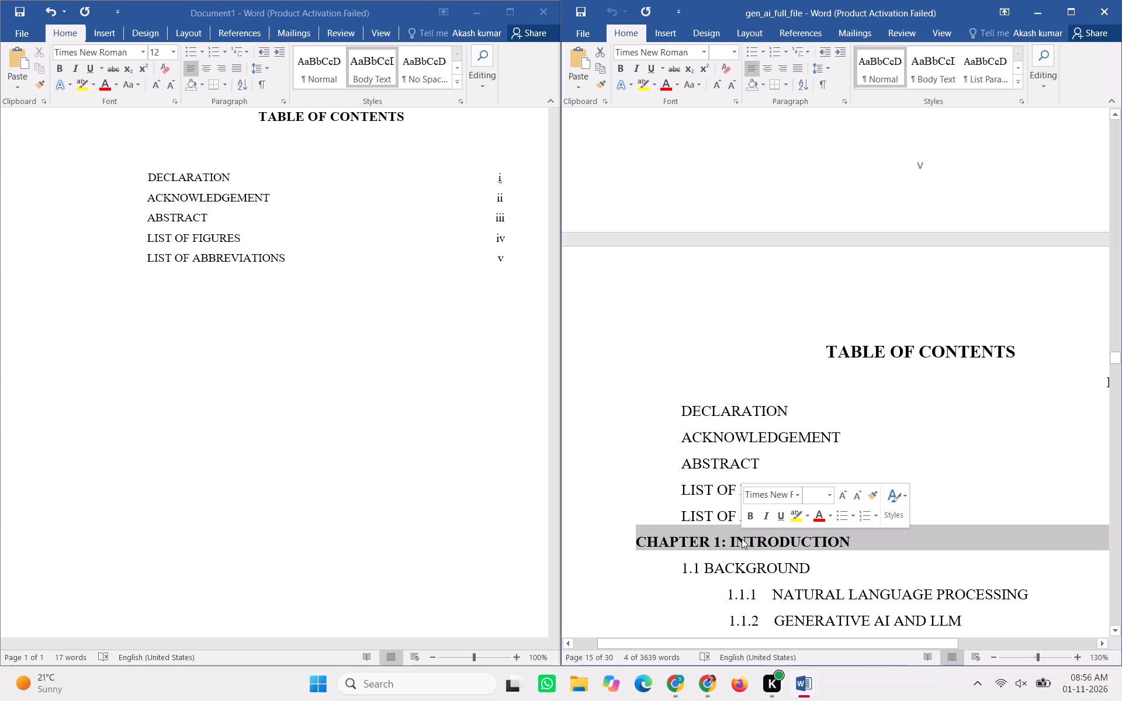
right_click(742, 539)
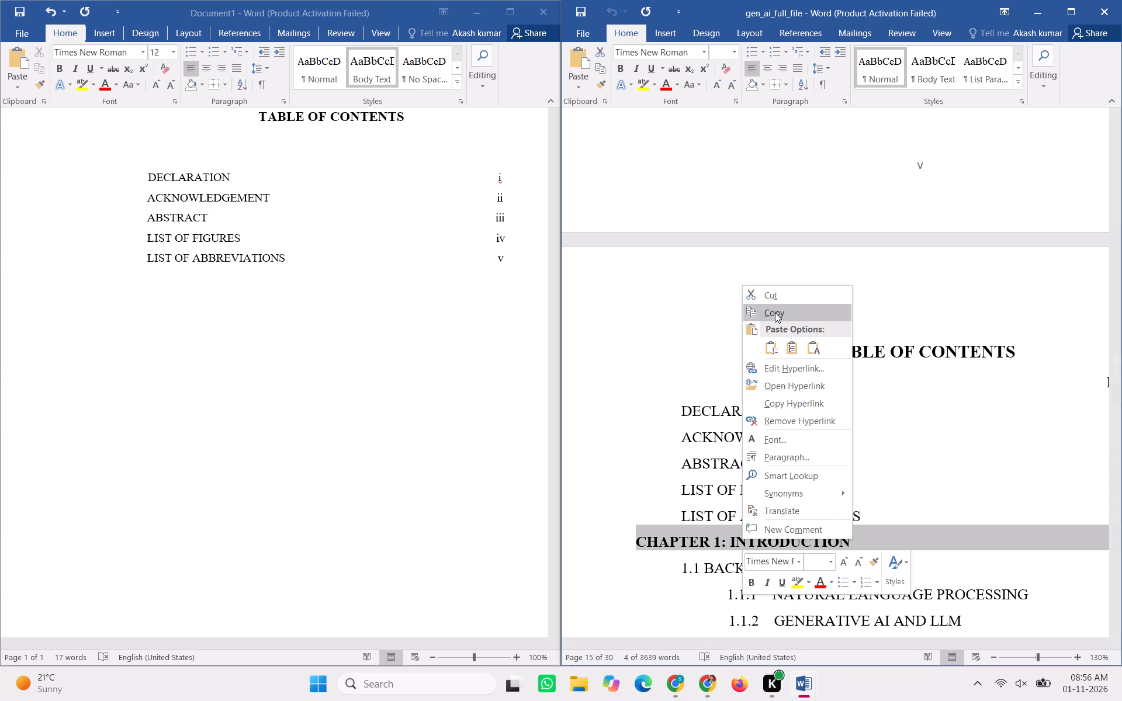
left_click(775, 313)
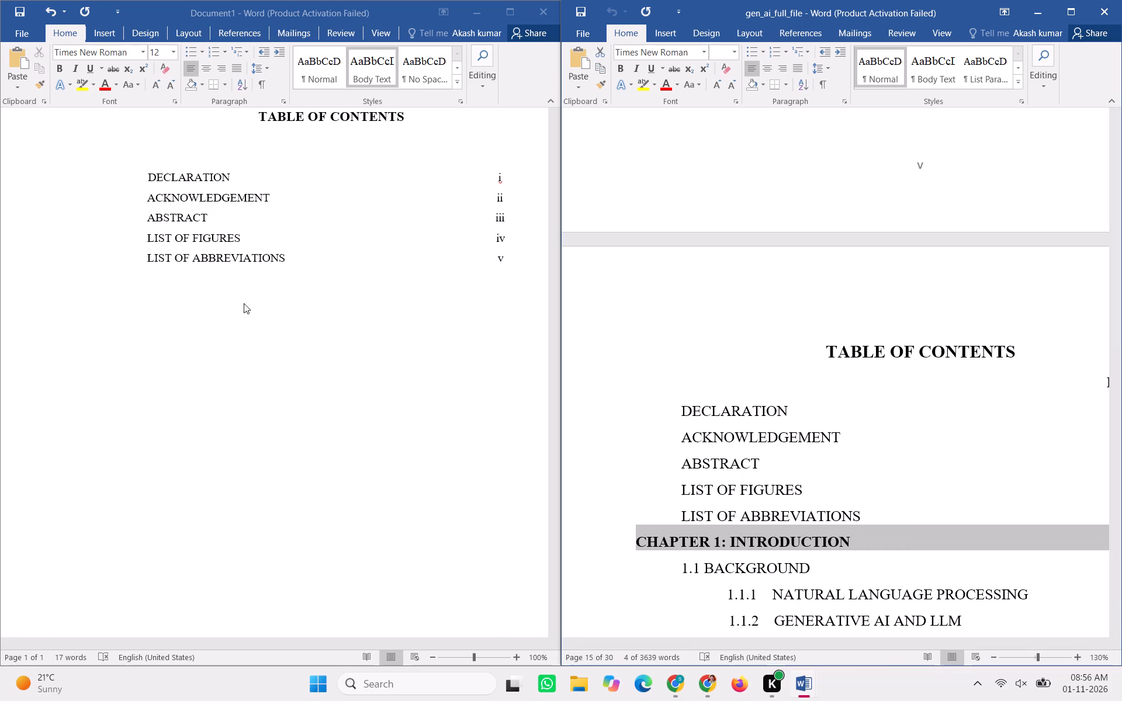
left_click(202, 296)
key("ctrl+v")
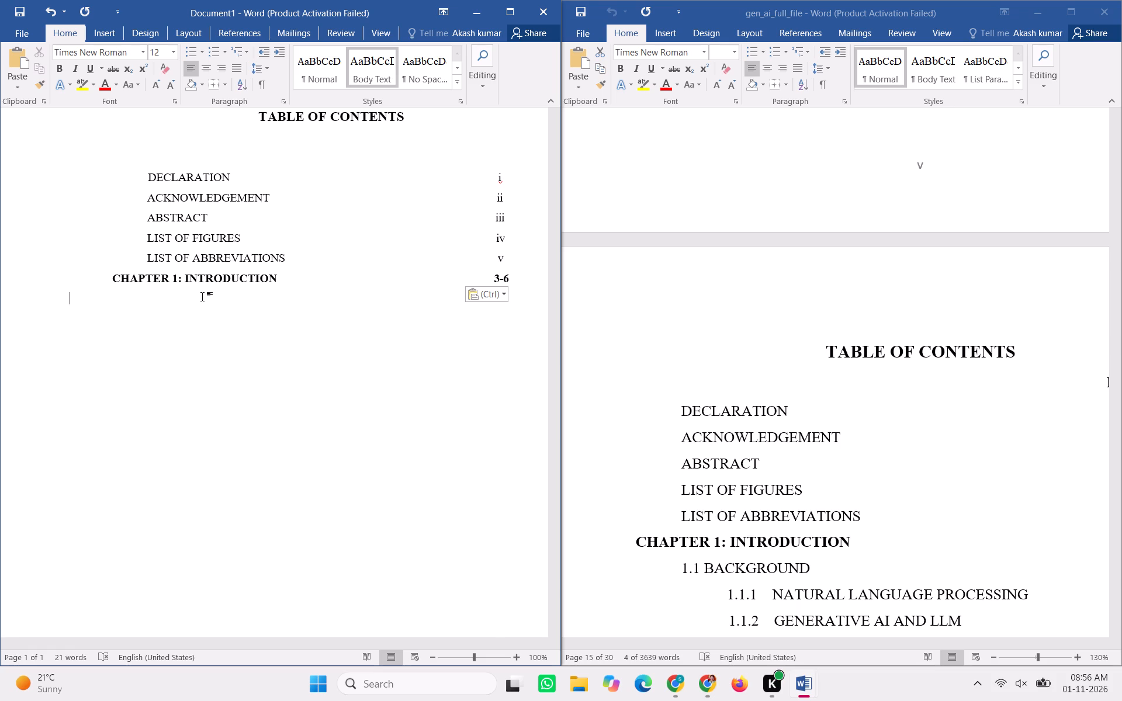
left_click(520, 279)
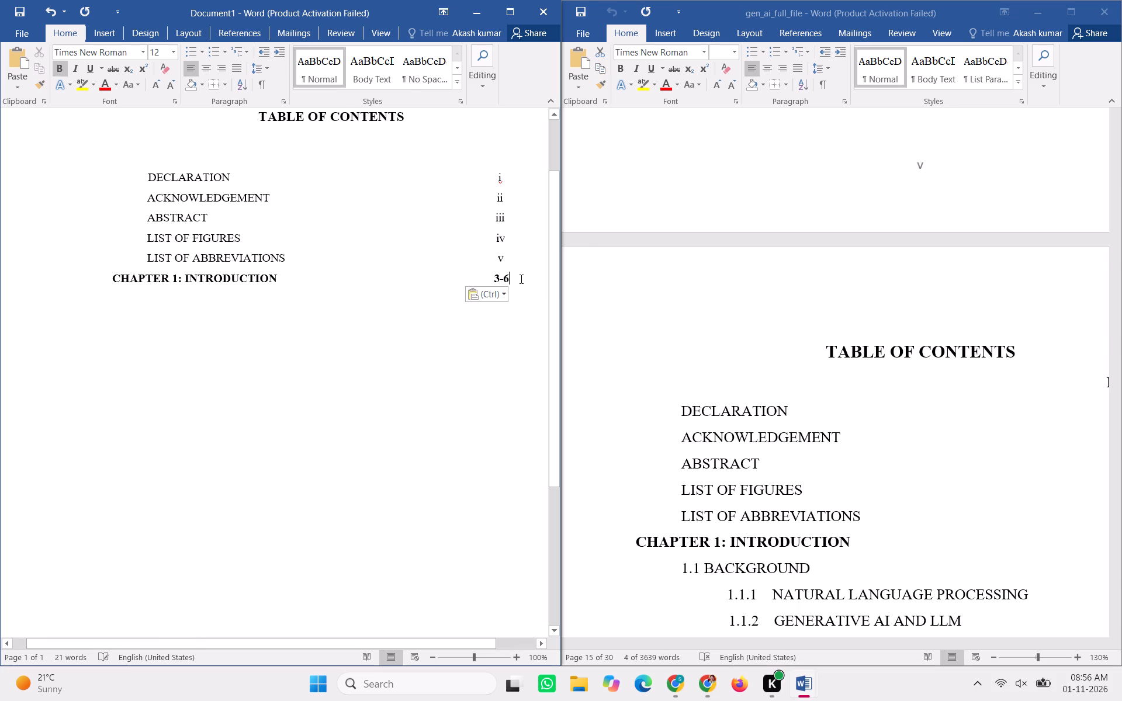
key("Return")
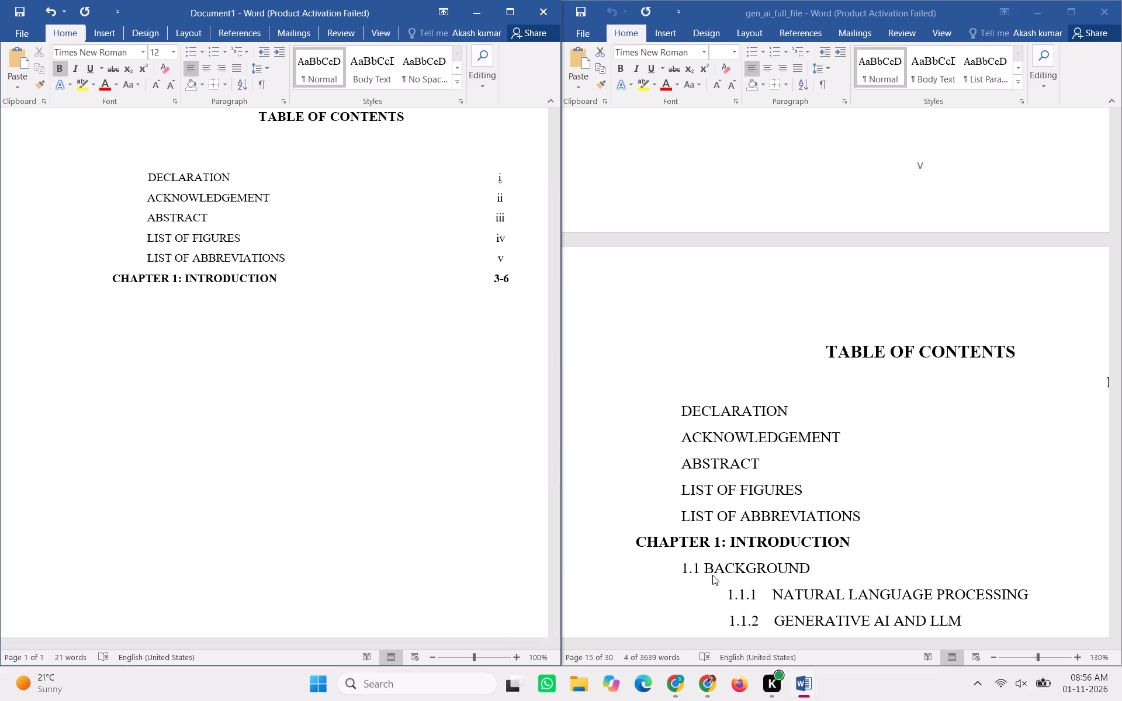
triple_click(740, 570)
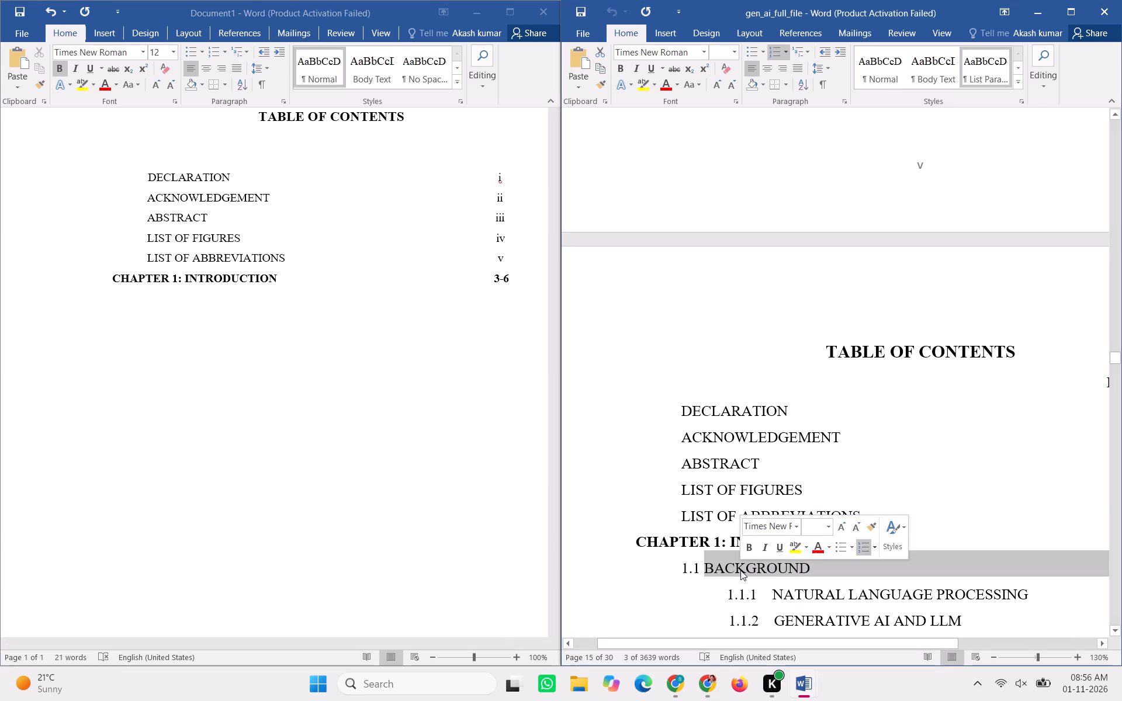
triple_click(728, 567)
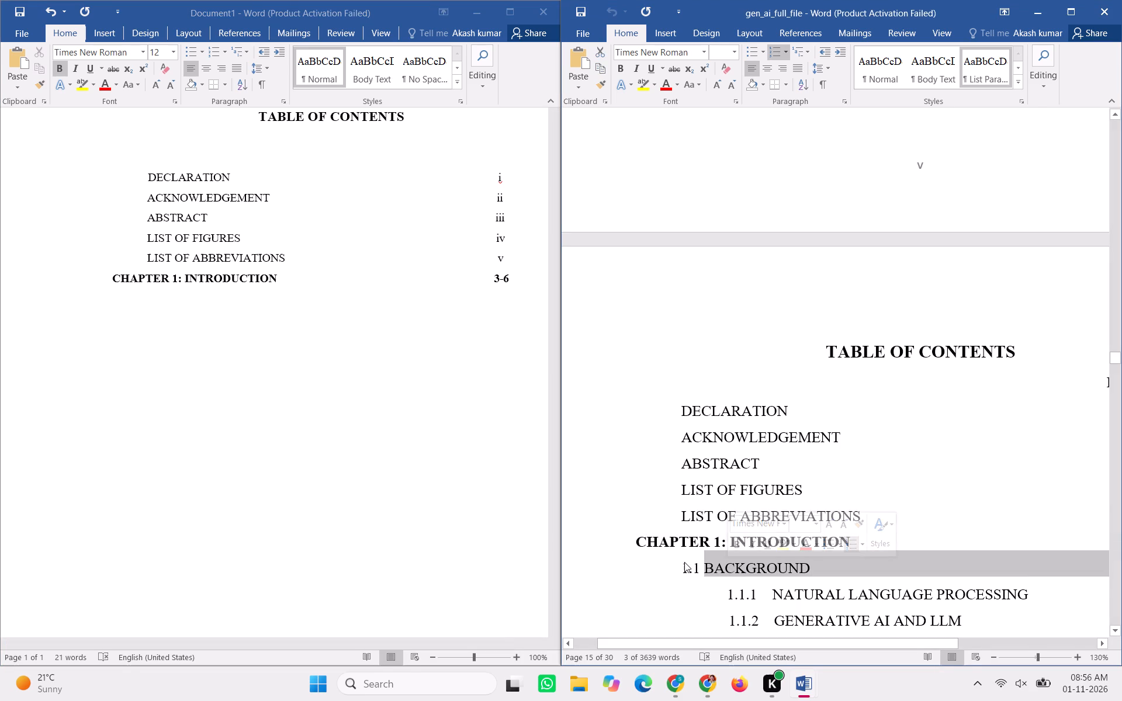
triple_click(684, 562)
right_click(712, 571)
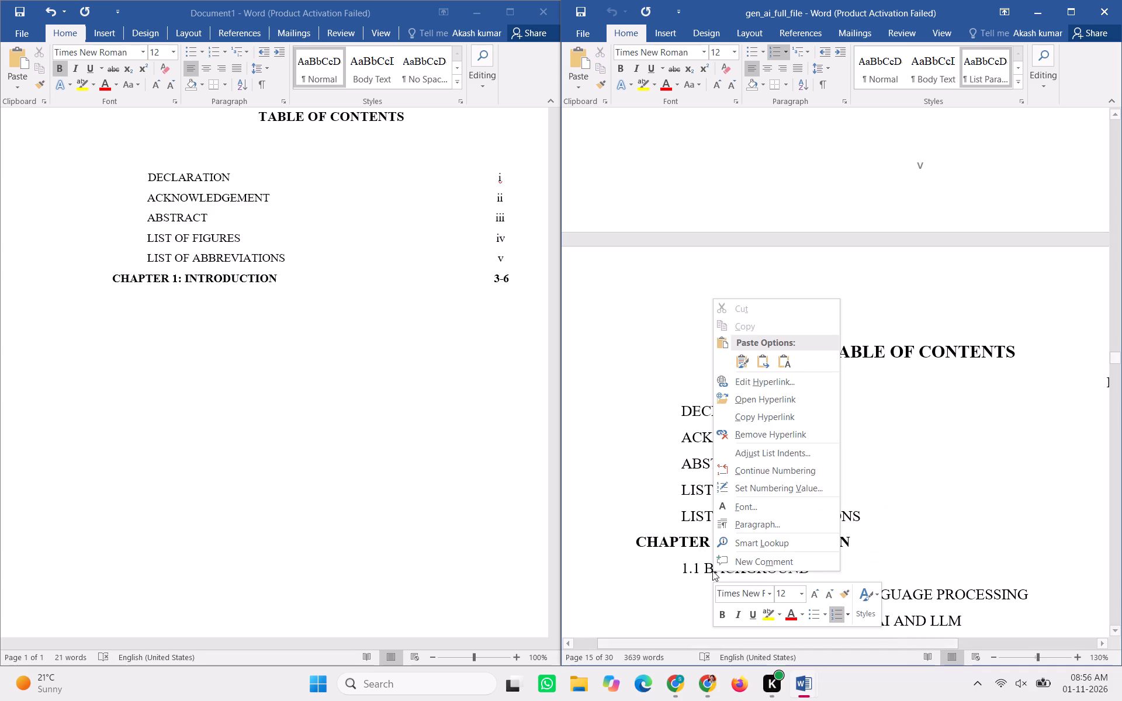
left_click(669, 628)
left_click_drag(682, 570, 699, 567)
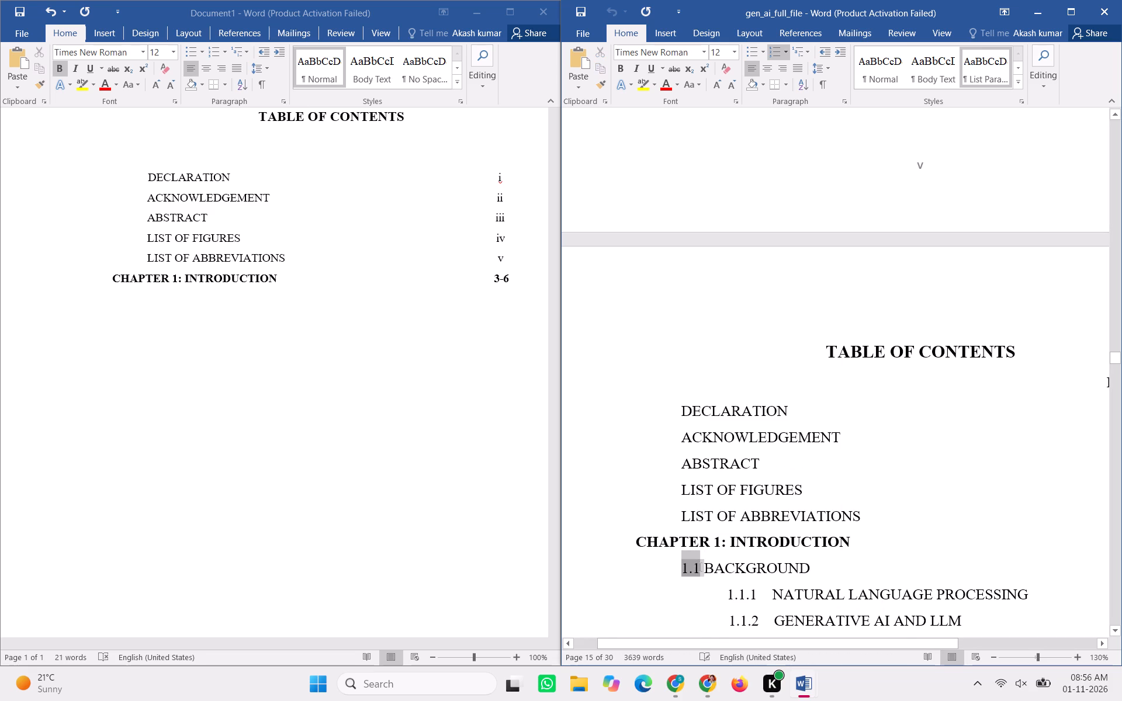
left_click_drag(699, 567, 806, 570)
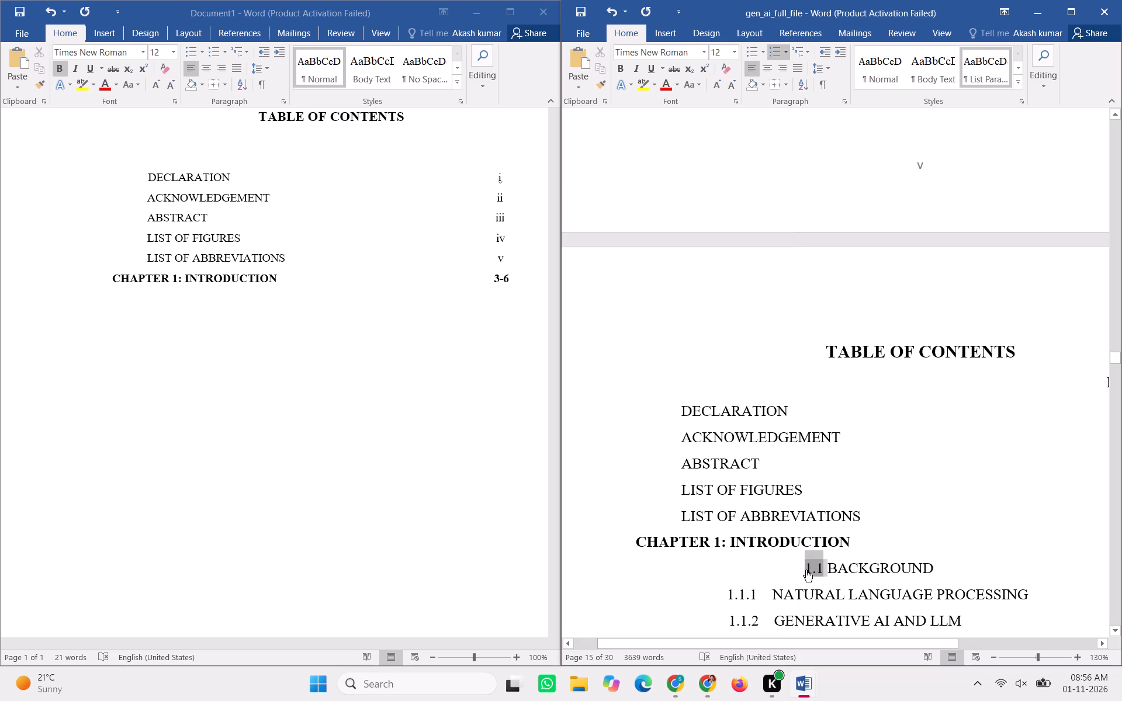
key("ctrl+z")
Copy the 1.1 BACKGROUND contents entry from gen_ai_full_file and paste it below CHAPTER 1: INTRODUCTION in Document1.
triple_click(809, 567)
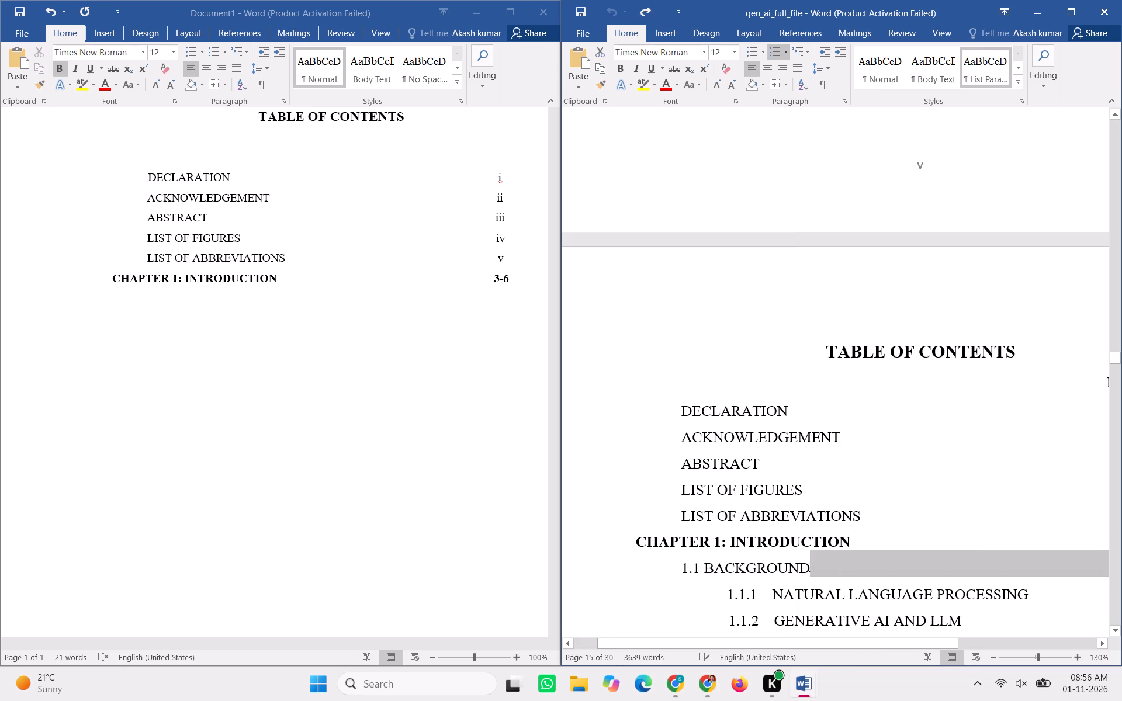
right_click(766, 572)
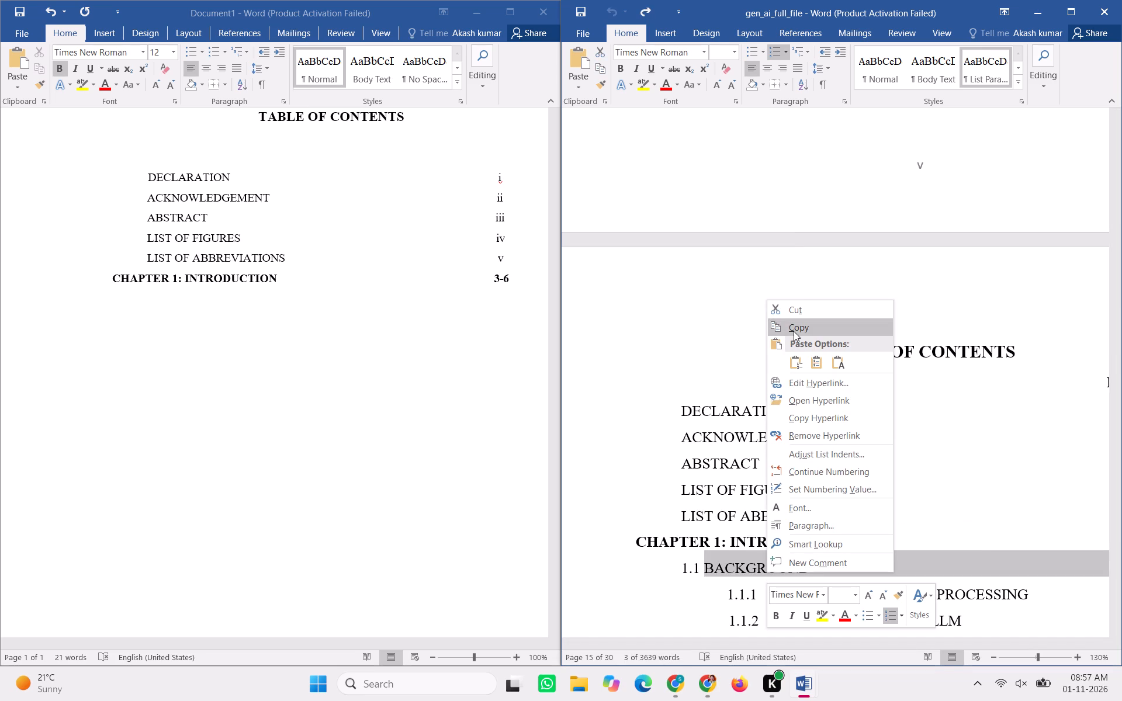
left_click(794, 328)
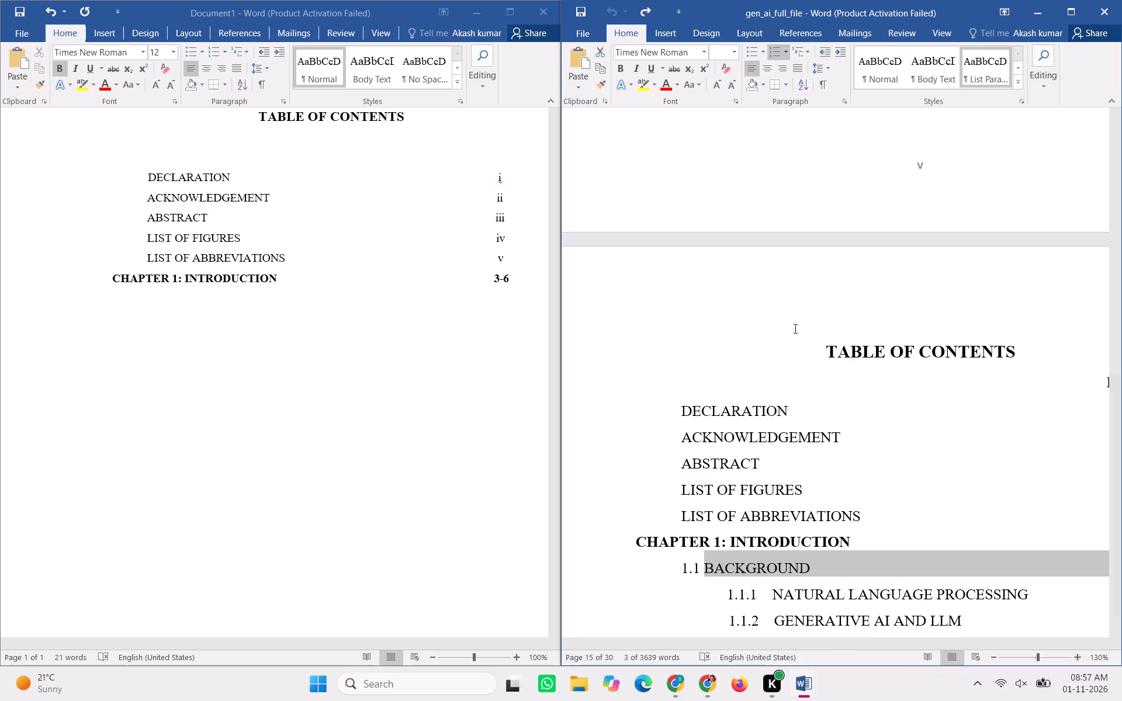
left_click(170, 304)
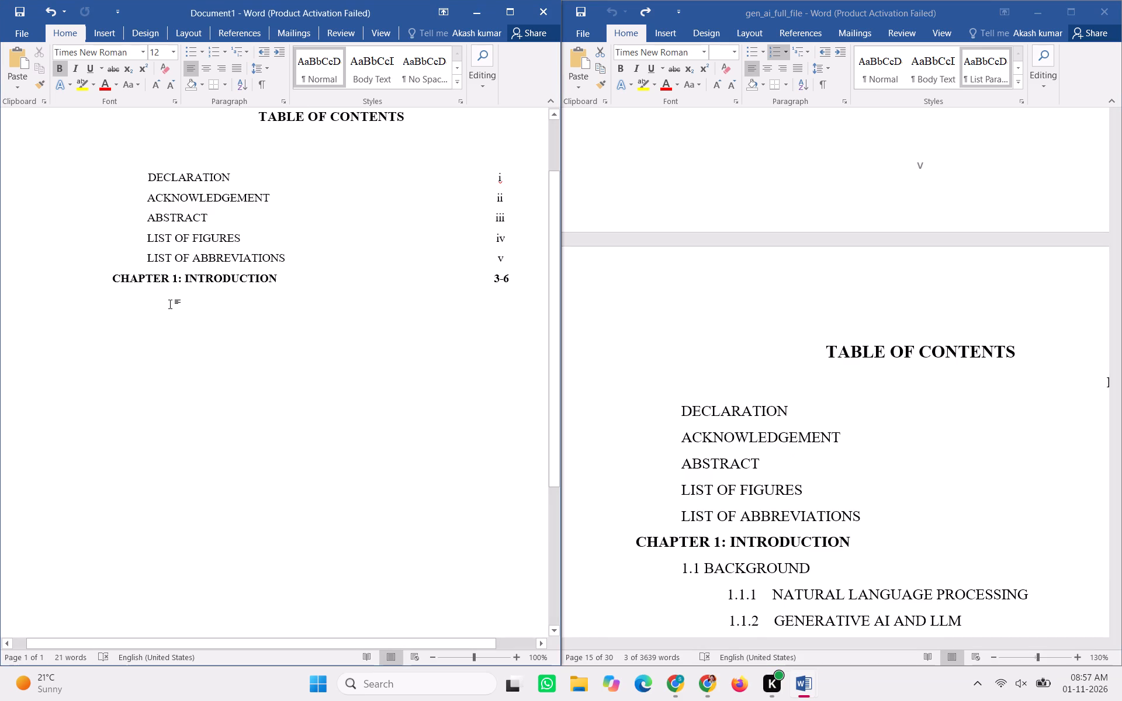
key("ctrl+v")
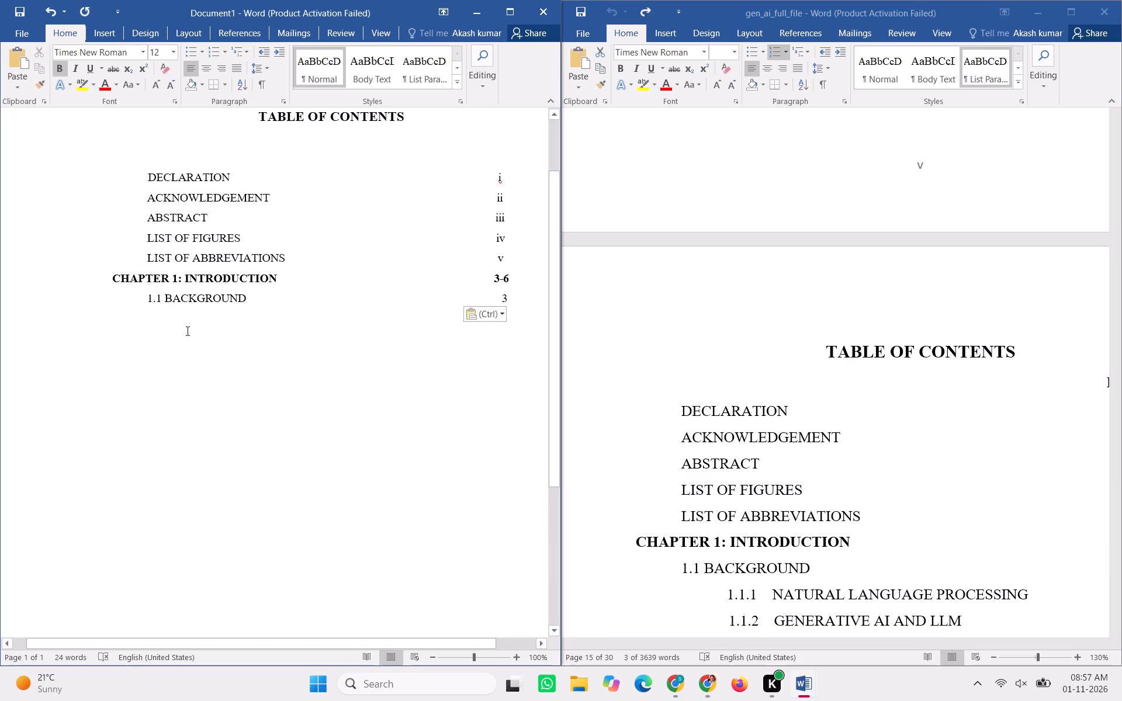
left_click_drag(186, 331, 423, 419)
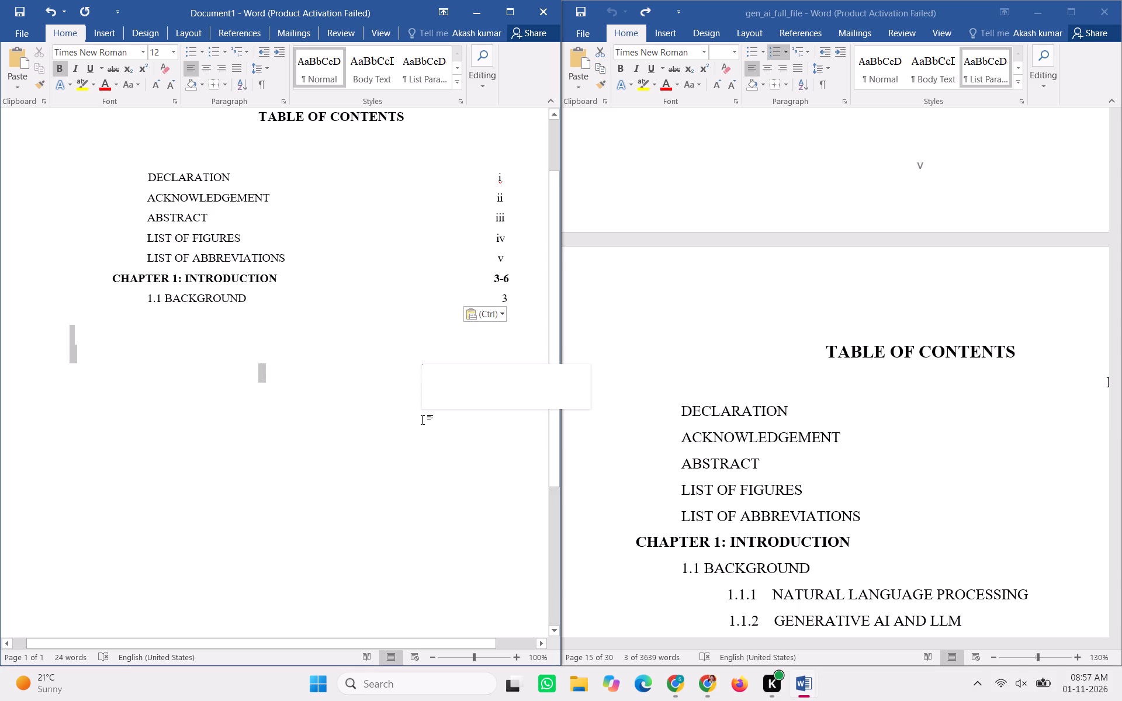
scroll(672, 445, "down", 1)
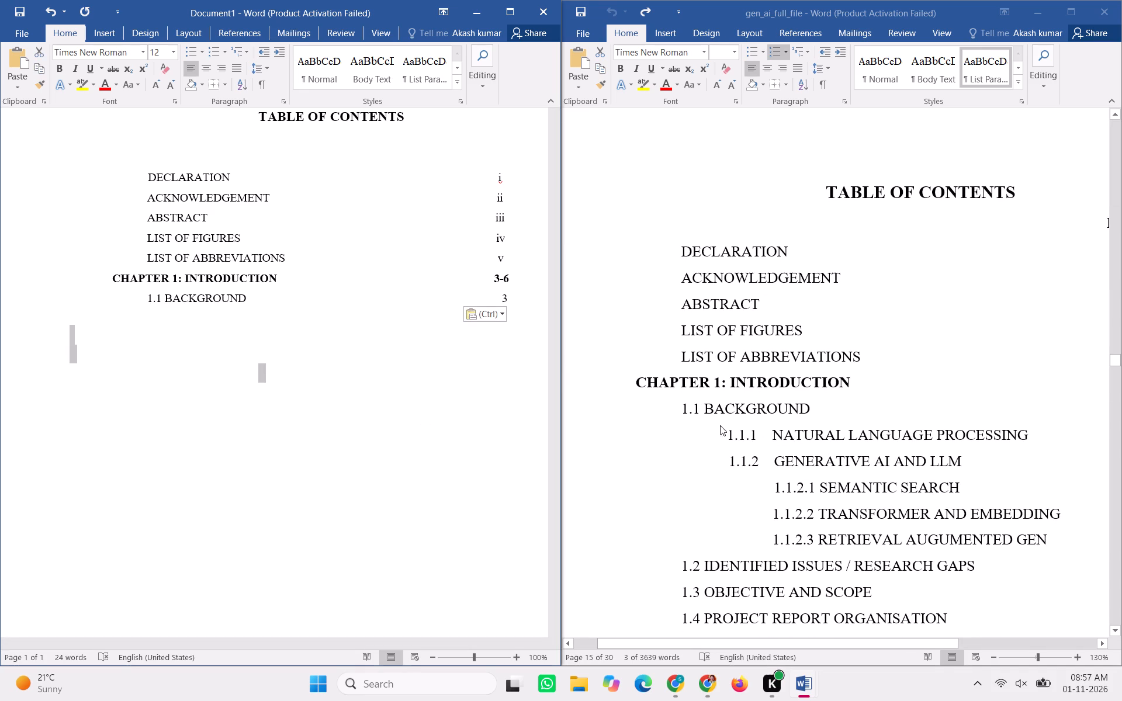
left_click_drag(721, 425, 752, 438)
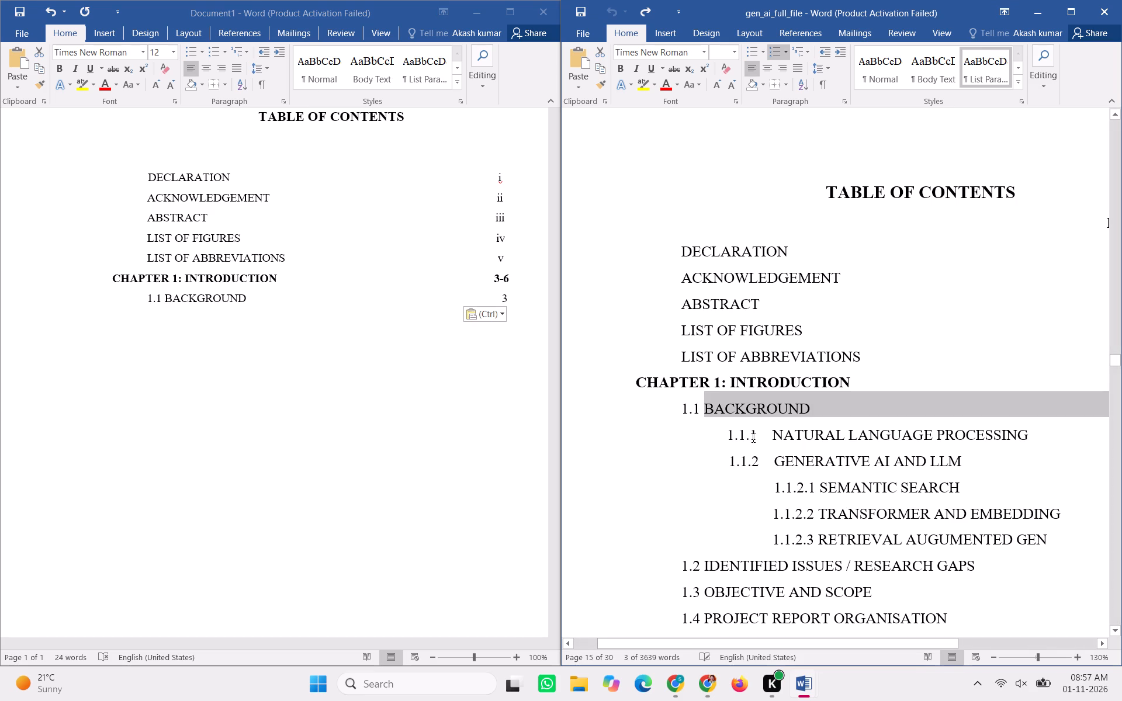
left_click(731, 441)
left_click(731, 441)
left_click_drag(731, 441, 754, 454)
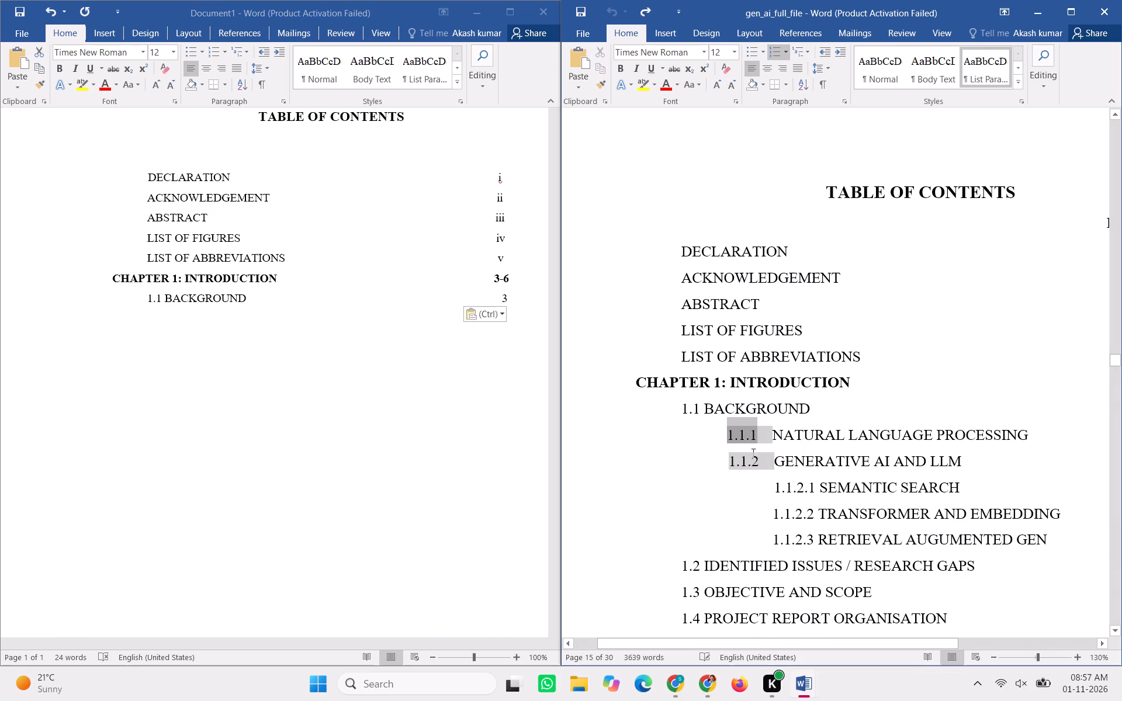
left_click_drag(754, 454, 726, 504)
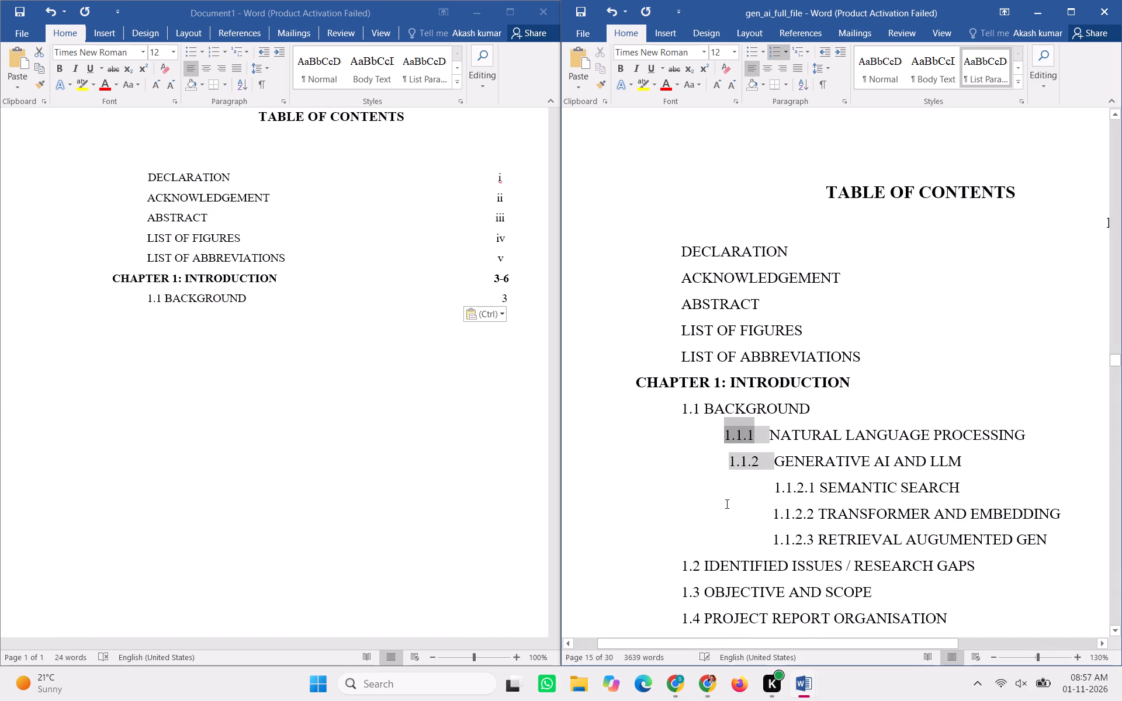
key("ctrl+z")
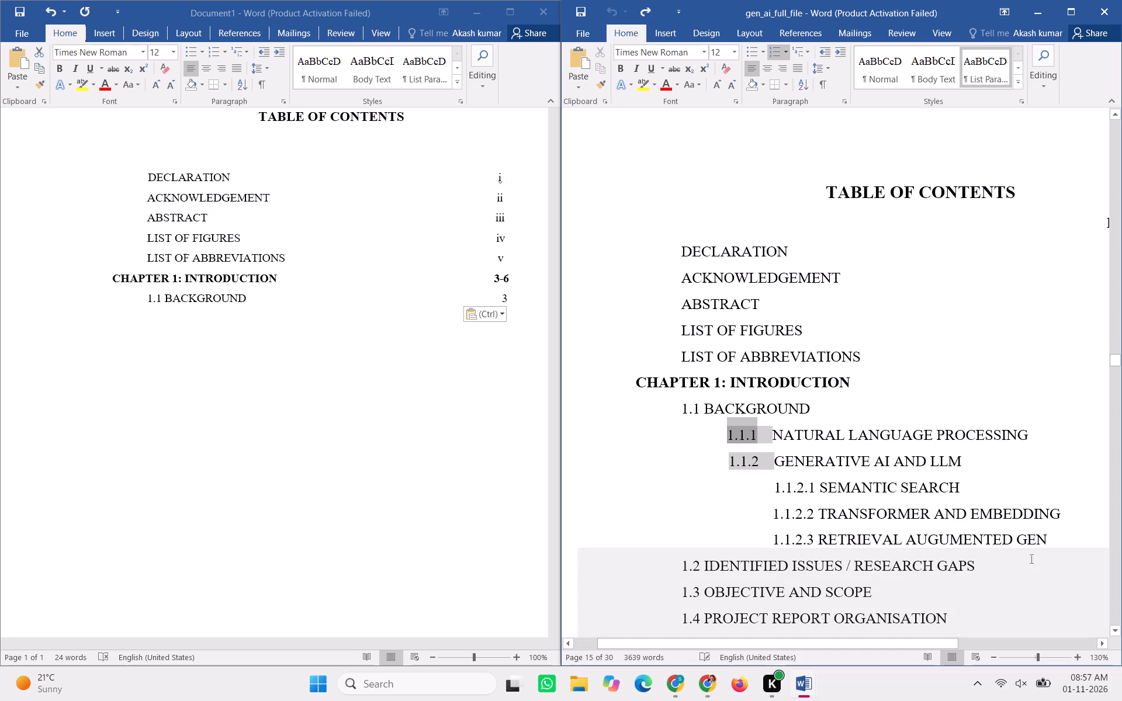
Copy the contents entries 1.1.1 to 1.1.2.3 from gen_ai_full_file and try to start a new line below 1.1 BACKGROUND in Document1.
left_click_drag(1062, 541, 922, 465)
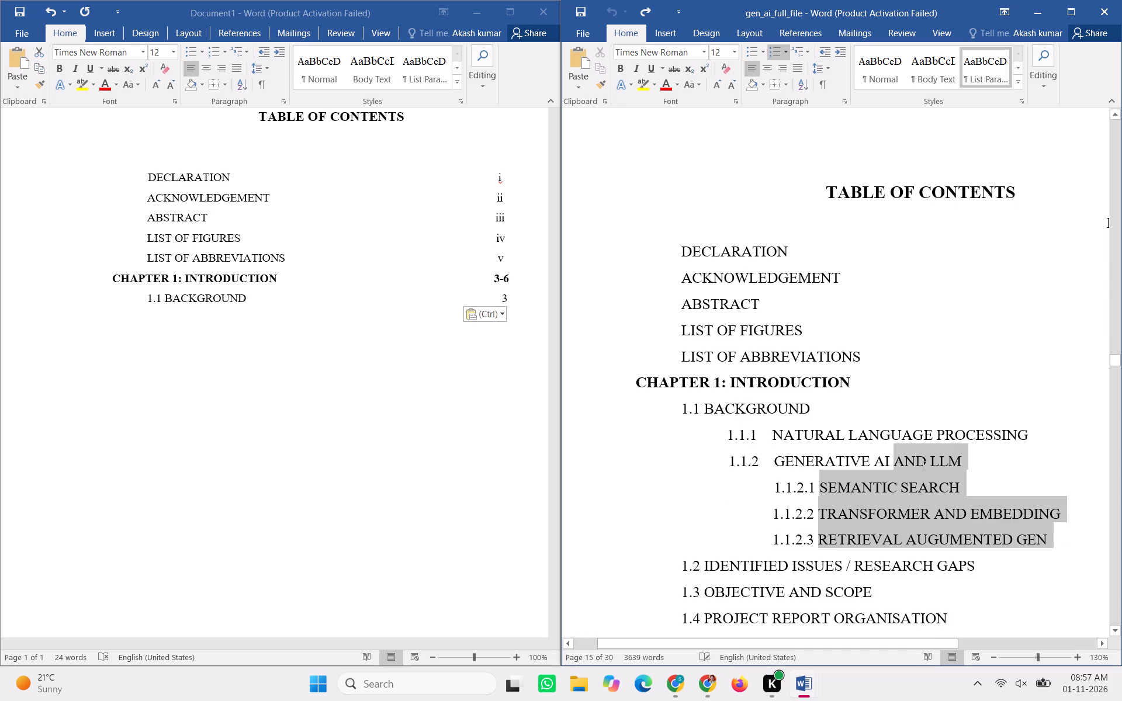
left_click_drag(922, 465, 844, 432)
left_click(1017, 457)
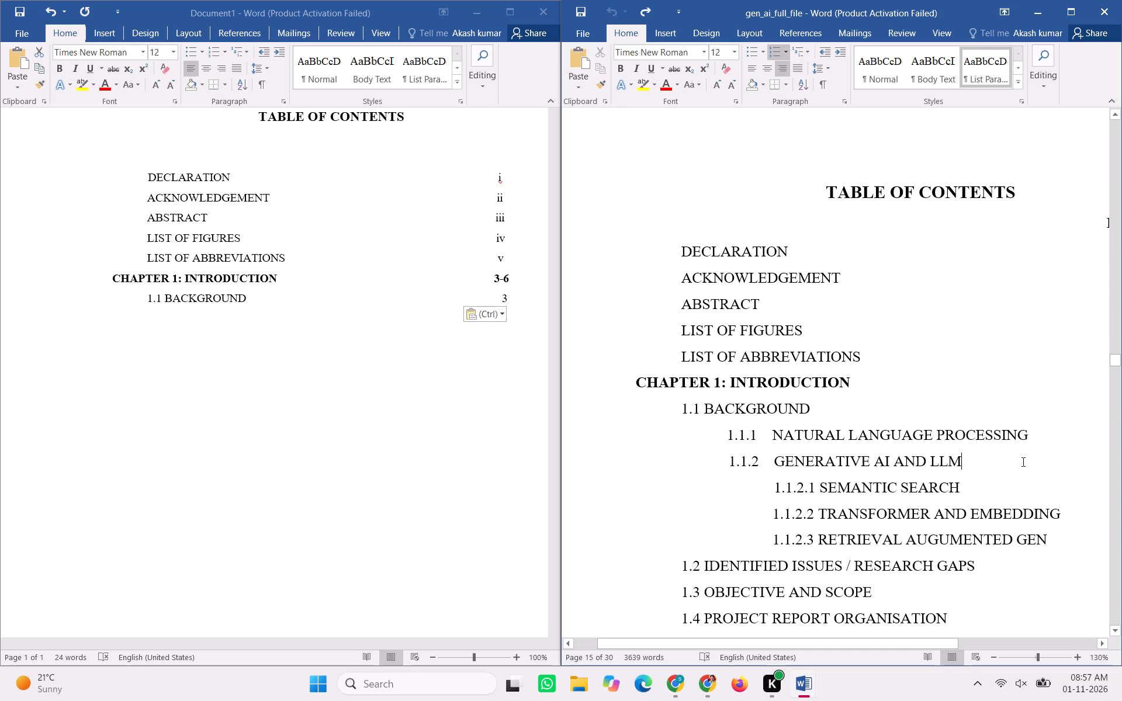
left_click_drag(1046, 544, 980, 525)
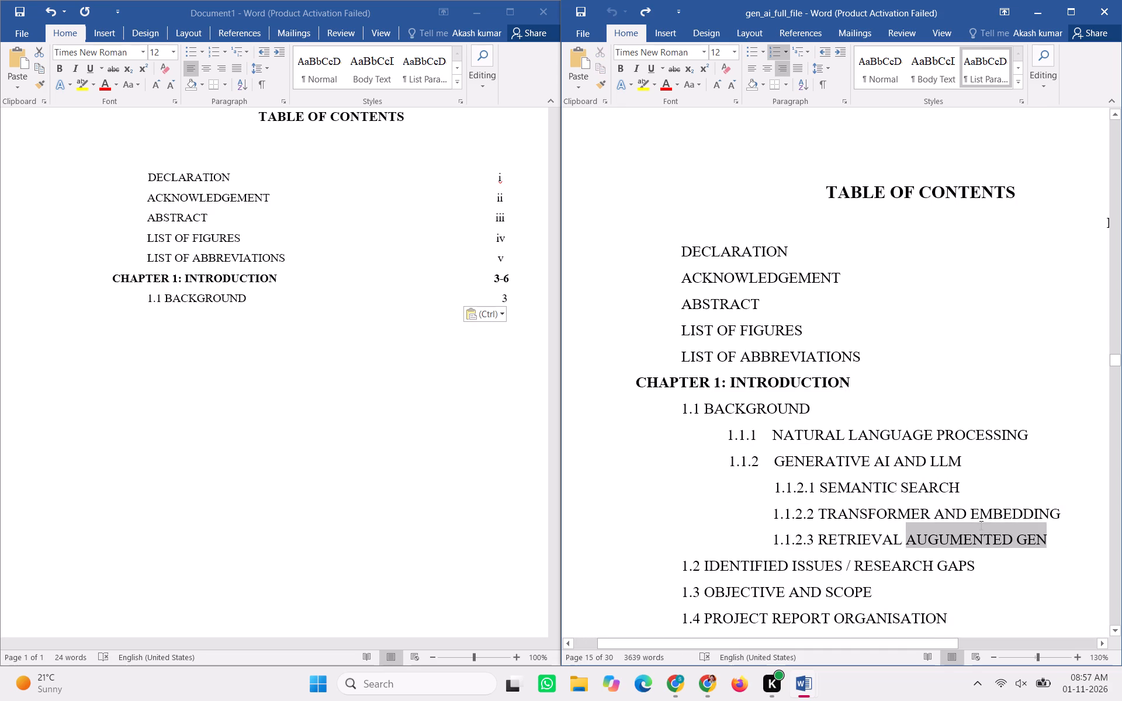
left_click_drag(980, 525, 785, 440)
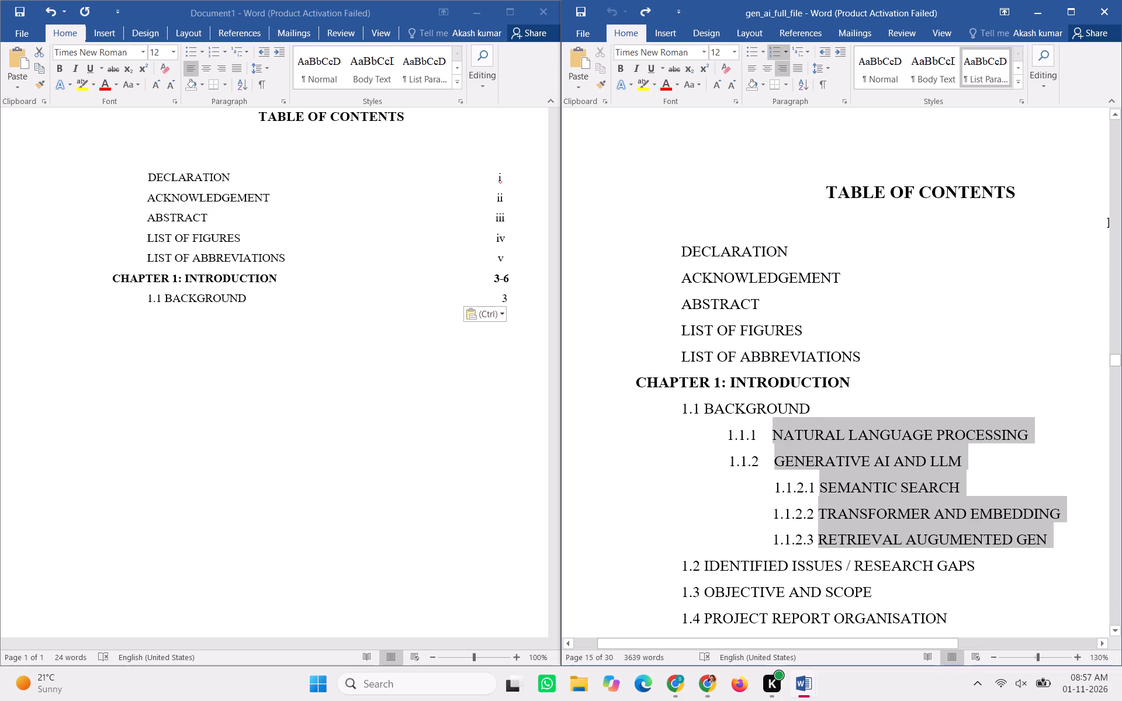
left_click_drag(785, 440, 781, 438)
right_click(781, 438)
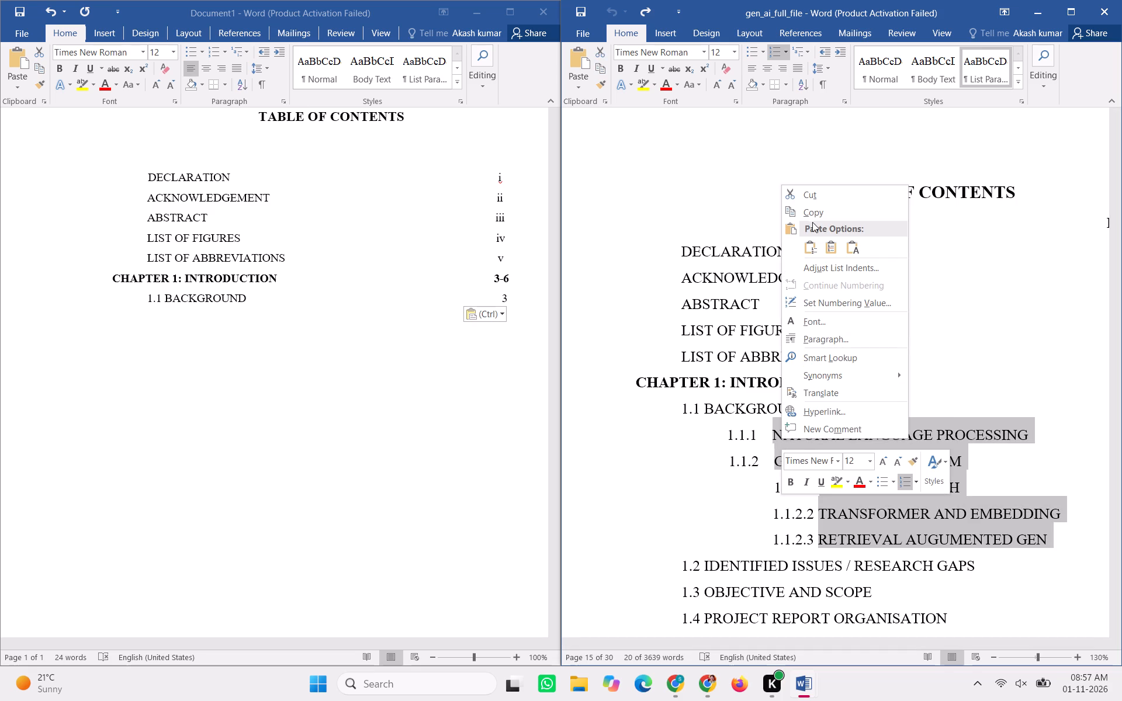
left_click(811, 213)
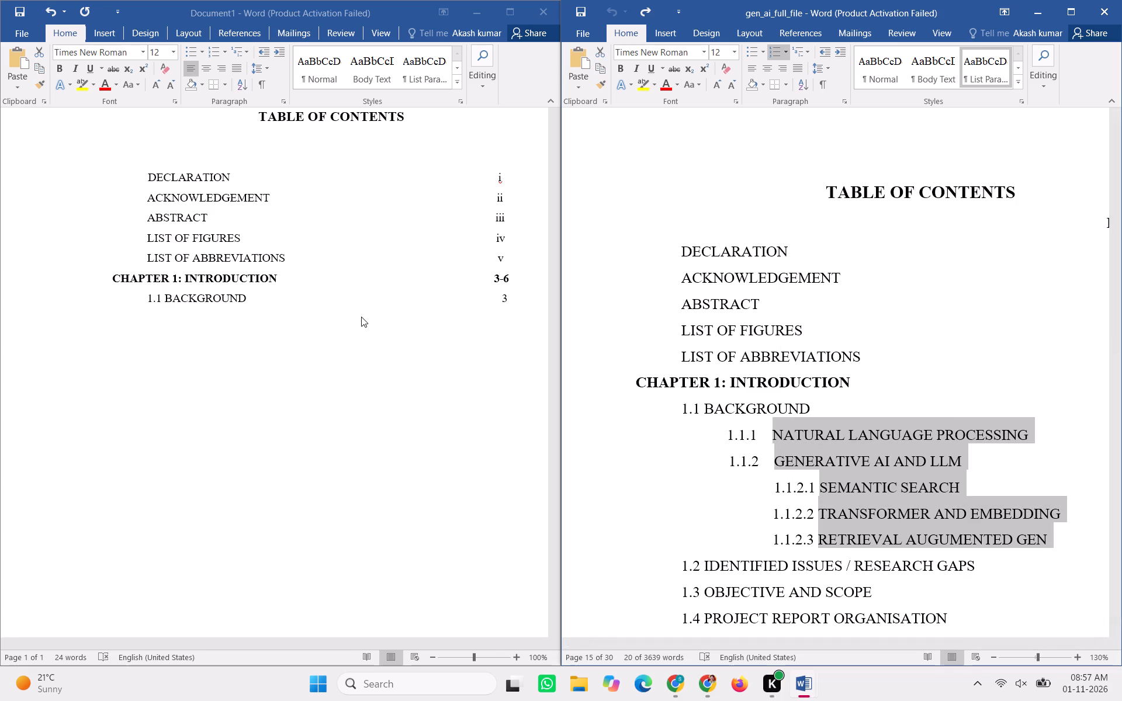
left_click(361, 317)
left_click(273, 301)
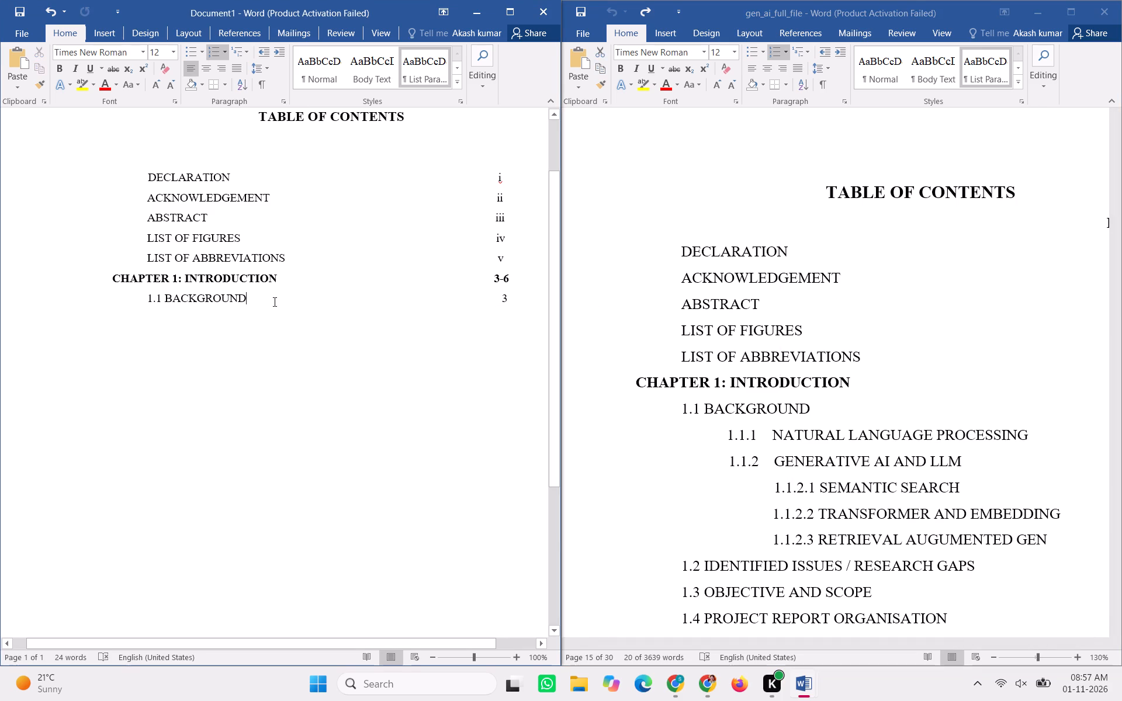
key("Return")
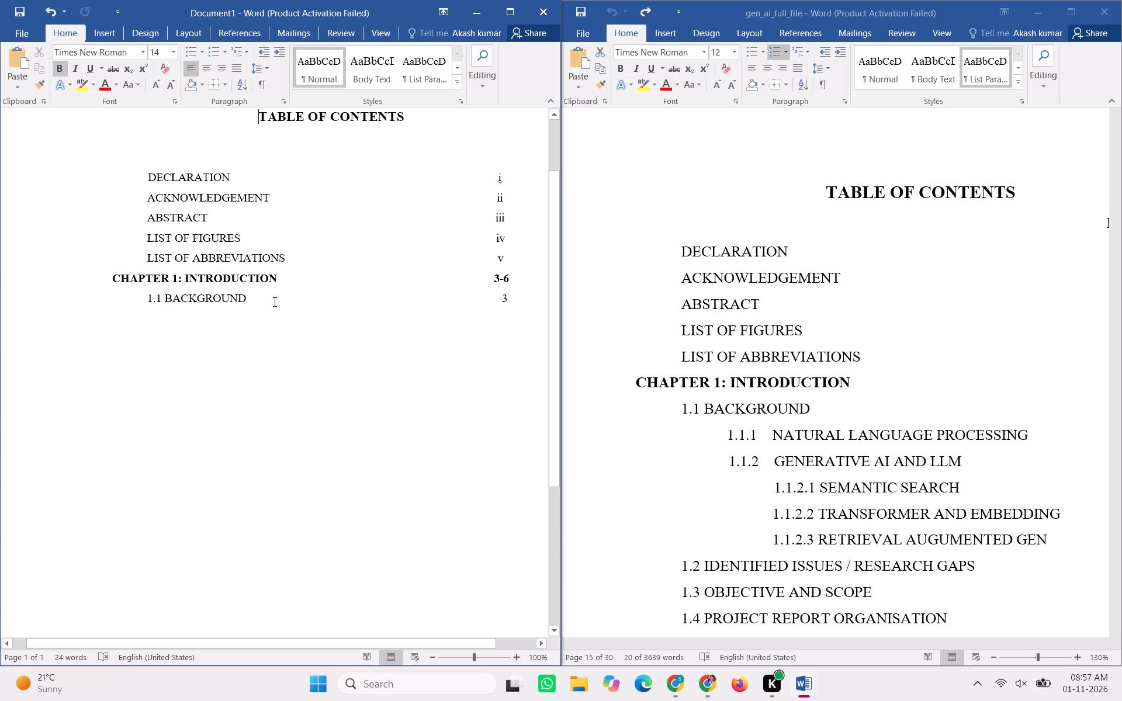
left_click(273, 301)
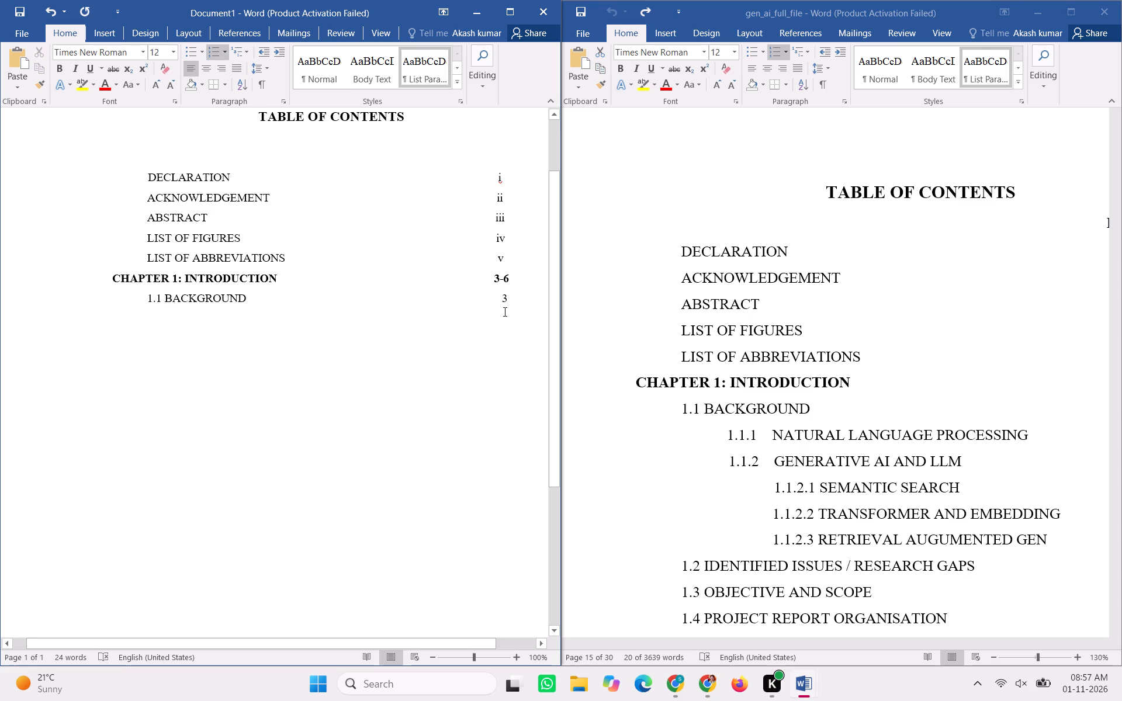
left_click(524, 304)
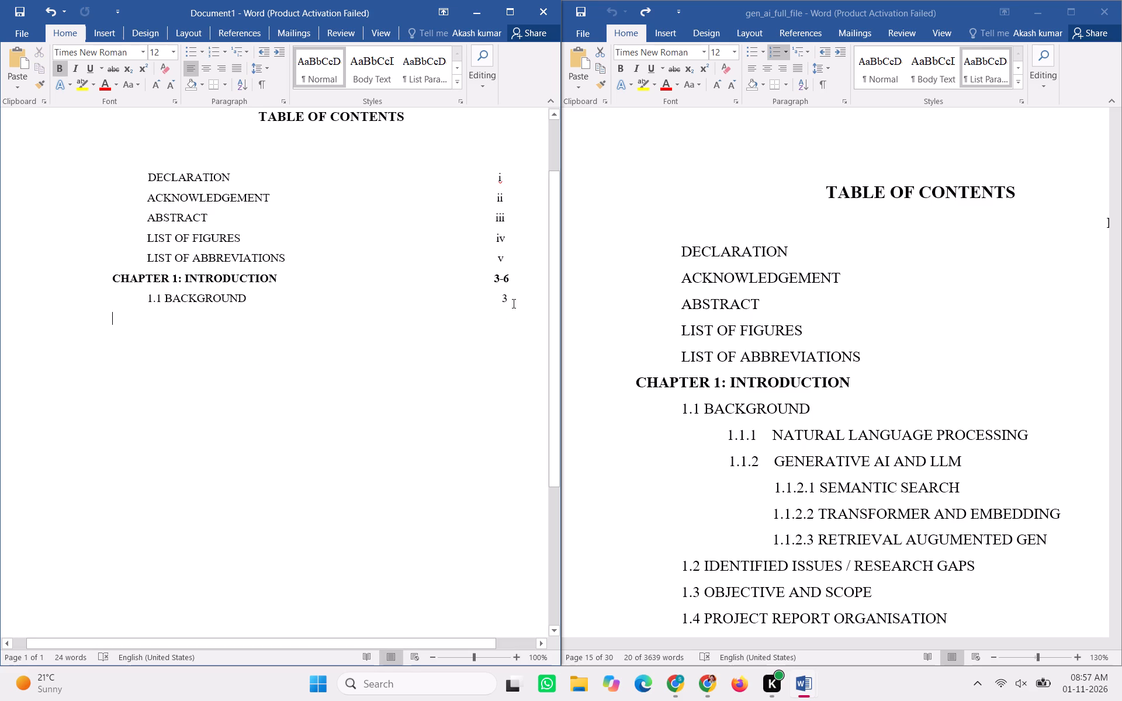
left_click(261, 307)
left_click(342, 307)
Undo the pasting of the 1.1 BACKGROUND entry in Document1's table of contents.
key("ctrl+z")
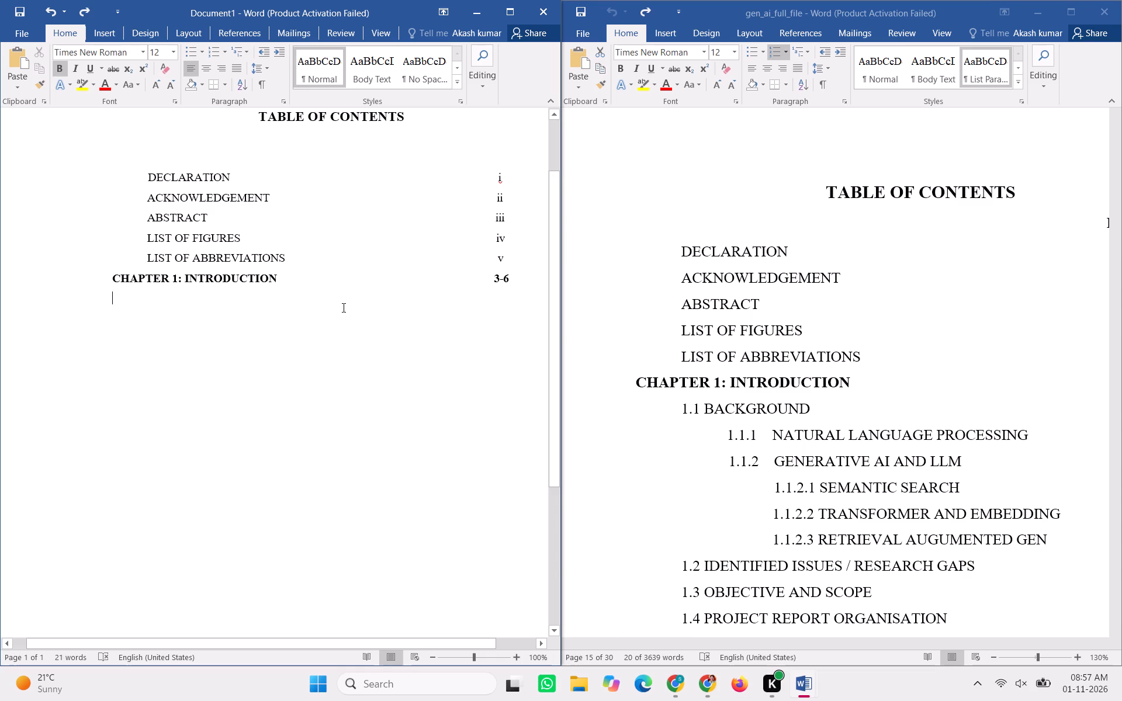
key("ctrl+a")
left_click(342, 307)
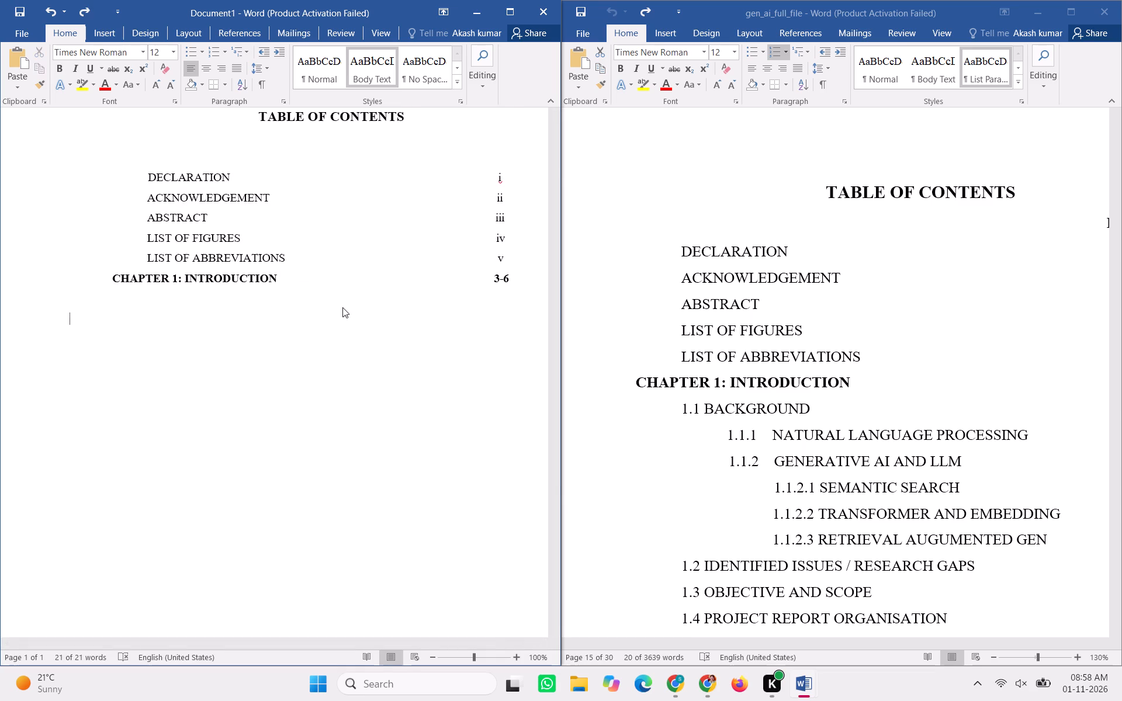
key("ctrl+x")
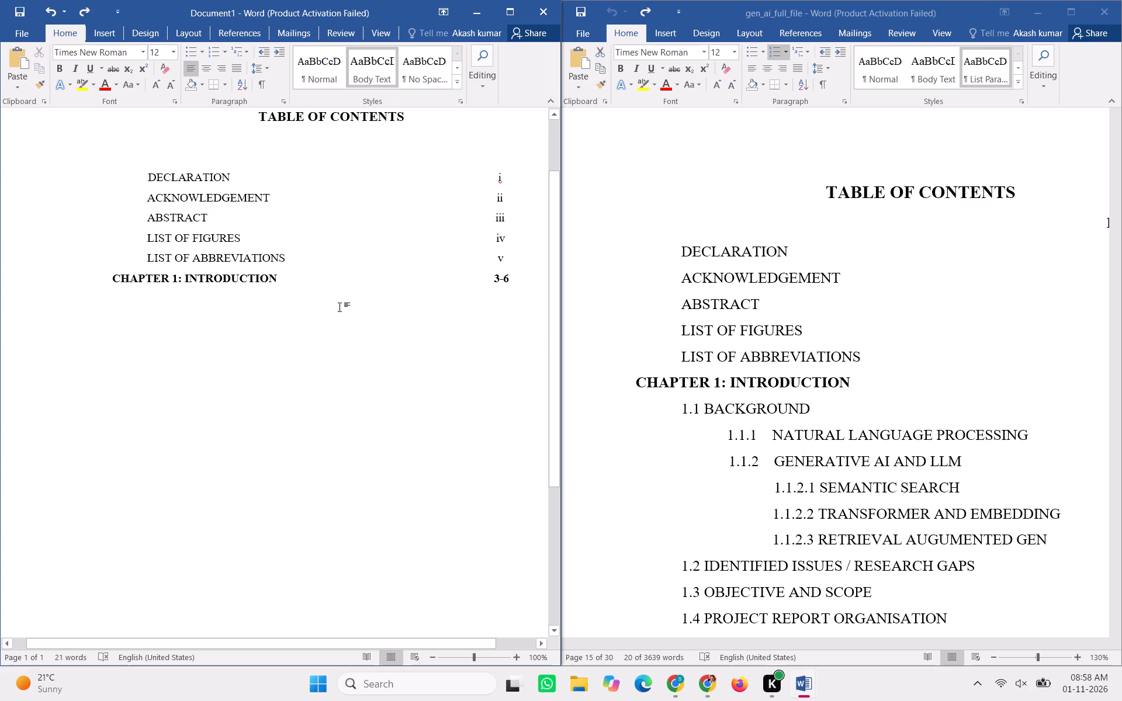
Copy only the word BACKGROUND from gen_ai_full_file's contents and paste it on the line below CHAPTER 1: INTRODUCTION in Document1.
double_click(726, 409)
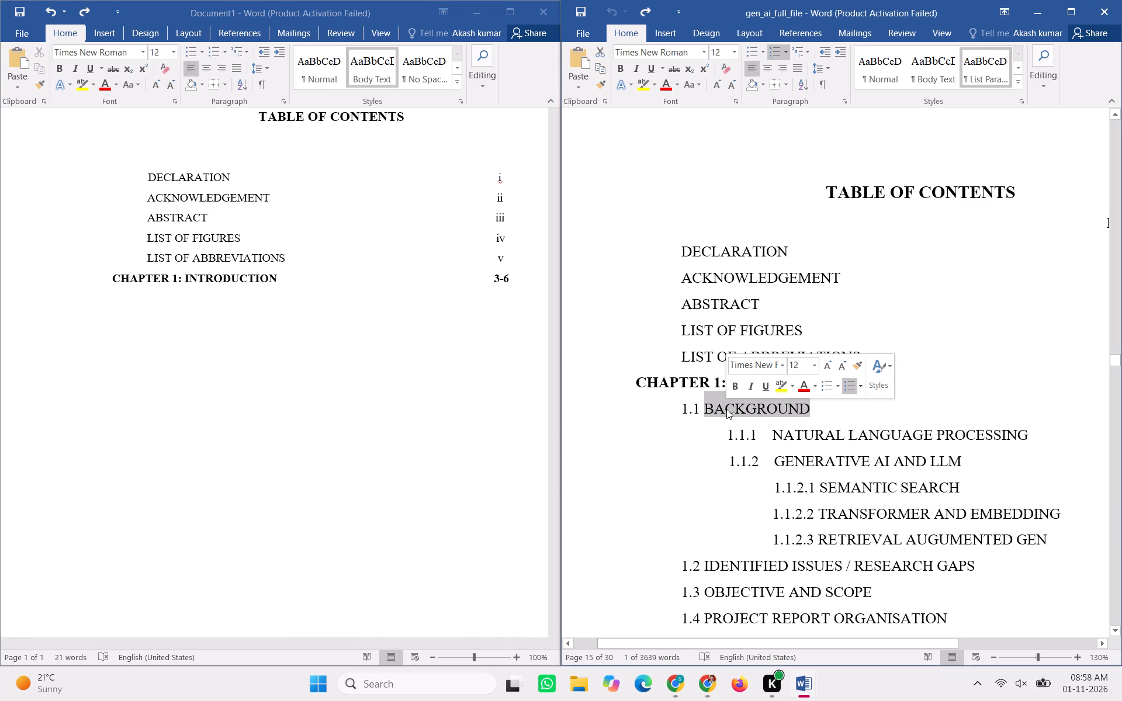
right_click(731, 401)
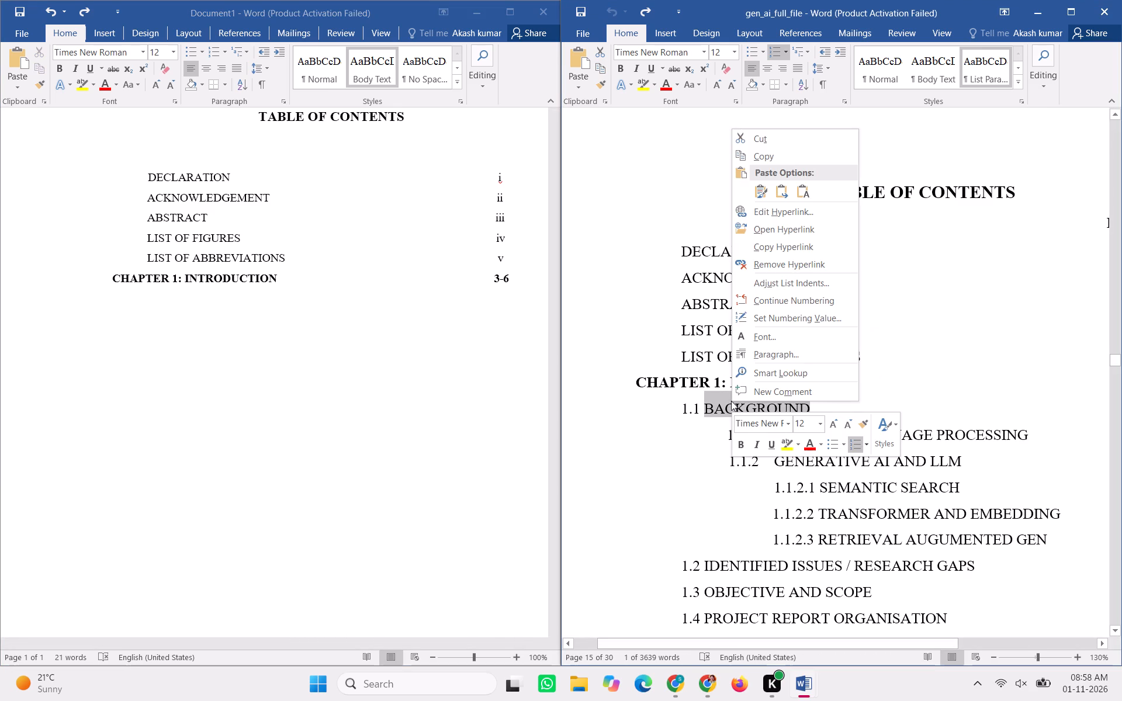
left_click(756, 152)
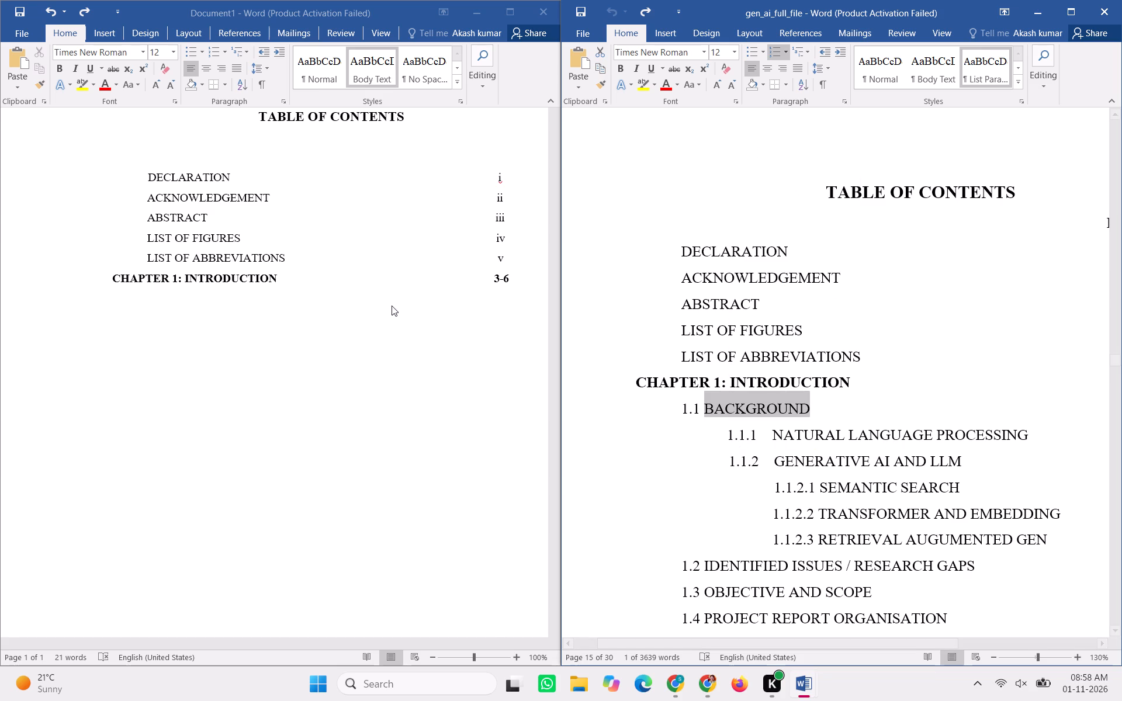
left_click(273, 300)
key("BackSpace")
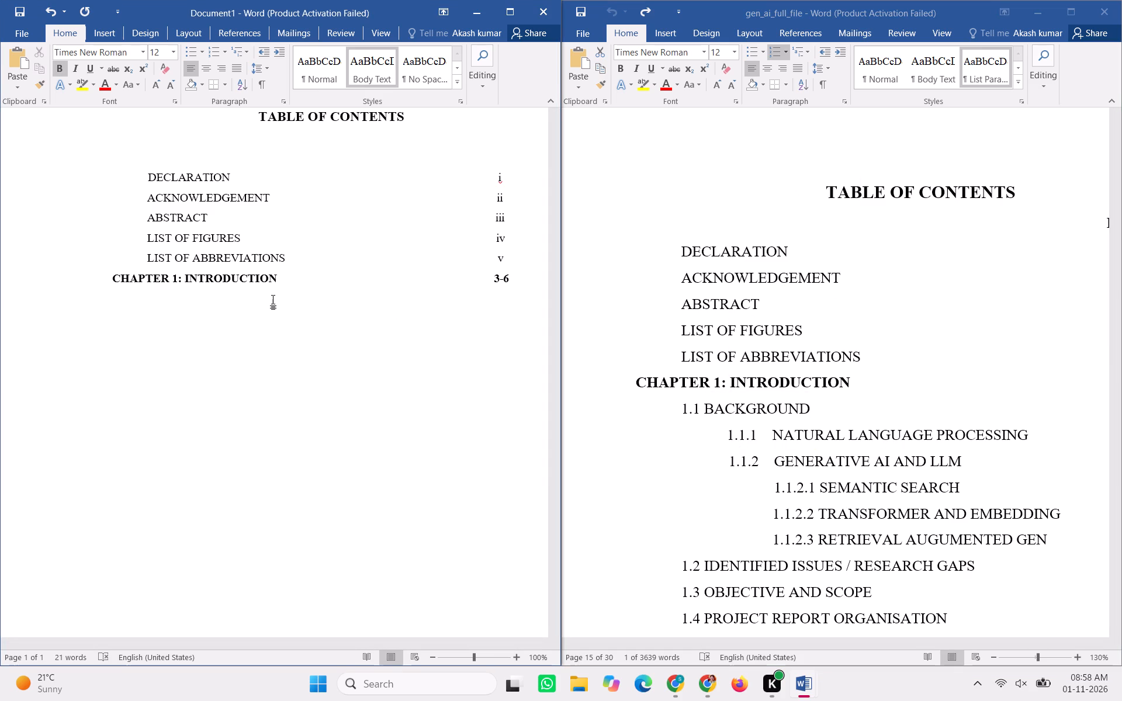
key("ctrl+v")
Delete the pasted BACKGROUND line and paste the word again on a new line started from the end of the CHAPTER 1: INTRODUCTION entry.
key("BackSpace")
key("BackSpace")
key("BackSpace")
key("BackSpace")
key("BackSpace")
key("BackSpace")
key("BackSpace")
key("BackSpace")
key("BackSpace")
key("BackSpace")
key("BackSpace")
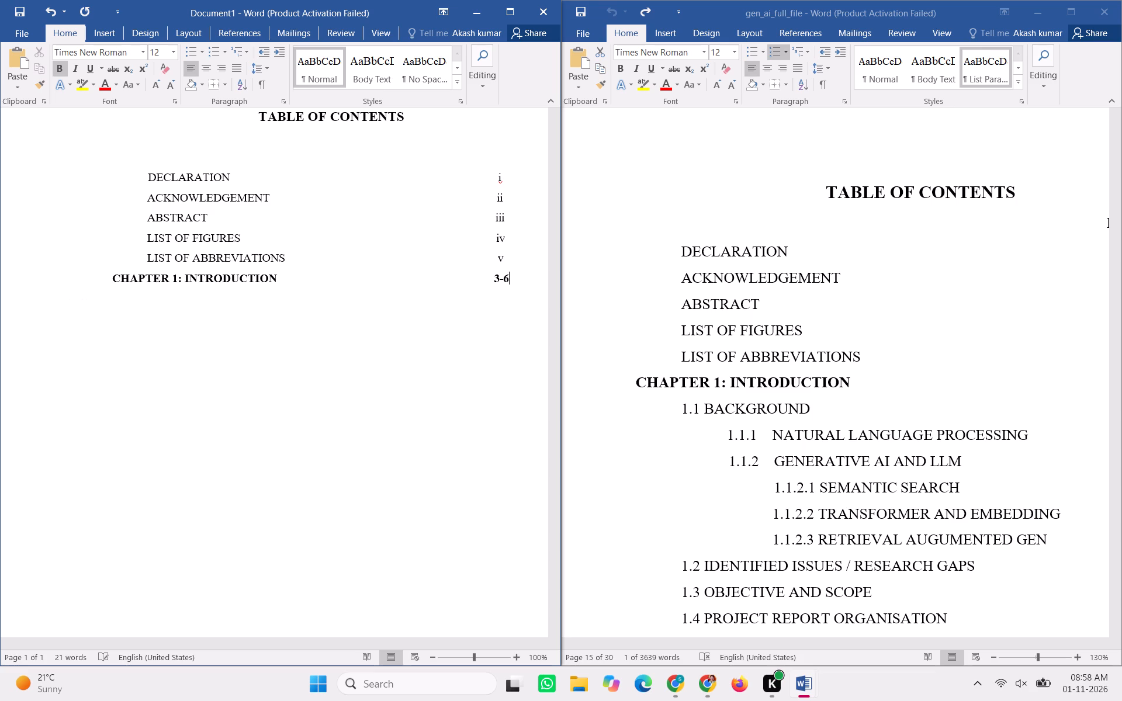
key("Return")
key("ctrl+v")
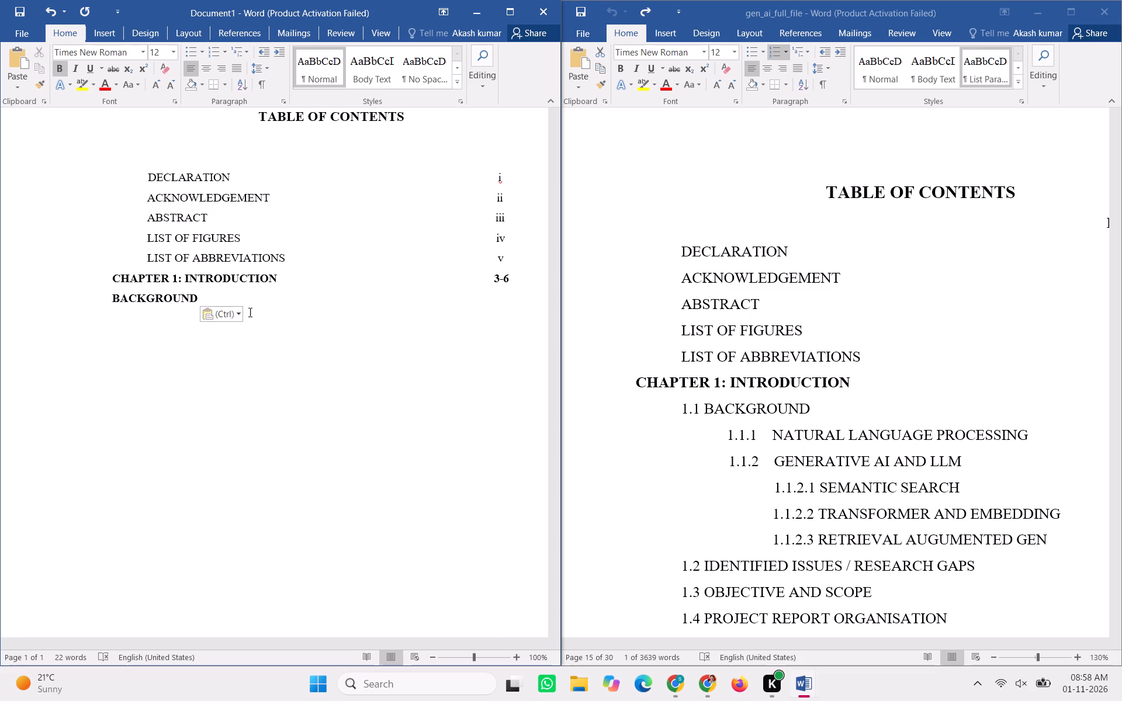
Insert the number 1.1 and a space before the word BACKGROUND in Document1's table of contents.
left_click(110, 306)
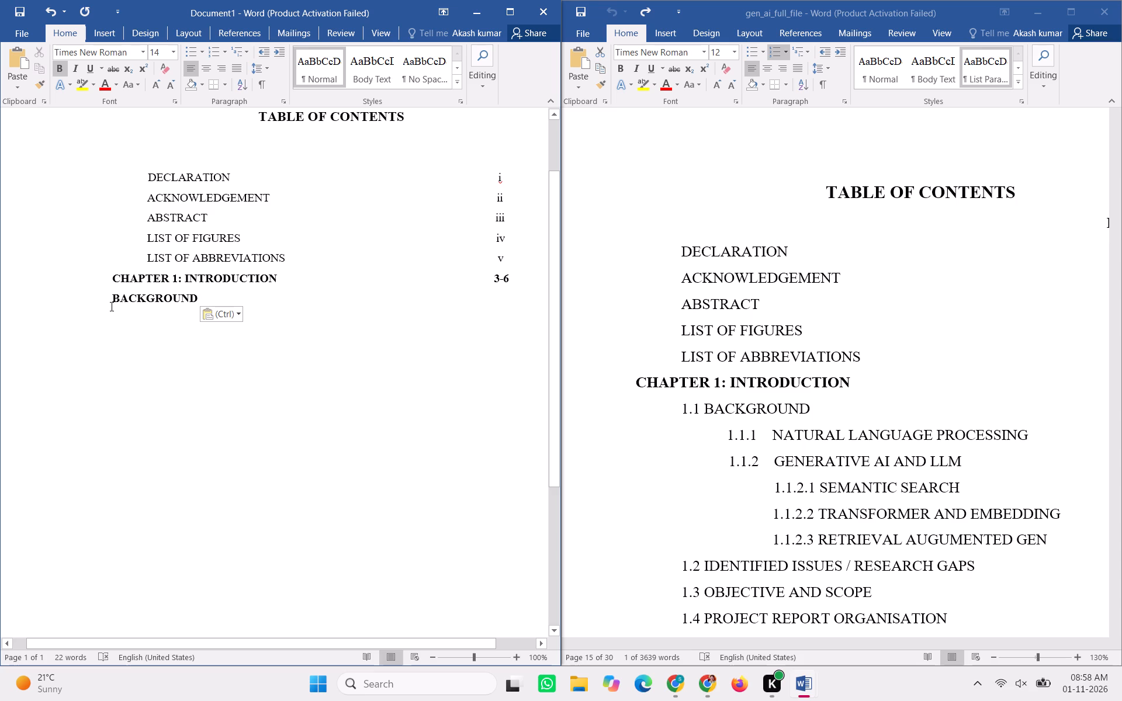
left_click(108, 301)
key("1")
type(".1")
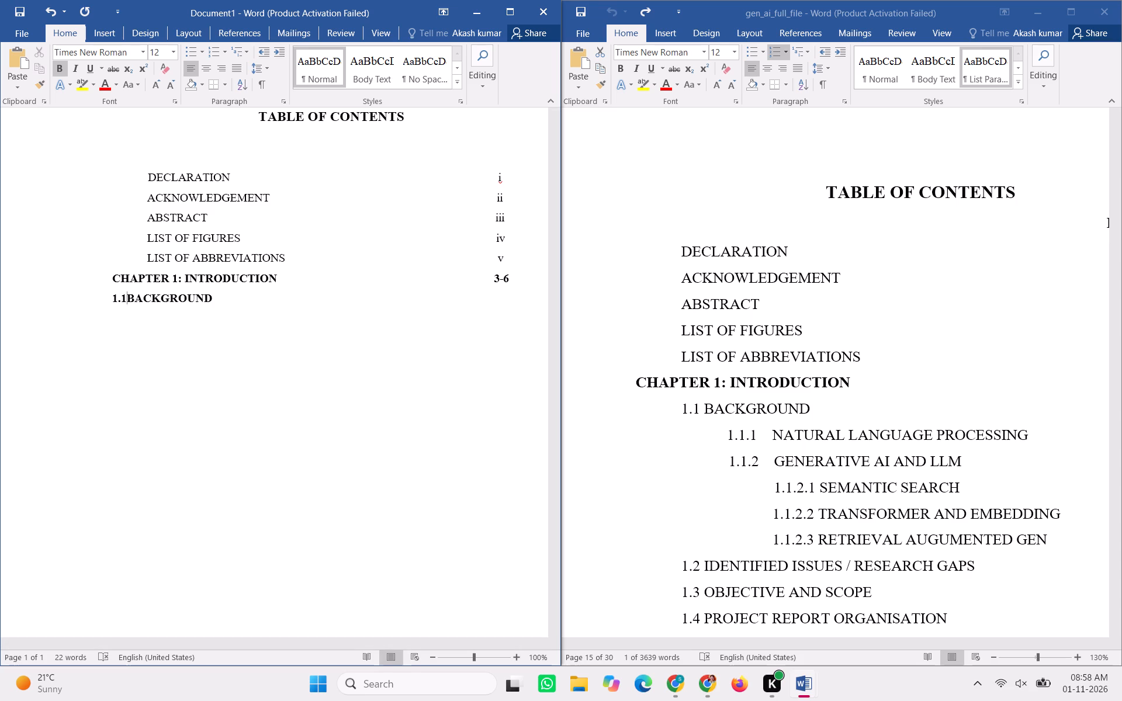
key("space")
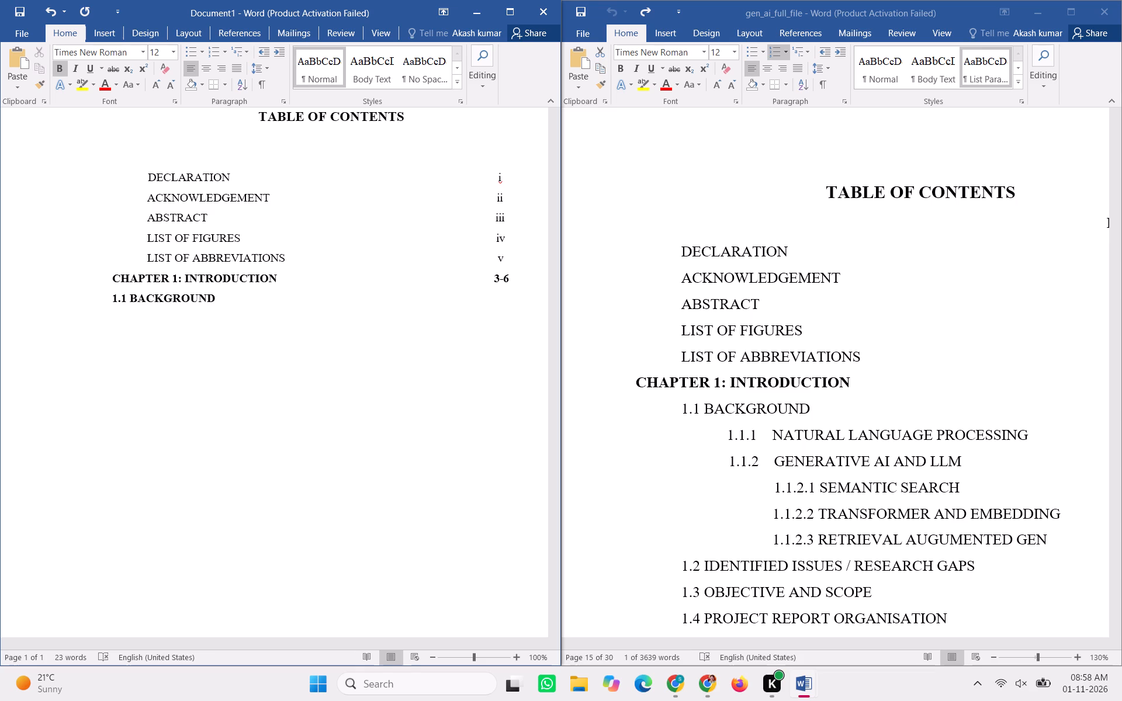
Indent the 1.1 BACKGROUND entry with spaces until it lines up with the LIST OF ABBREVIATIONS entry.
key("Left")
key("Left")
key("Left")
key("Left")
key("space")
key("space")
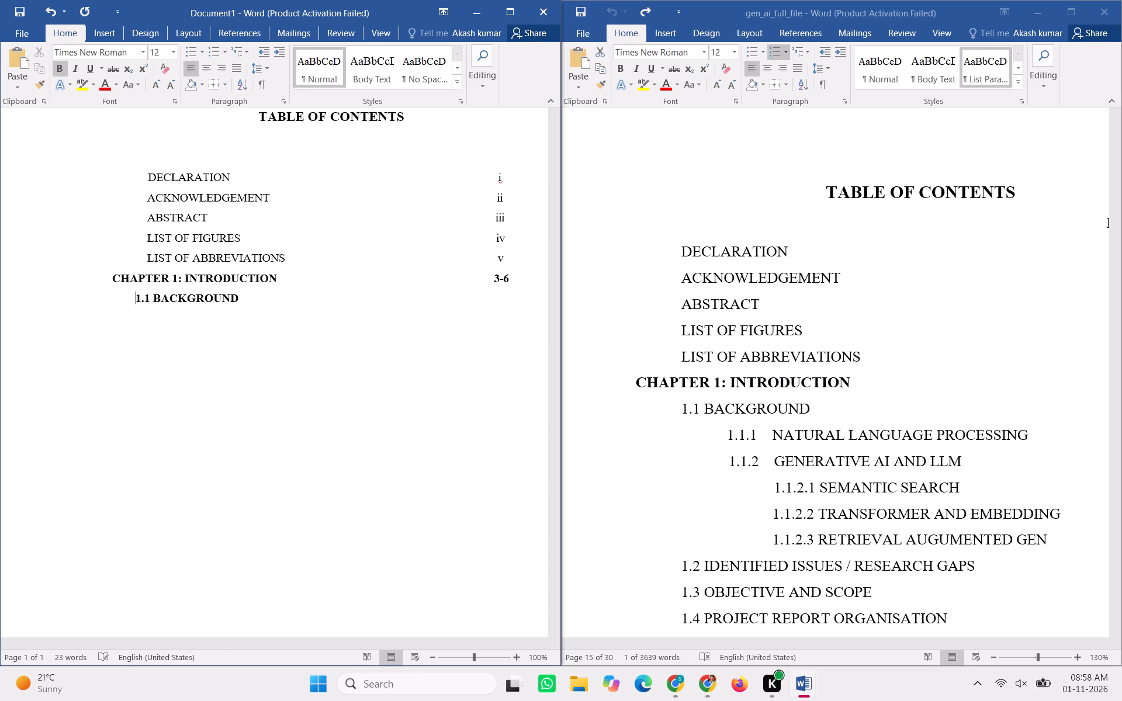
key("space")
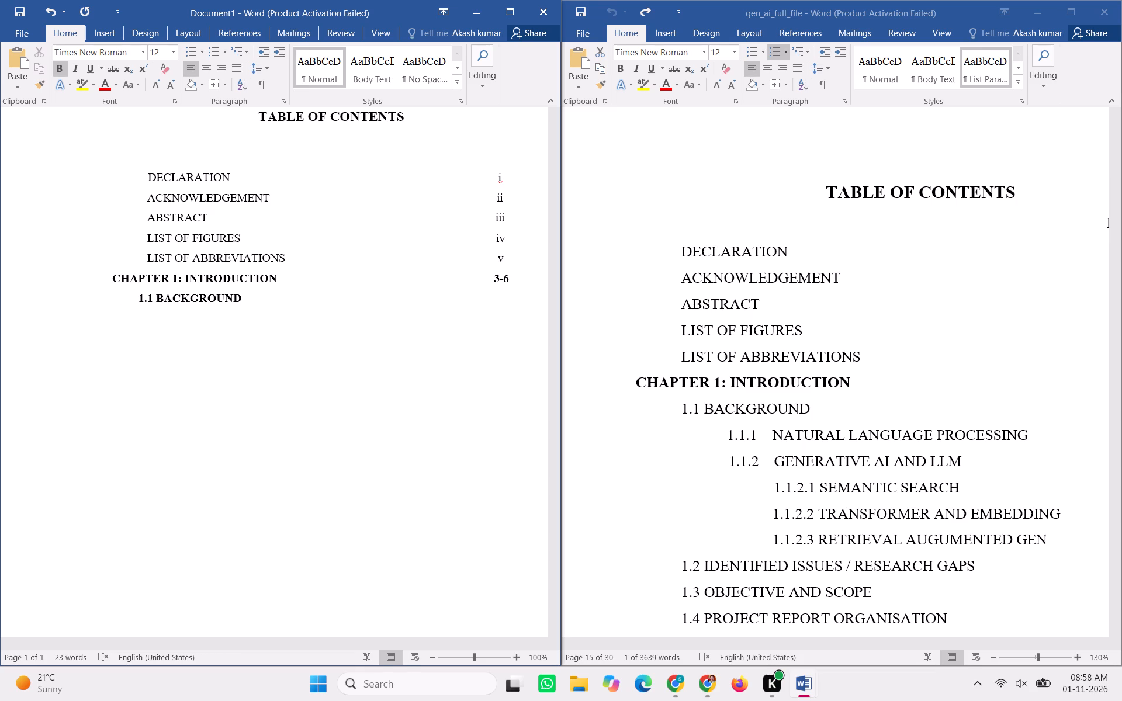
key("space")
key("space")
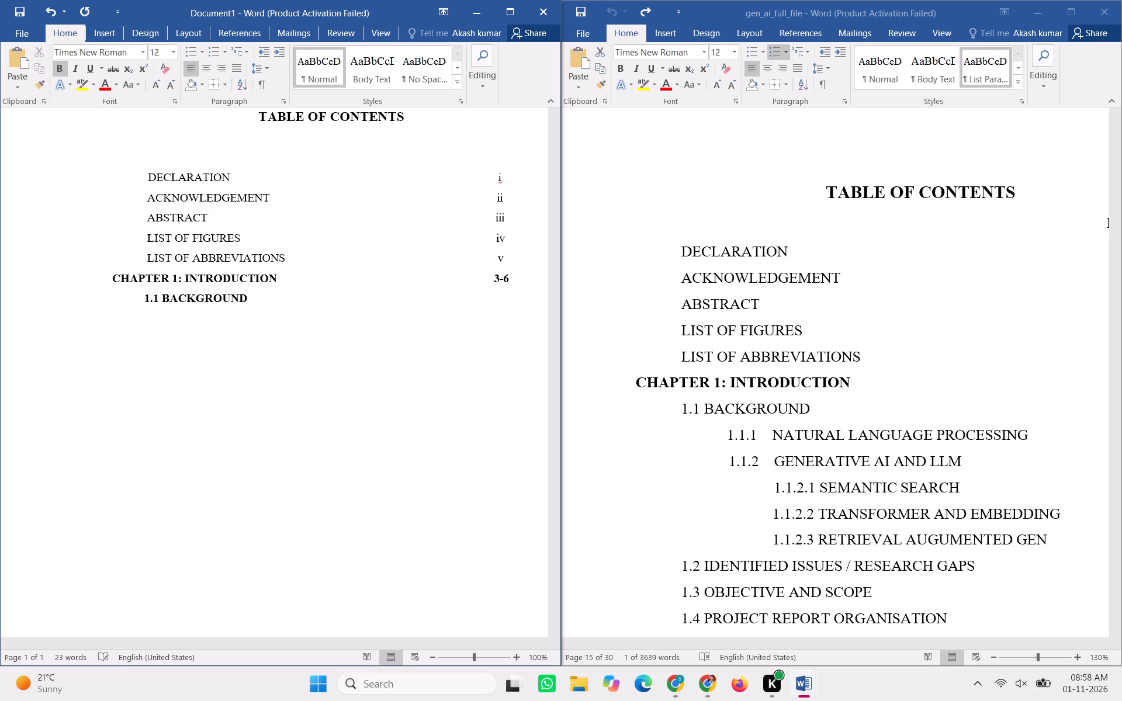
key("space")
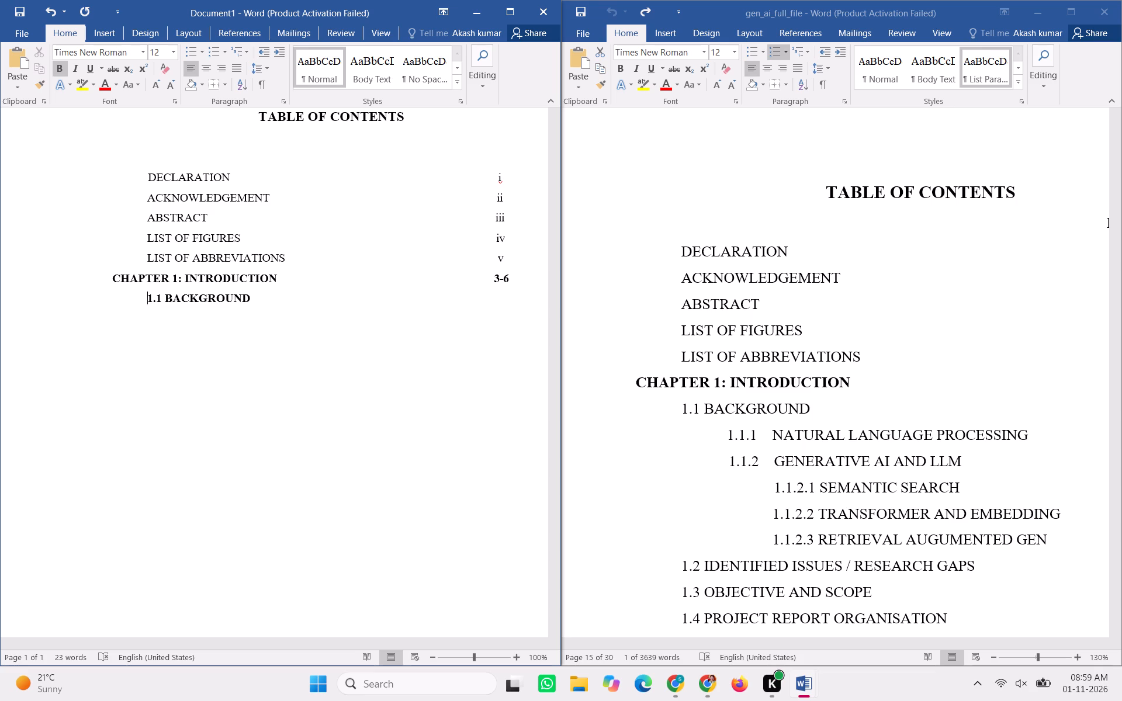
Remove the bold formatting from the 1.1 BACKGROUND entry and place the insertion point at its end.
triple_click(209, 297)
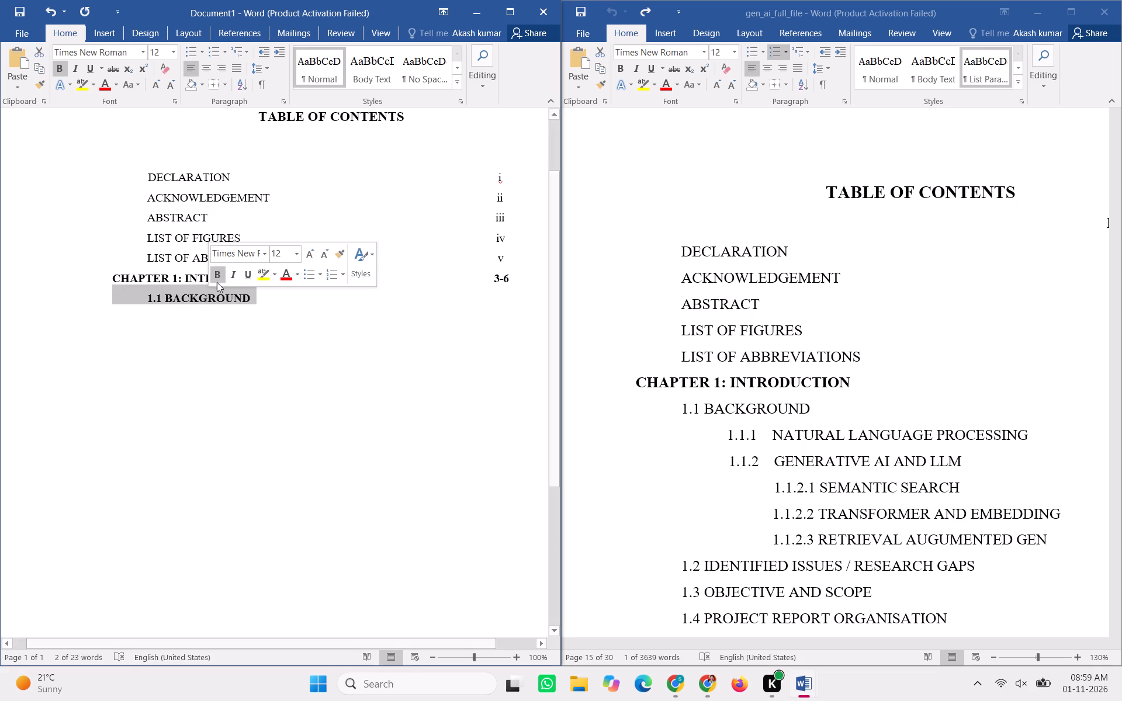
left_click(217, 281)
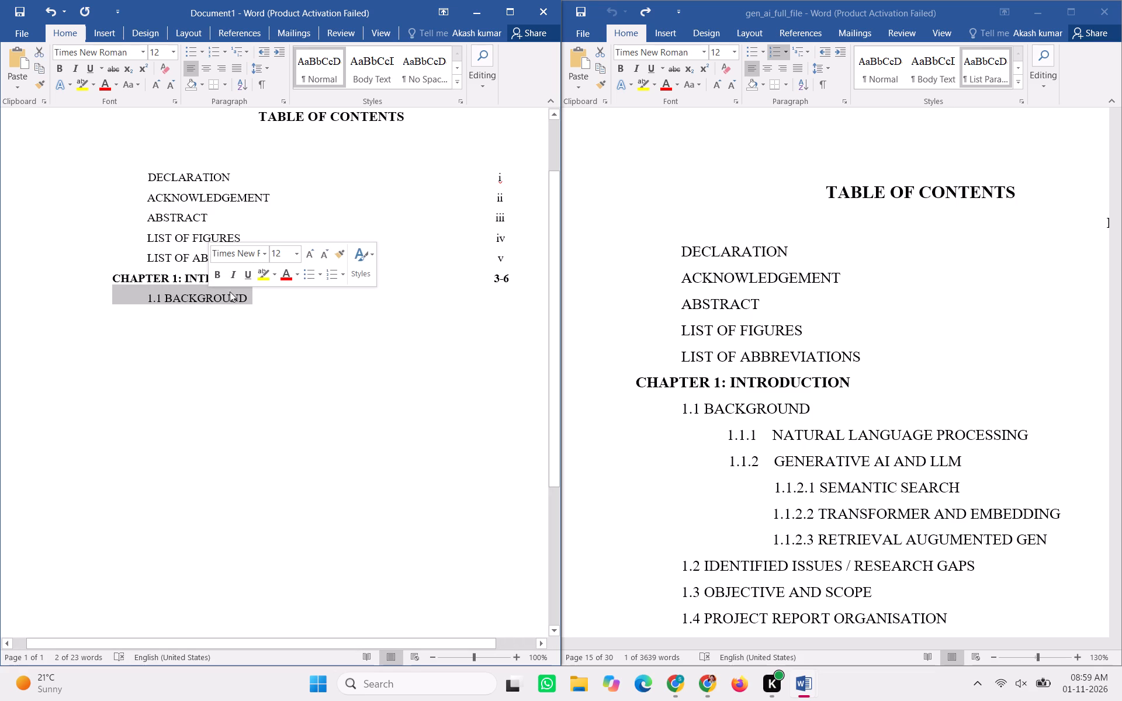
left_click(309, 342)
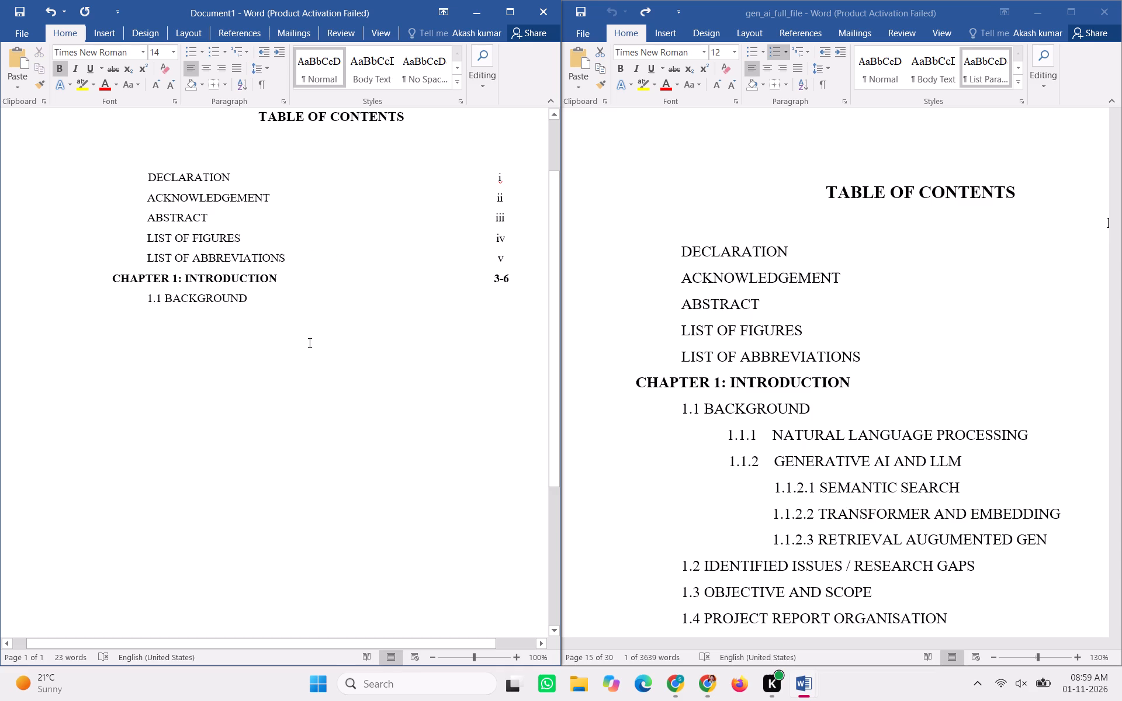
left_click(248, 301)
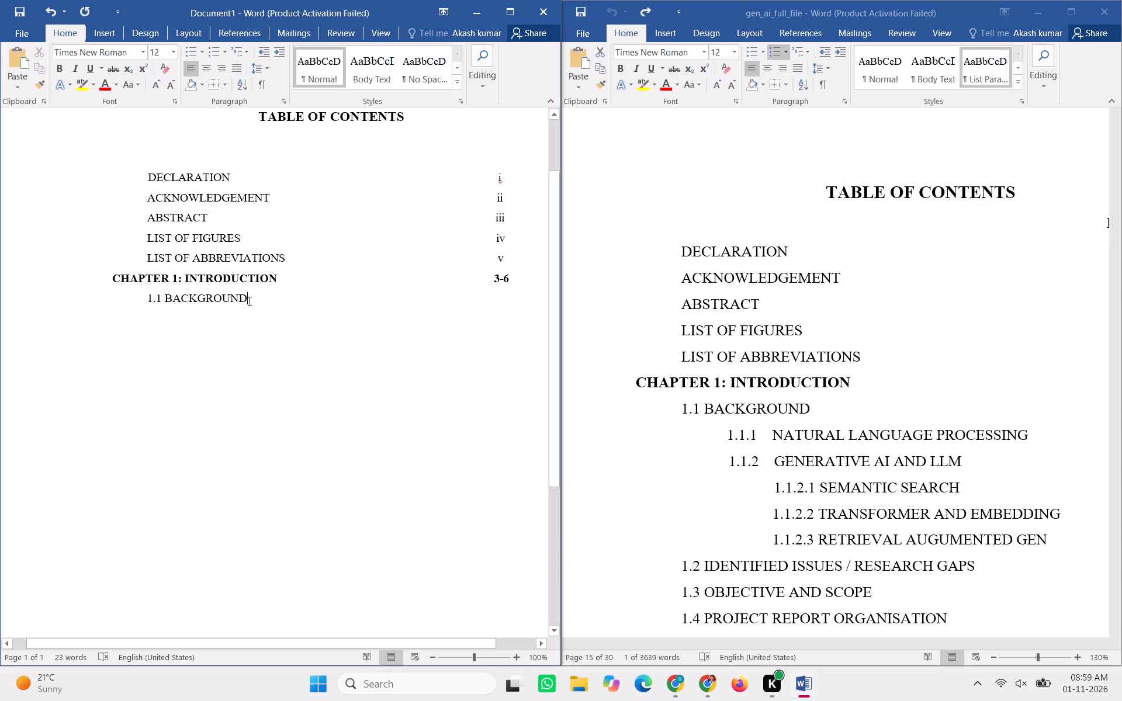
scroll(248, 301, "left", 2)
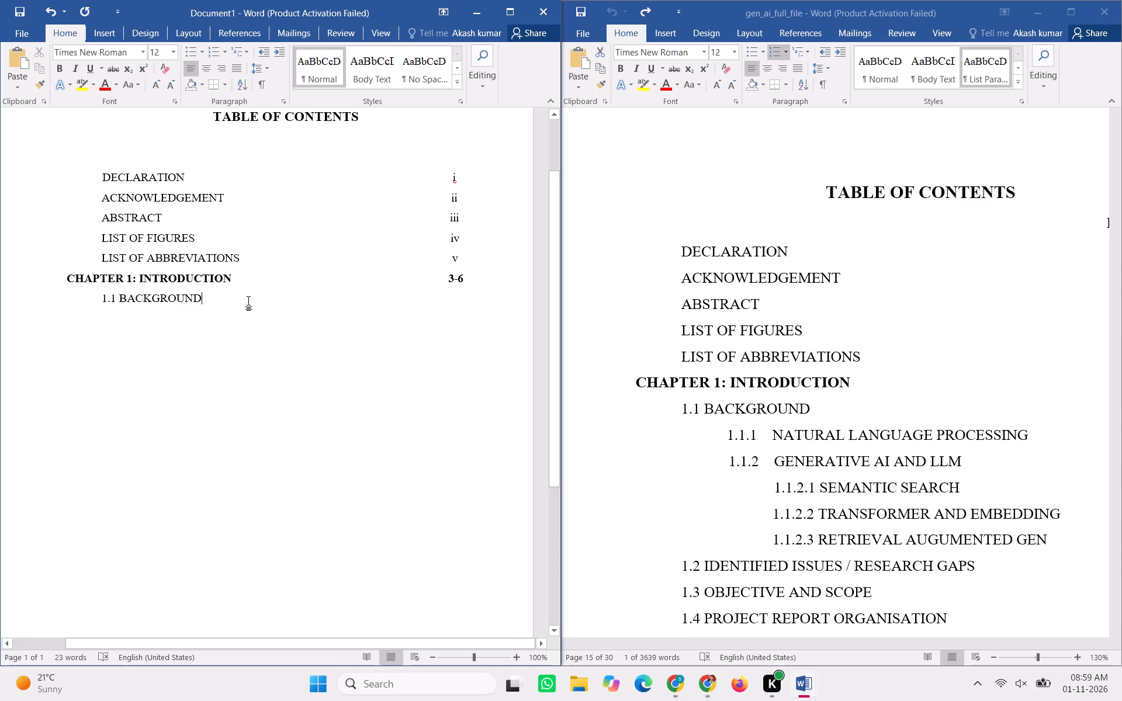
Copy the whole 1.1 BACKGROUND line with its page number 3 from the sample report's table of contents.
scroll(248, 301, "left", 1)
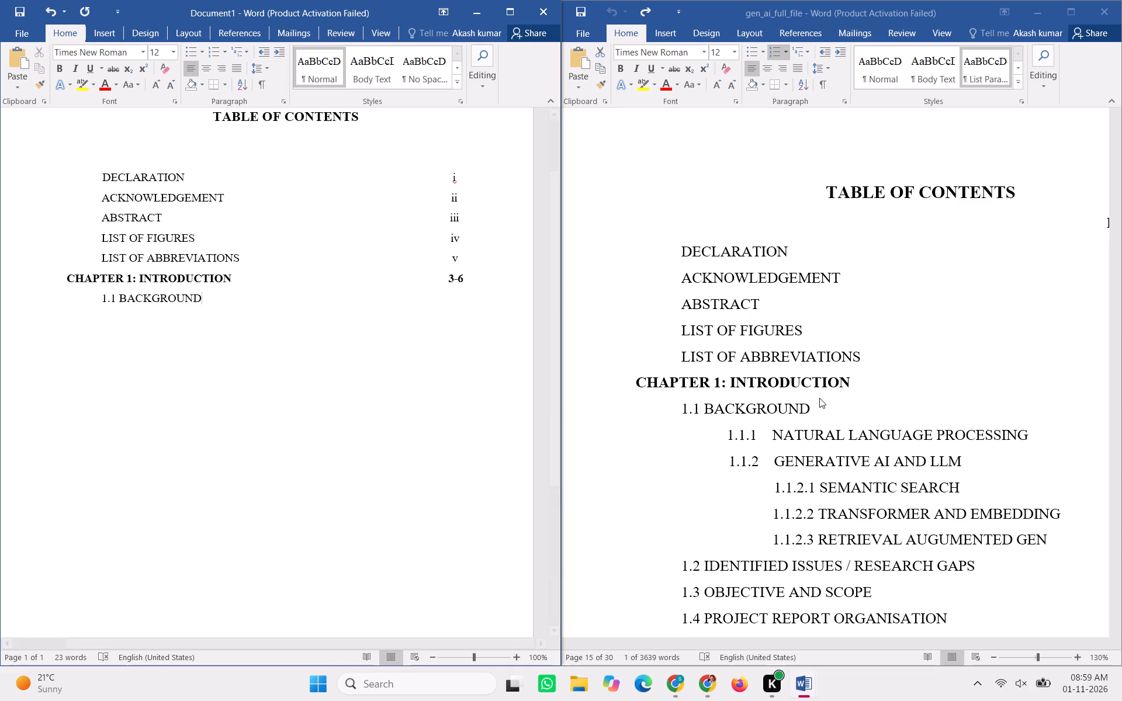
scroll(819, 398, "left", 3)
scroll(819, 398, "right", 1)
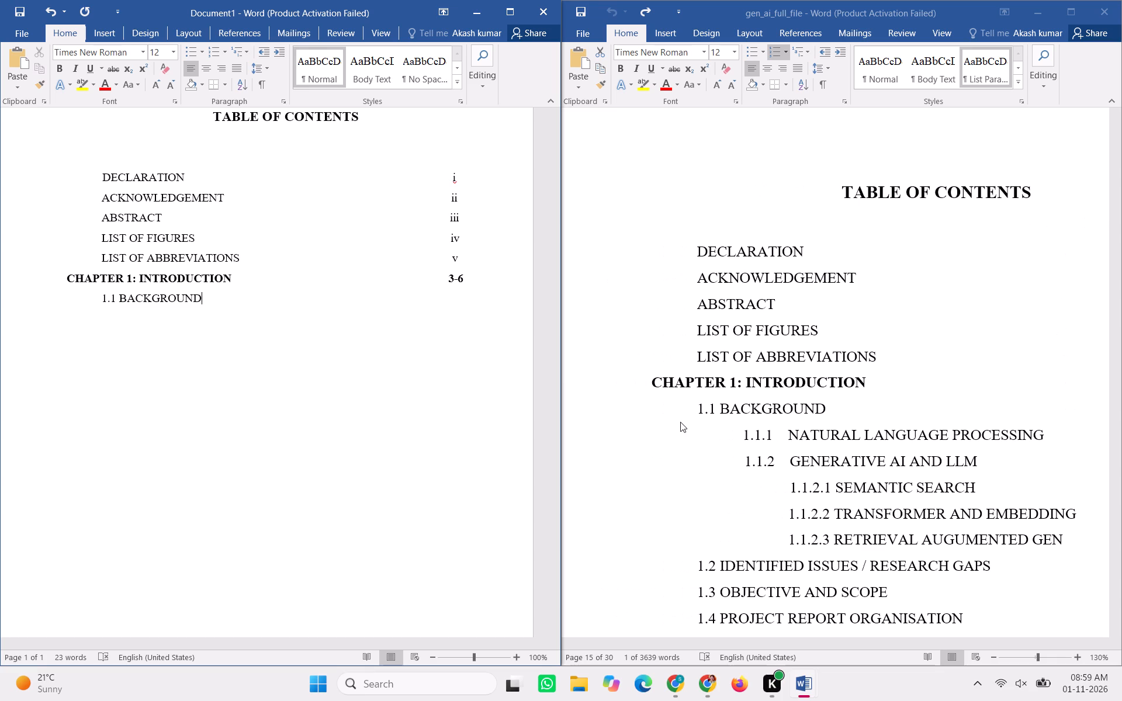
scroll(622, 463, "left", 2)
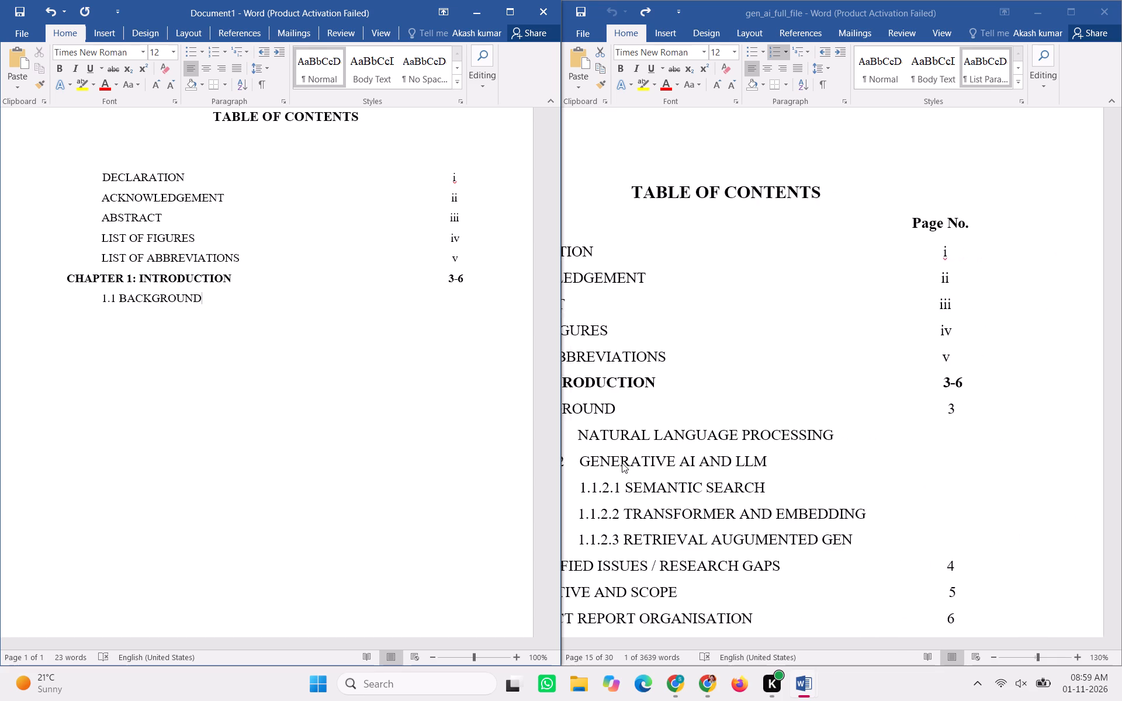
triple_click(588, 406)
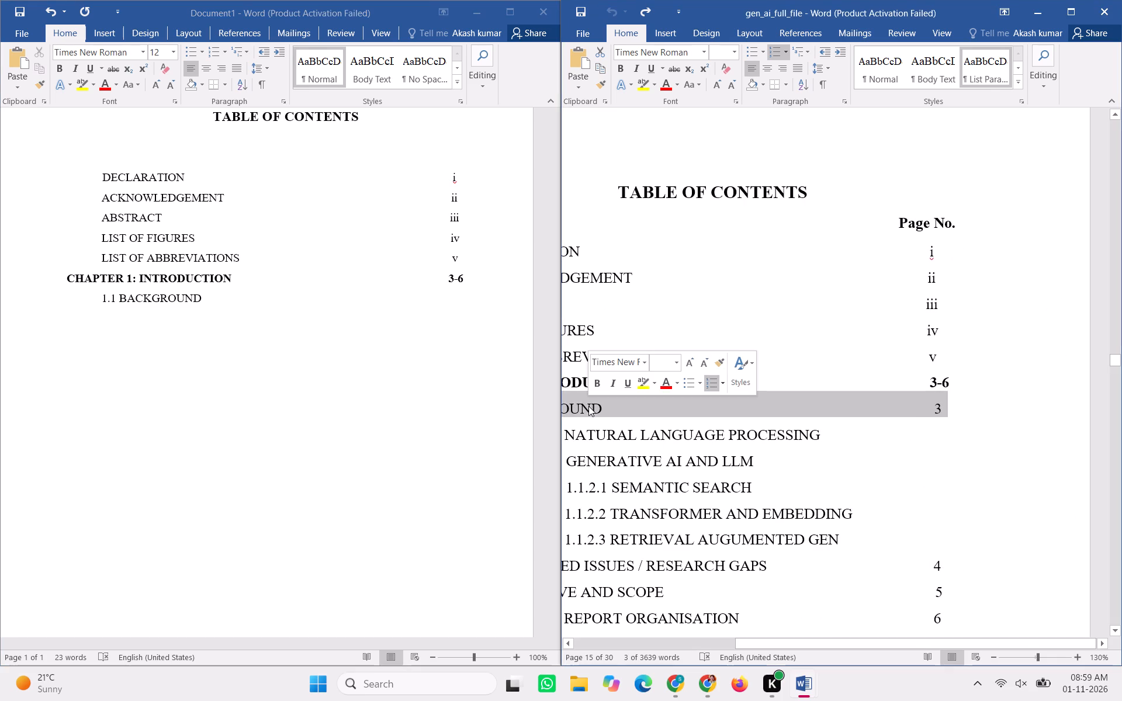
left_click(588, 406)
right_click(588, 406)
triple_click(761, 404)
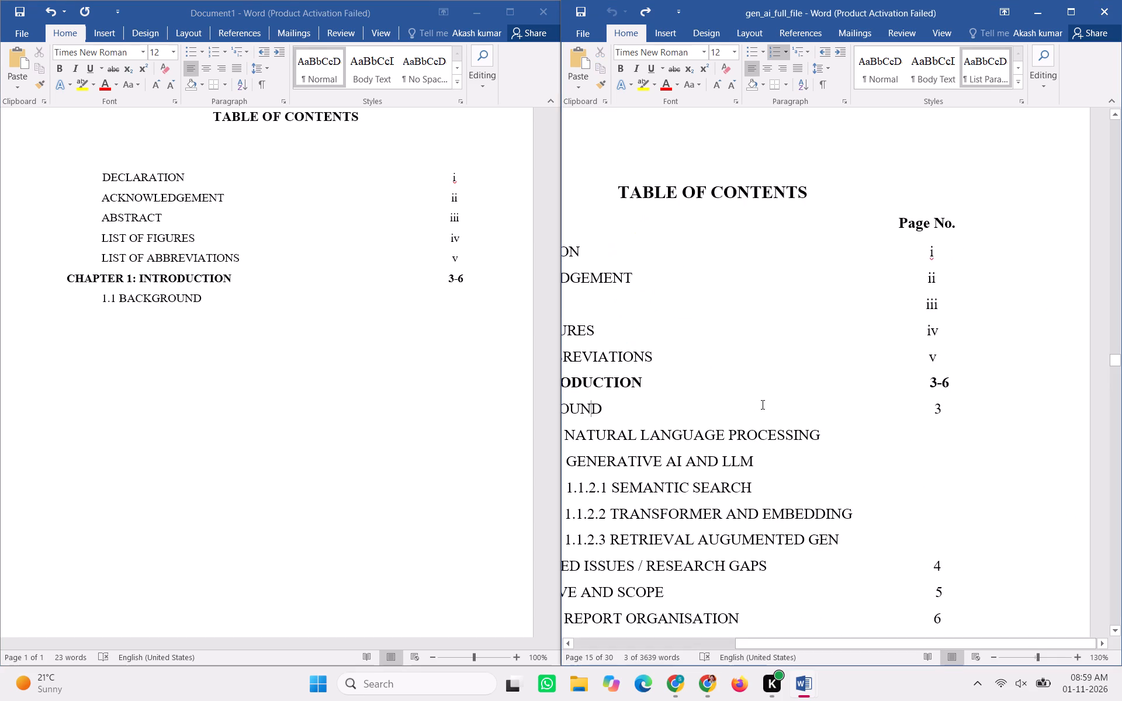
left_click(761, 404)
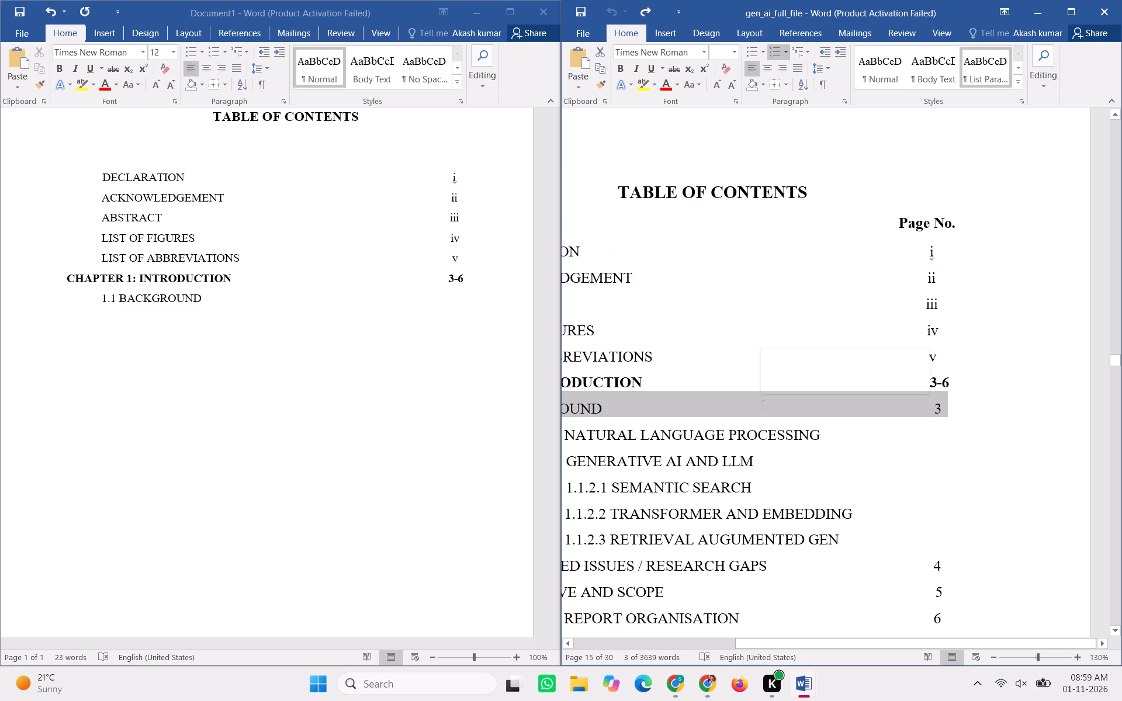
right_click(761, 404)
left_click(791, 156)
scroll(663, 226, "right", 2)
left_click(642, 240)
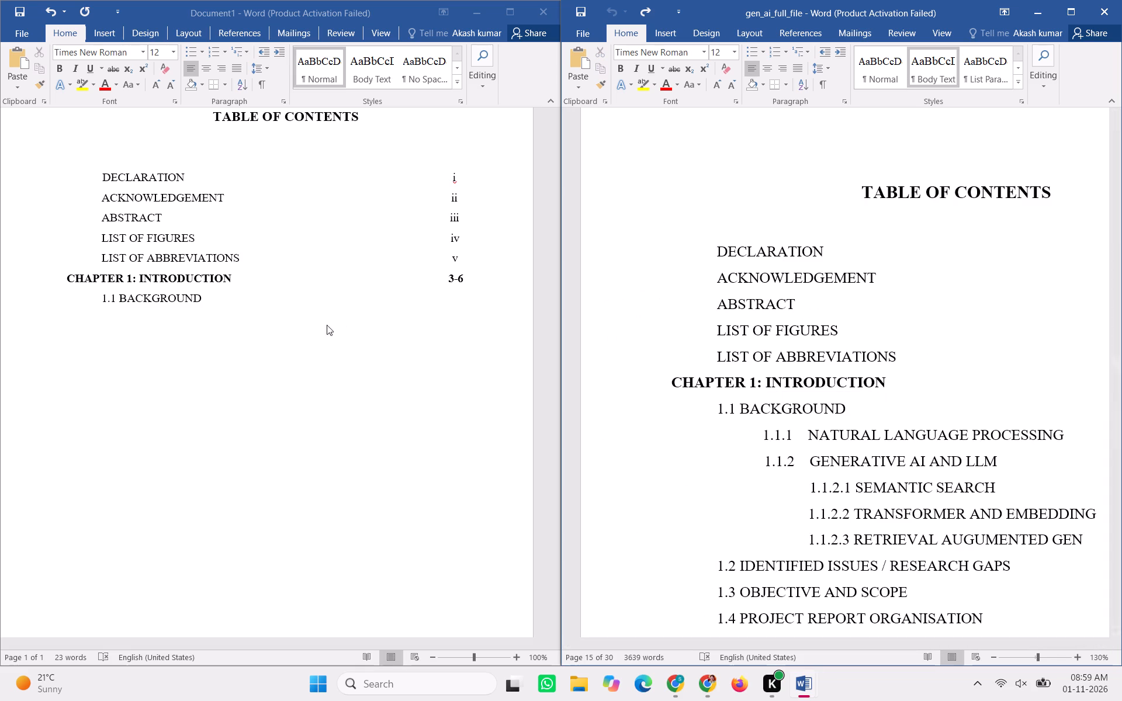
Replace the 1.1 BACKGROUND entry in Document1's table of contents with the copied line from the sample report.
left_click(206, 304)
key("BackSpace")
key("BackSpace")
key("BackSpace")
key("BackSpace")
key("BackSpace")
key("BackSpace")
key("BackSpace")
key("BackSpace")
key("BackSpace")
key("BackSpace")
key("BackSpace")
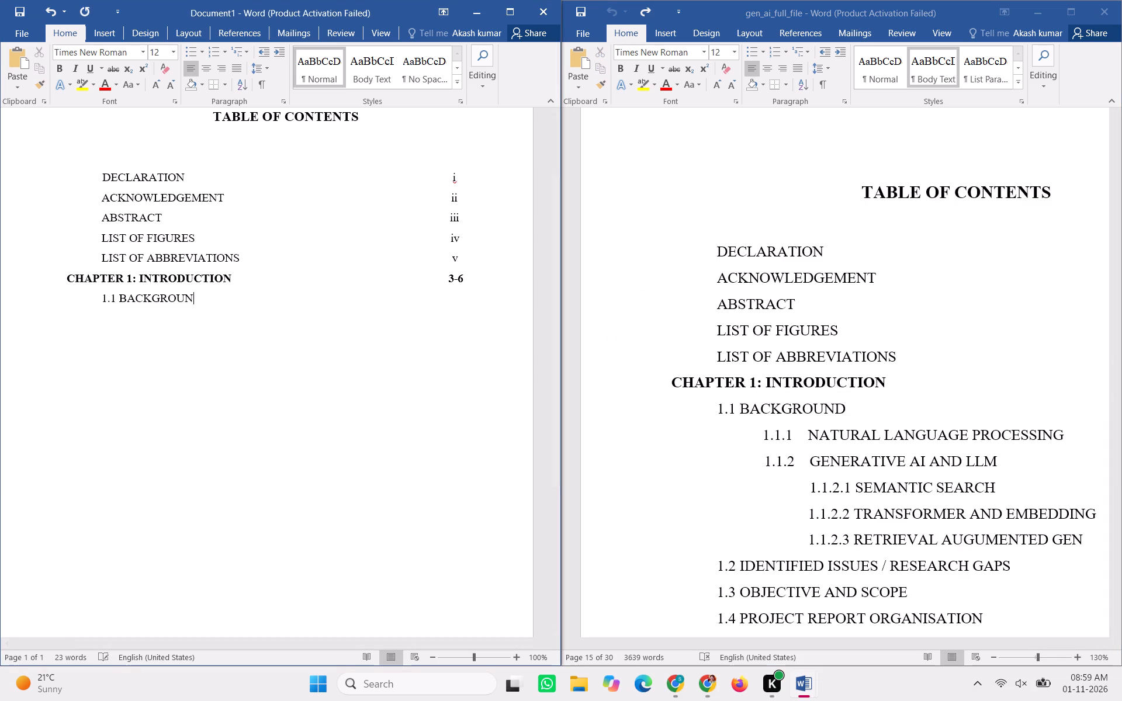
key("BackSpace")
key("BackSpace")
key("BackSpace")
key("ctrl+v")
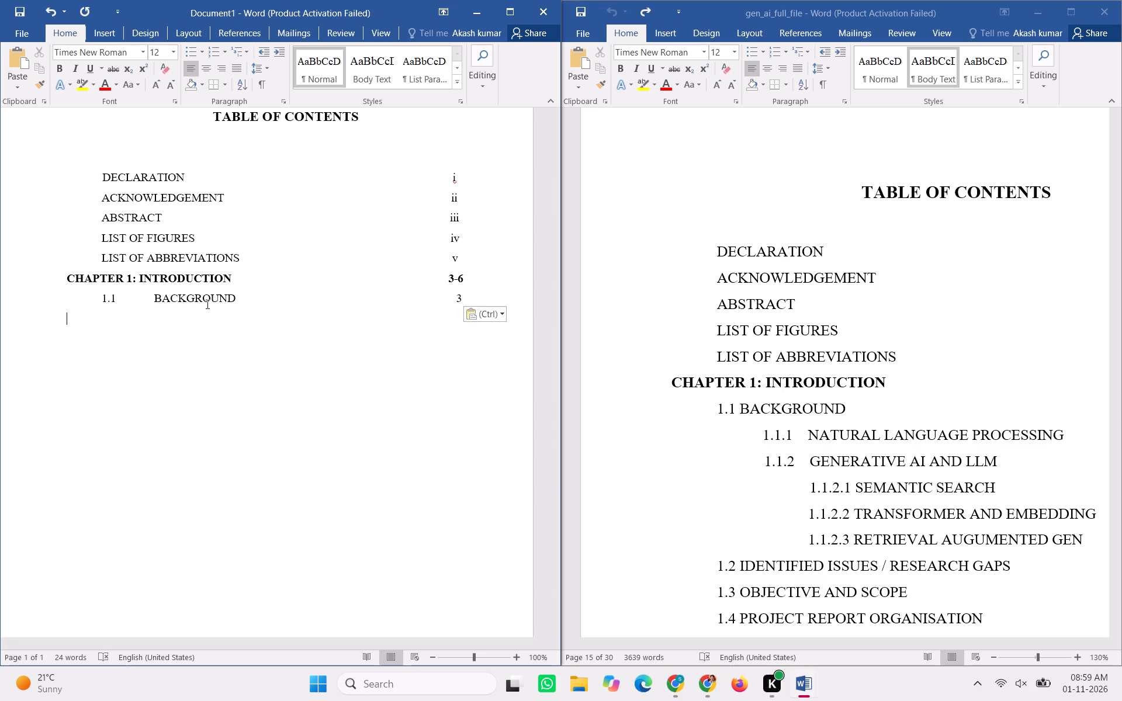
Close the wide gap between the number 1.1 and BACKGROUND, undoing the accidental deletion of the number.
left_click(153, 294)
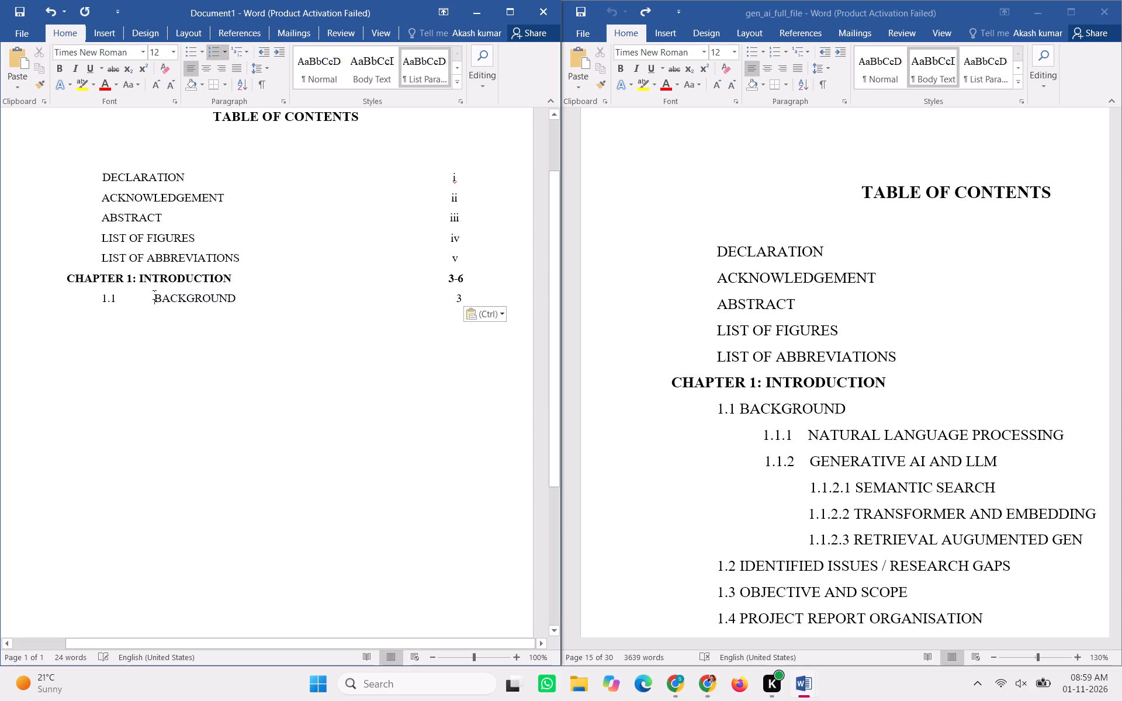
key("BackSpace")
key("BackSpace")
key("BackSpace")
key("BackSpace")
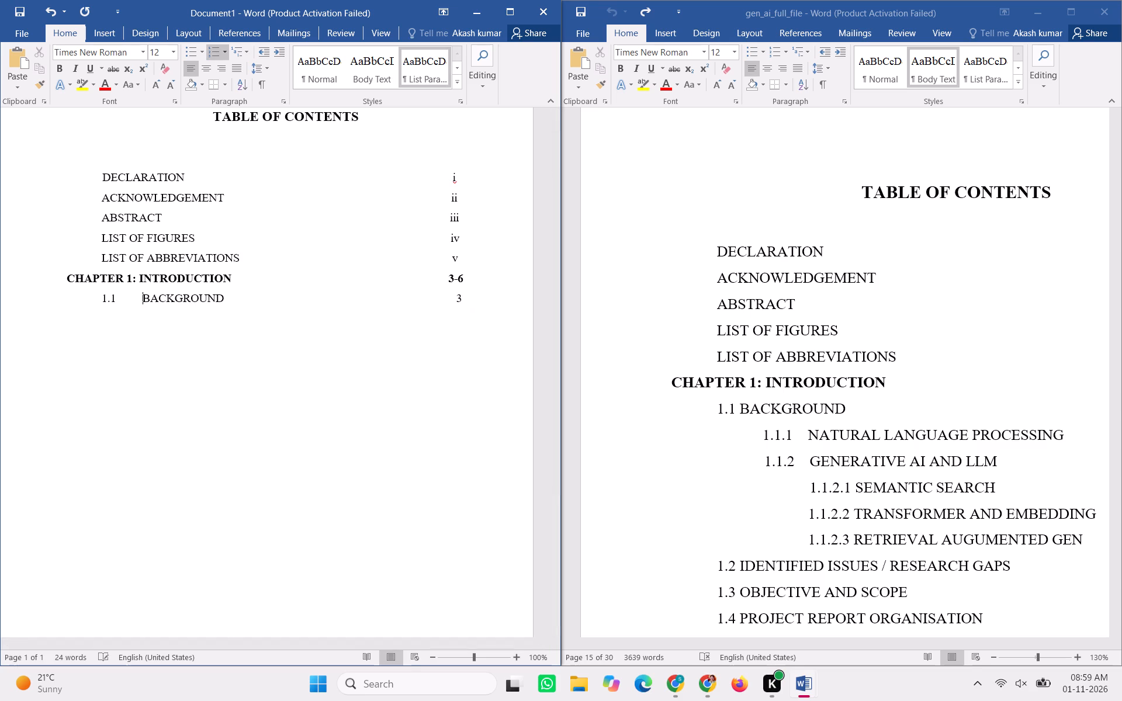
key("BackSpace")
key("BackSpace")
key("BackSpace")
key("BackSpace")
key("BackSpace")
key("BackSpace")
key("BackSpace")
key("BackSpace")
key("BackSpace")
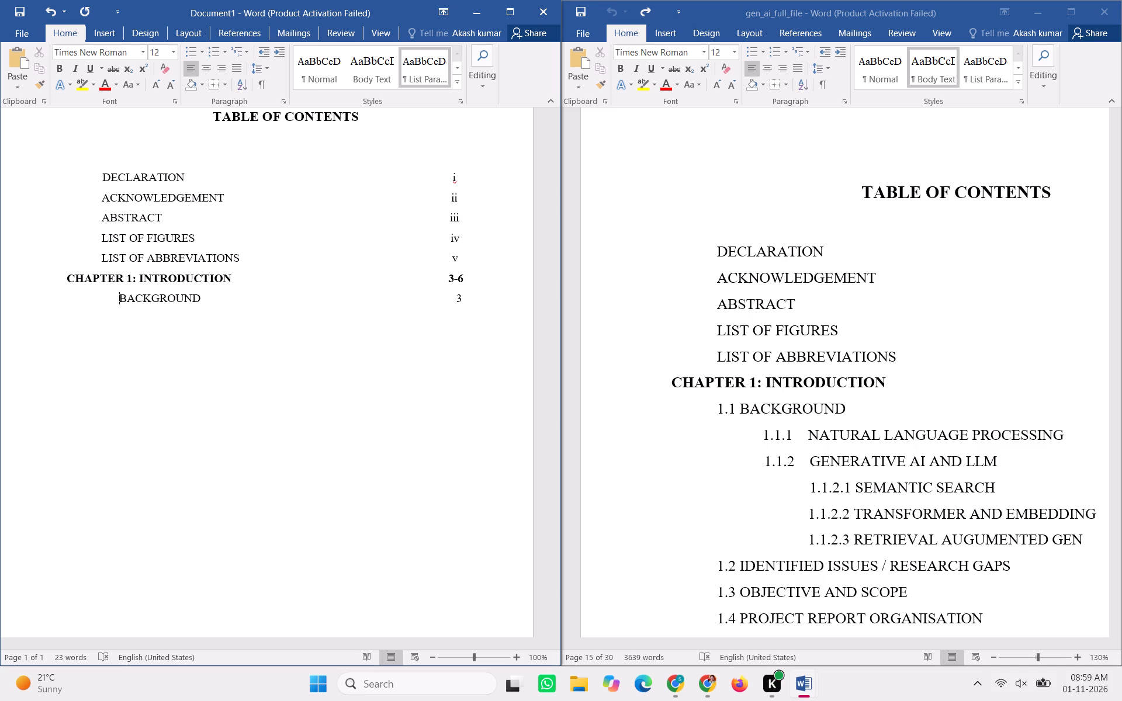
key("ctrl+z")
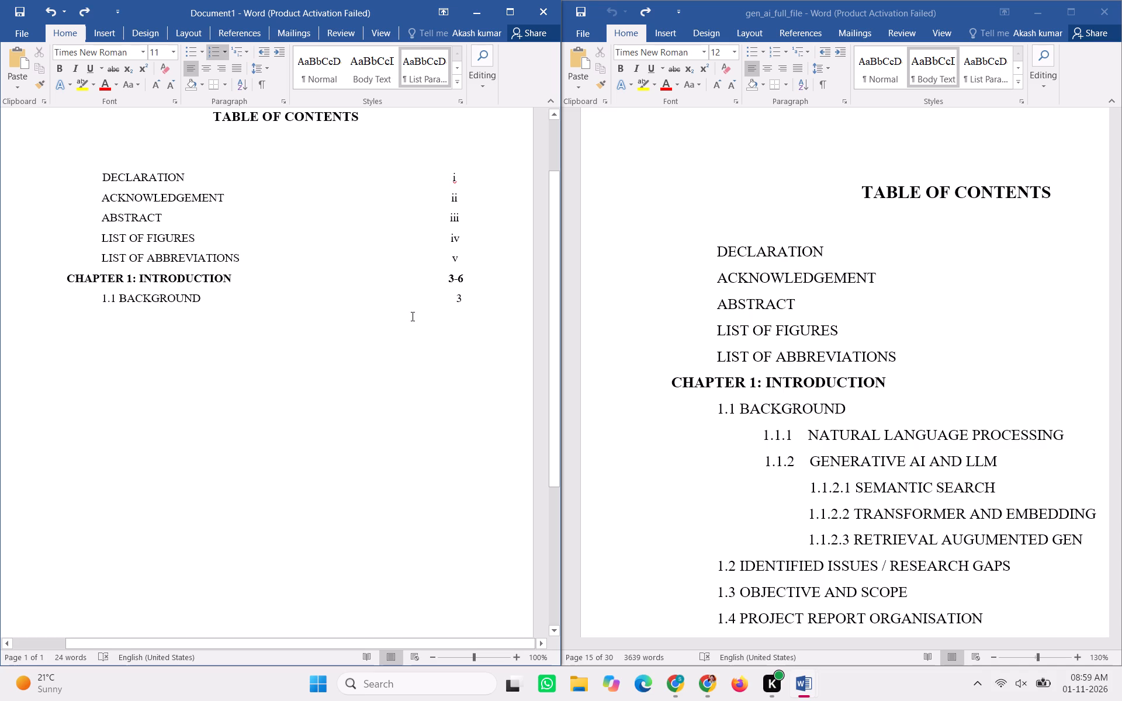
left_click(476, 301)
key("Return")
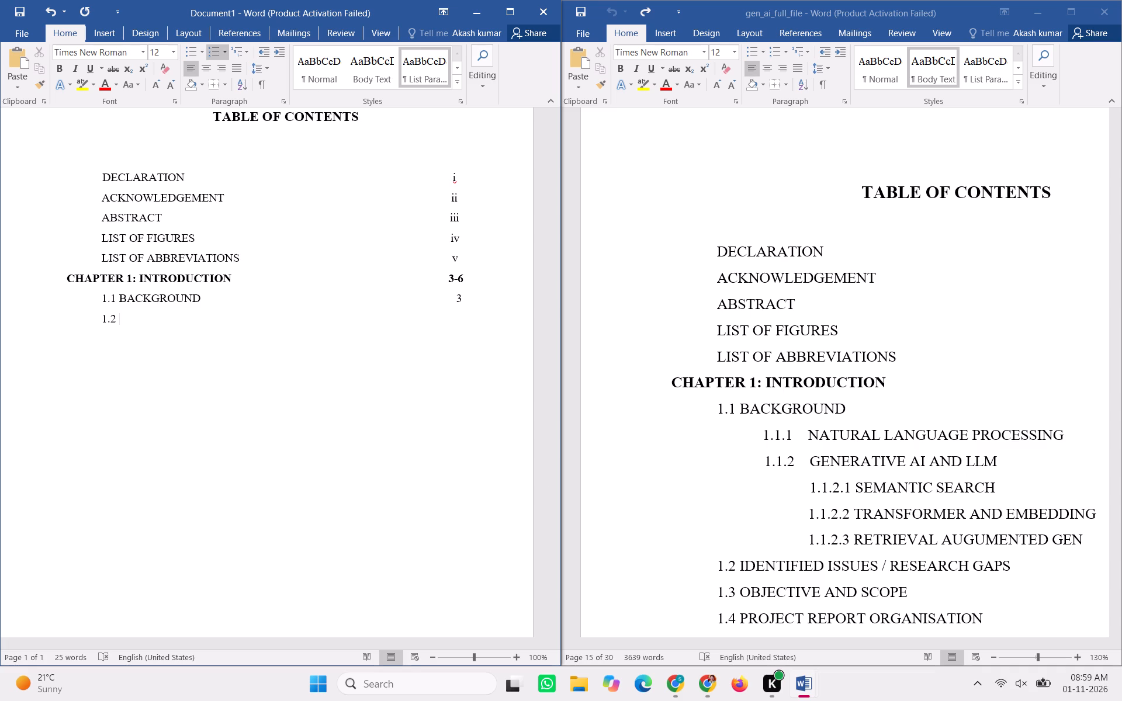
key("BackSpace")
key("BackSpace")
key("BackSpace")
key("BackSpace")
Copy the entries from 1.1.1 NATURAL LANGUAGE PROCESSING through 1.1.2.3 RETRIEVAL AUGUMENTED GEN in the sample report.
left_click_drag(1088, 544, 1067, 533)
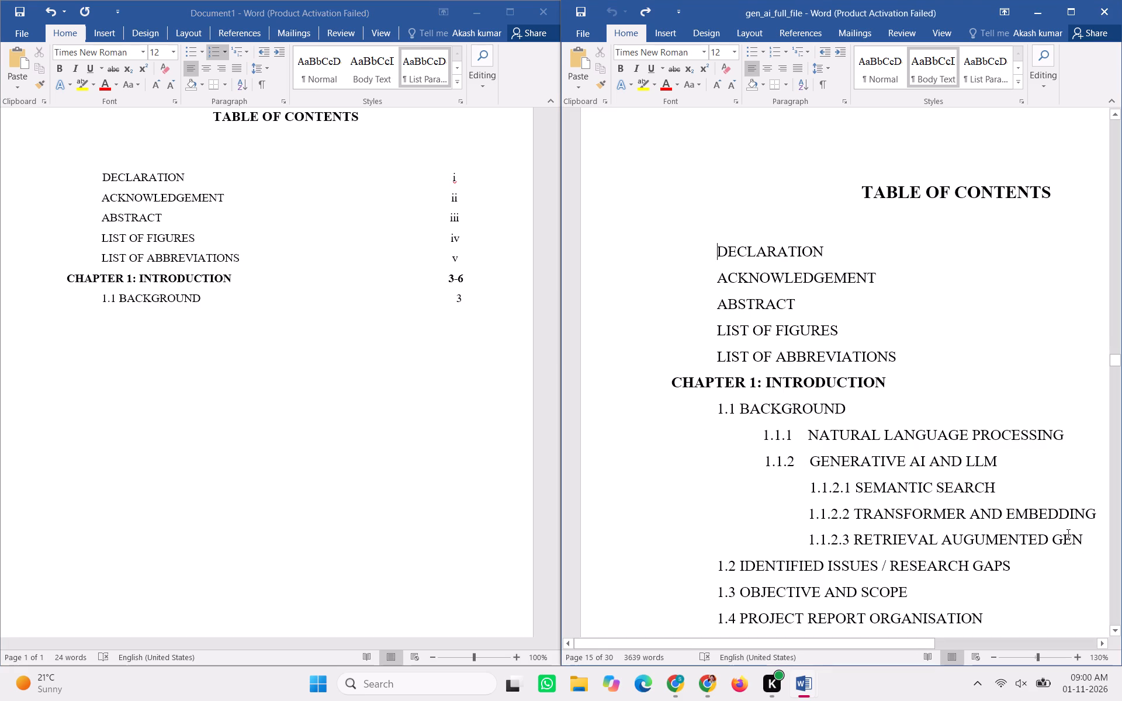
left_click_drag(1067, 533, 1066, 533)
left_click_drag(1084, 538, 922, 436)
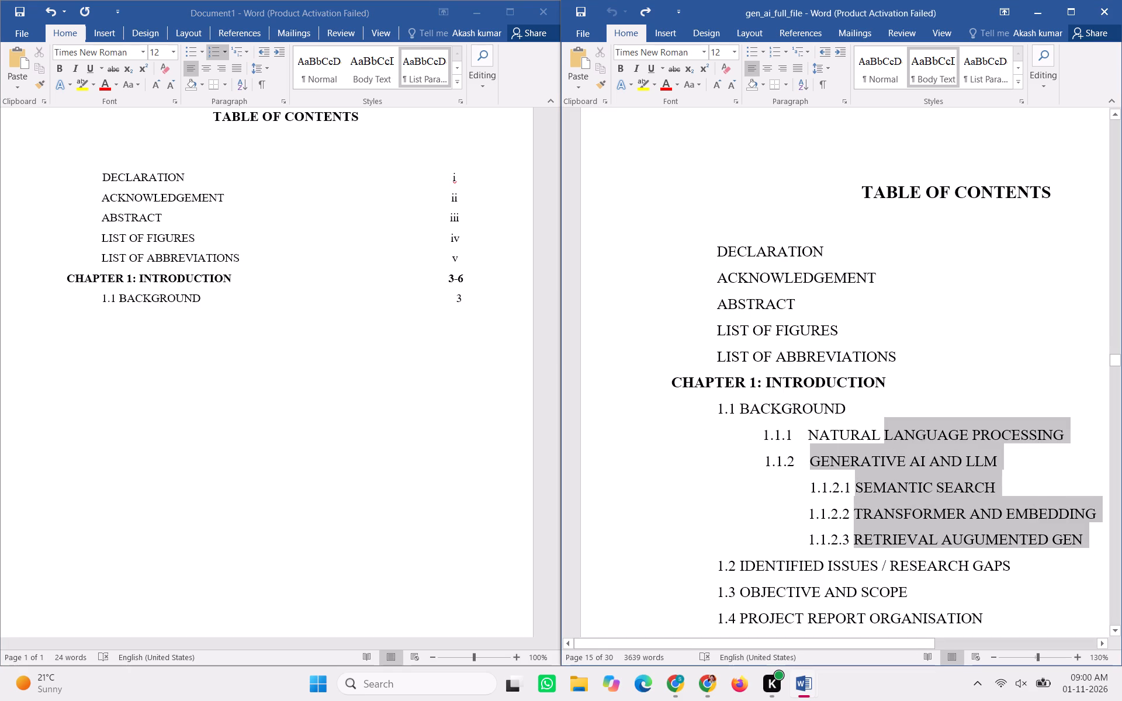
left_click_drag(922, 436, 858, 465)
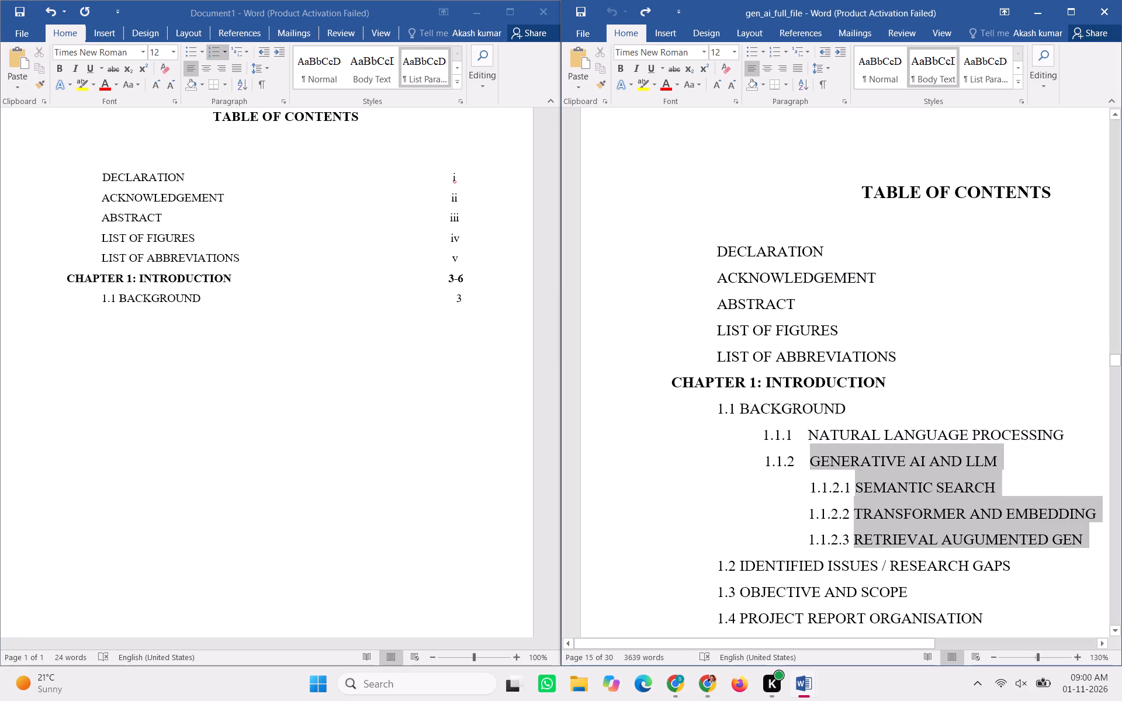
left_click_drag(858, 465, 809, 433)
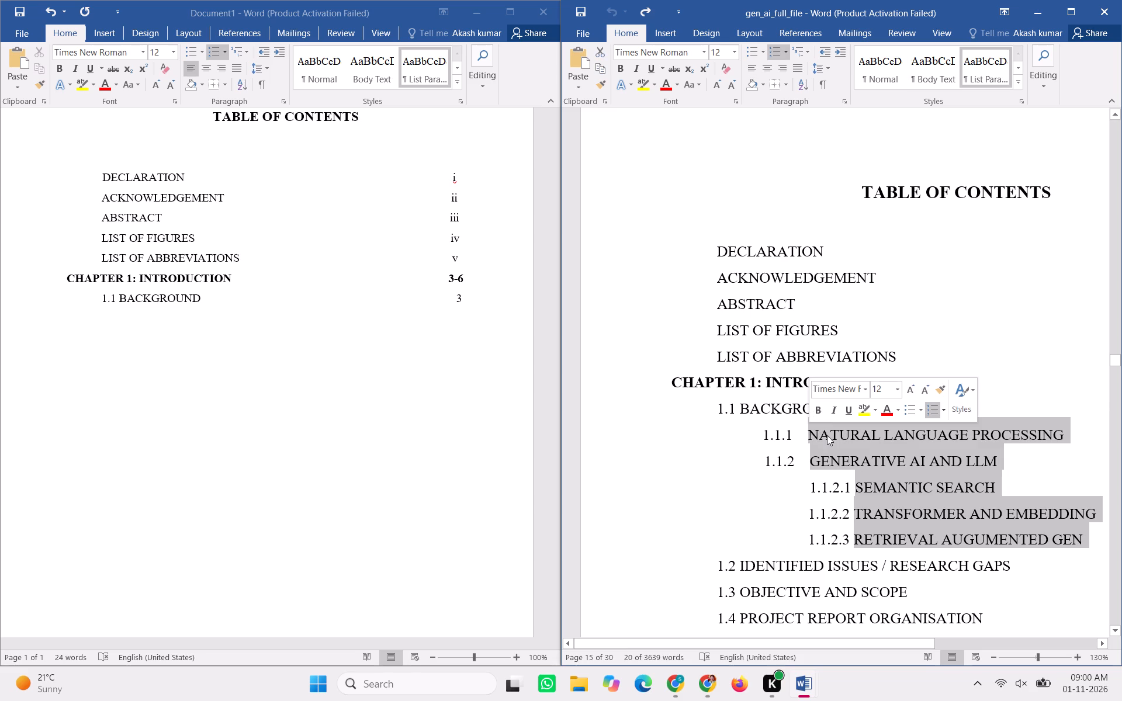
right_click(827, 435)
left_click(851, 213)
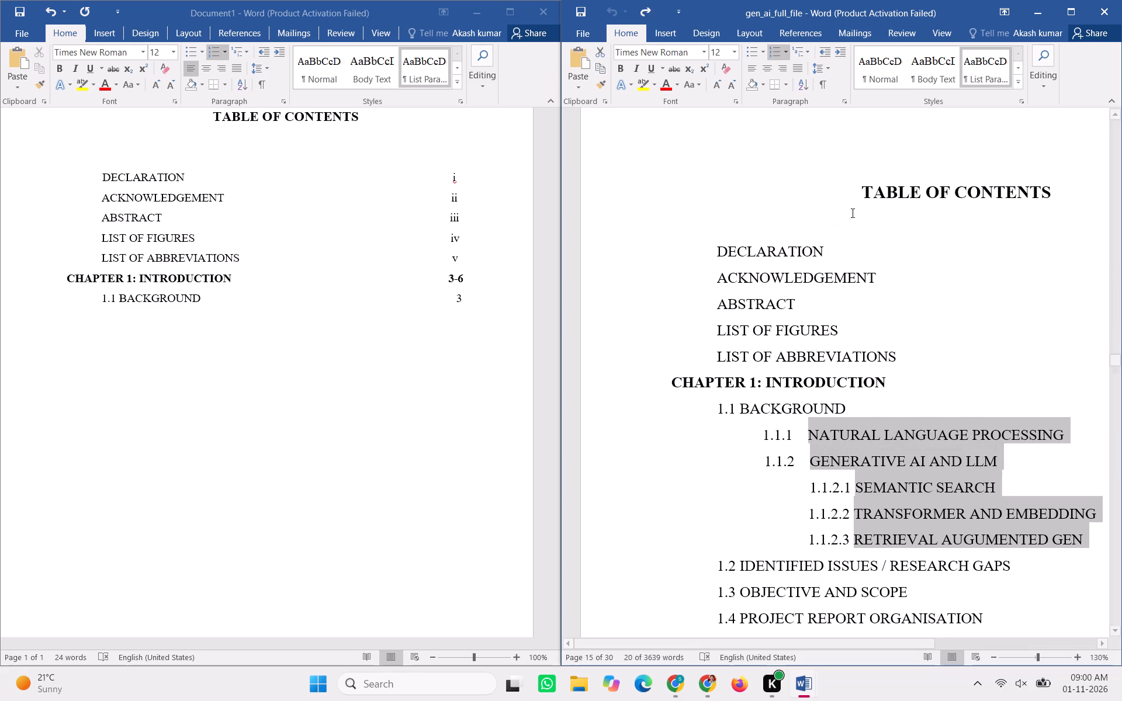
Paste the copied subentries on a new line without automatic numbering below 1.1 BACKGROUND in Document1.
left_click(470, 296)
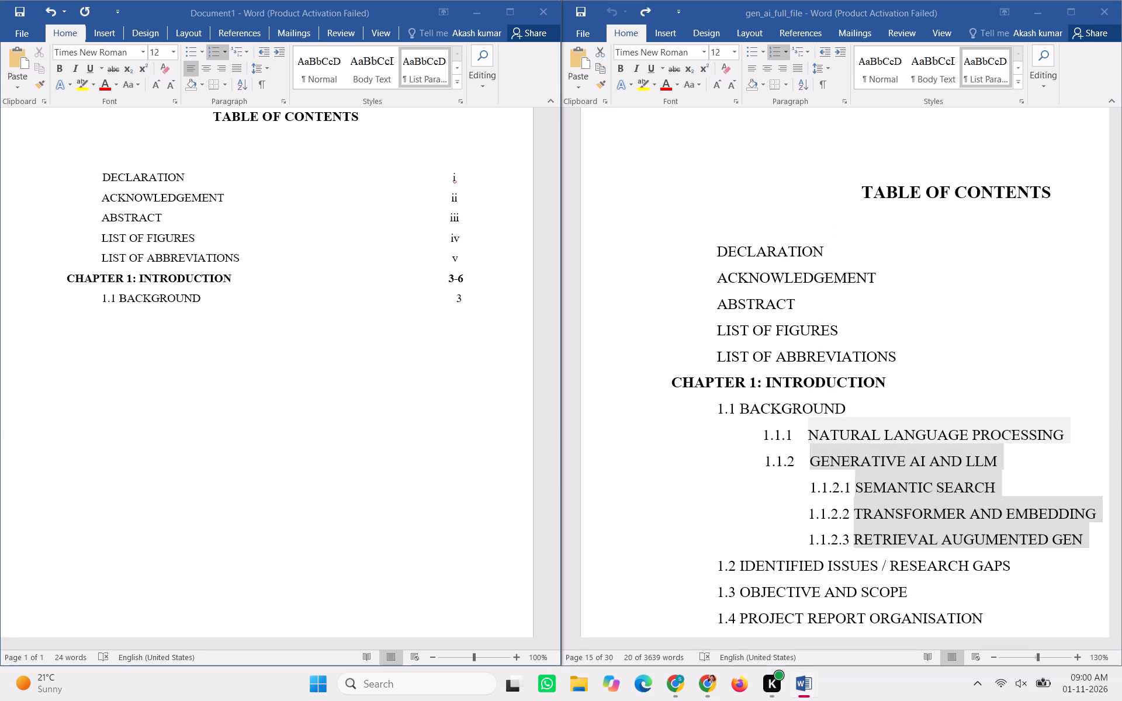
key("Return")
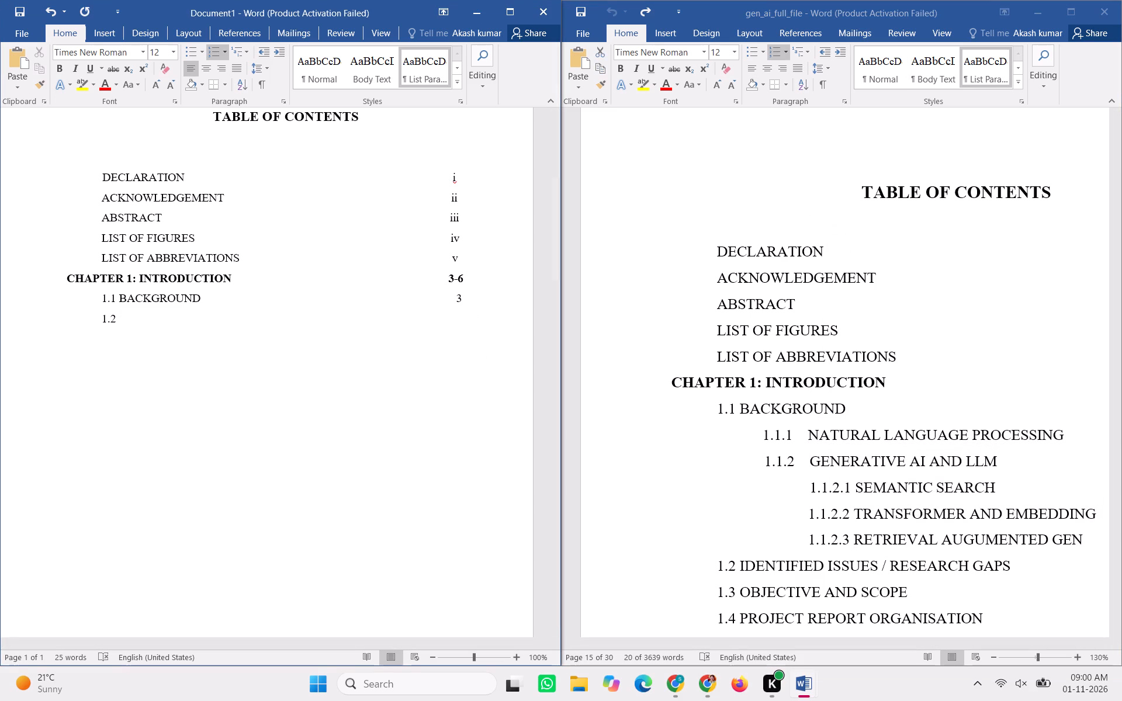
key("BackSpace")
key("BackSpace")
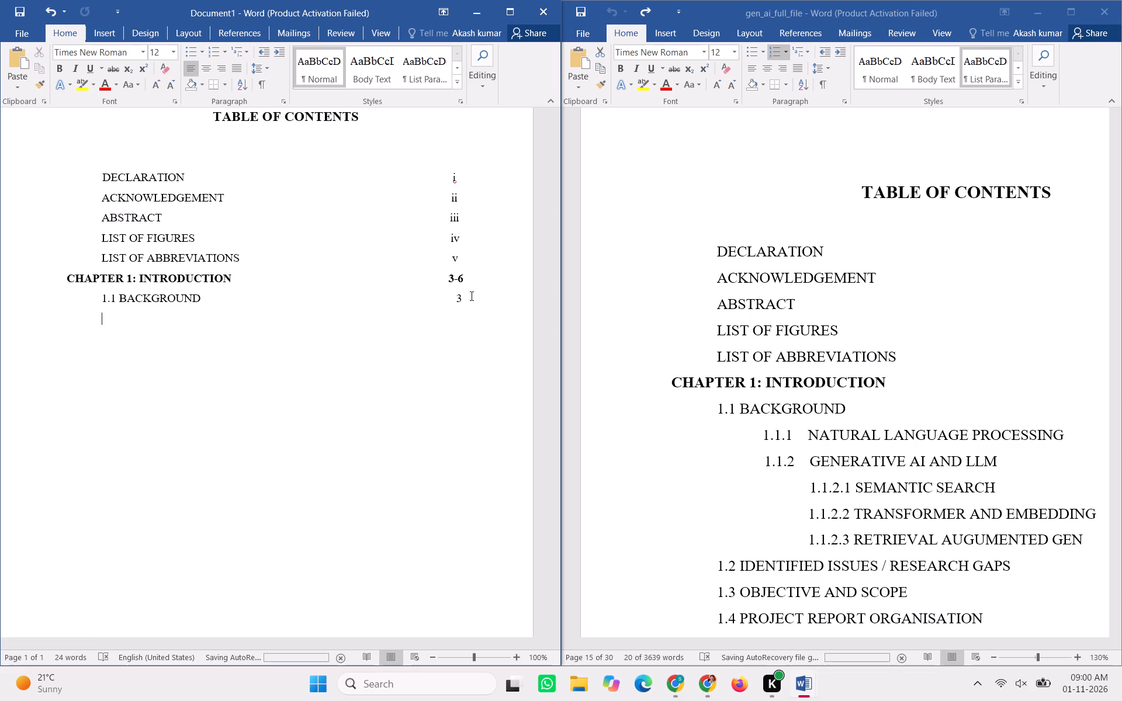
key("ctrl+v")
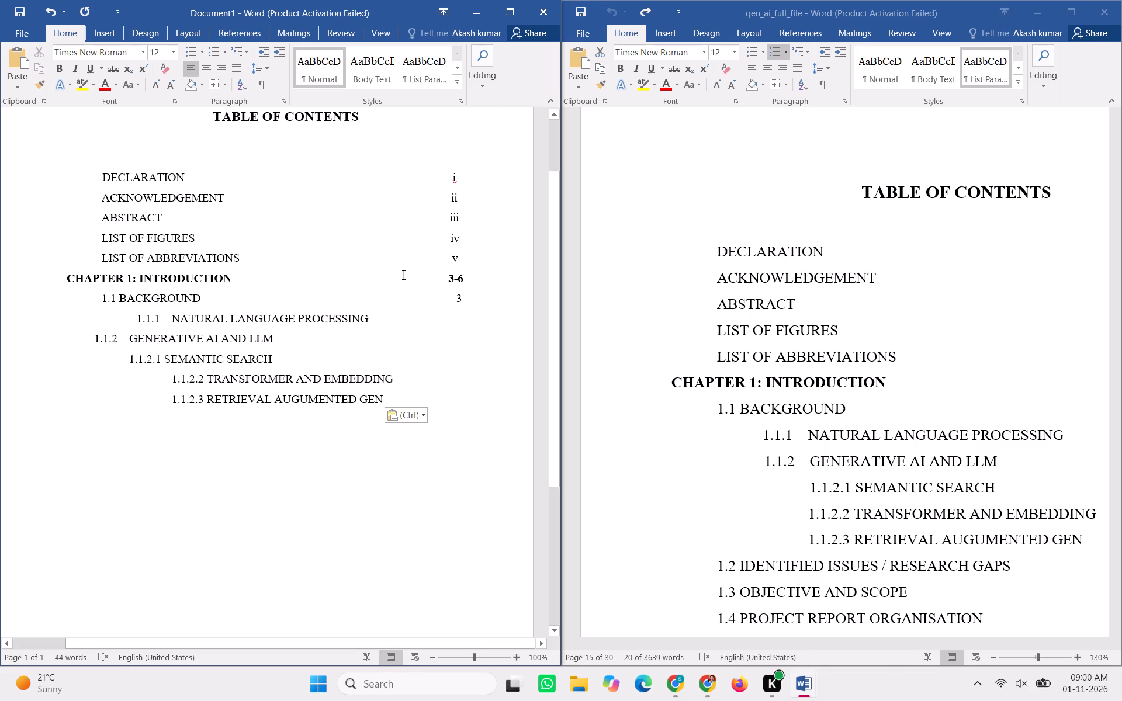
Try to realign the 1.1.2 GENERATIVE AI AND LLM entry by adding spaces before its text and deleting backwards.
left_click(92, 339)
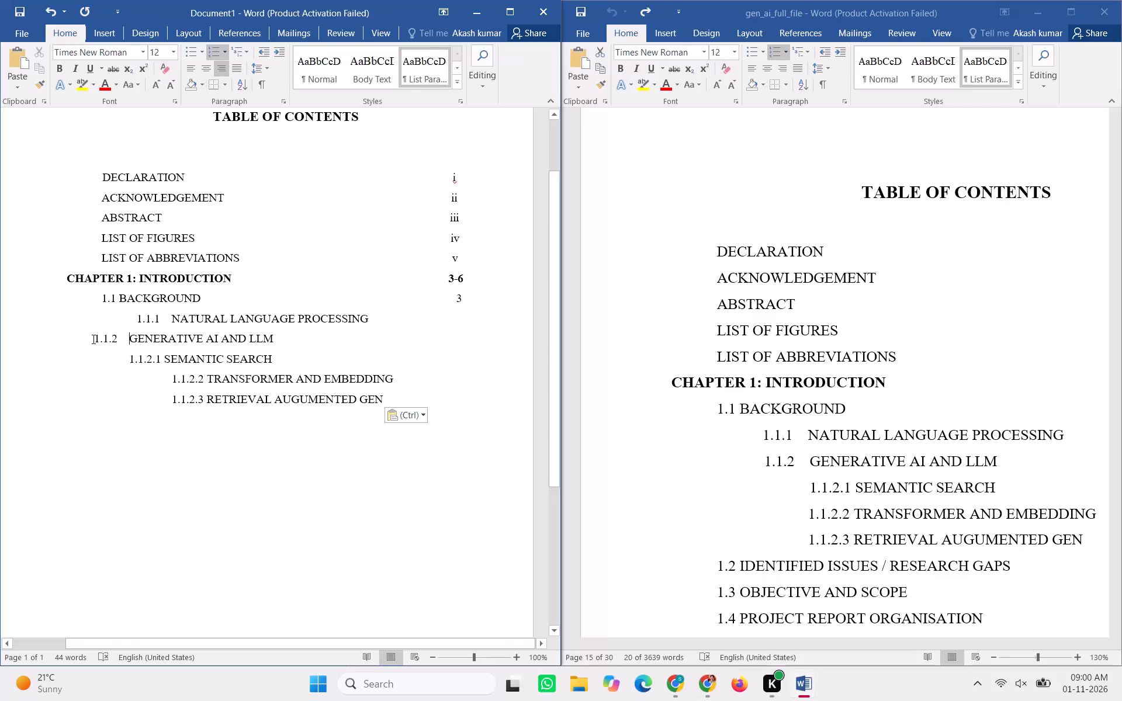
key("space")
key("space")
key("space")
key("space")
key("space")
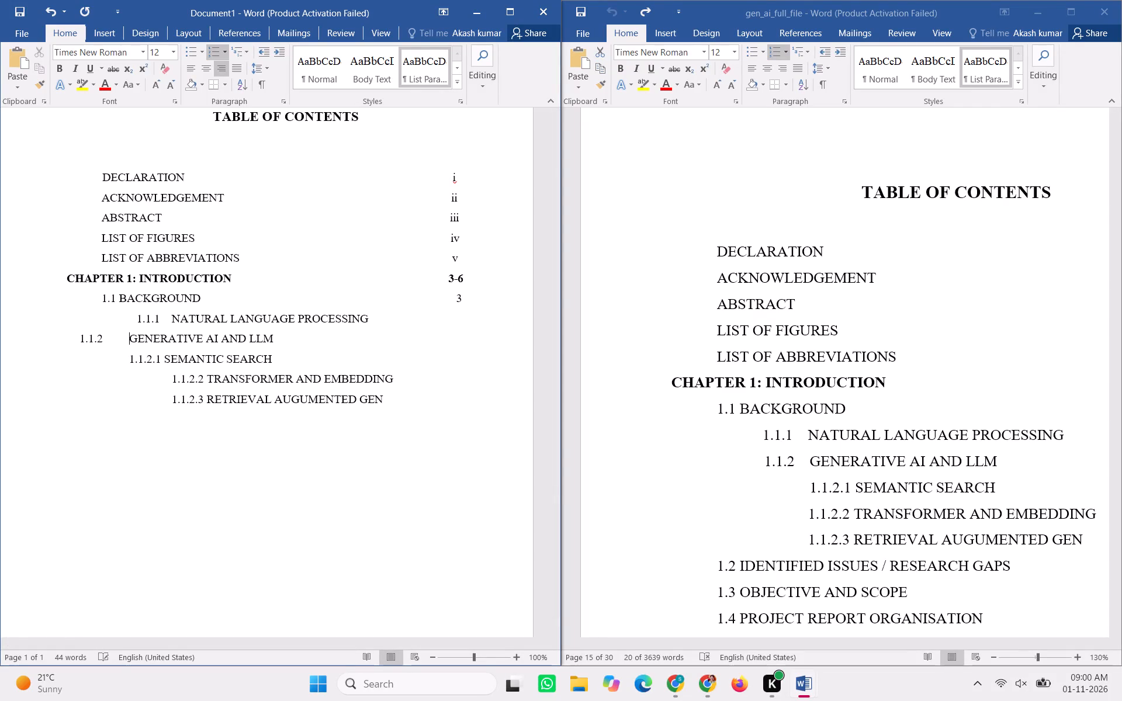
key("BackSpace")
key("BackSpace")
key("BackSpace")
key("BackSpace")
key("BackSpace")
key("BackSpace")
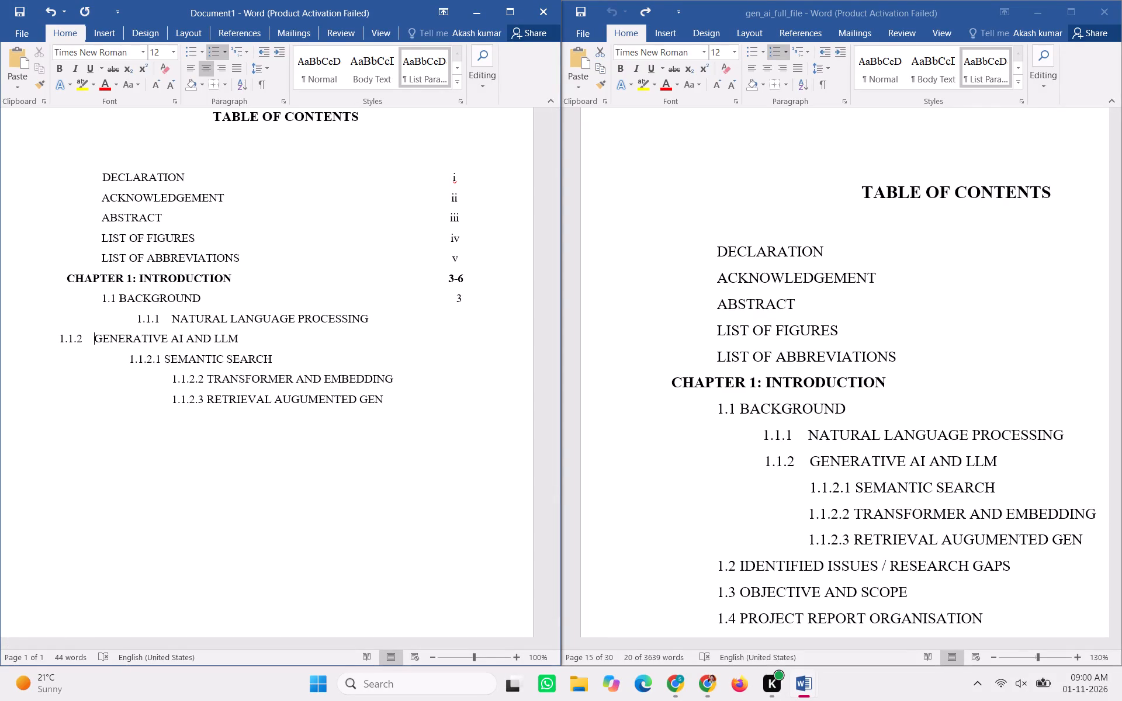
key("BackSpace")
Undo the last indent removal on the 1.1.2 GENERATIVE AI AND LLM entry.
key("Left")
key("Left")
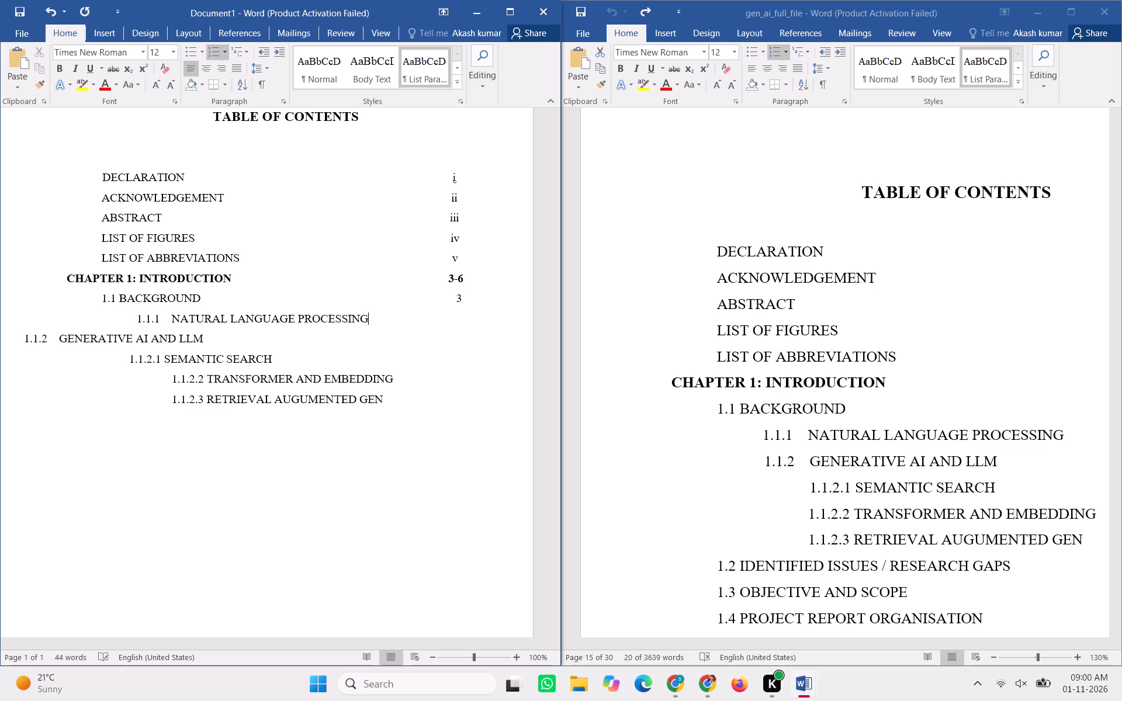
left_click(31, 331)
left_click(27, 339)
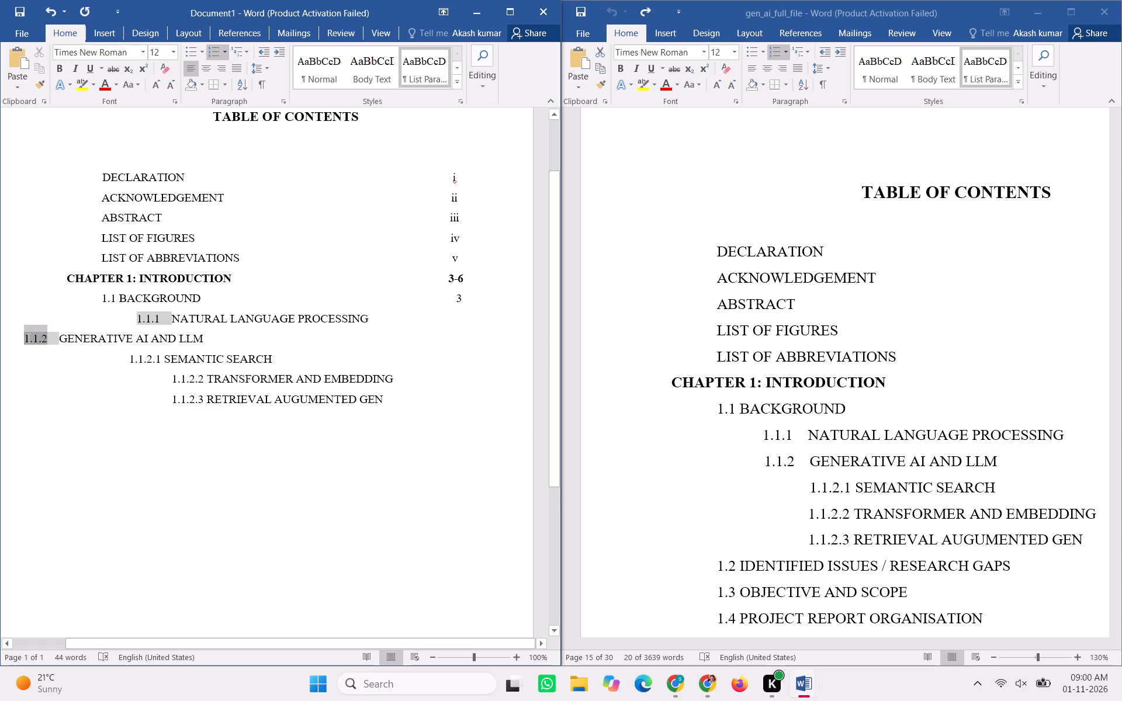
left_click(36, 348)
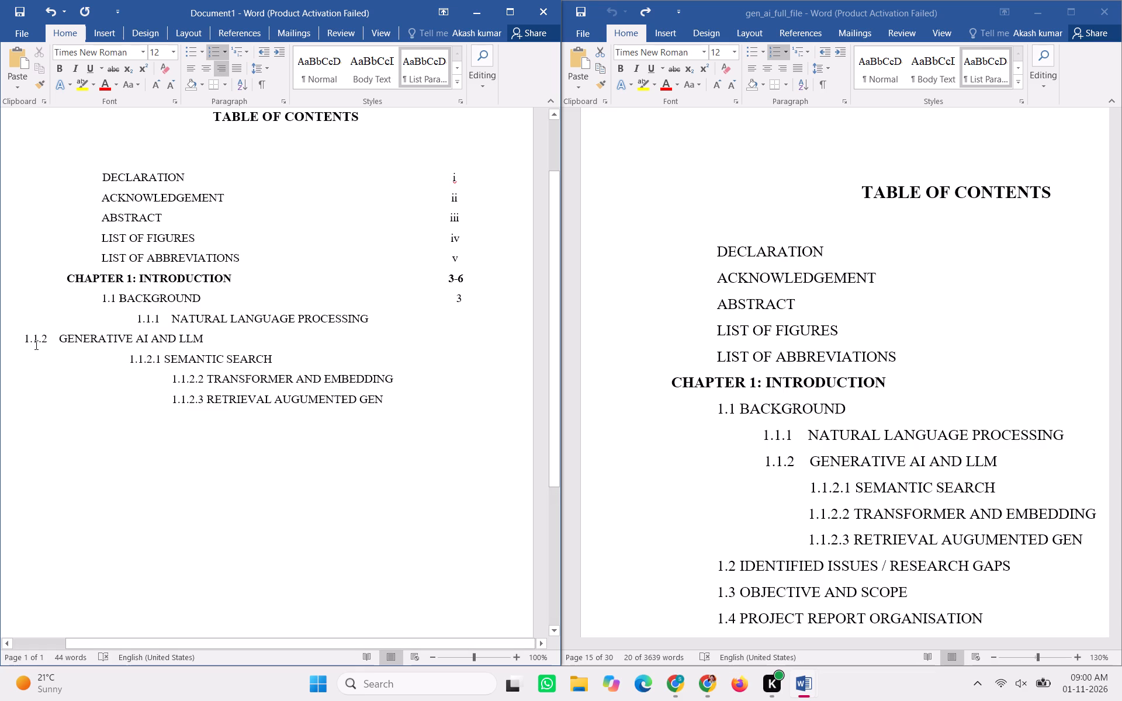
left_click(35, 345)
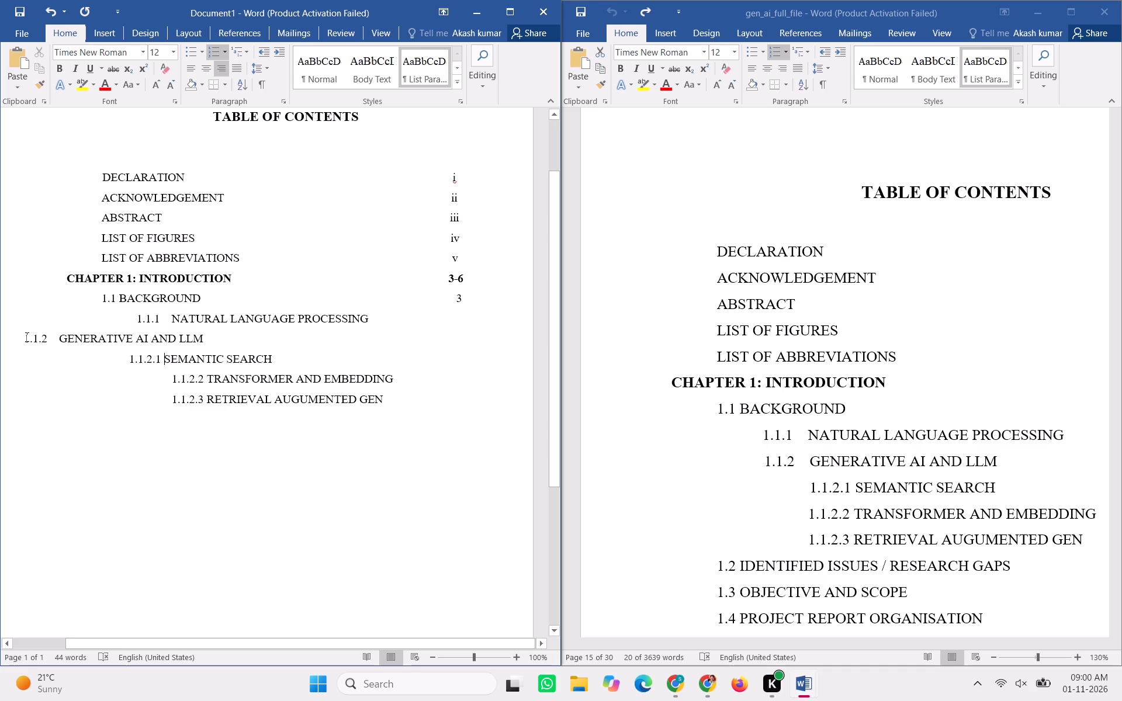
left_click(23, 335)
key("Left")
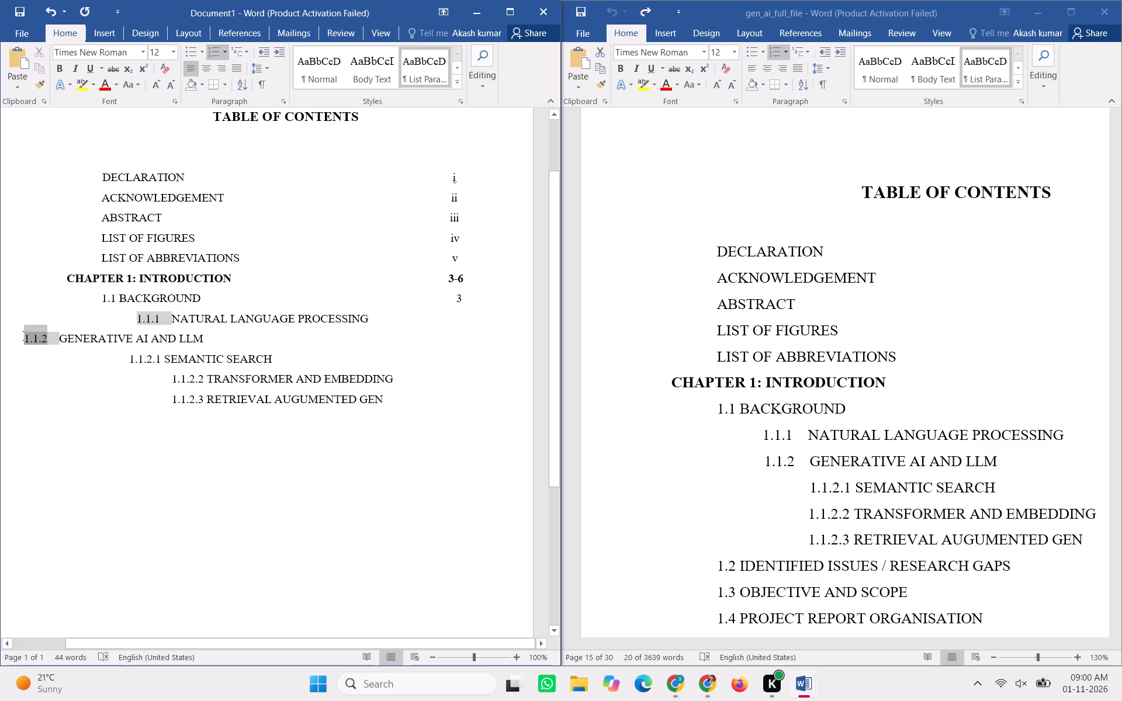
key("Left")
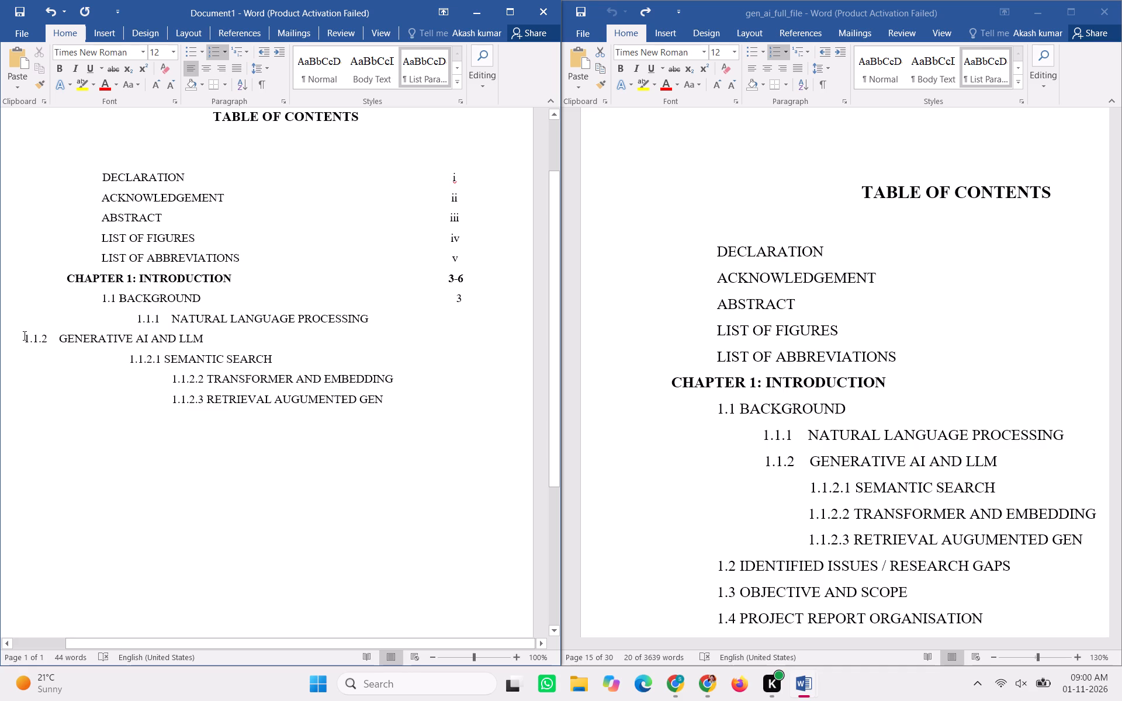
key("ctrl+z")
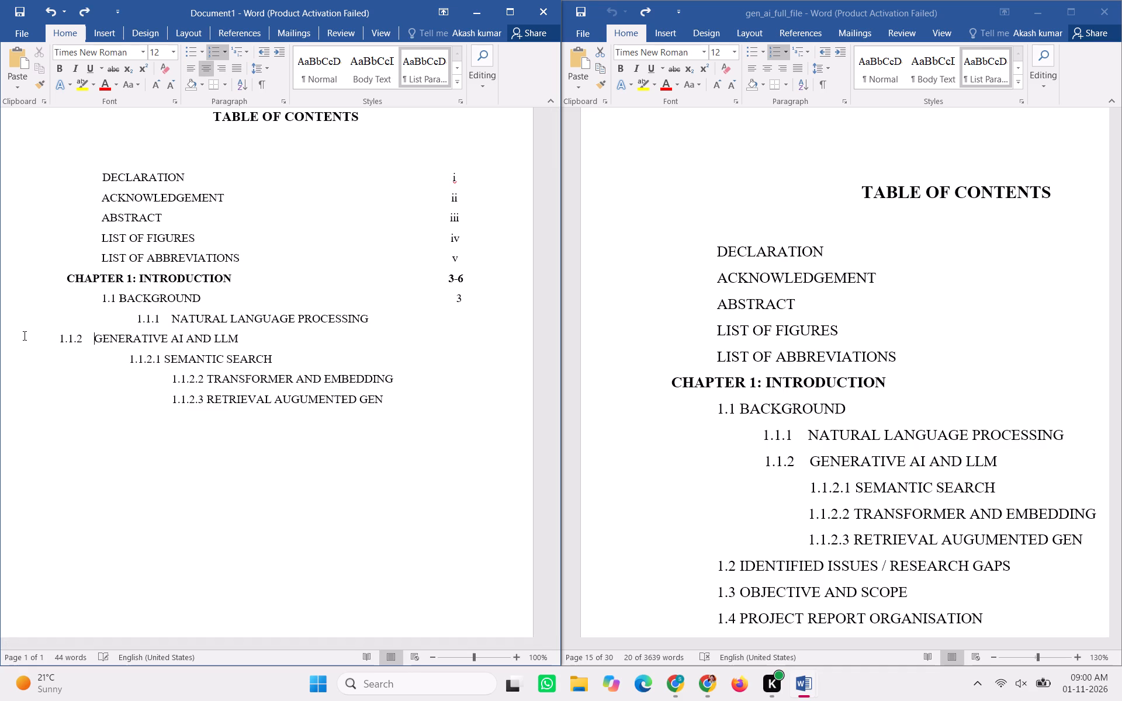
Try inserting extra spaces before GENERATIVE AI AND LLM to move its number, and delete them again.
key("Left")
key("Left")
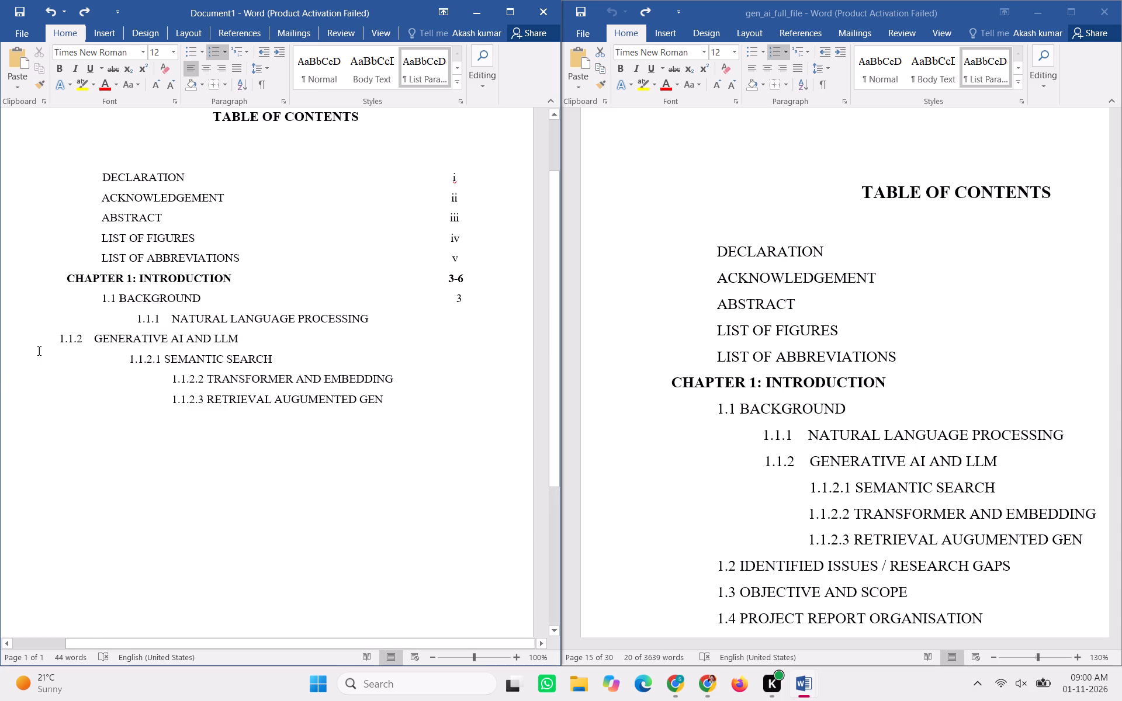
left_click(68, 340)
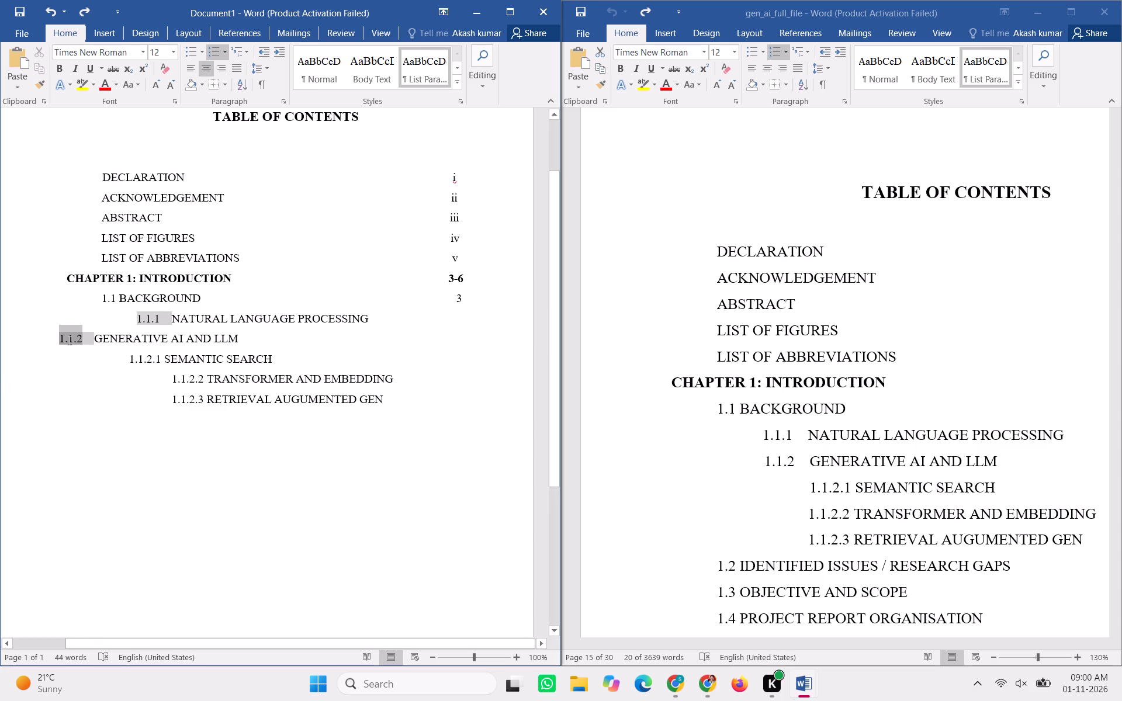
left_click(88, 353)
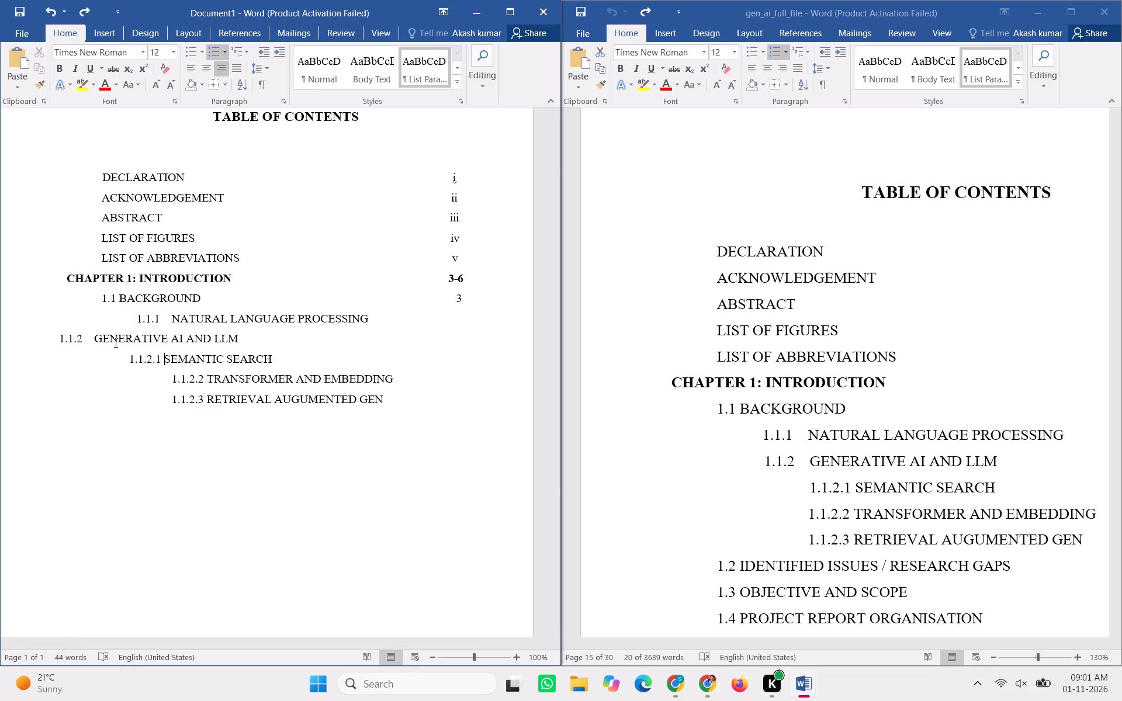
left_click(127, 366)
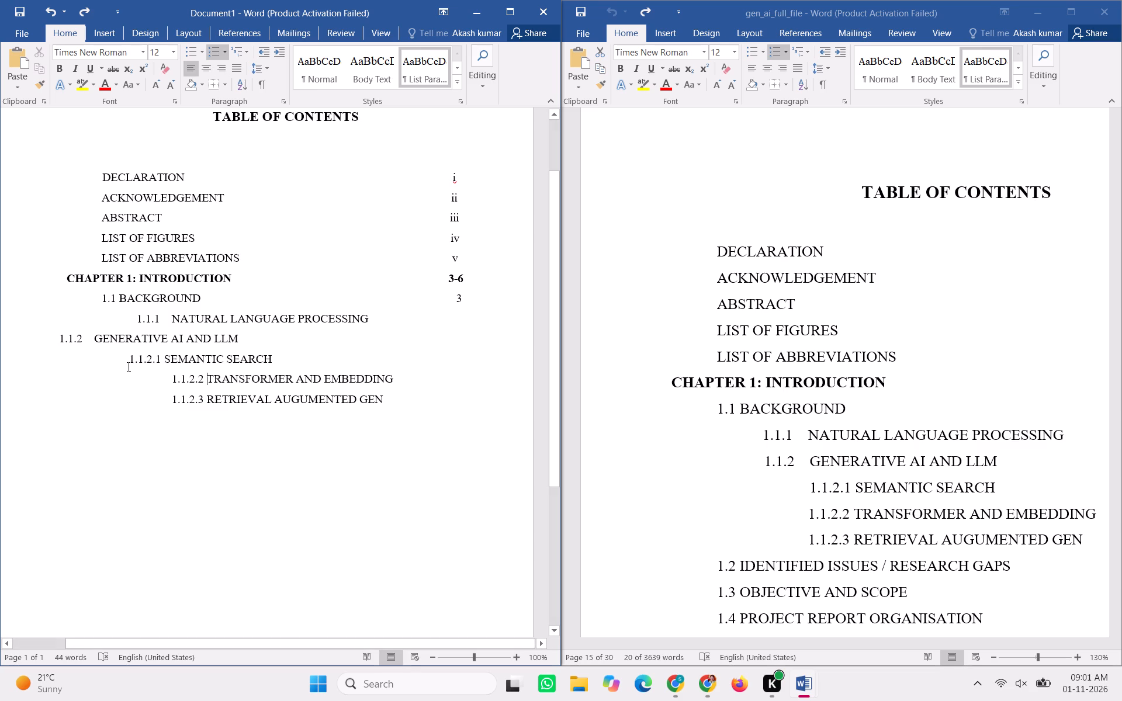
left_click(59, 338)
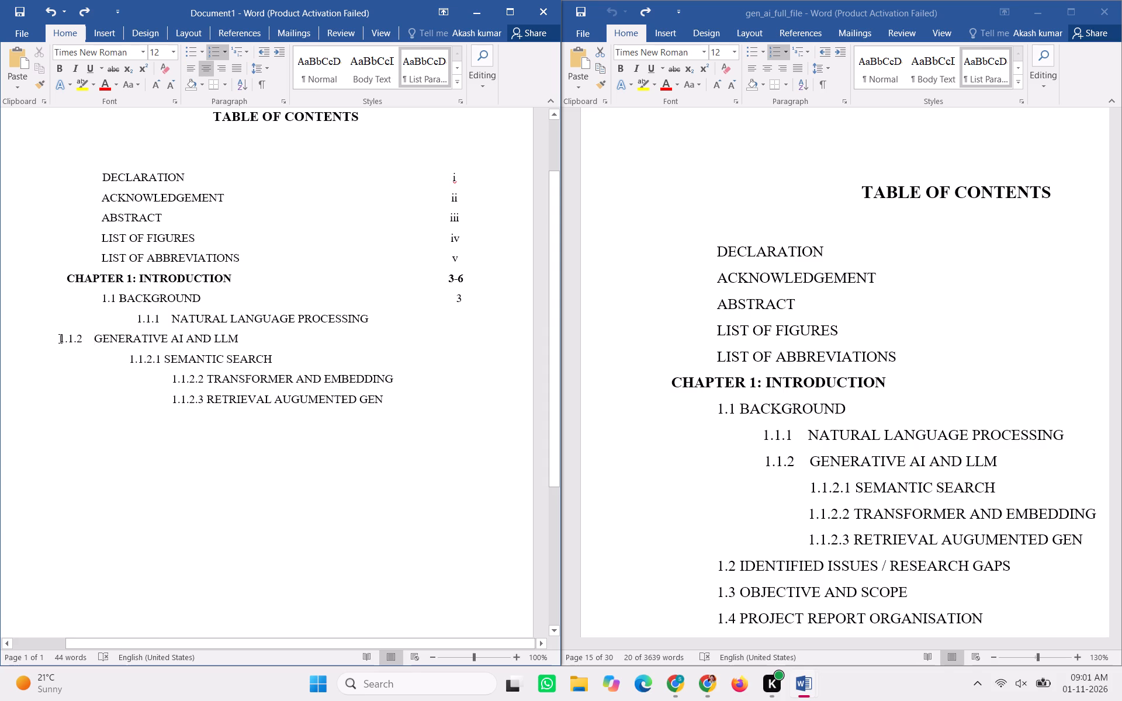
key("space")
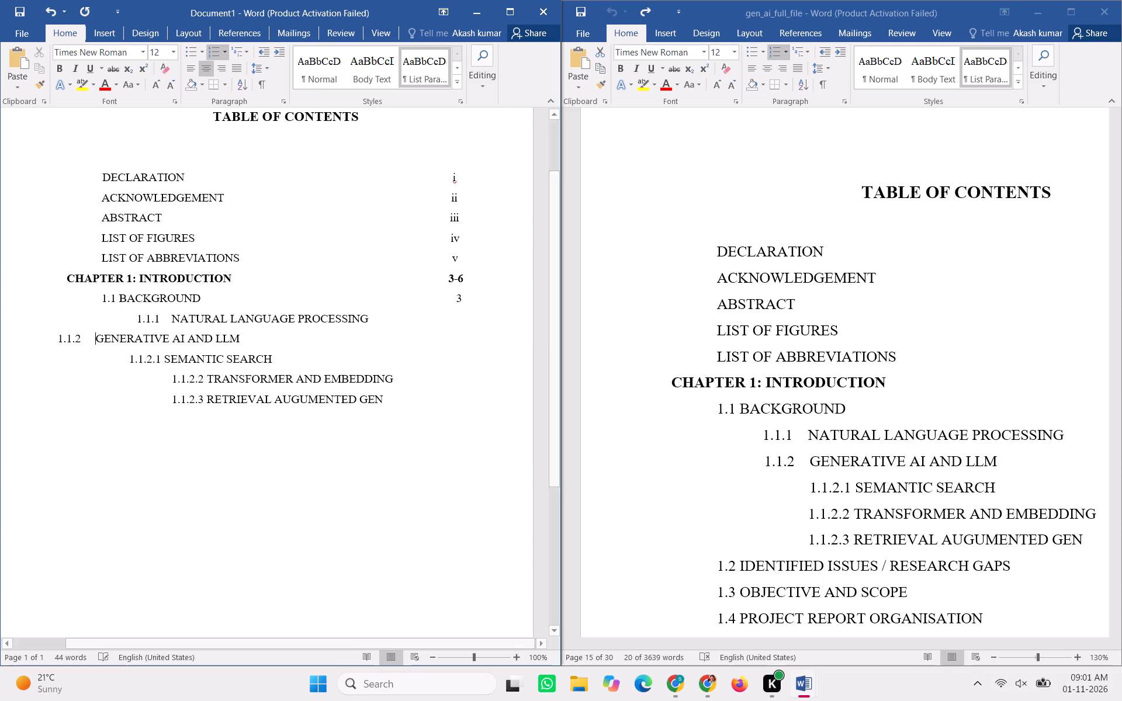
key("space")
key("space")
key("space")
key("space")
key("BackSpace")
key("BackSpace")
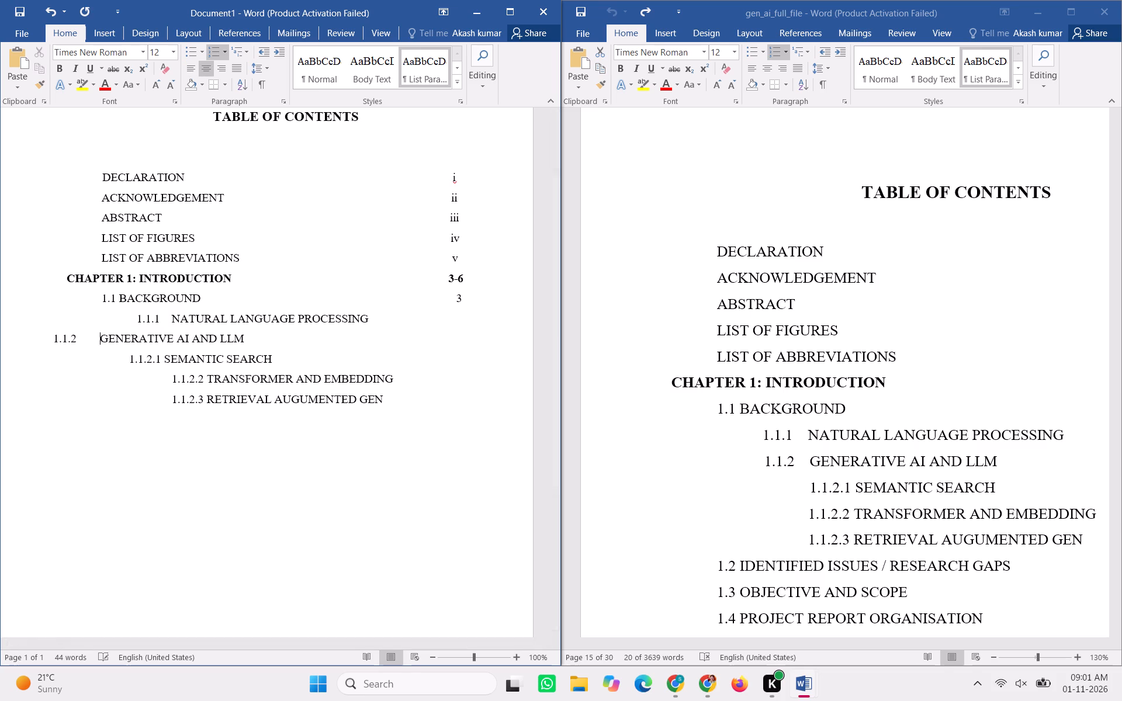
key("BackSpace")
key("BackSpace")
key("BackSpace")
Merge GENERATIVE AI AND LLM into the 1.1.1 line and split it off again as 1.1.2, aligned under 1.1.1.
key("BackSpace")
key("BackSpace")
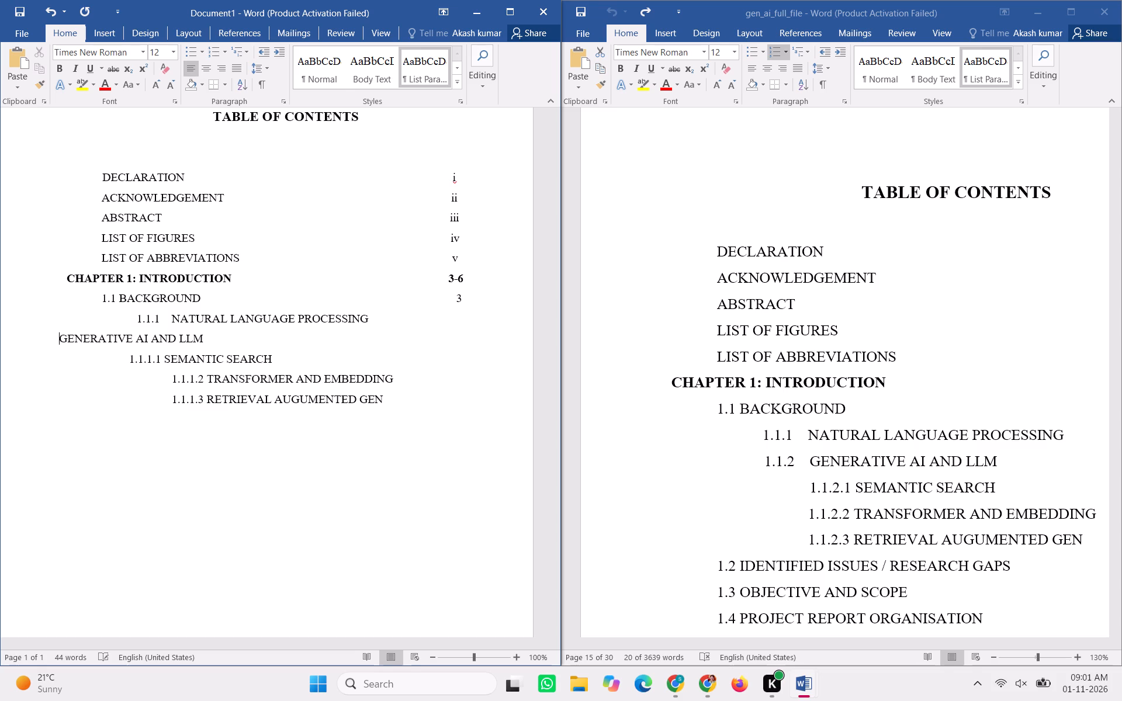
key("BackSpace")
key("BackSpace")
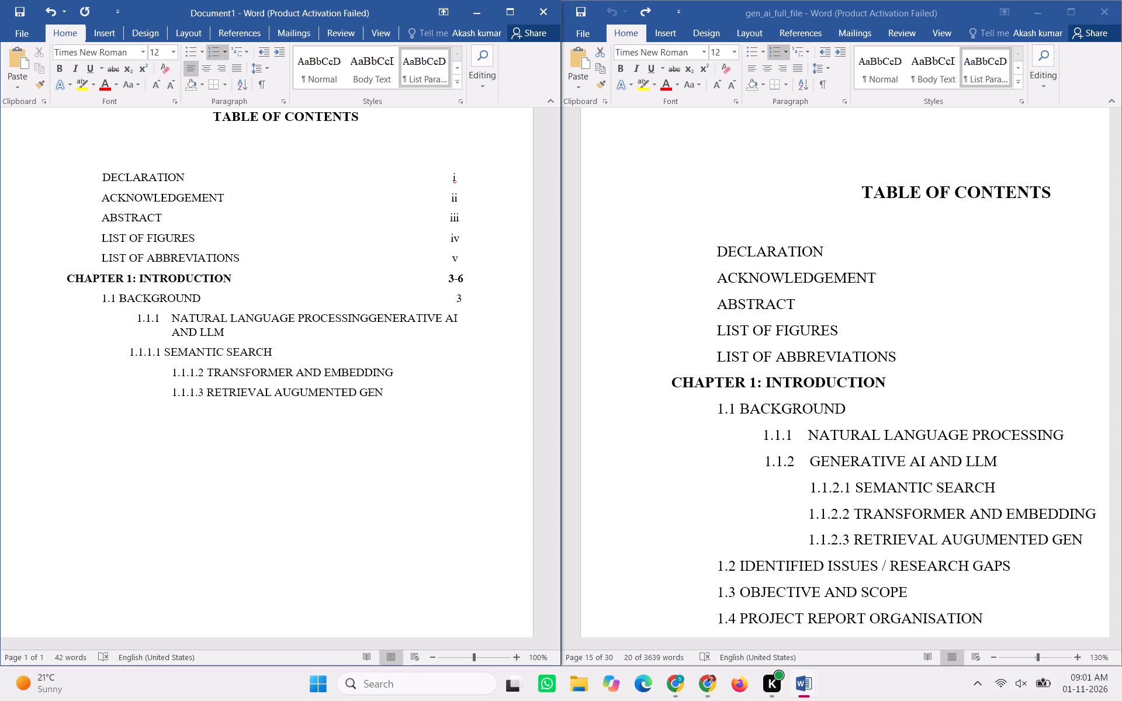
key("Return")
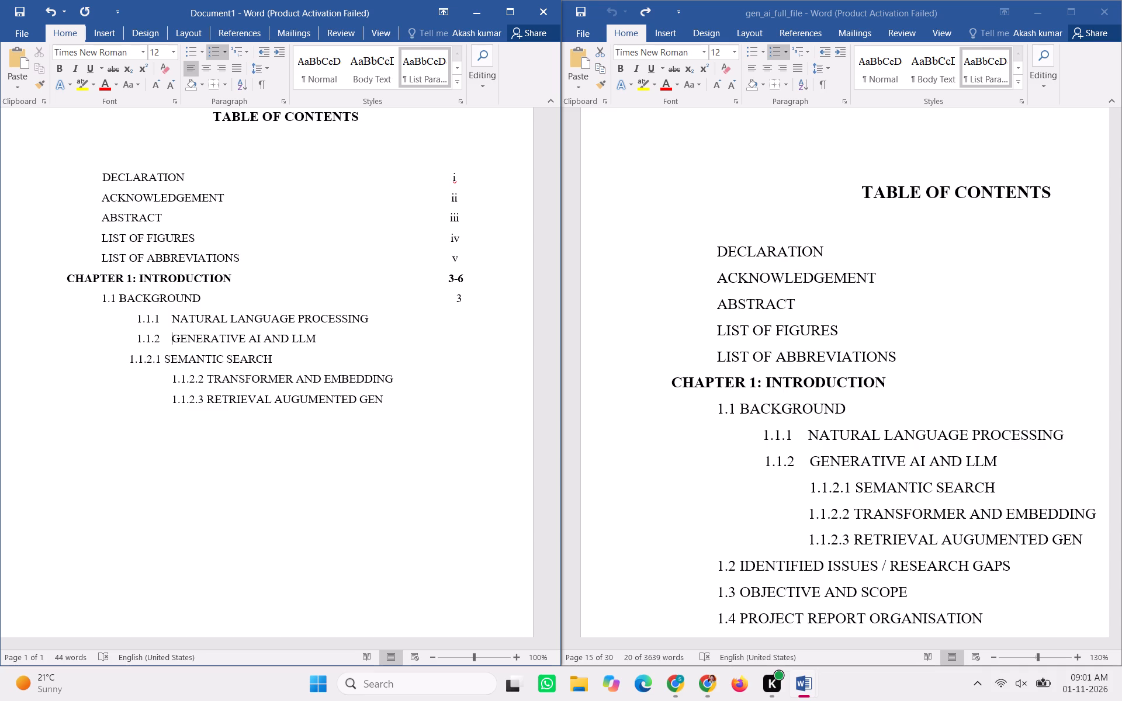
Merge SEMANTIC SEARCH into the 1.1.2 line and split it off again onto its own line at the same numbering level.
key("Down")
key("Left")
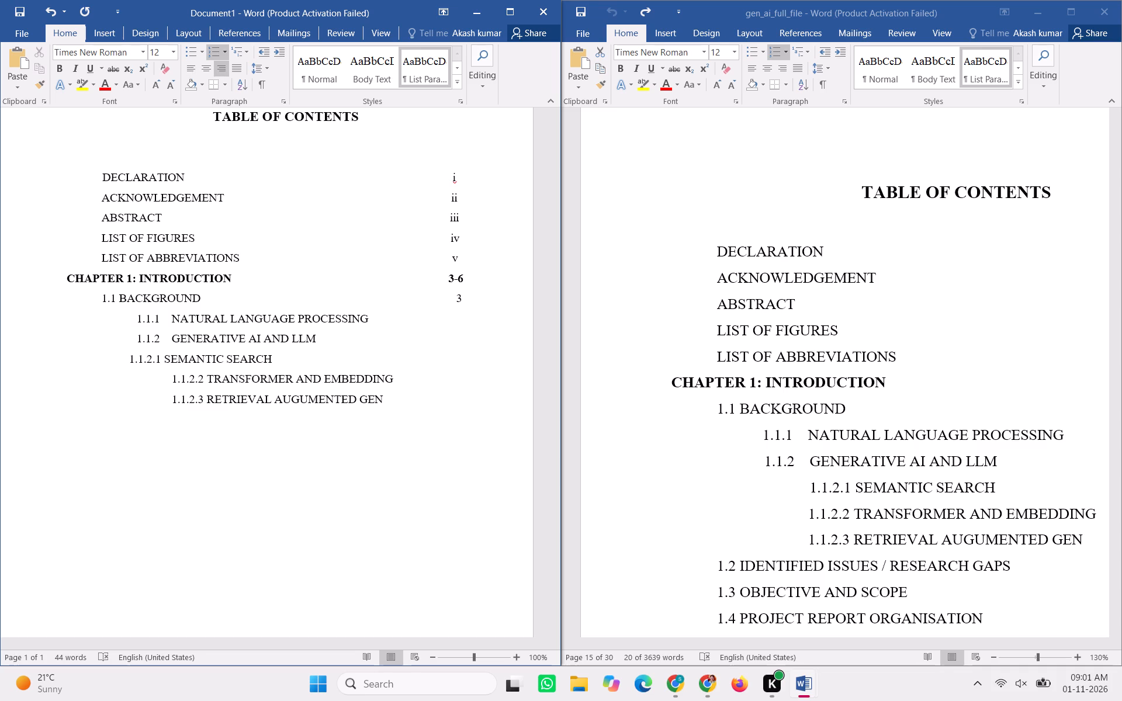
key("BackSpace")
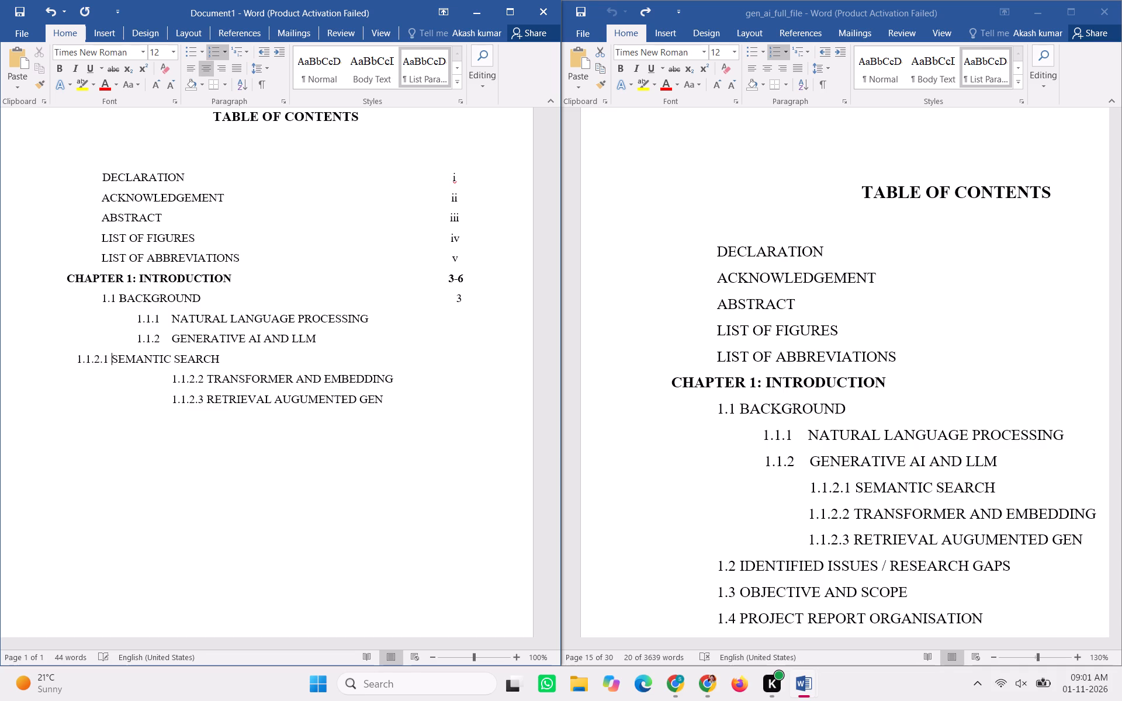
key("BackSpace")
key("BackSpace")
key("BackSpace")
key("BackSpace")
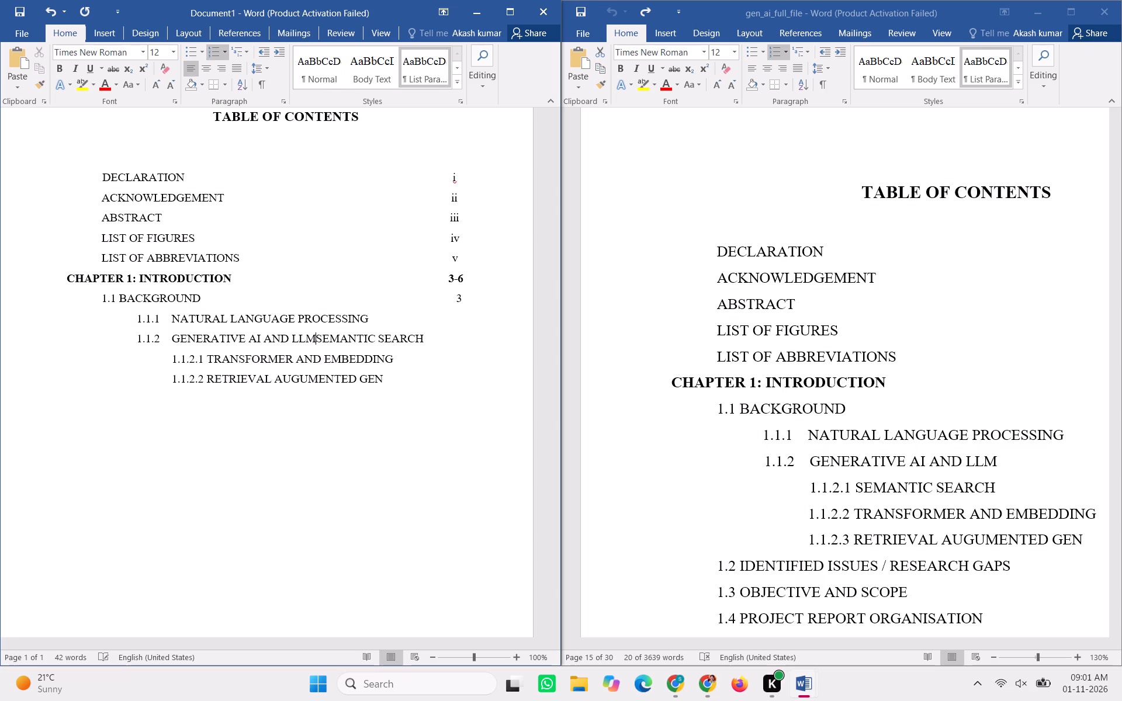
key("Return")
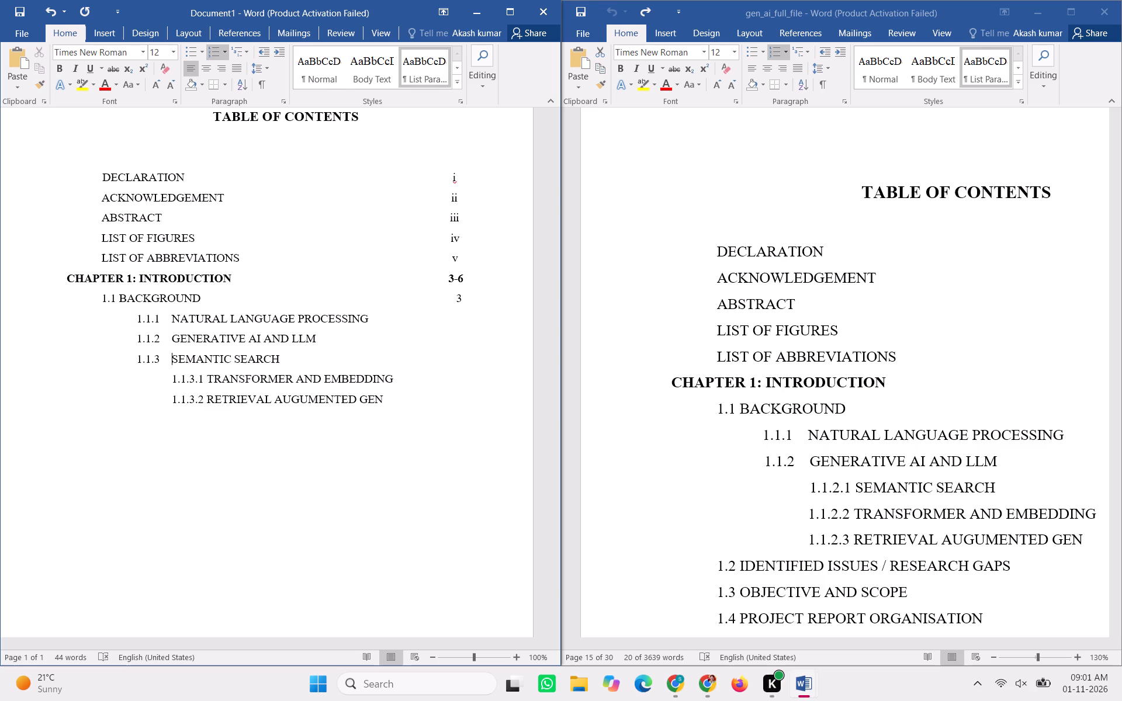
Remove the automatic number from the SEMANTIC SEARCH line, keeping its text indented below 1.1.2 GENERATIVE AI AND LLM.
key("Left")
key("Left")
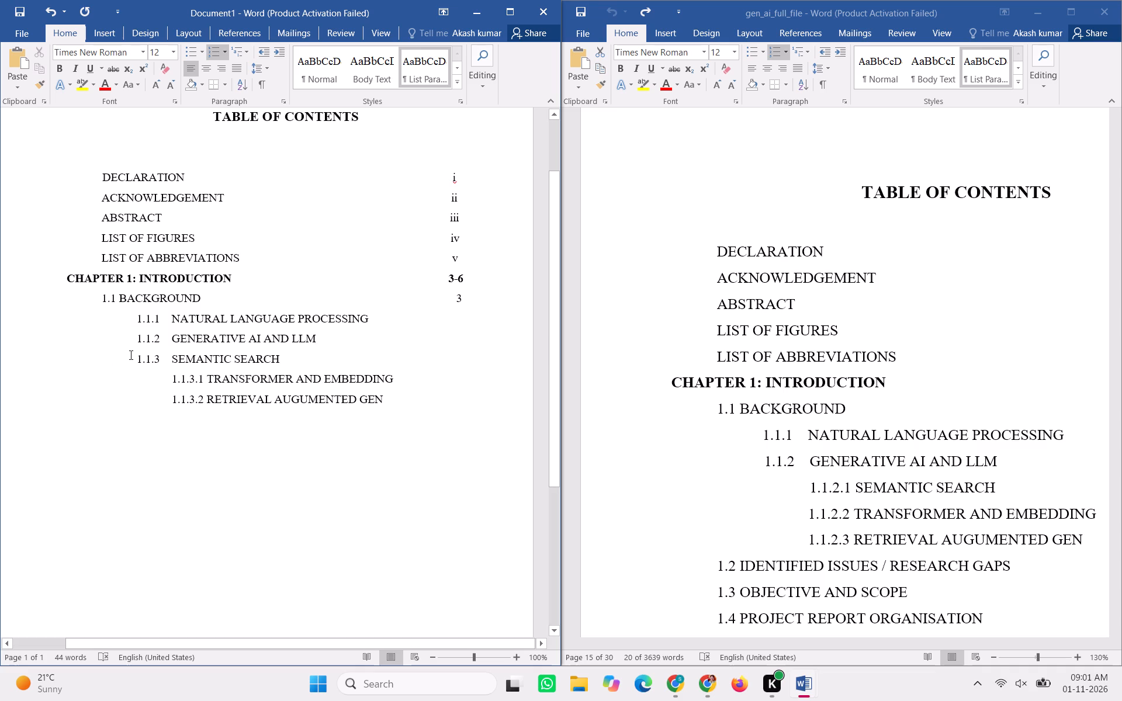
left_click(160, 362)
key("Left")
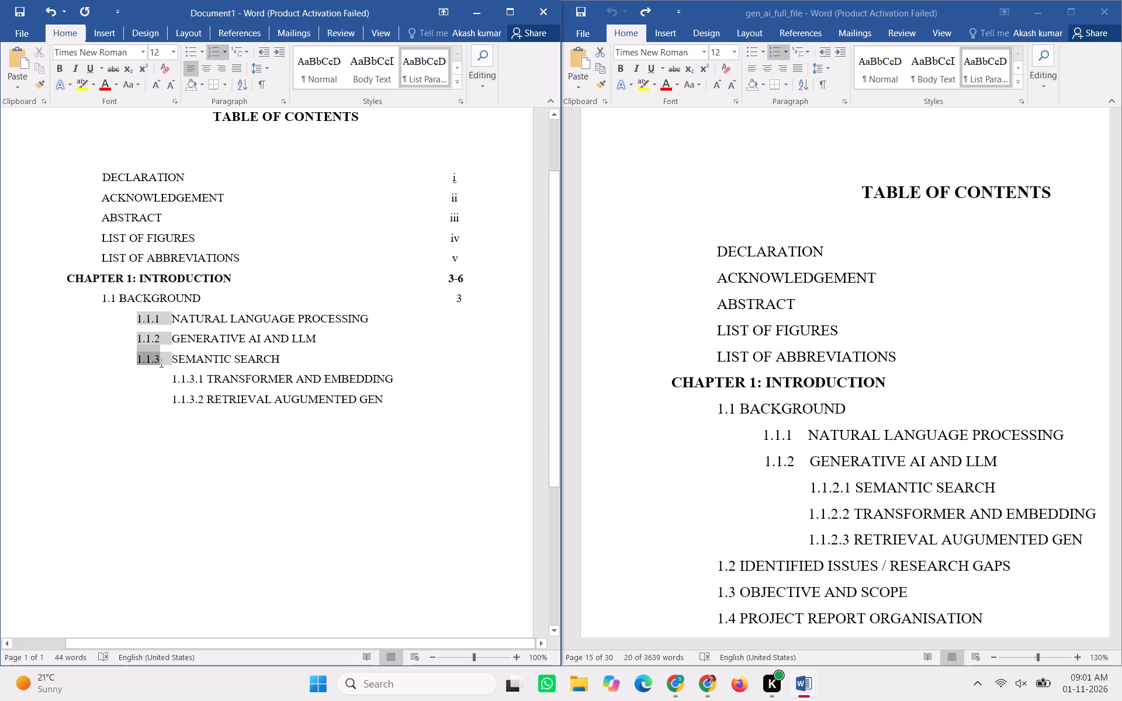
left_click(163, 354)
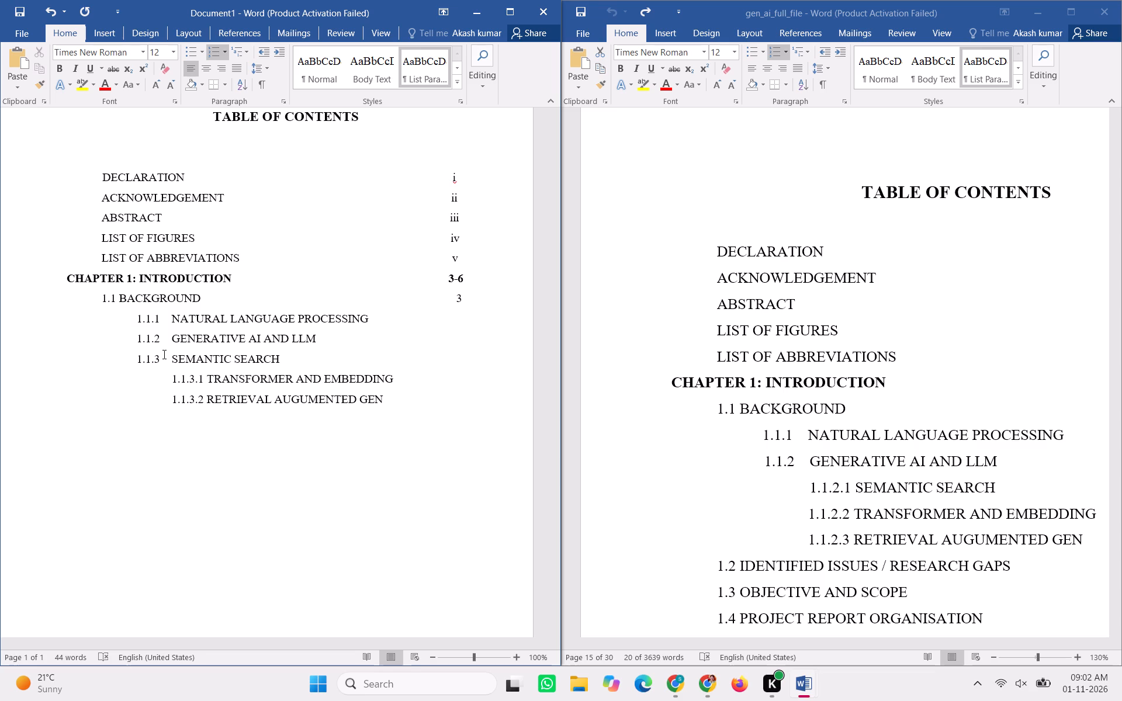
key("period")
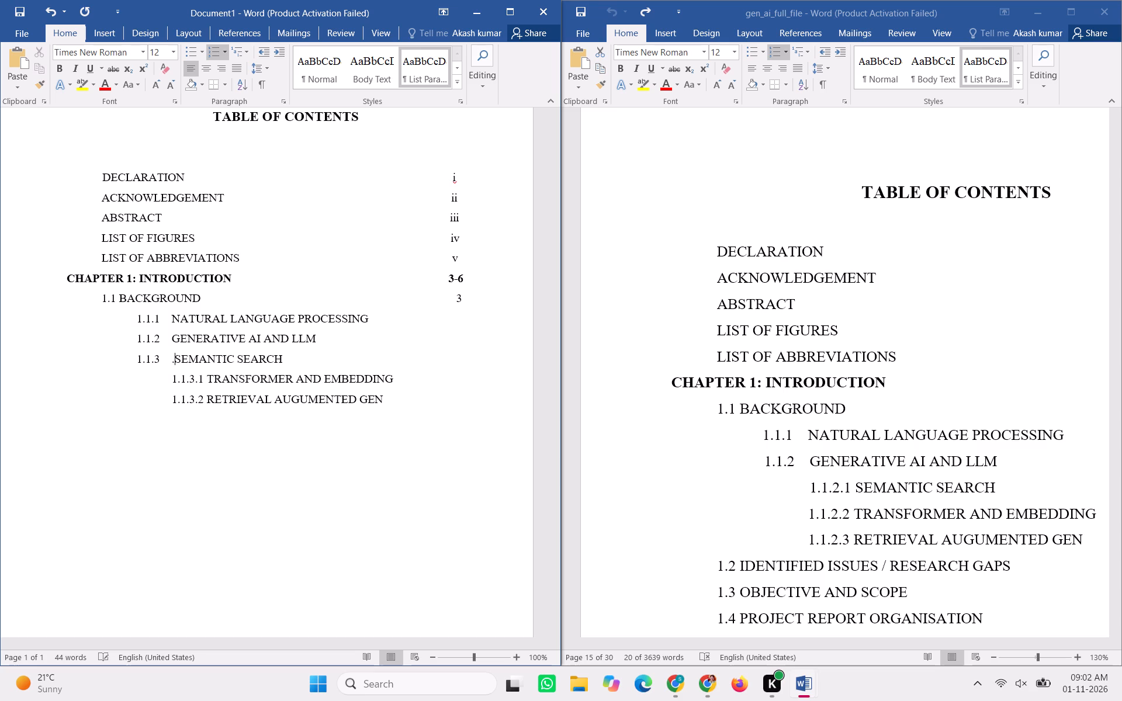
key("BackSpace")
key("BackSpace")
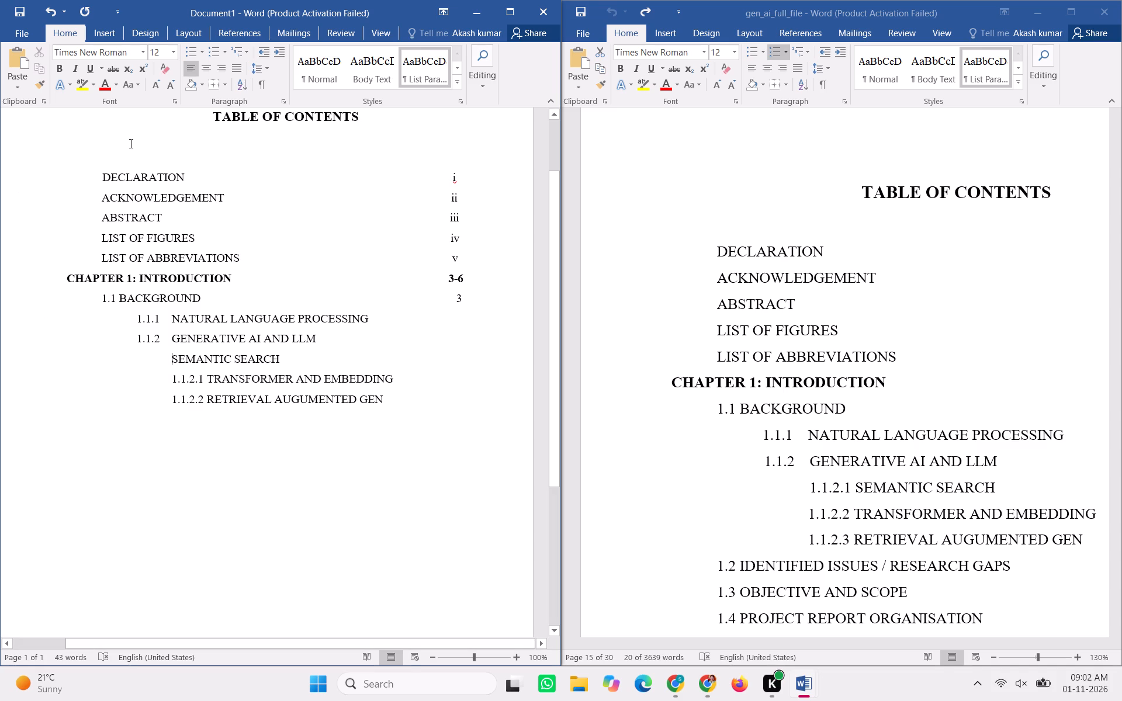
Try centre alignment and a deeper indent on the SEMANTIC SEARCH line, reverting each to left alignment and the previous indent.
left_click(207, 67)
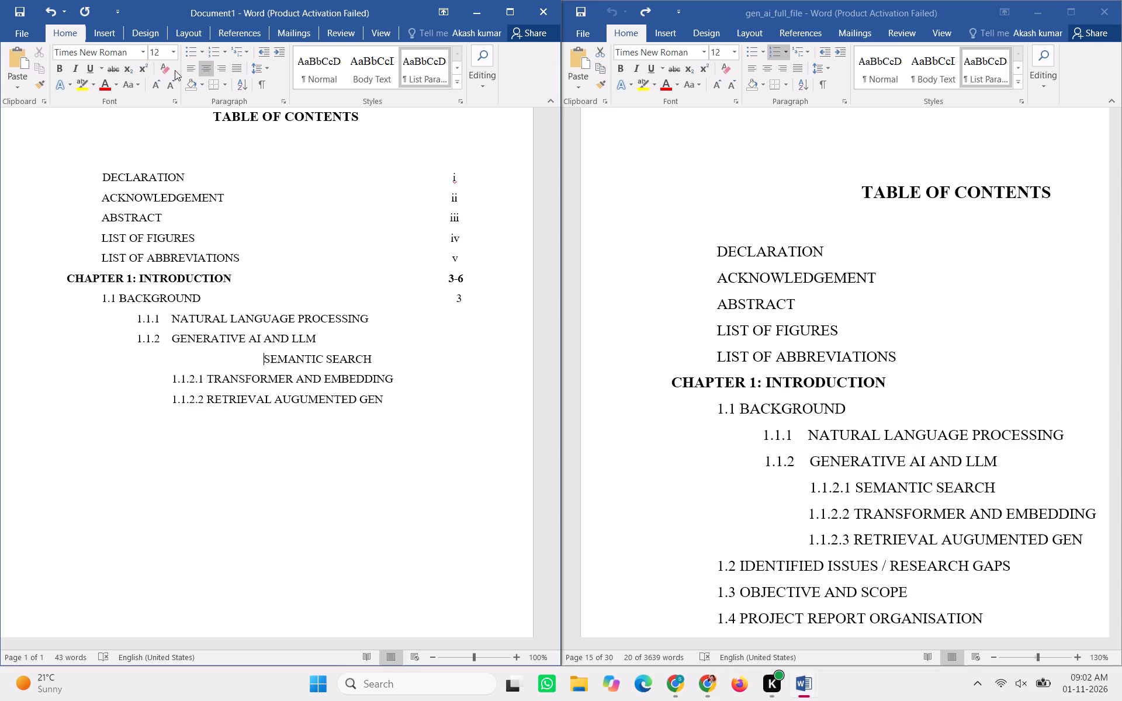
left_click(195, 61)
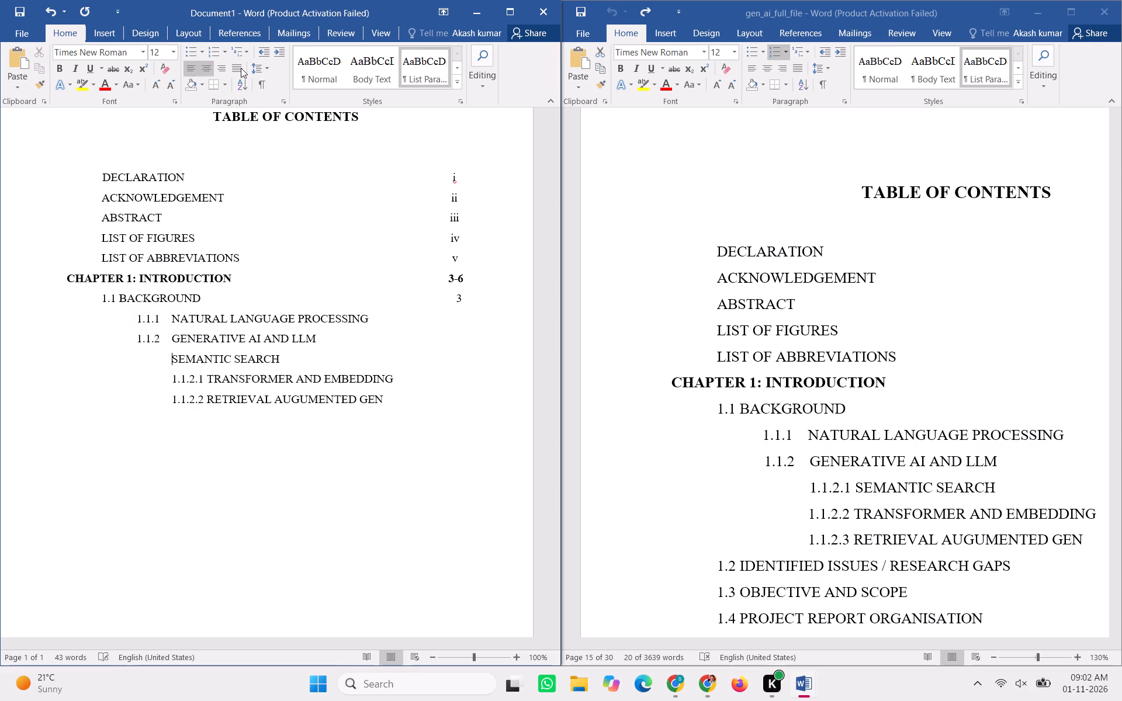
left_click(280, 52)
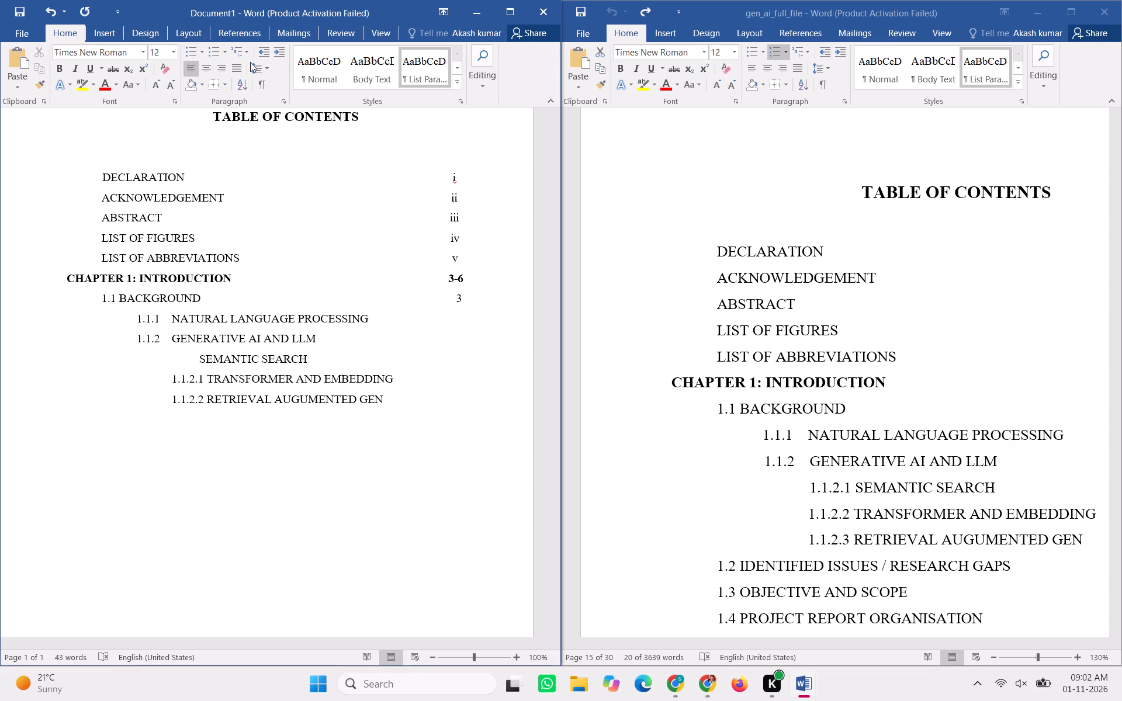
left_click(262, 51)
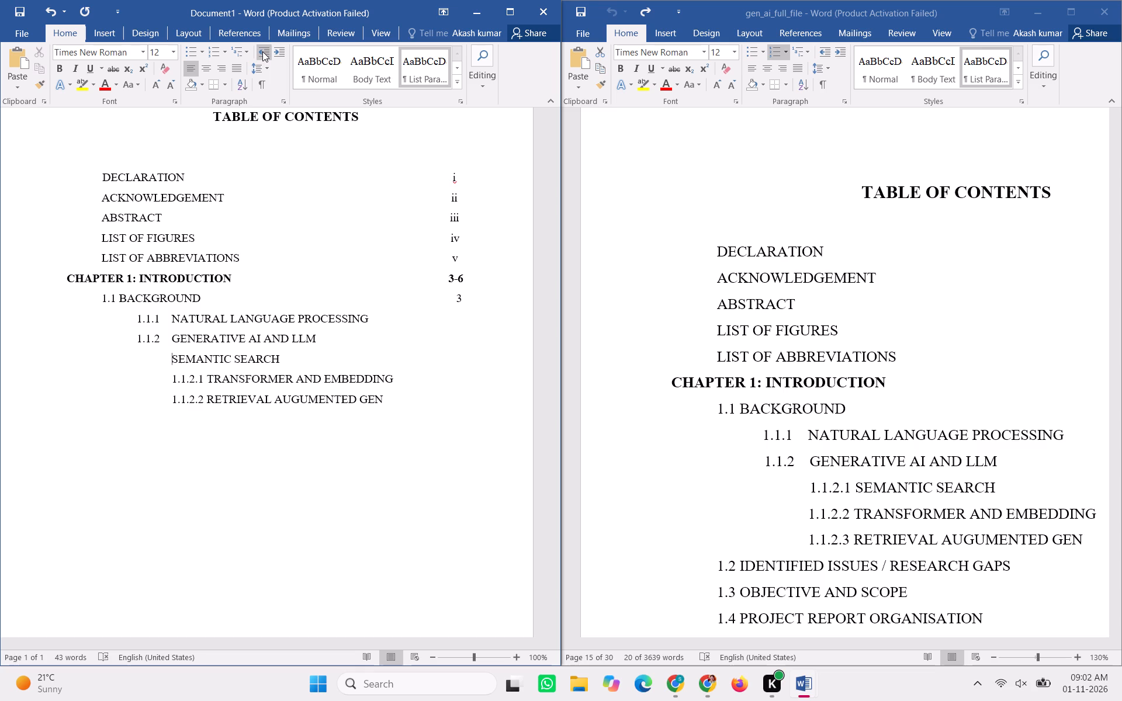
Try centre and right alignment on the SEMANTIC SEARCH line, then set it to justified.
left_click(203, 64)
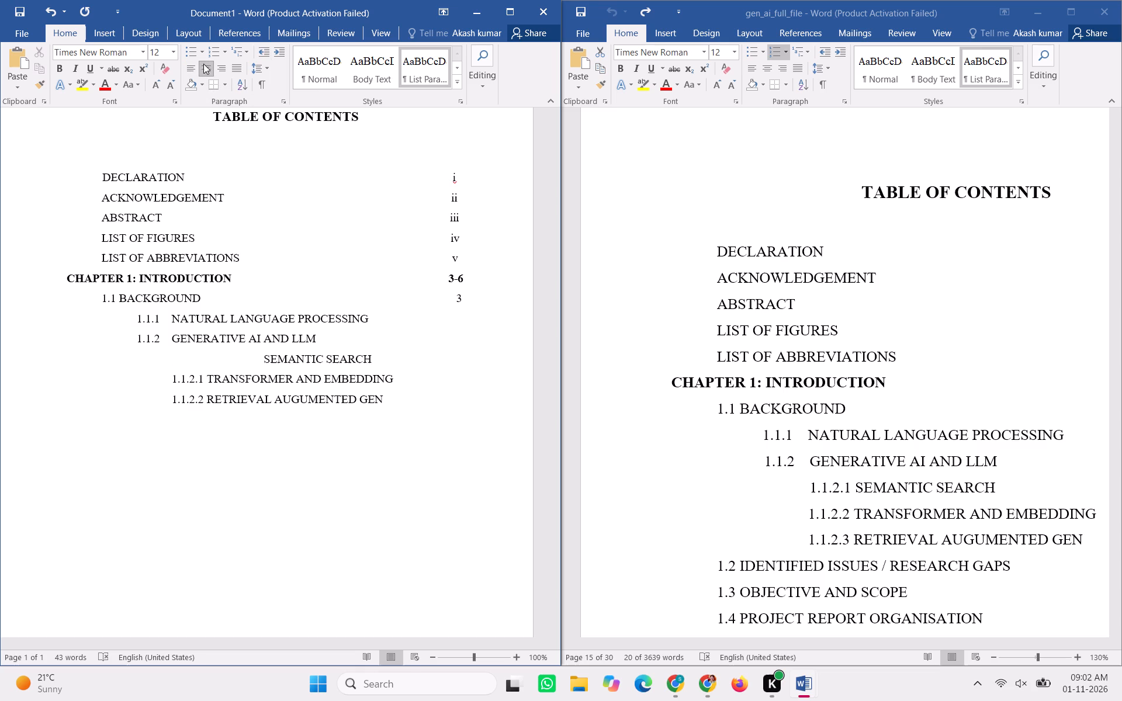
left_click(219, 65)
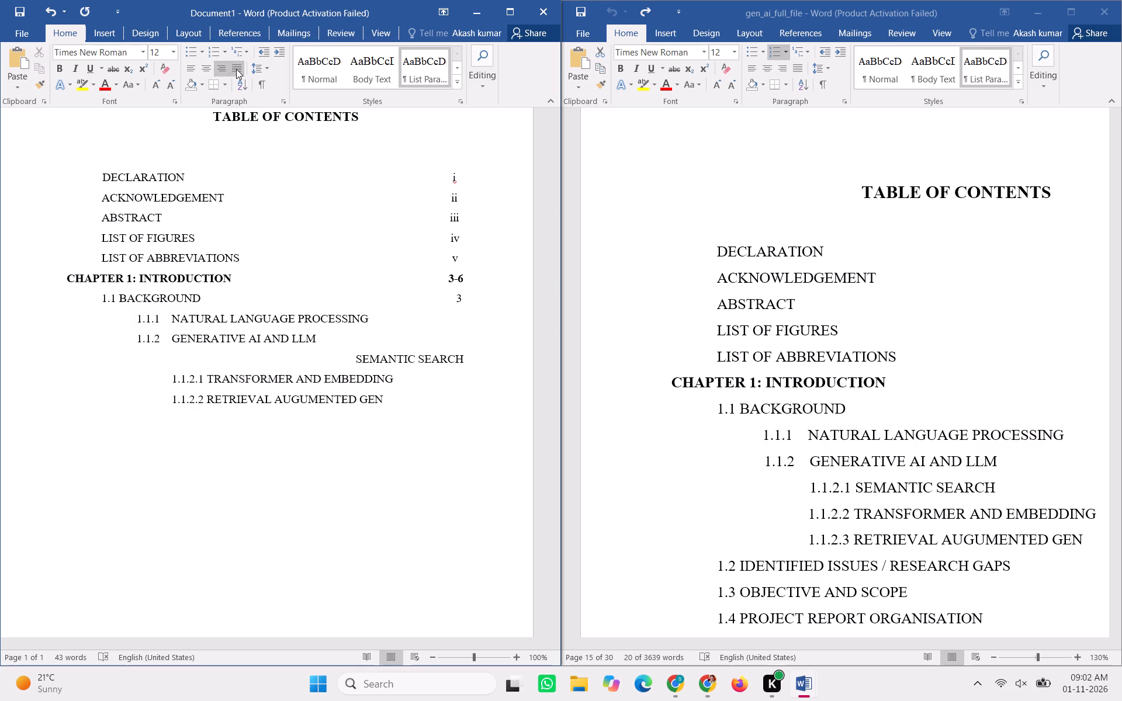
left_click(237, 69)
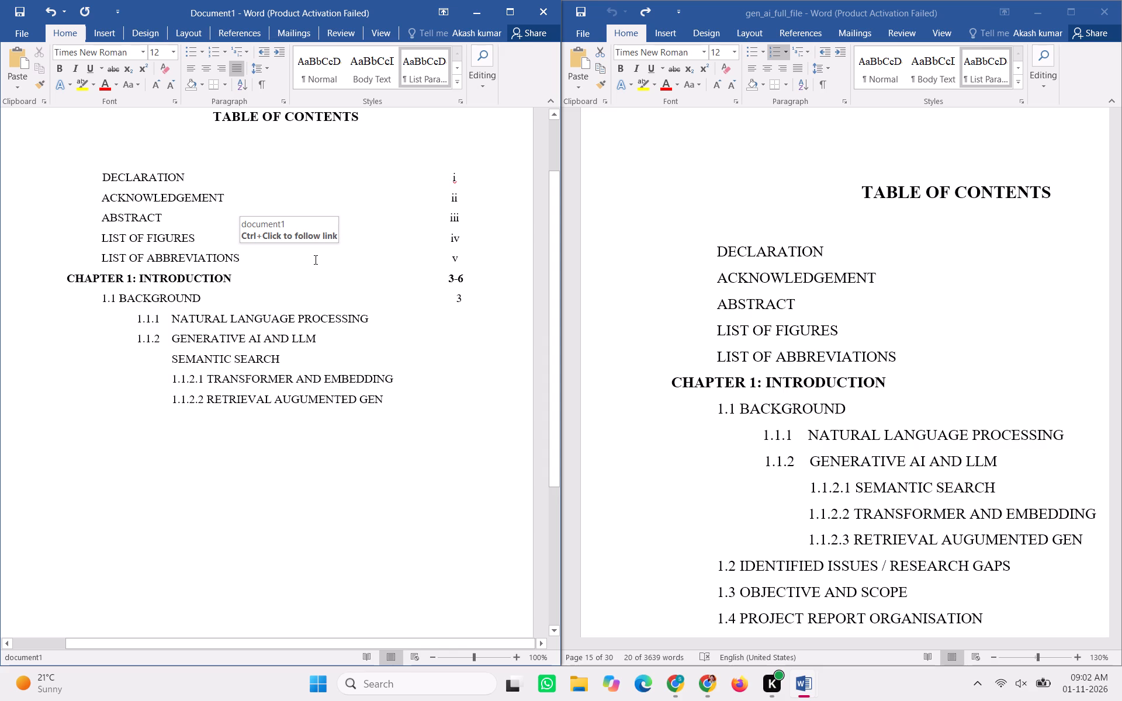
Examine the chapter entries, their numbering and page numbers in the sample report's table of contents.
scroll(314, 259, "down", 1)
scroll(466, 286, "down", 1)
scroll(757, 359, "down", 2)
scroll(757, 359, "up", 1)
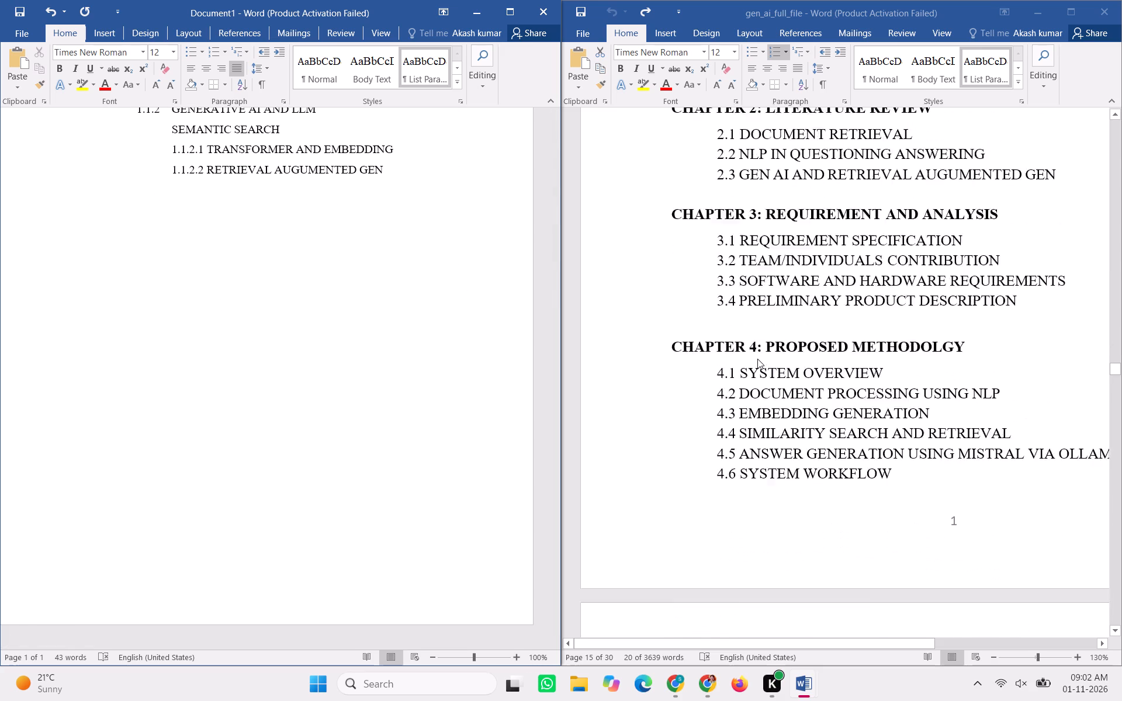
scroll(757, 359, "up", 1)
scroll(757, 359, "left", 5)
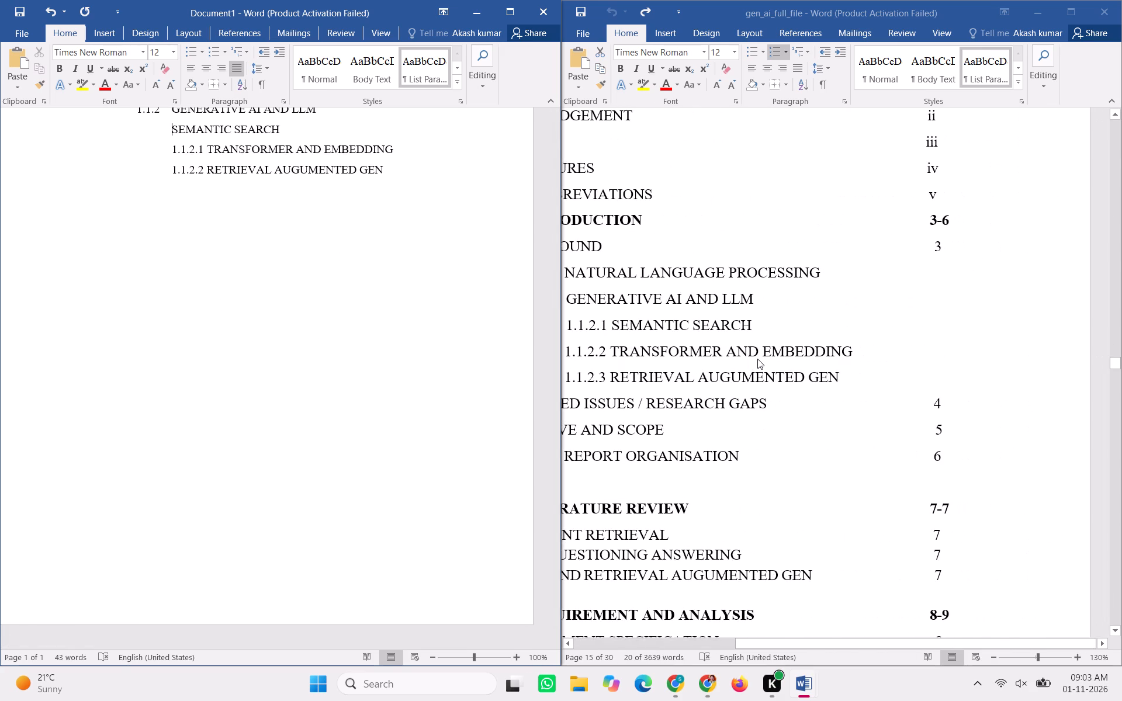
scroll(757, 359, "right", 3)
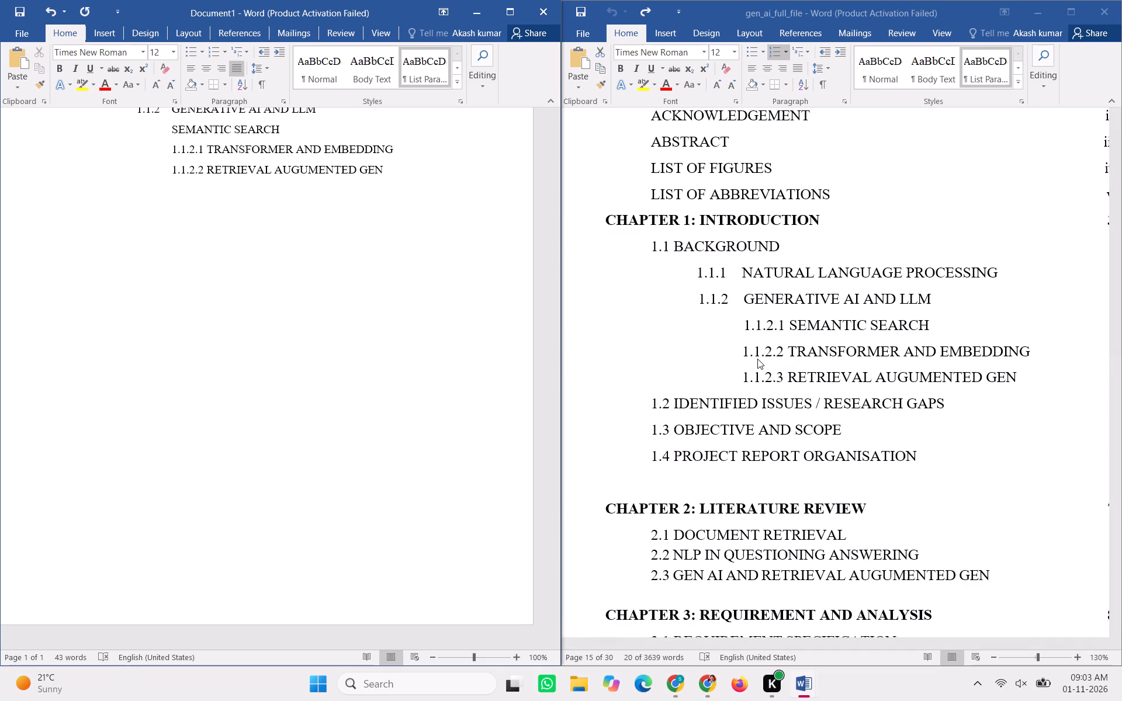
scroll(757, 359, "right", 2)
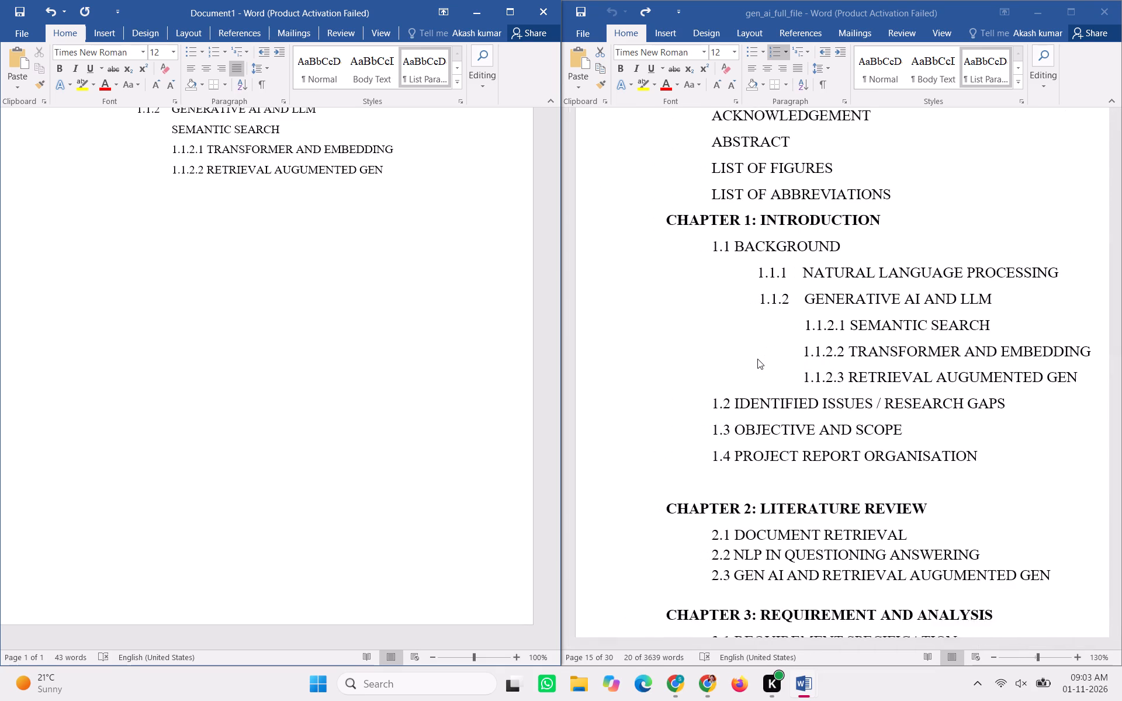
scroll(425, 372, "right", 1)
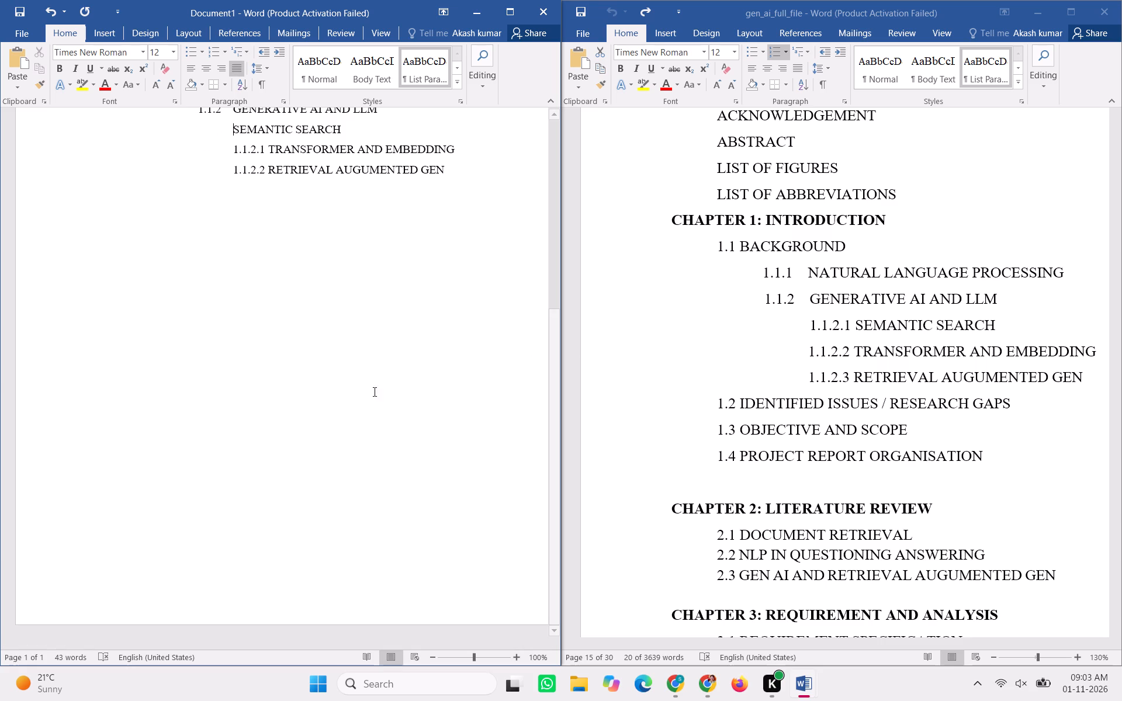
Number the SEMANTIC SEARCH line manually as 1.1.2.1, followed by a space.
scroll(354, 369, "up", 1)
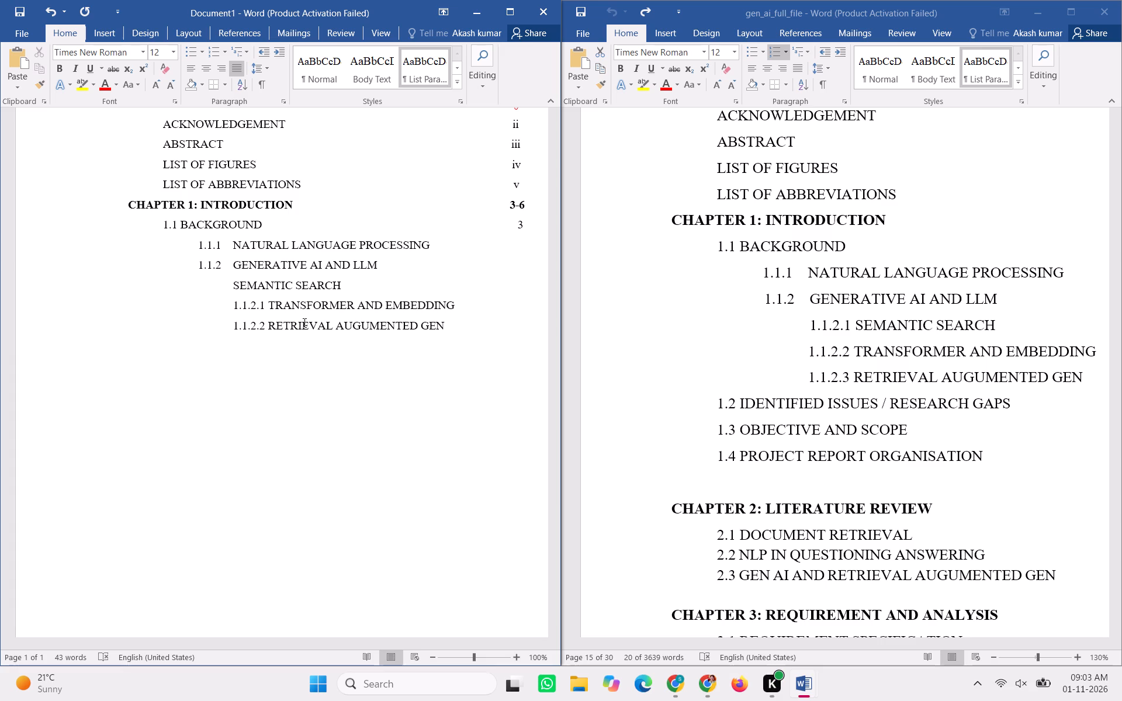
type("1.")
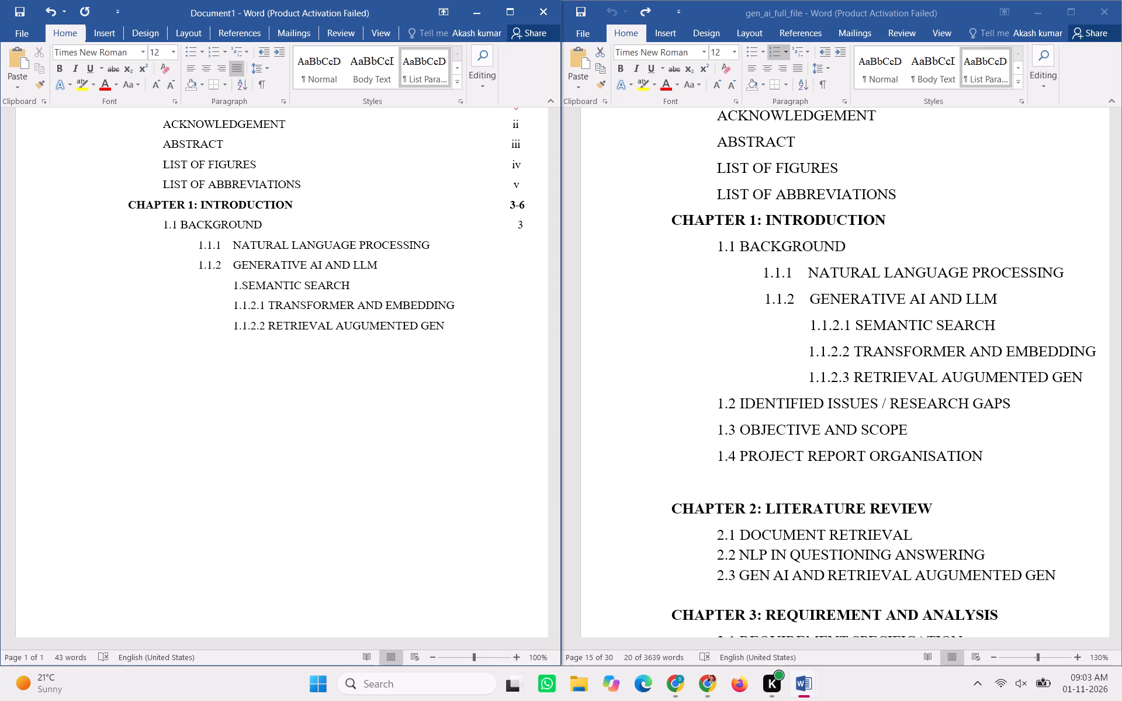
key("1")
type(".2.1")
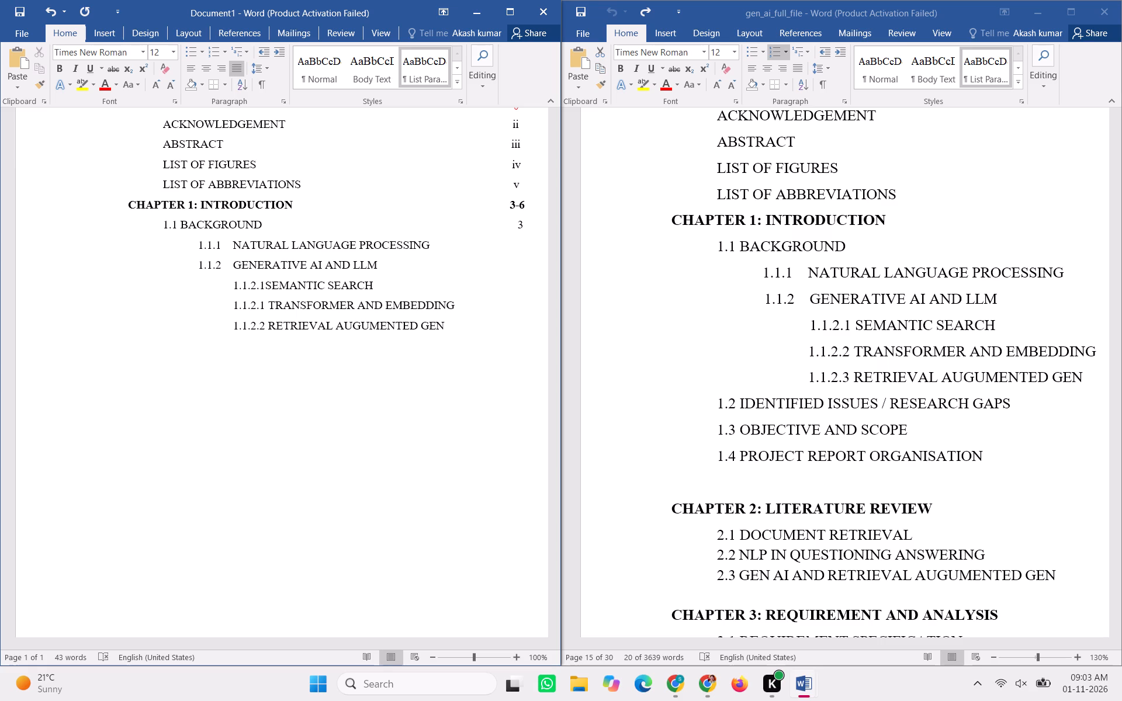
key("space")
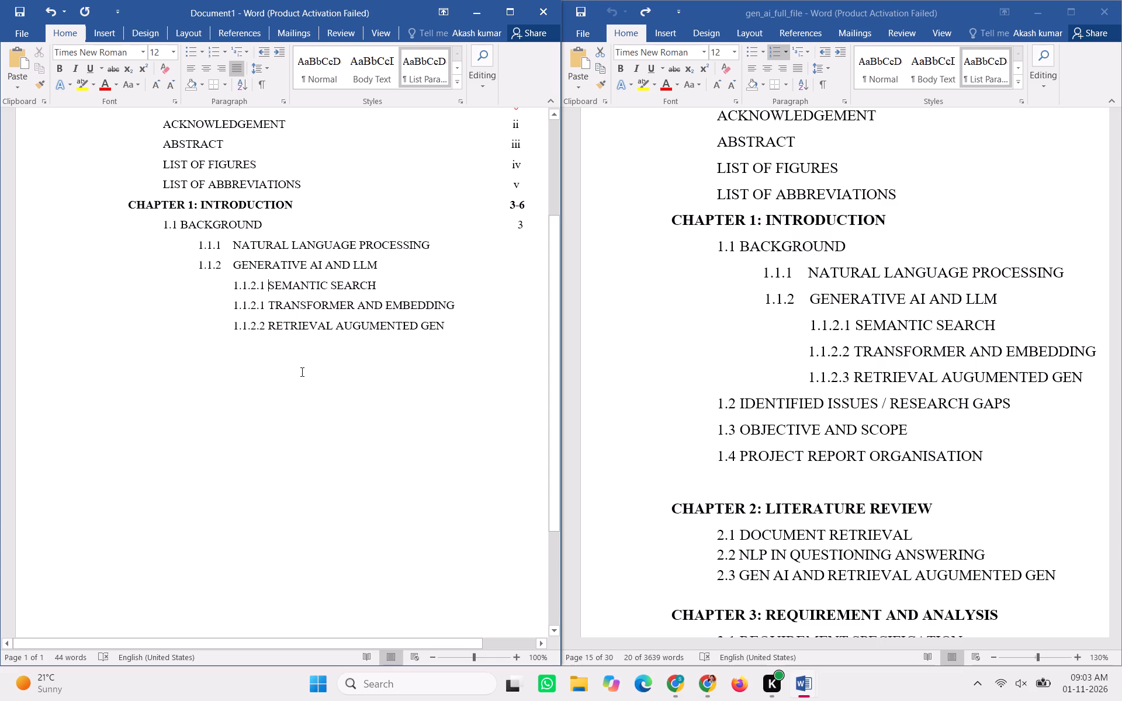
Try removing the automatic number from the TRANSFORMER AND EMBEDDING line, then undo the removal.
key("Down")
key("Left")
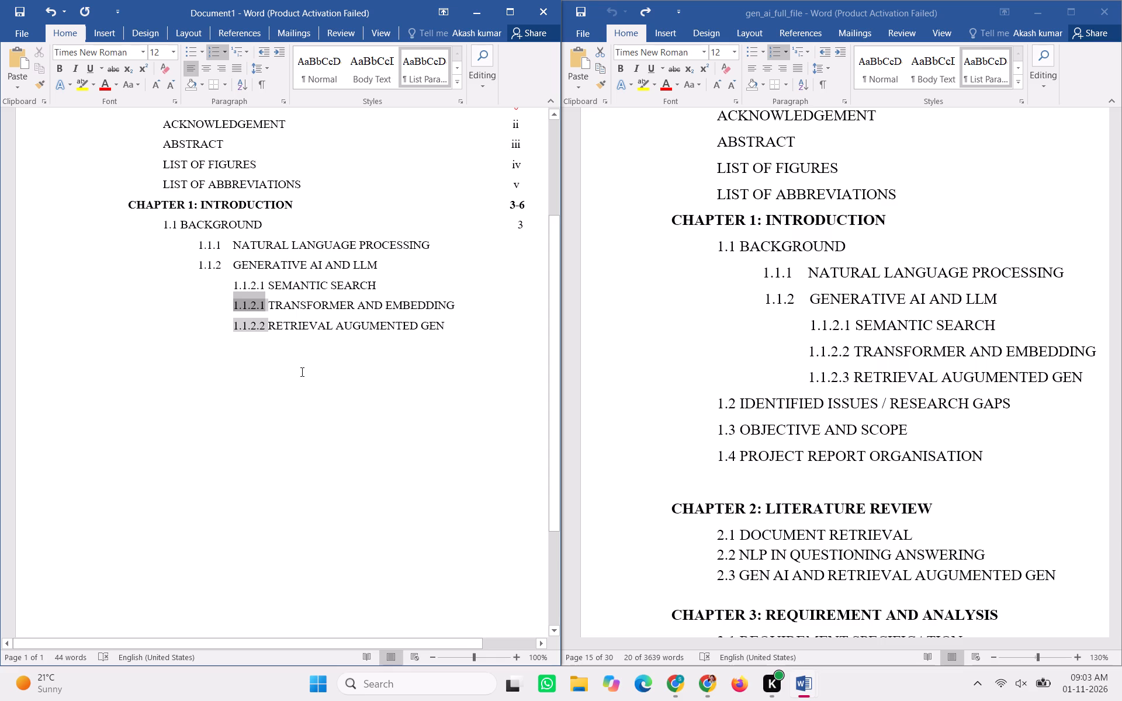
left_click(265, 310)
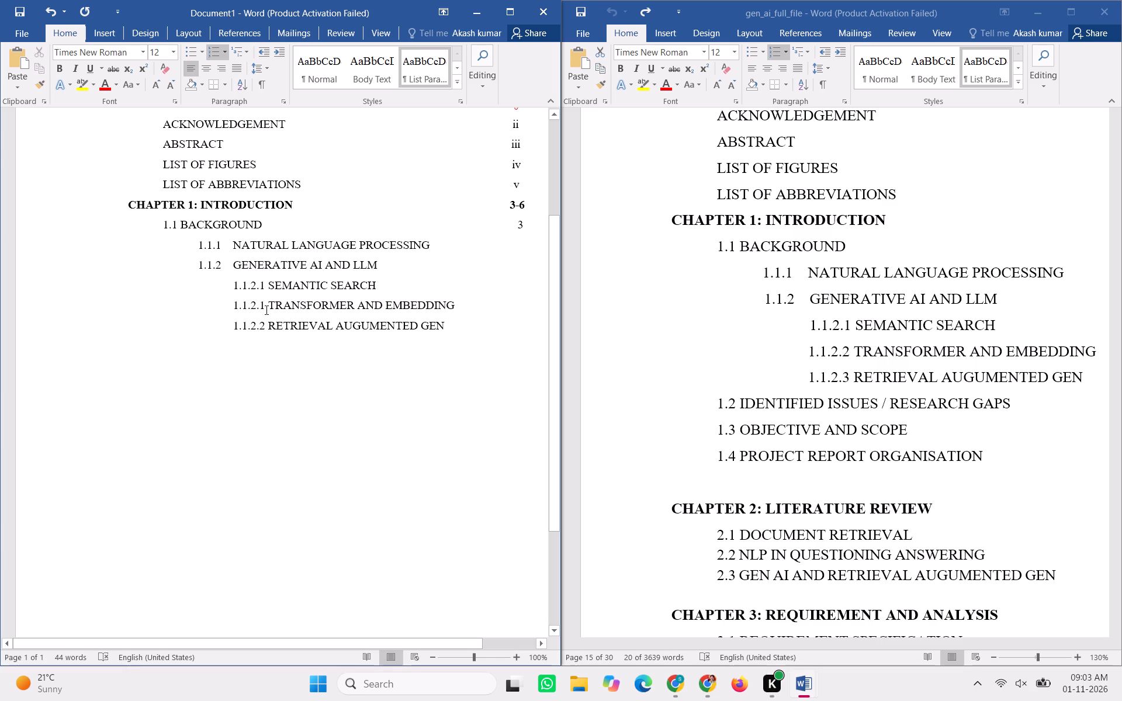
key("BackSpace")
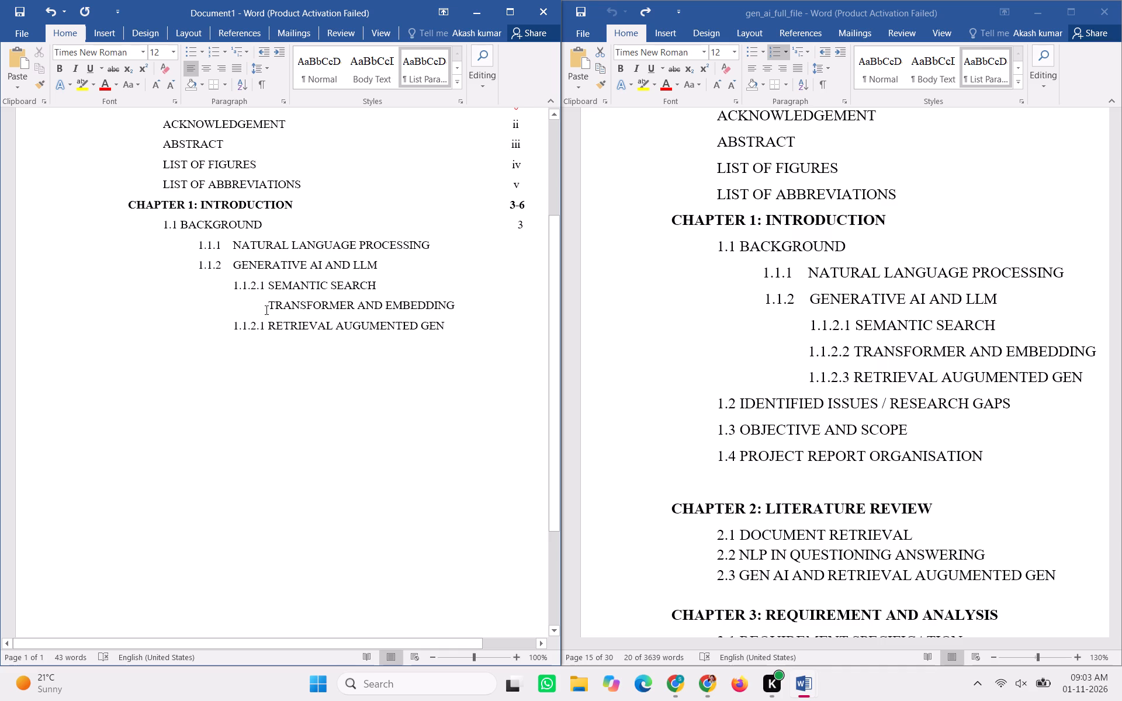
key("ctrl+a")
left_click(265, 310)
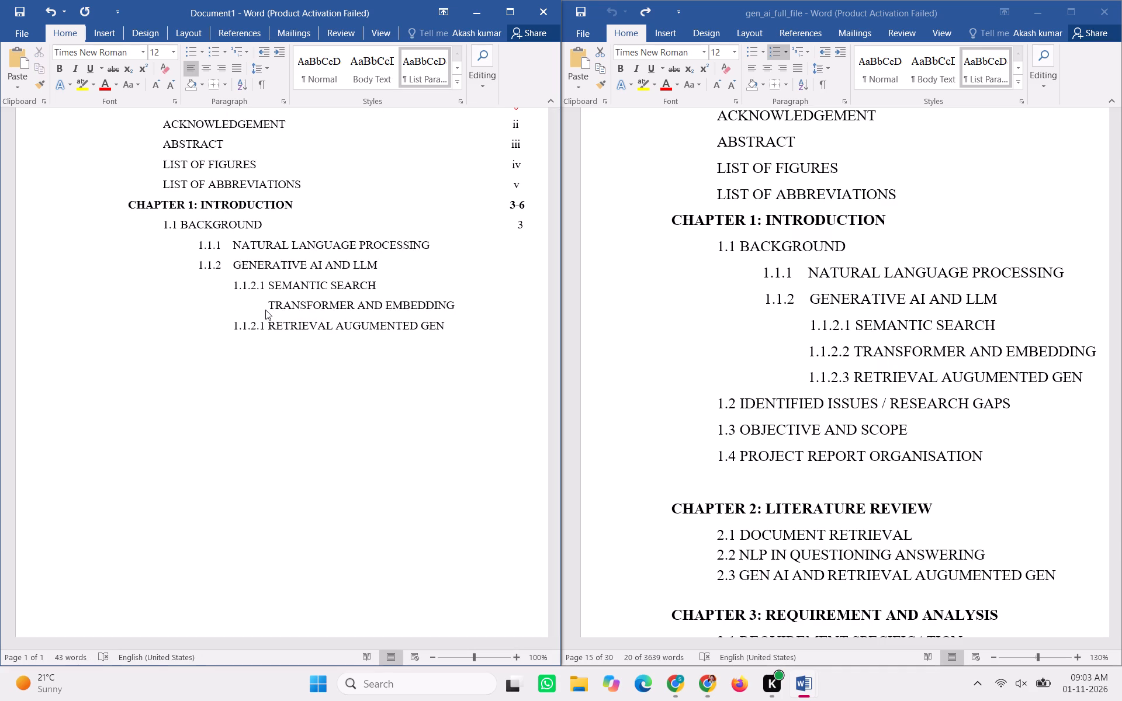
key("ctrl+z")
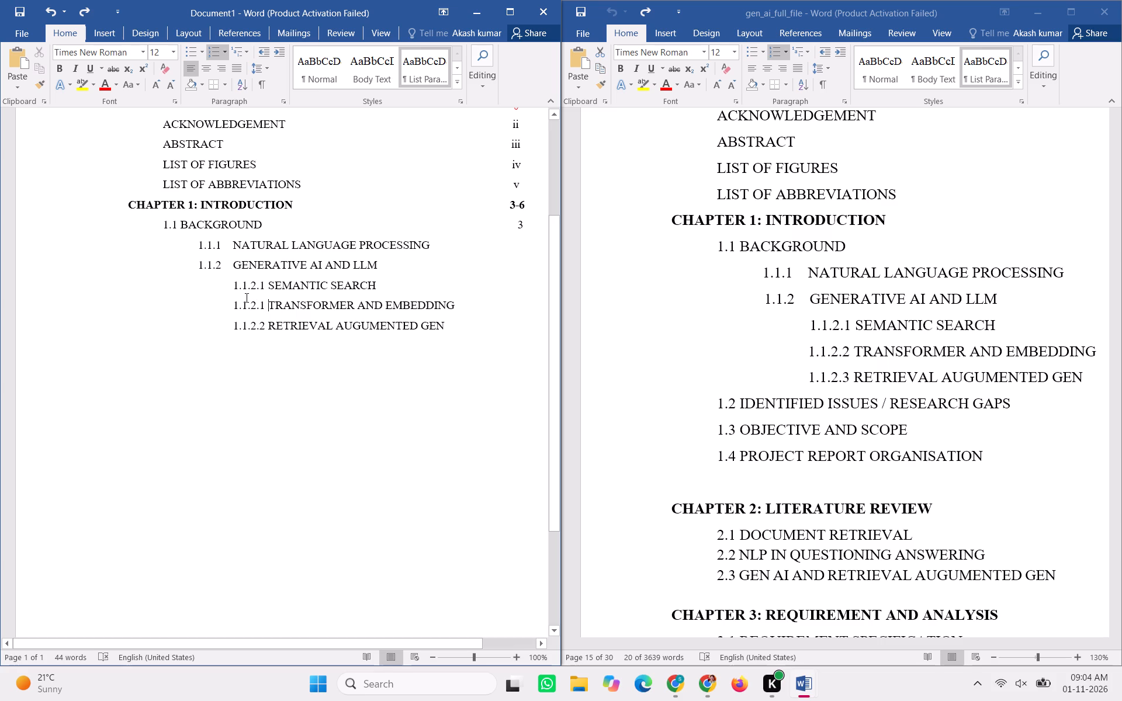
Delete the SEMANTIC SEARCH, TRANSFORMER AND EMBEDDING and RETRIEVAL AUGUMENTED GEN lines, leaving no blank line below 1.1.2 GENERATIVE AI AND LLM.
left_click_drag(224, 283, 364, 334)
key("BackSpace")
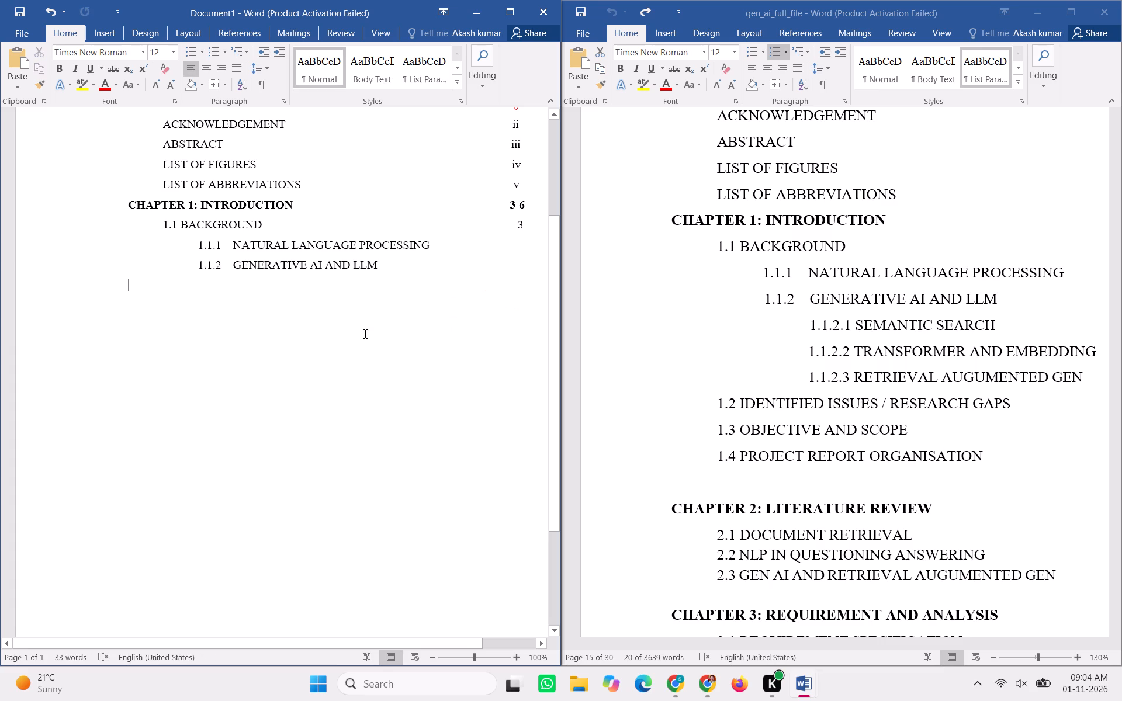
key("BackSpace")
key("BackSpace")
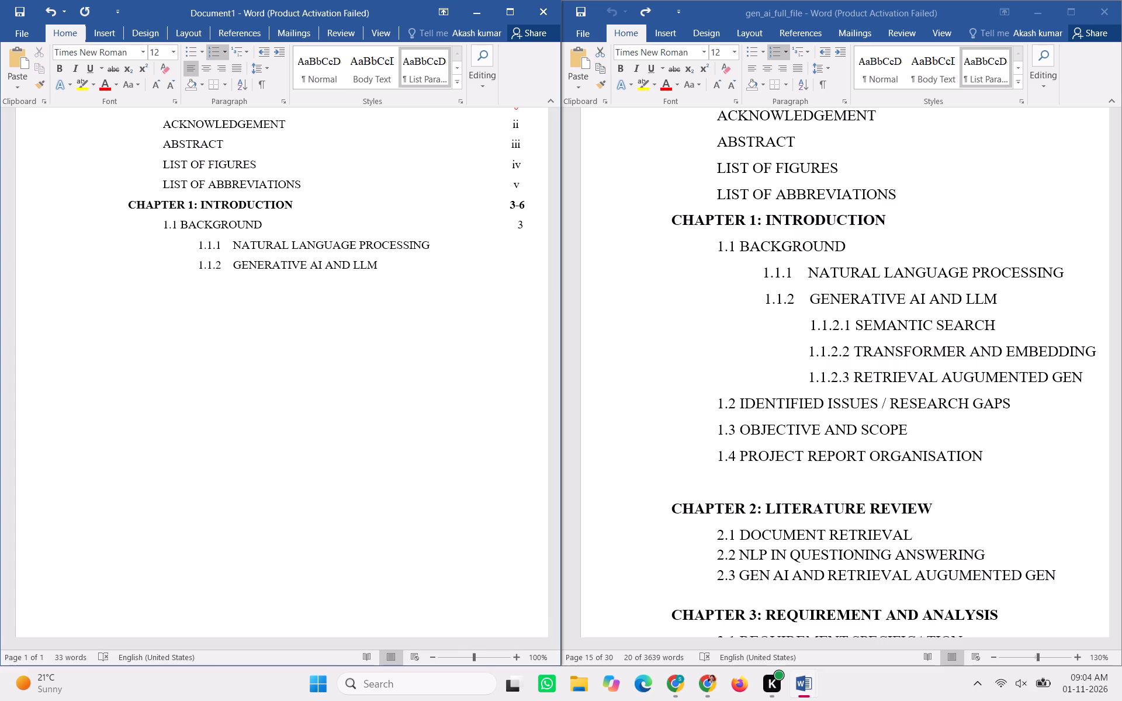
key("Return")
key("BackSpace")
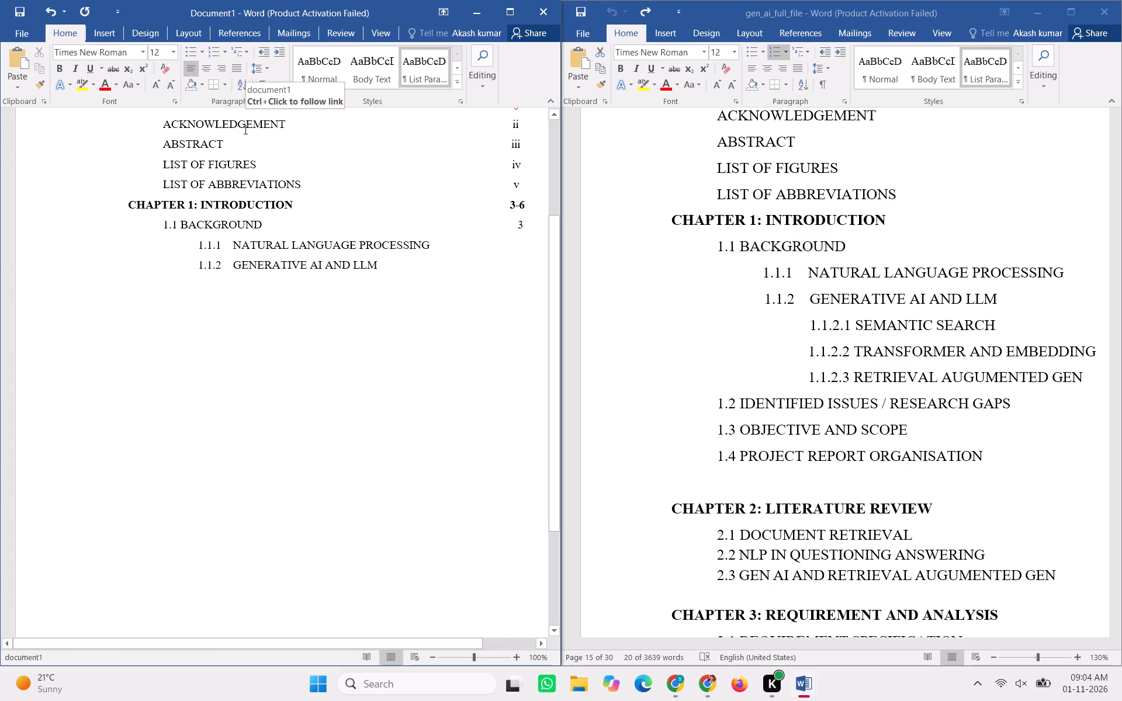
Reapply the current 1, 1.1, 1.1.1 multilevel list format to the GENERATIVE AI AND LLM line.
left_click(386, 262)
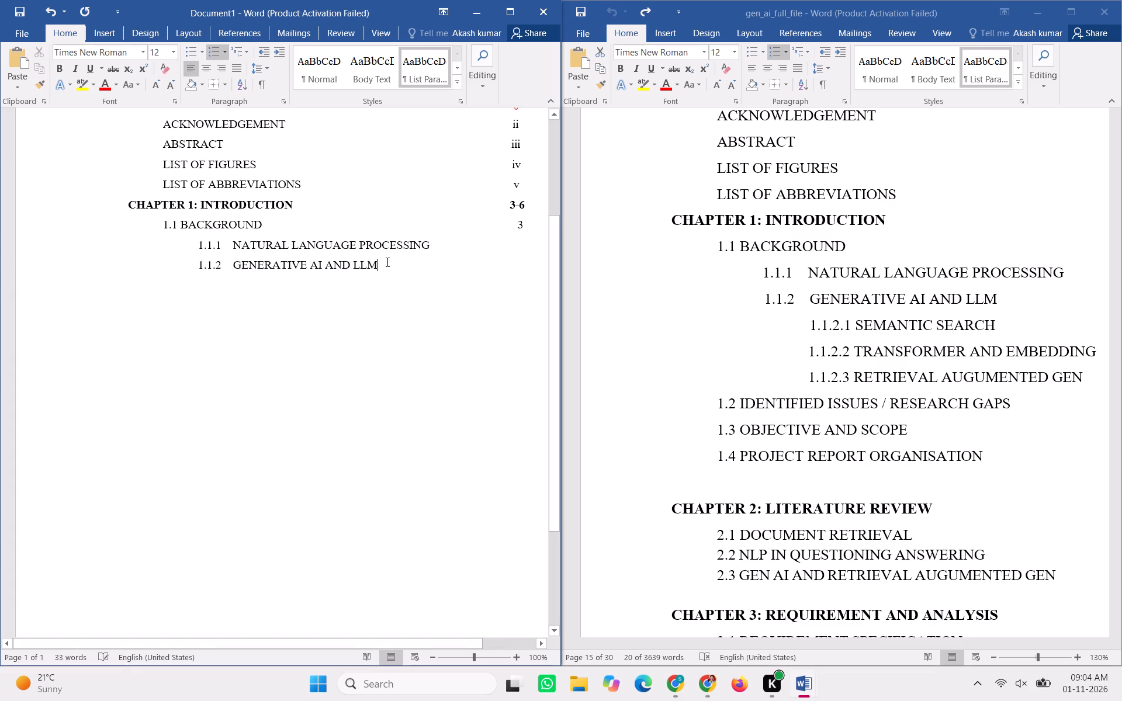
left_click(234, 51)
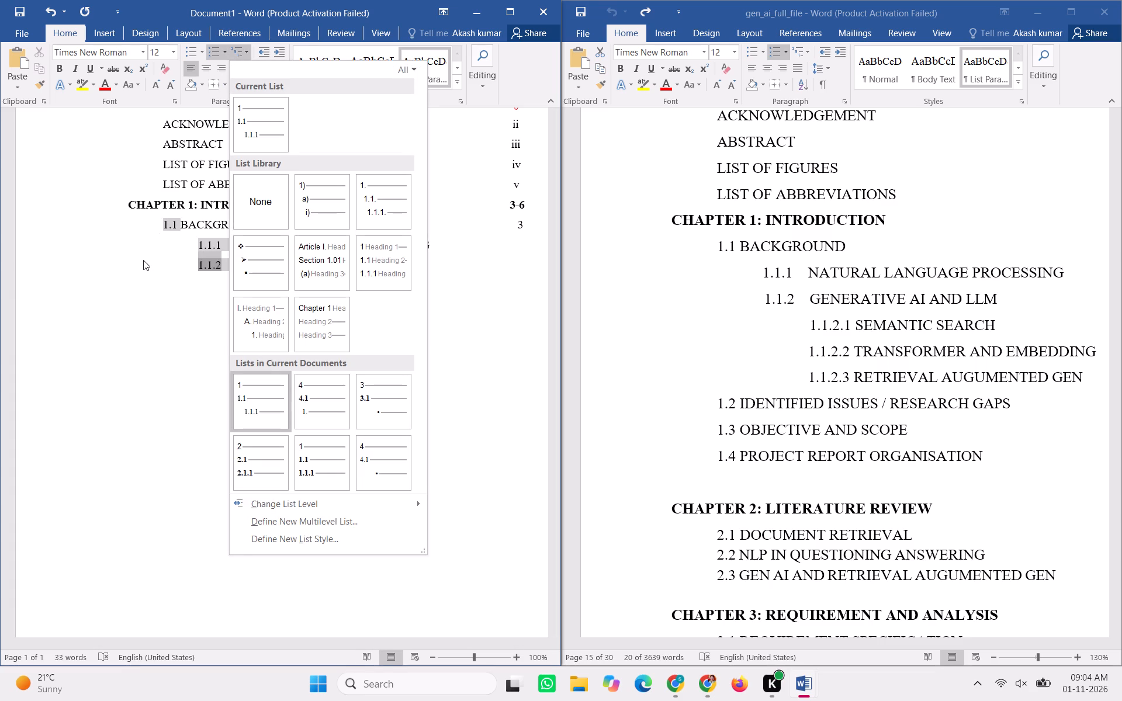
left_click(257, 133)
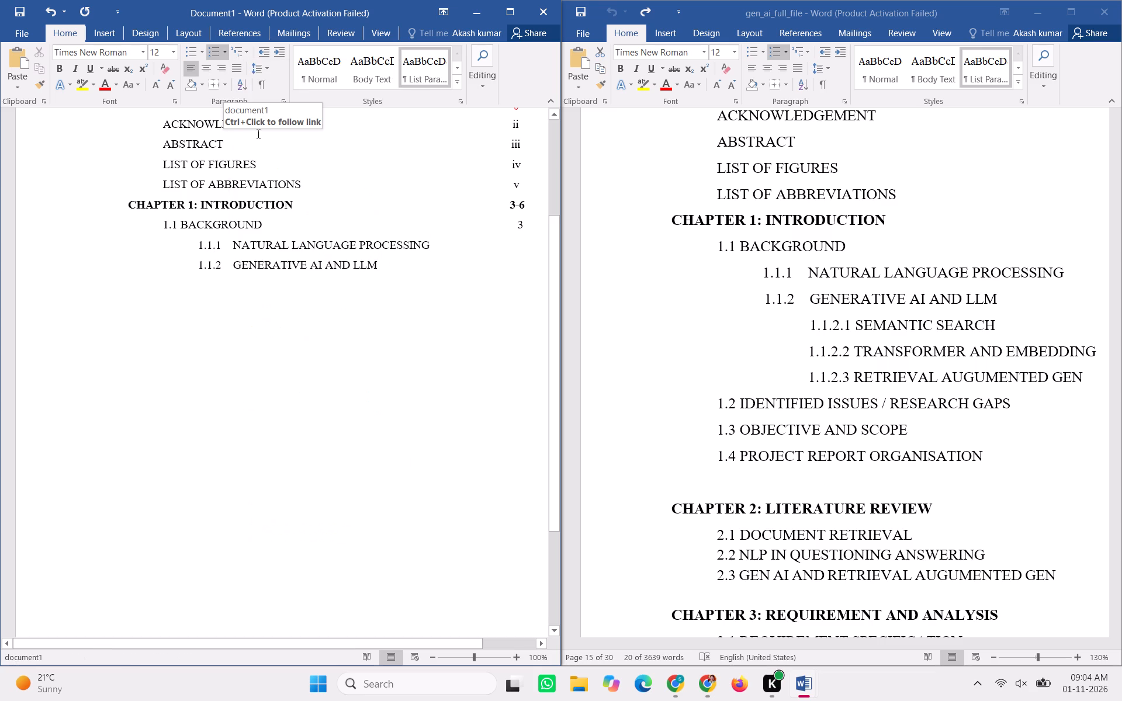
Right-align the 1.1 BACKGROUND line, including its page number.
left_click(70, 217)
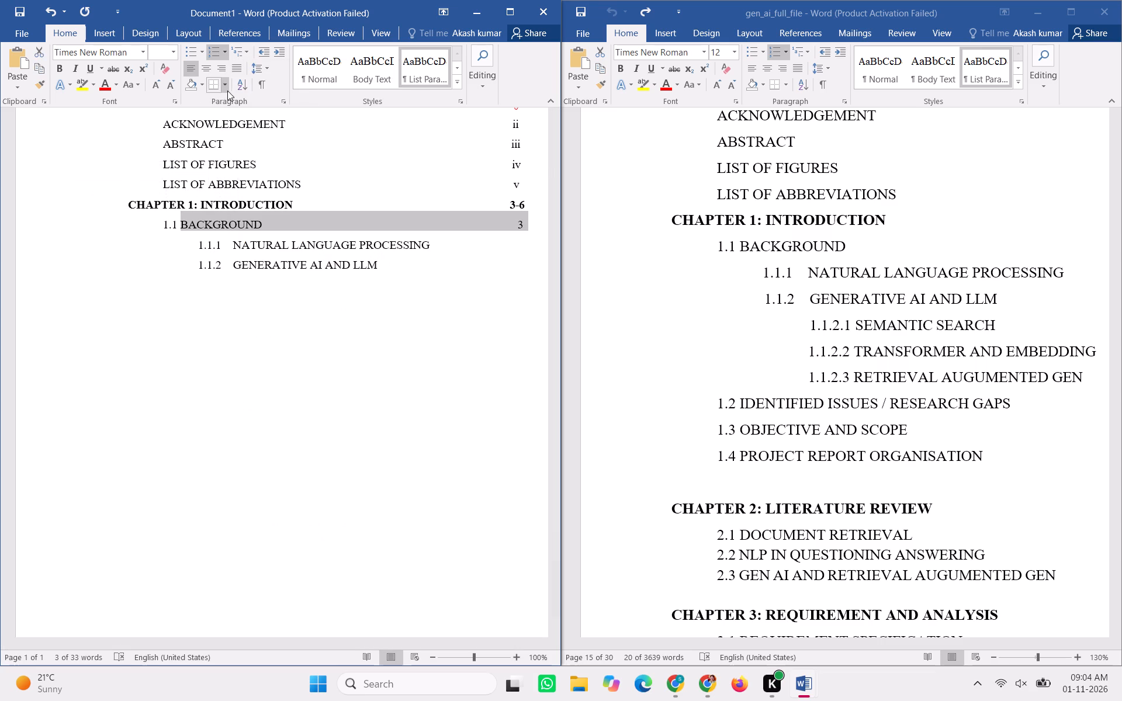
left_click(216, 62)
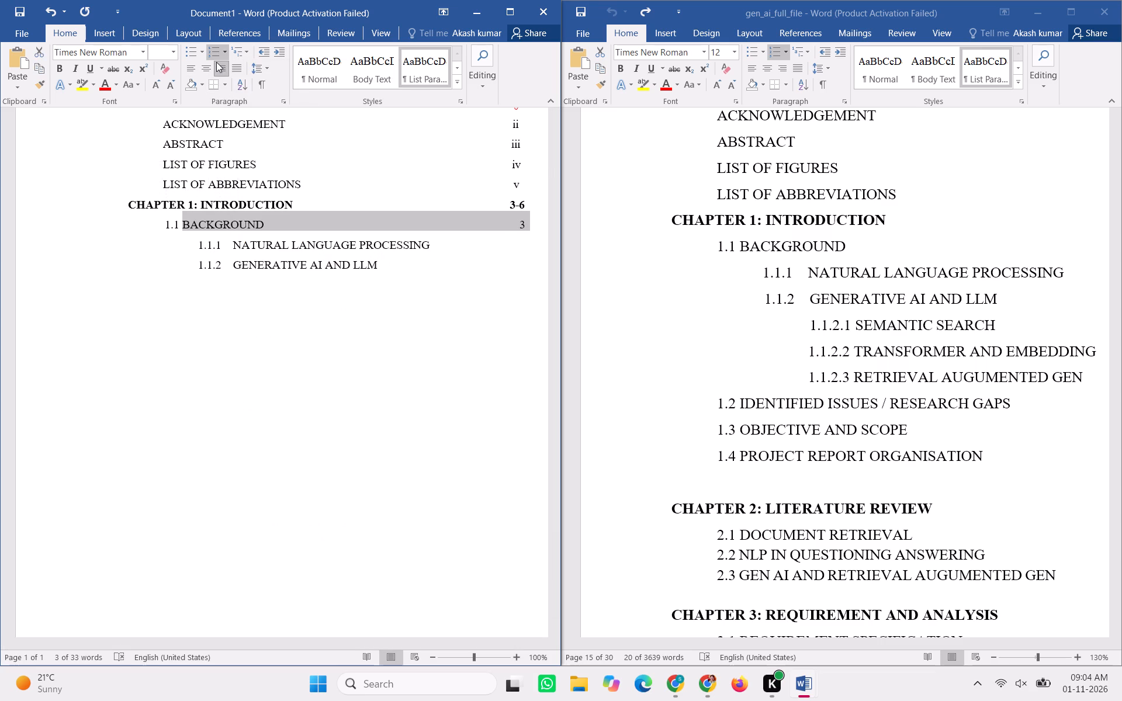
left_click(140, 313)
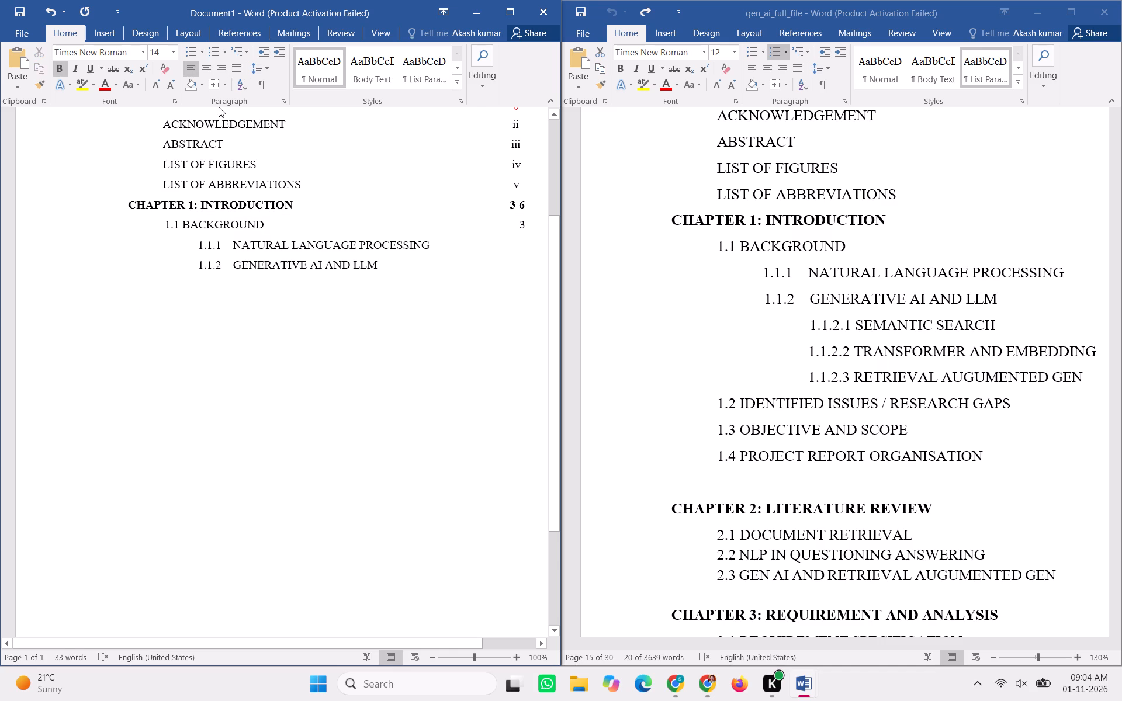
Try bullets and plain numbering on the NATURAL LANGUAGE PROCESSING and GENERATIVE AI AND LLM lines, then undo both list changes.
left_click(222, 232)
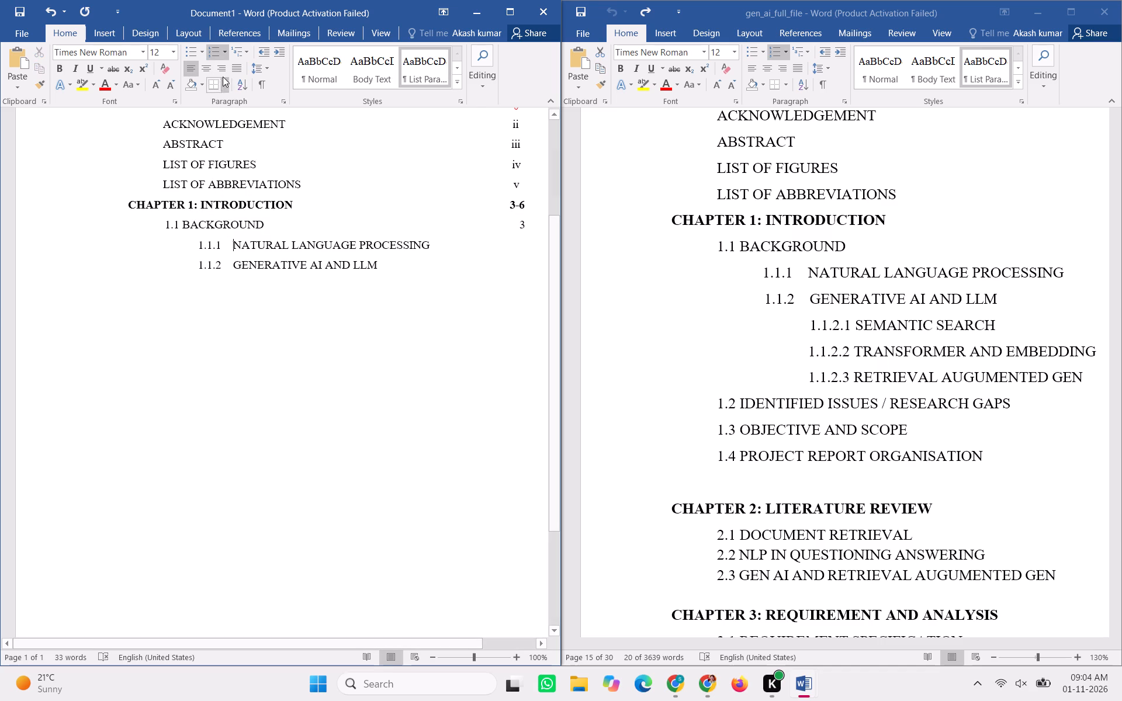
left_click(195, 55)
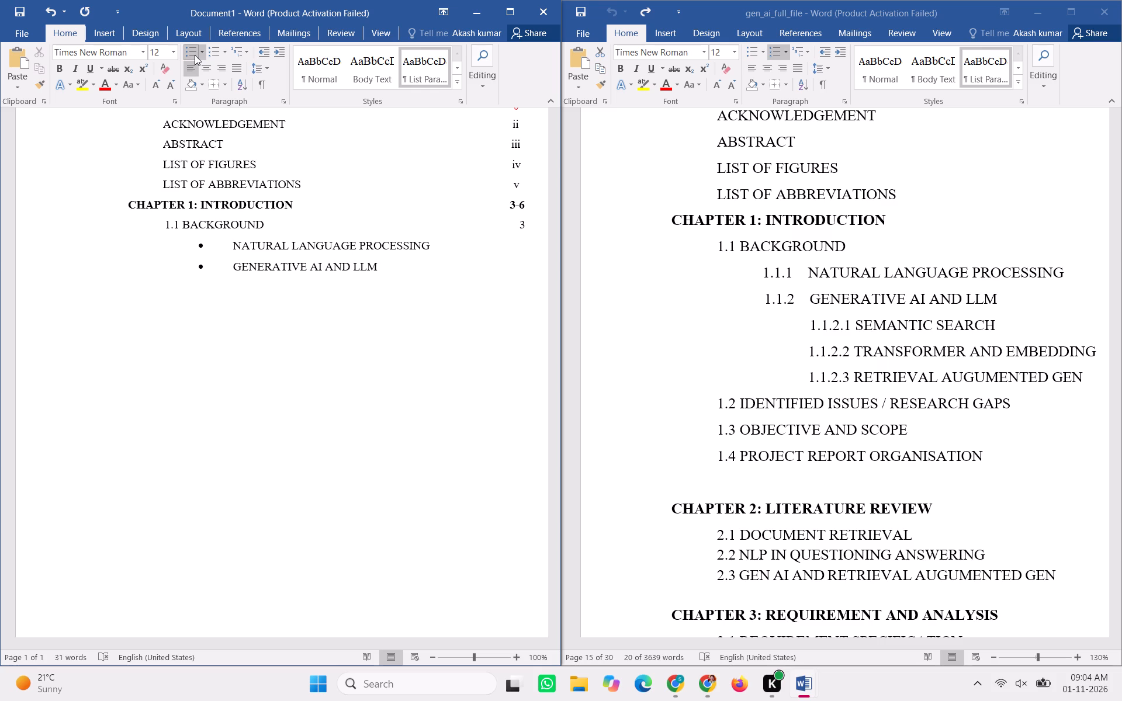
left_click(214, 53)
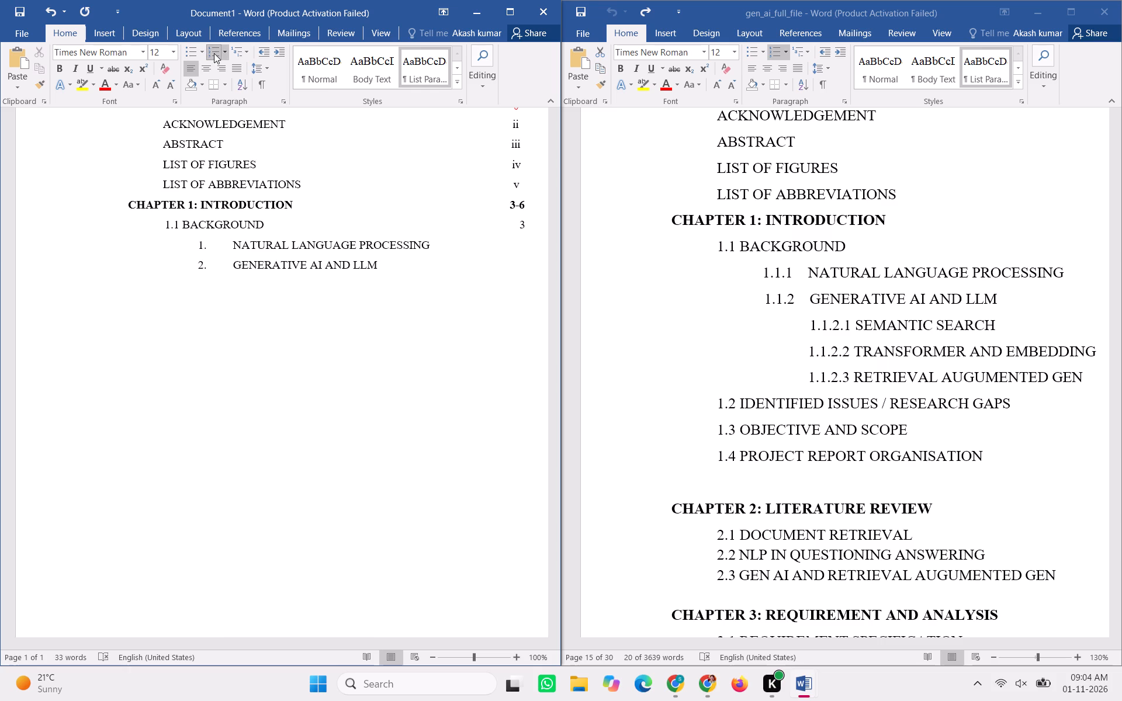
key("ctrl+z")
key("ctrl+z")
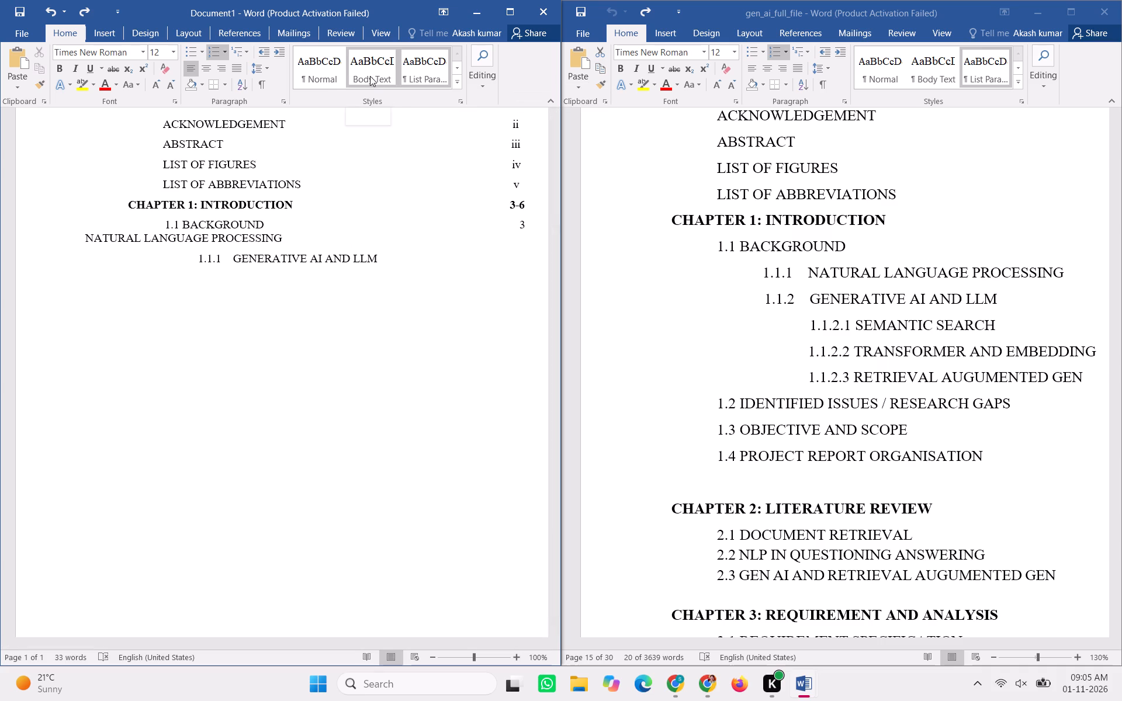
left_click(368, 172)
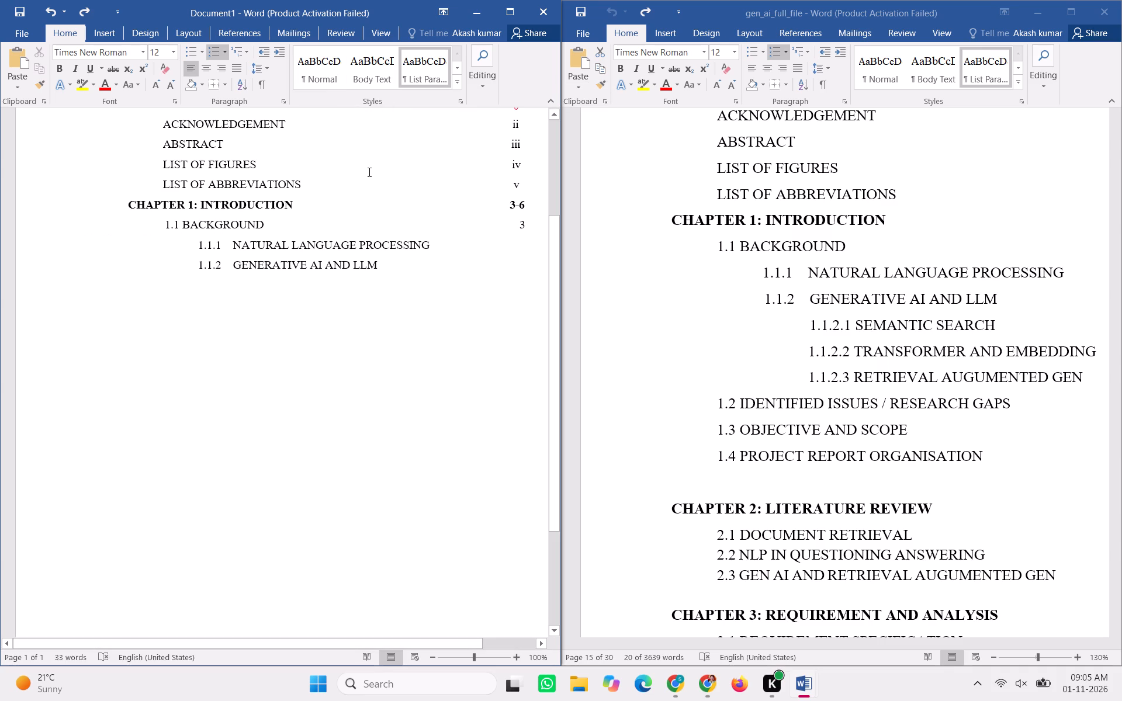
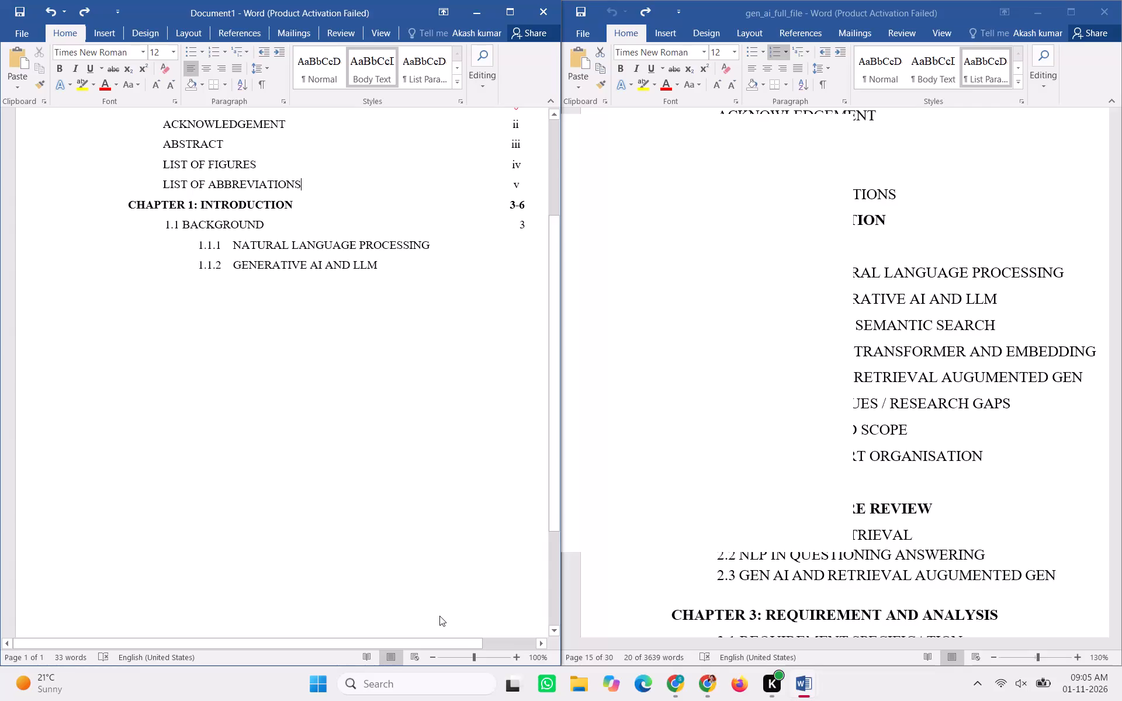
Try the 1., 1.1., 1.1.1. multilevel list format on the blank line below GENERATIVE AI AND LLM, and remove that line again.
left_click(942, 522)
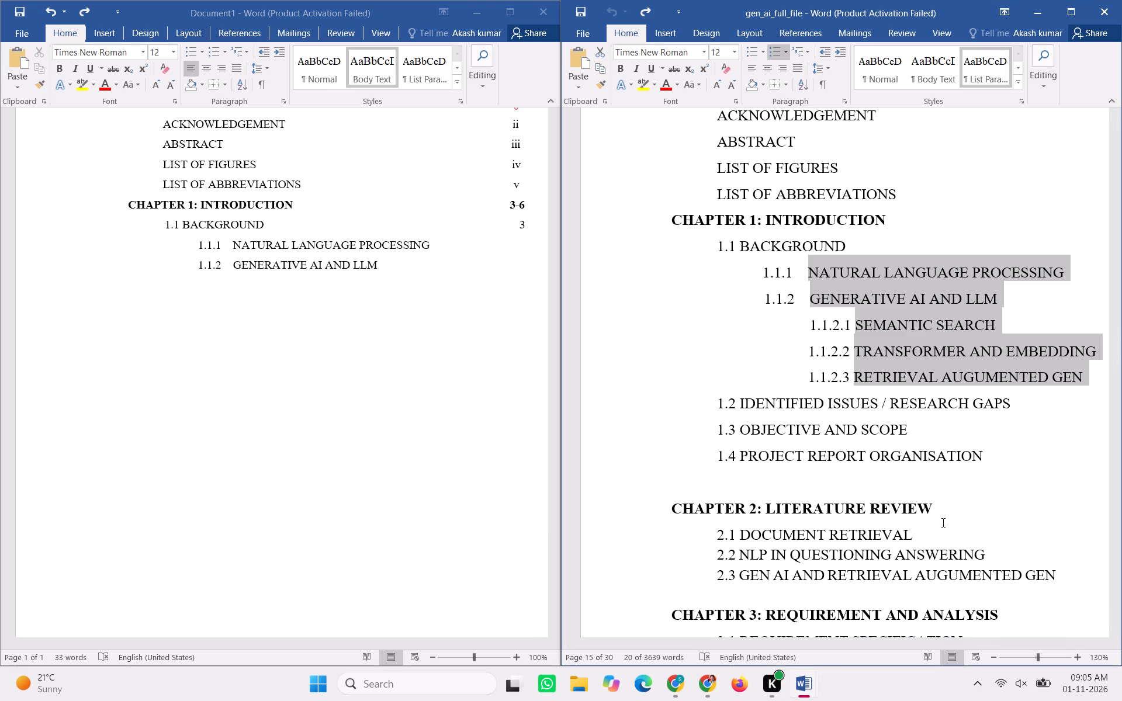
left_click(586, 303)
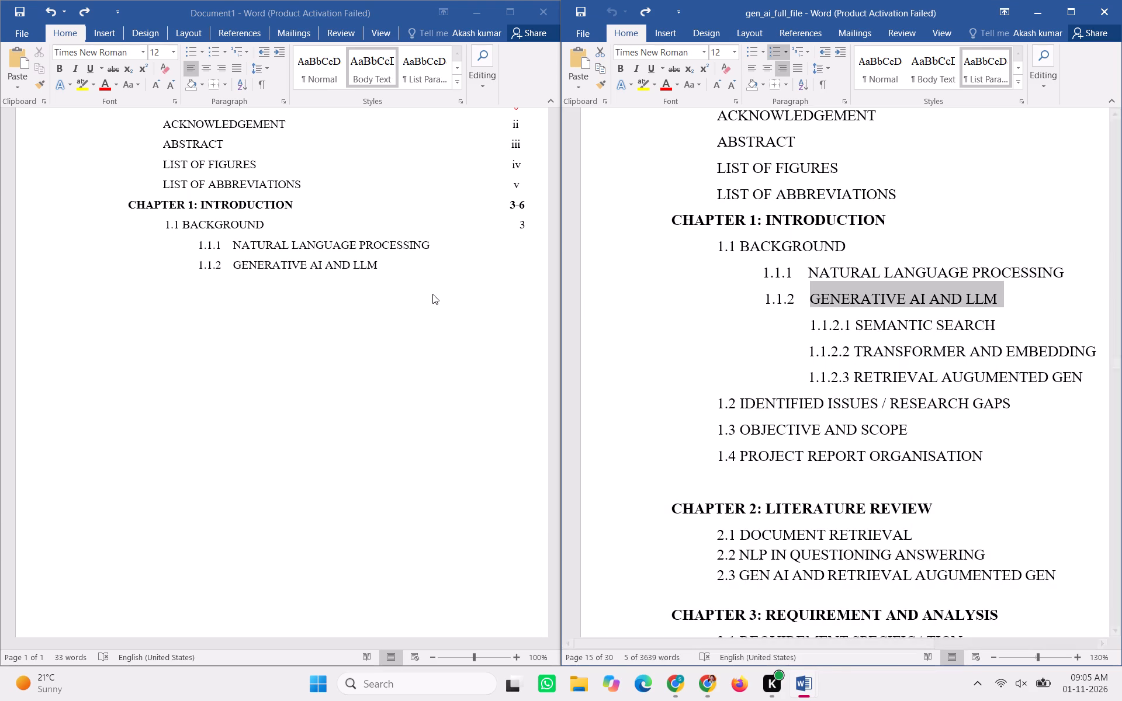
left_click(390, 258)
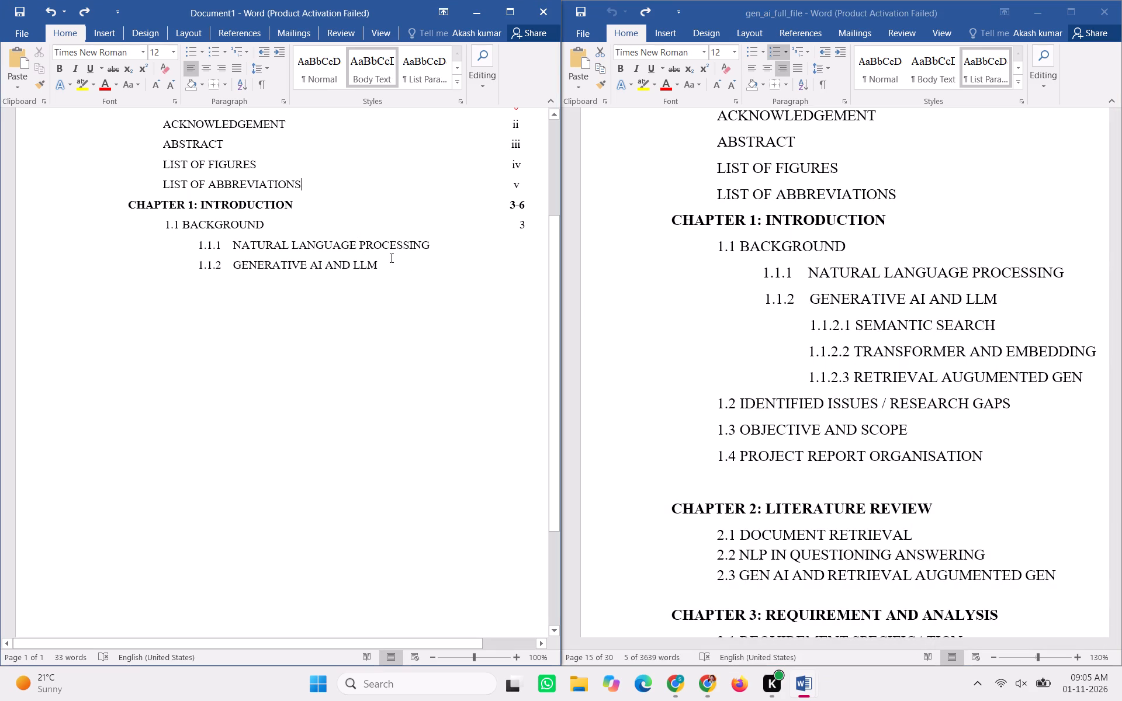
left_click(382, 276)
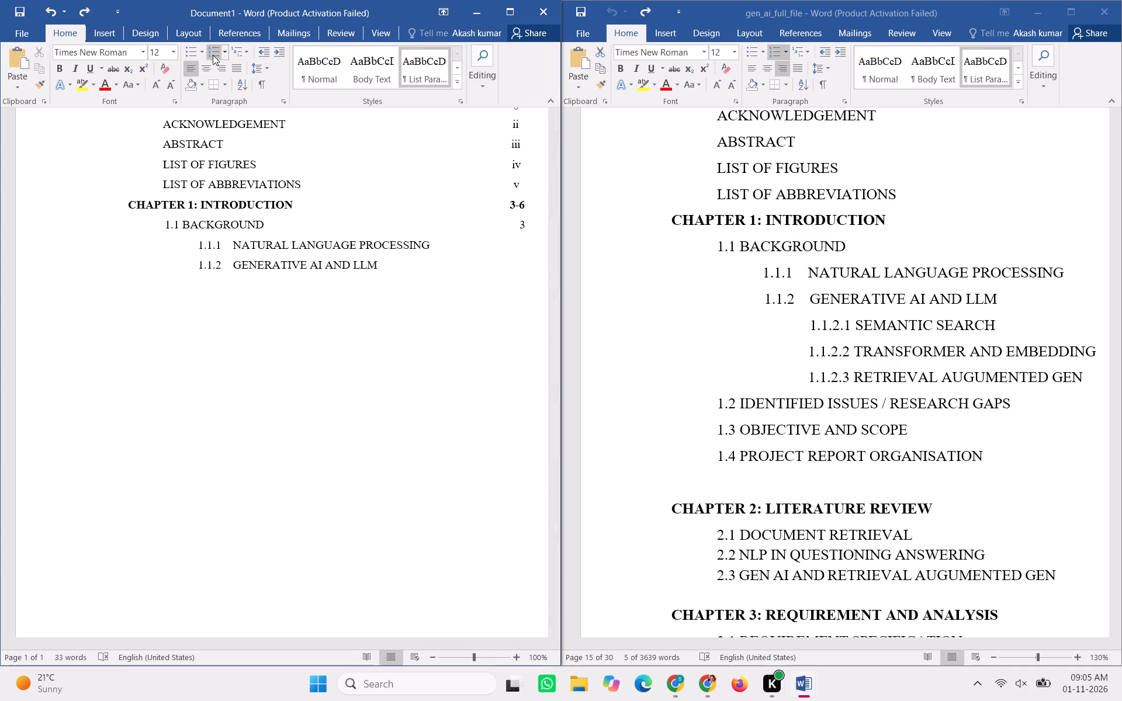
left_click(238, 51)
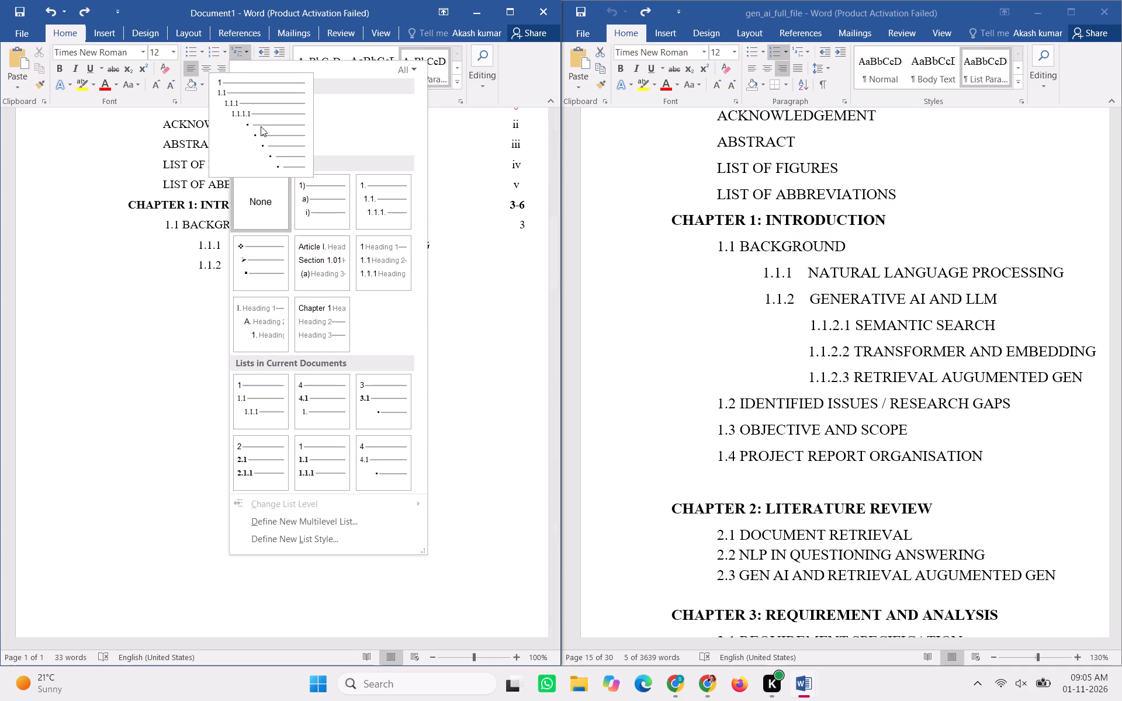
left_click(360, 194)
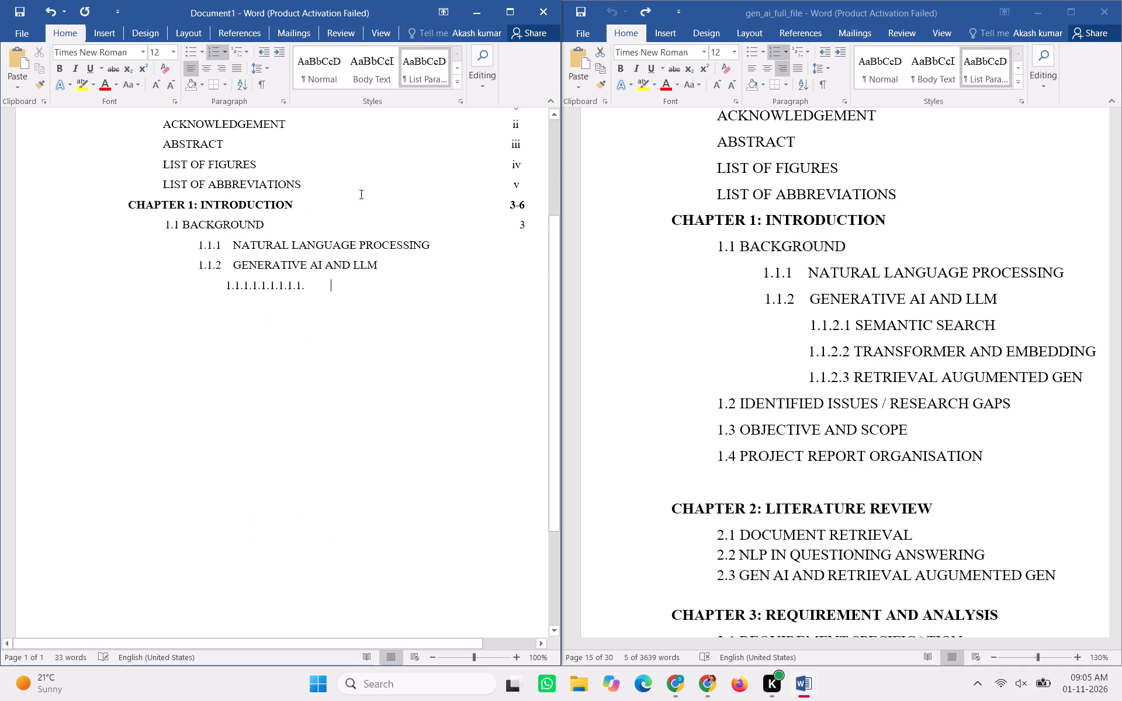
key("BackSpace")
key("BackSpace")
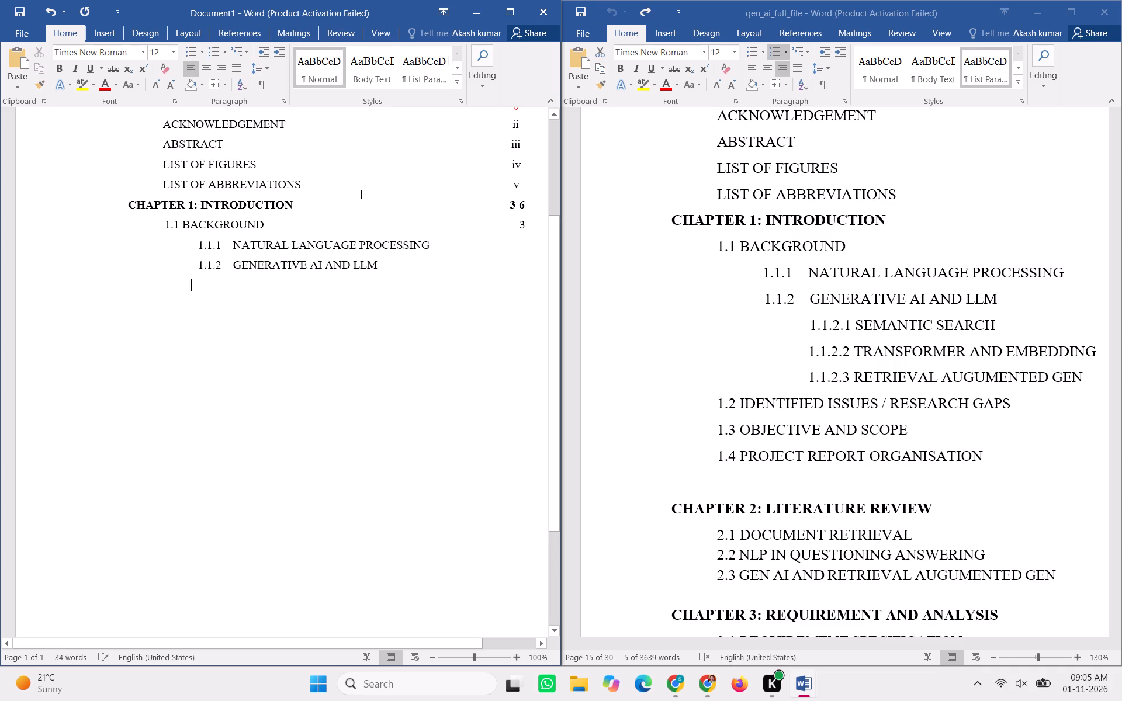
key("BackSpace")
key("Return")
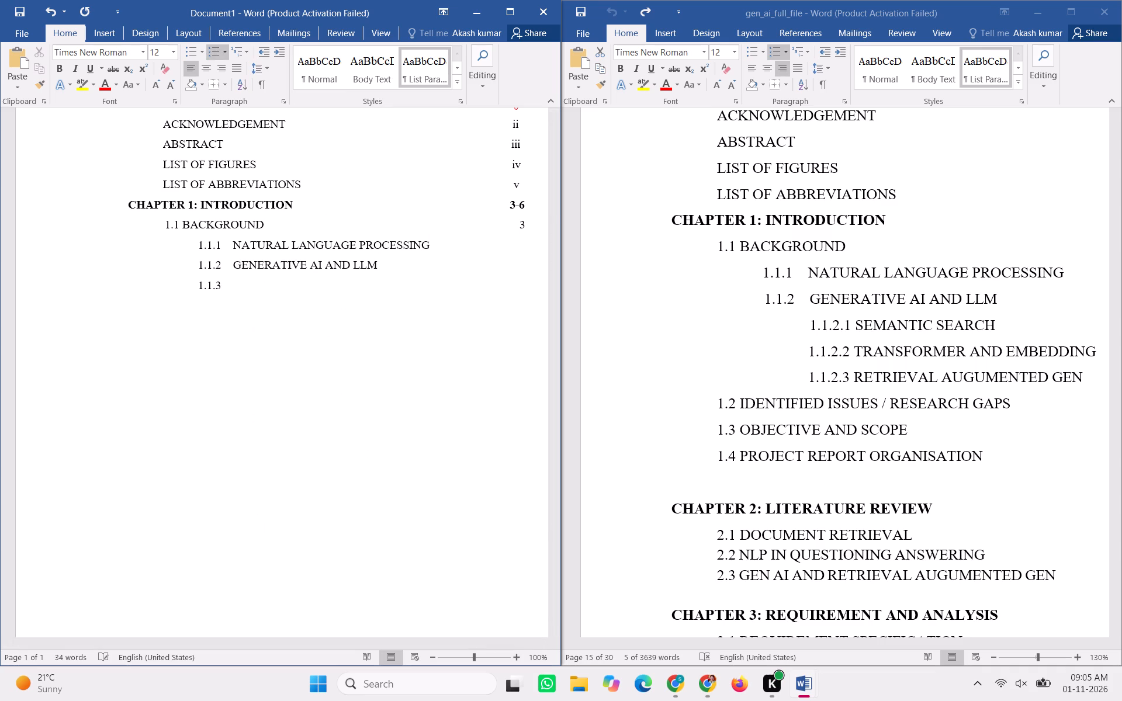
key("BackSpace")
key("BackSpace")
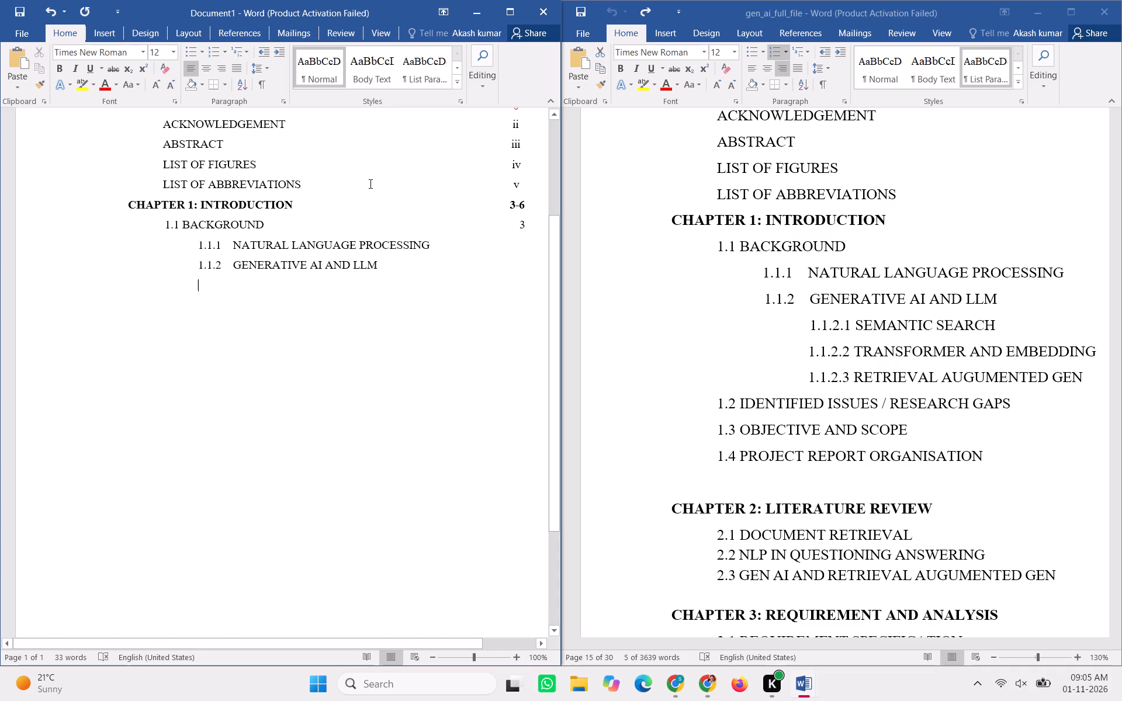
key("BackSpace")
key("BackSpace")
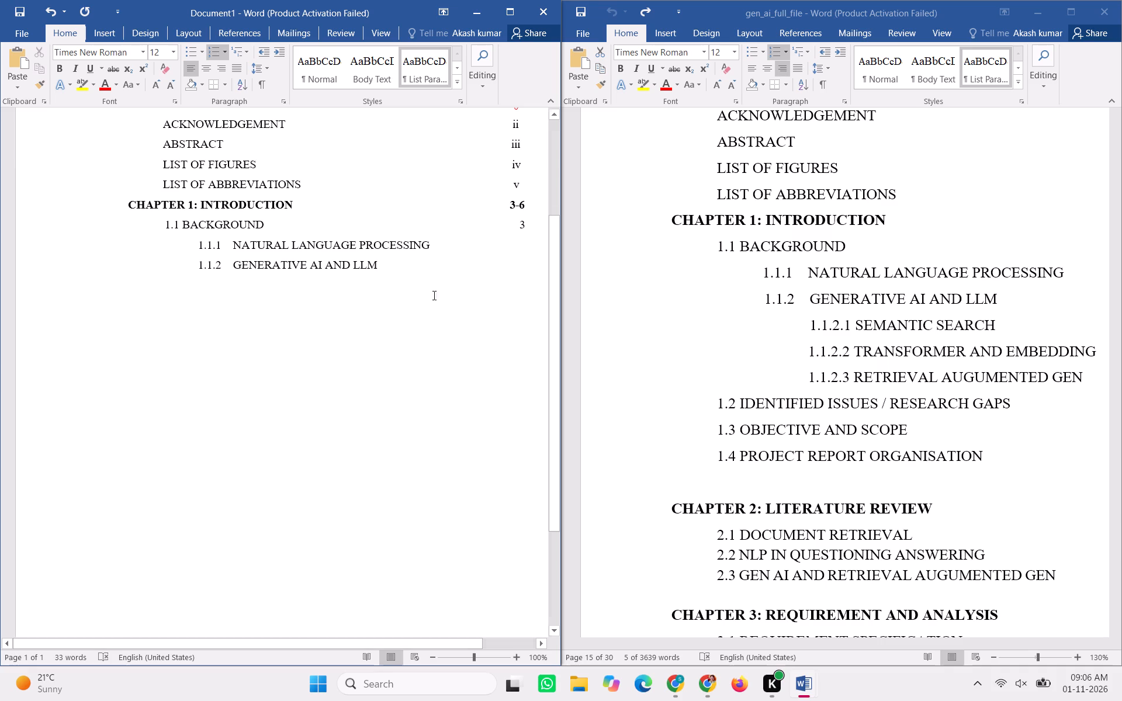
Replace the blank bold line below GENERATIVE AI AND LLM with an empty, unnumbered, left-aligned line at the entries' text indent.
left_click(441, 324)
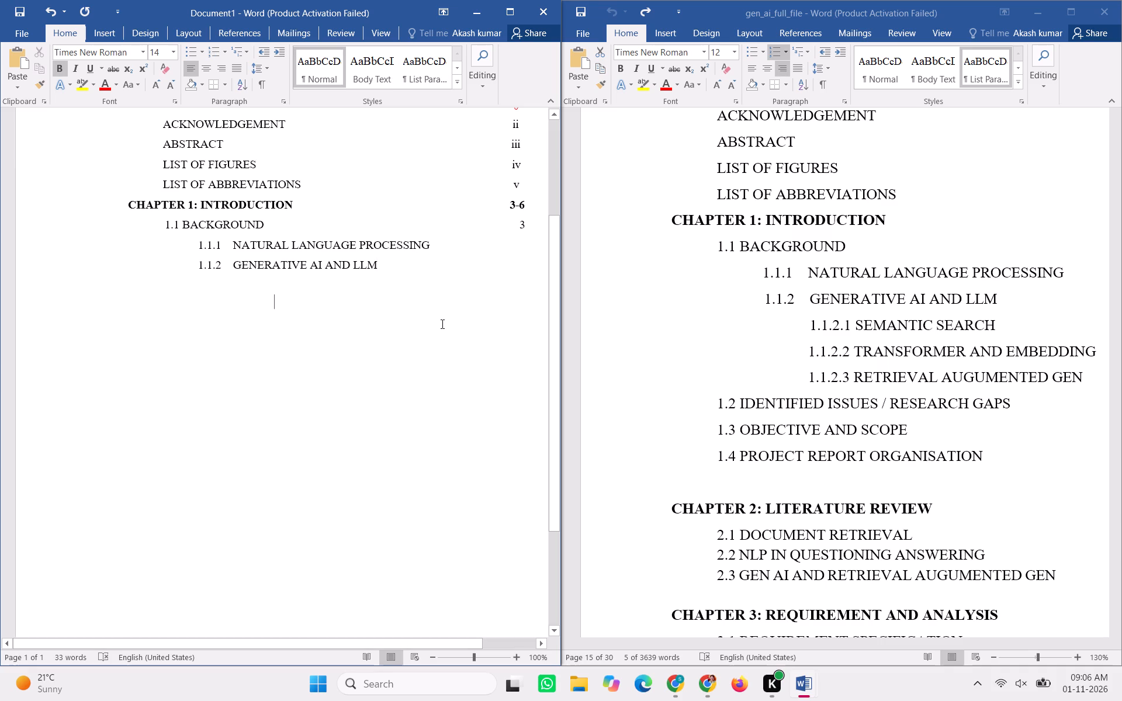
key("BackSpace")
key("BackSpace")
key("BackSpace")
key("Return")
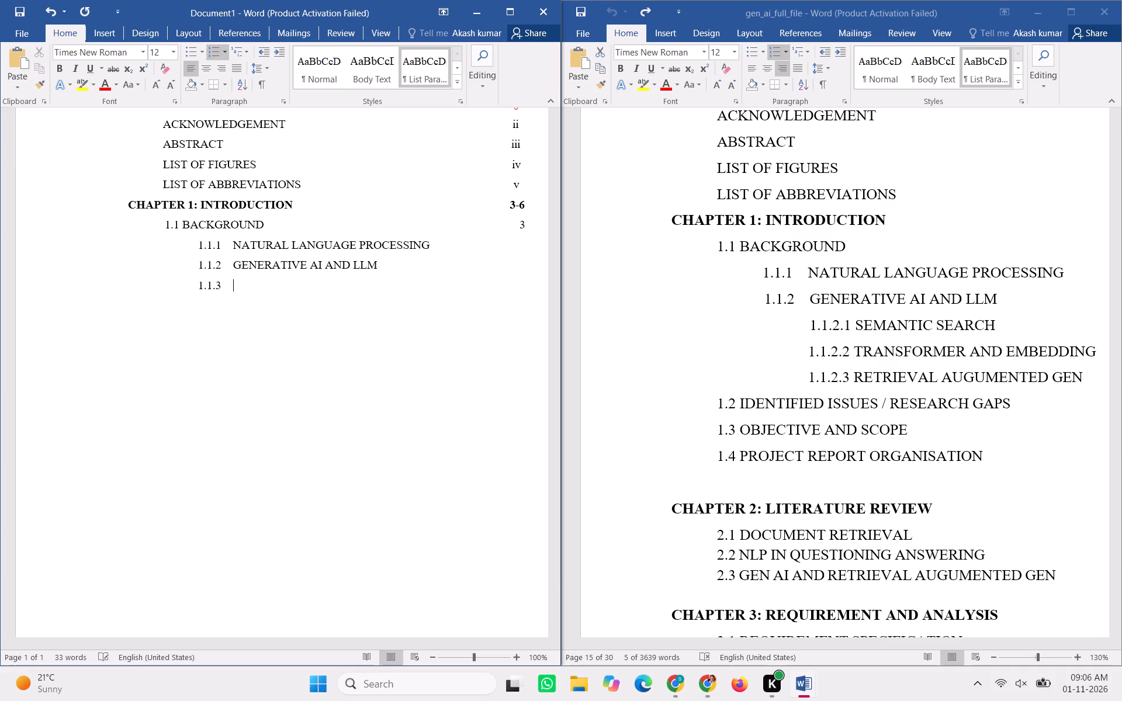
key("BackSpace")
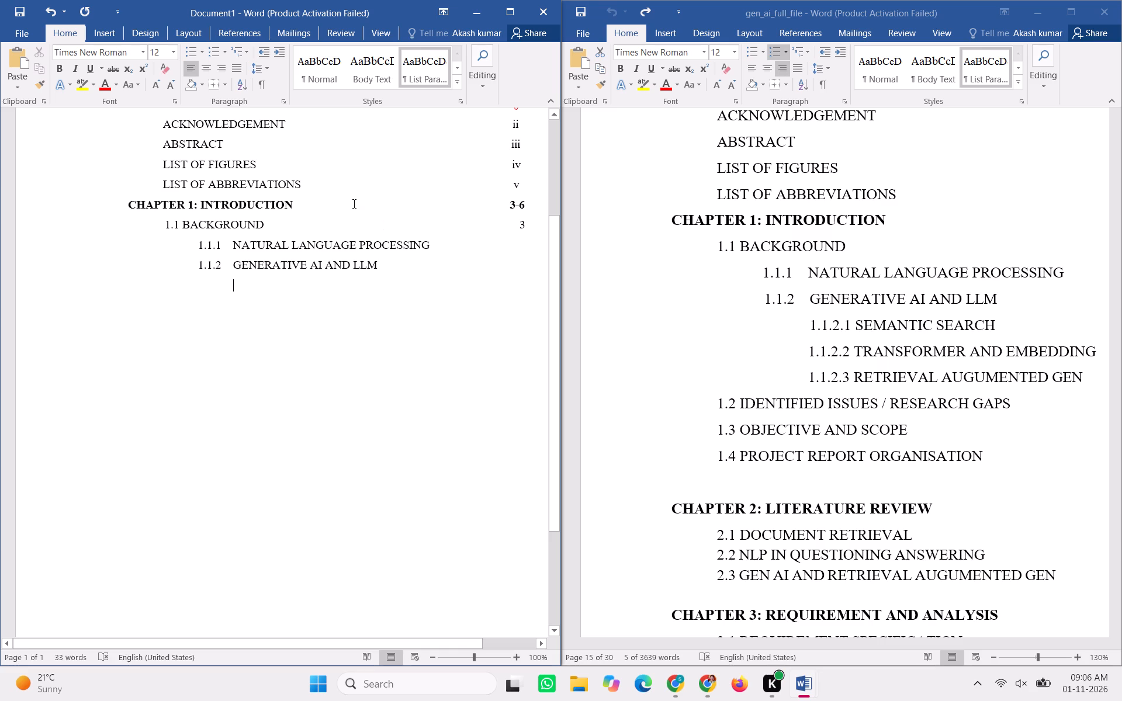
left_click(207, 67)
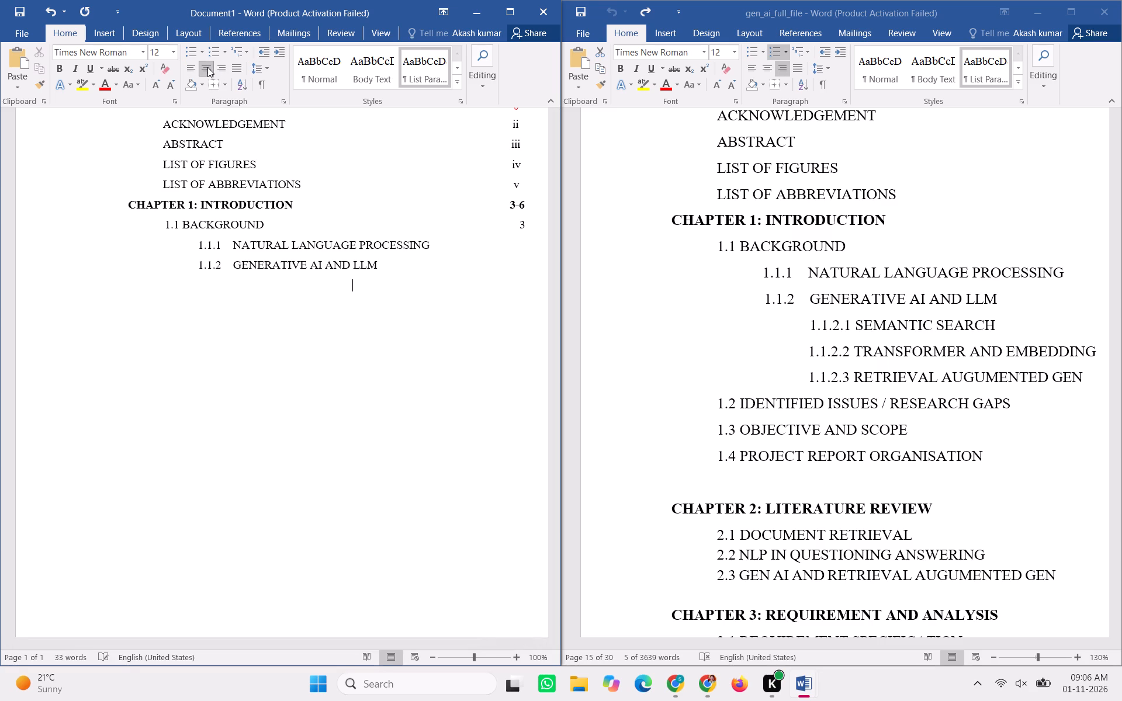
left_click(188, 66)
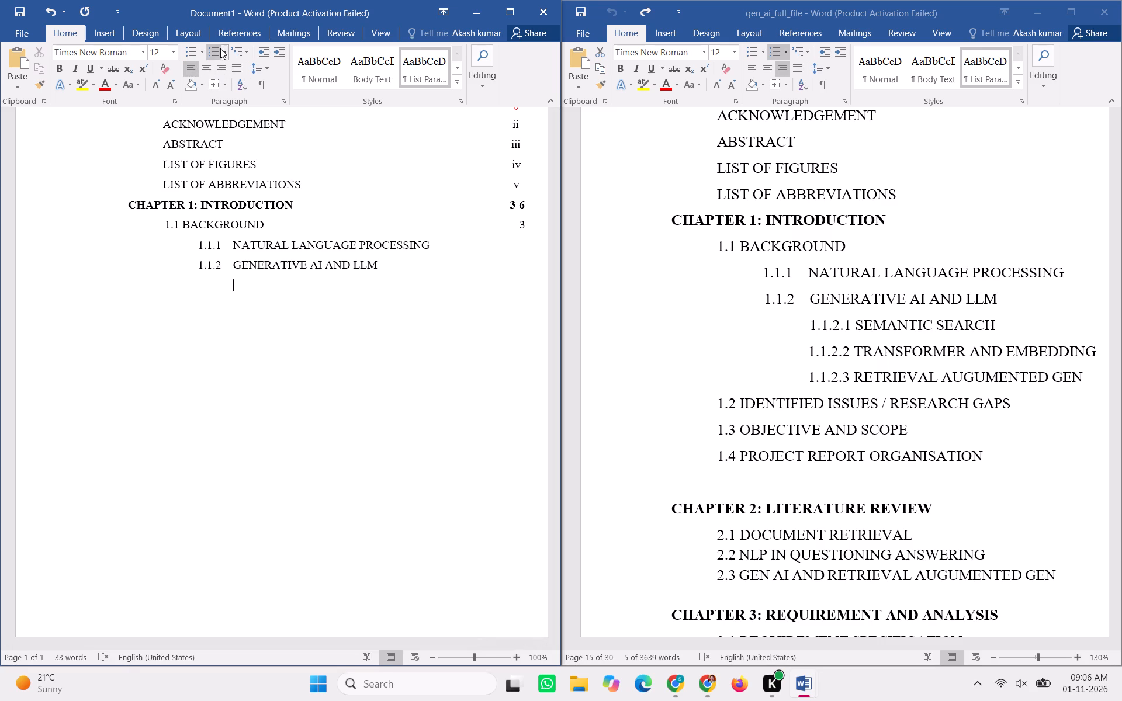
Open the multilevel list formats for the empty line below GENERATIVE AI AND LLM.
left_click(246, 49)
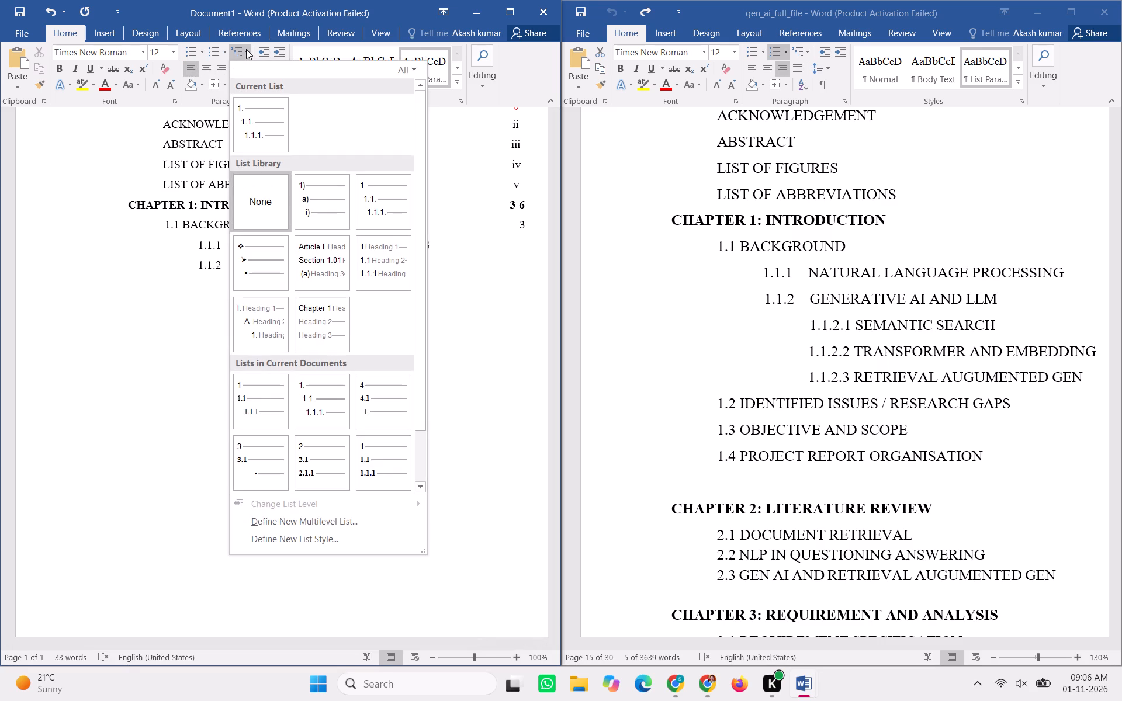
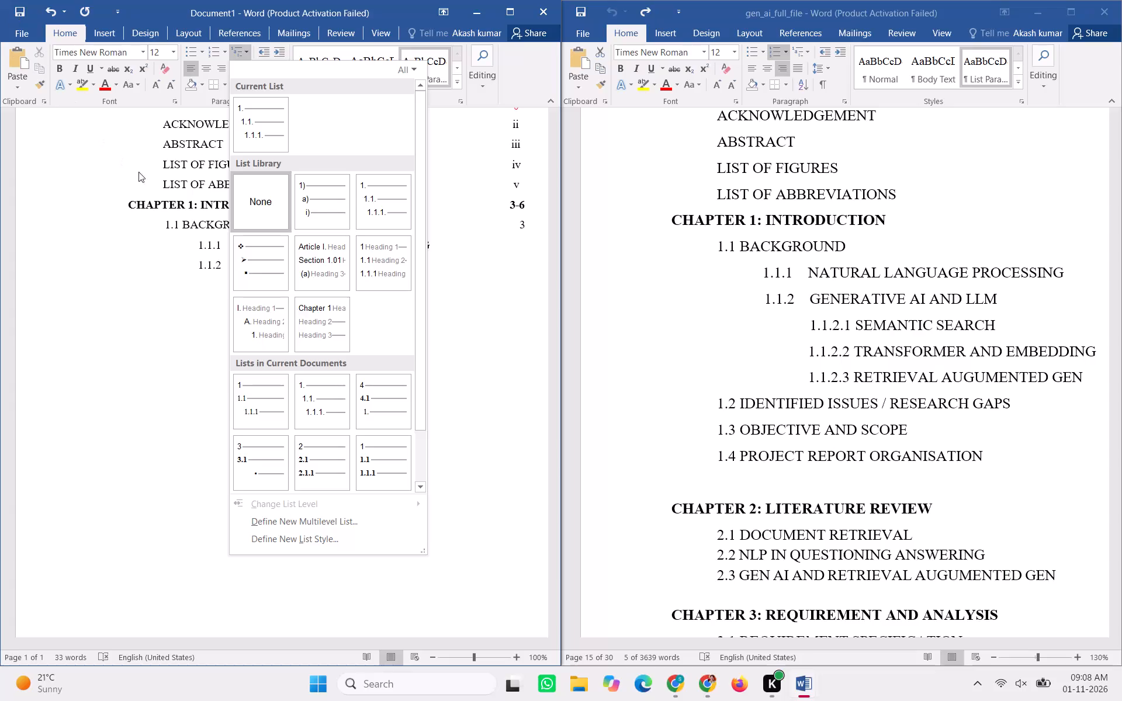
Set the multilevel list format of the empty line below GENERATIVE AI AND LLM to None.
left_click(266, 195)
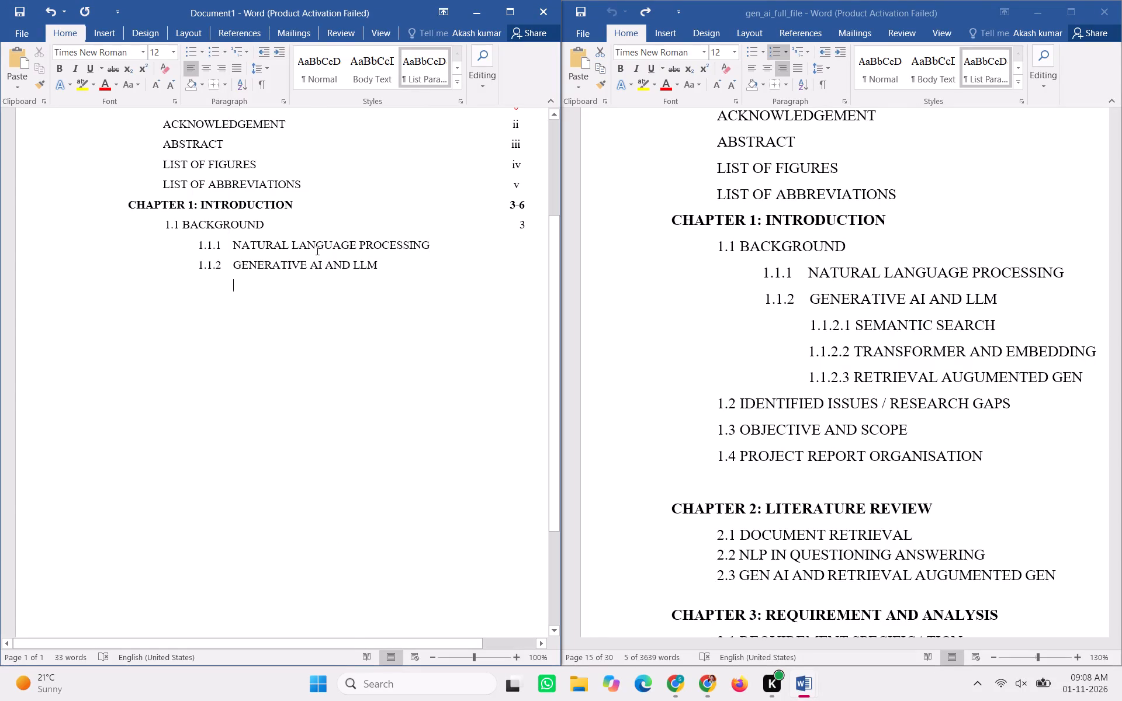
Examine the sample report's whole table of contents at 80% zoom, from DECLARATION through RESUME.
left_click(744, 395)
scroll(744, 395, "left", 4)
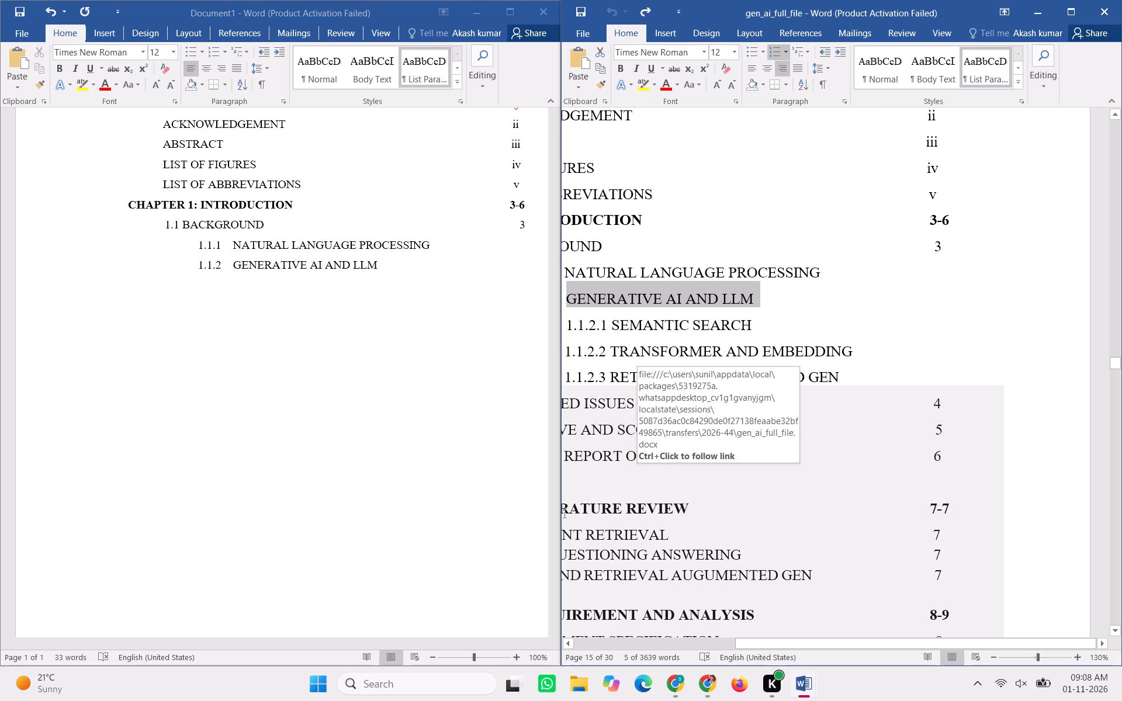
scroll(999, 542, "down", 8, "ctrl")
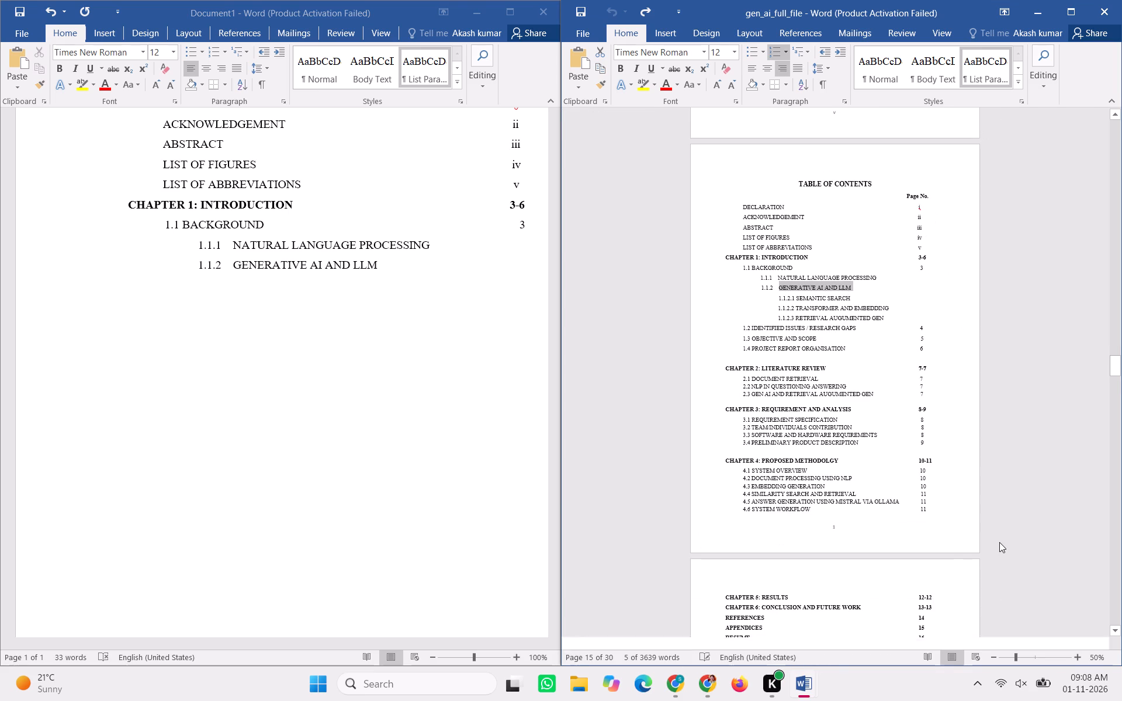
scroll(999, 542, "down", 5)
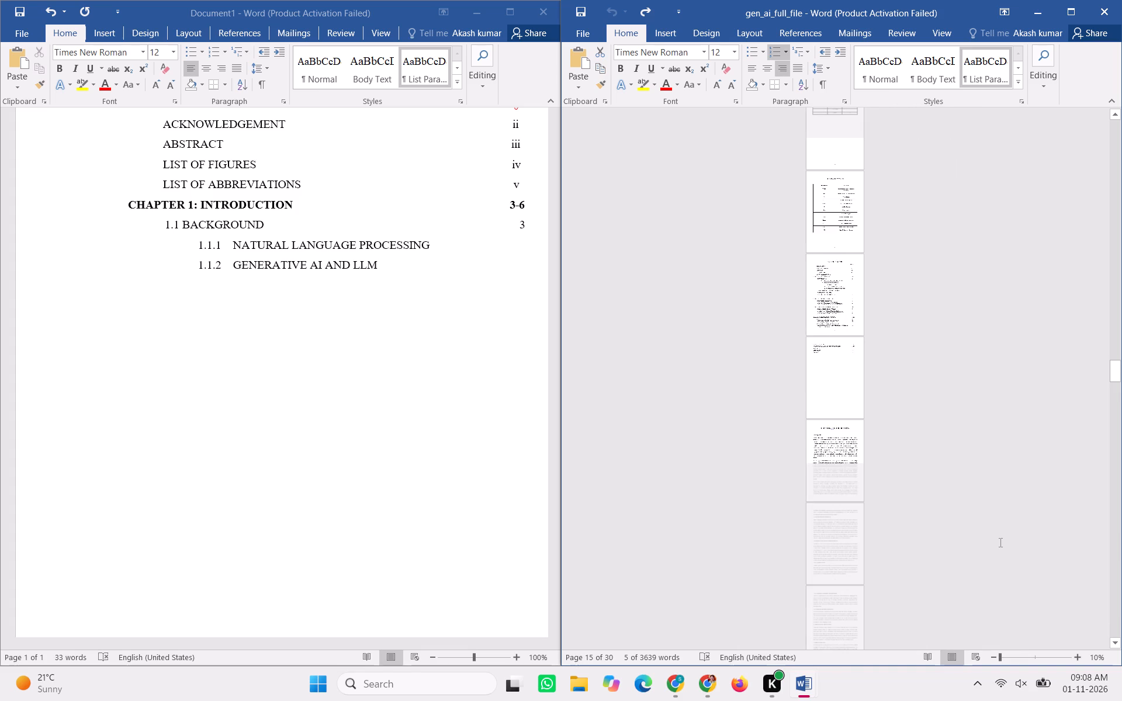
scroll(999, 542, "down", 2, "ctrl")
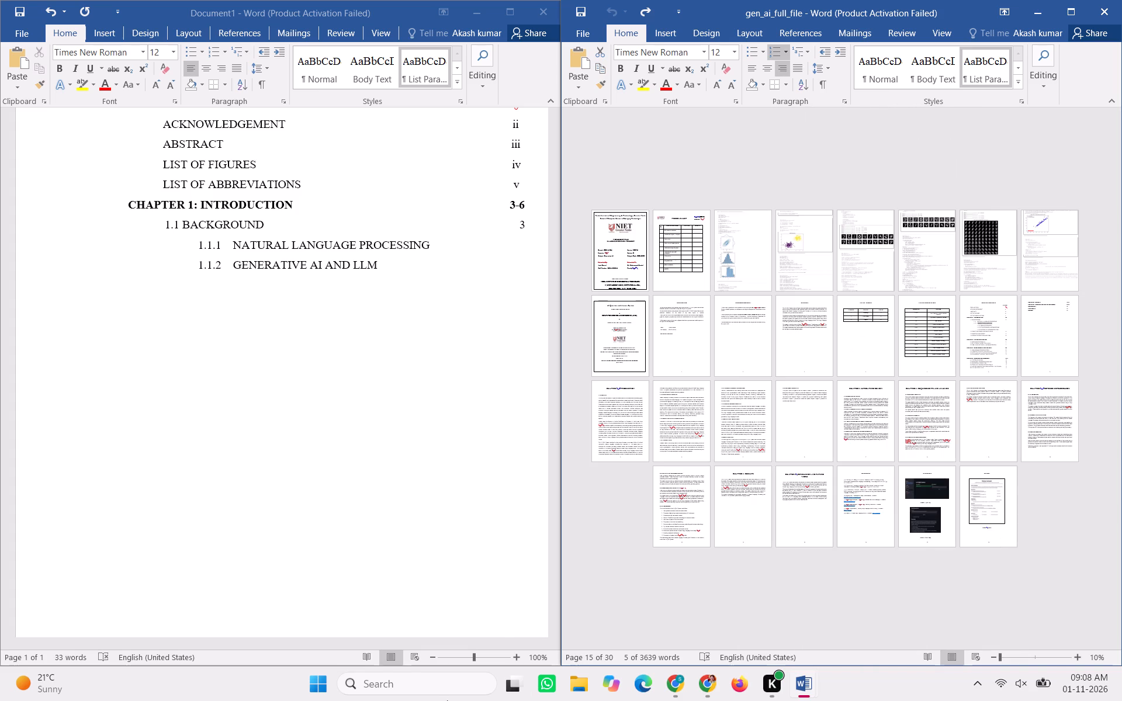
scroll(664, 428, "up", 7, "ctrl")
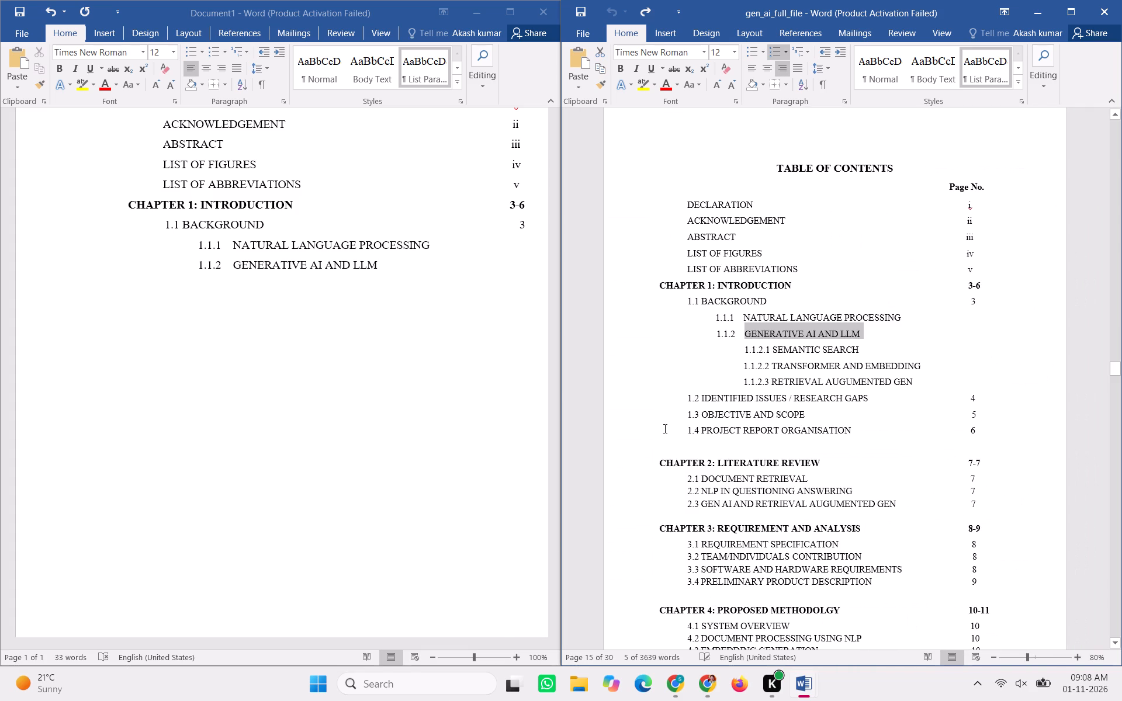
scroll(664, 428, "down", 3)
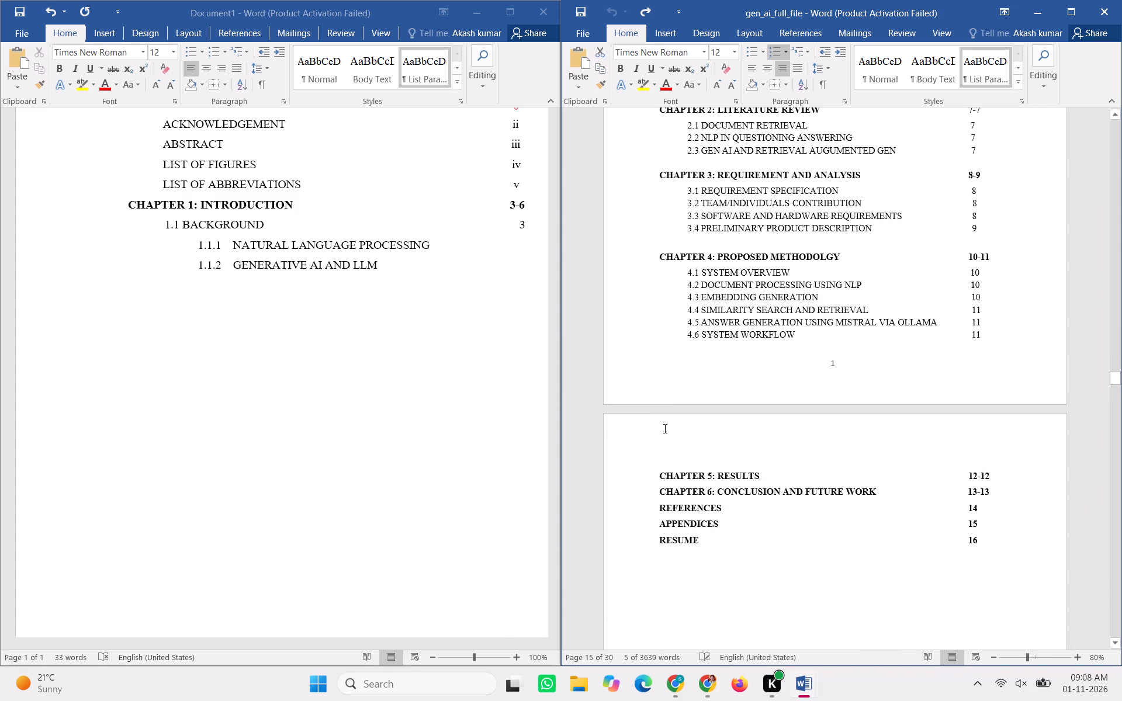
scroll(664, 428, "up", 3)
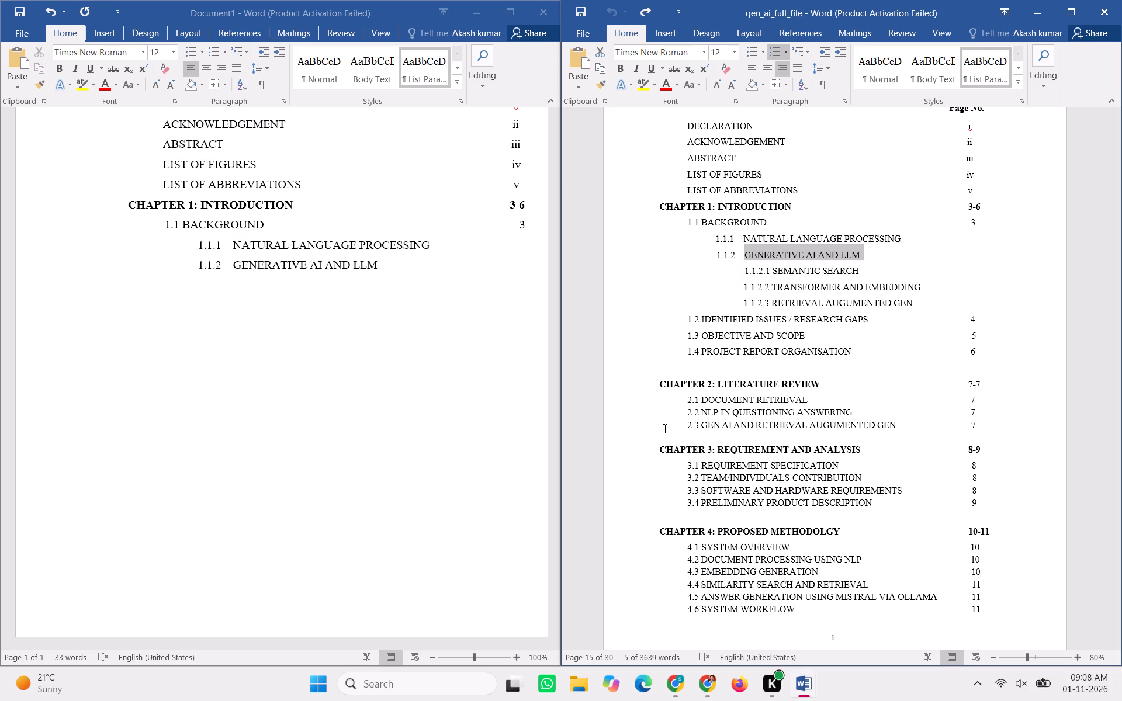
Look back through the sample report's front matter, from the list of abbreviations to the AI Question and Answer System title page.
scroll(664, 428, "up", 7)
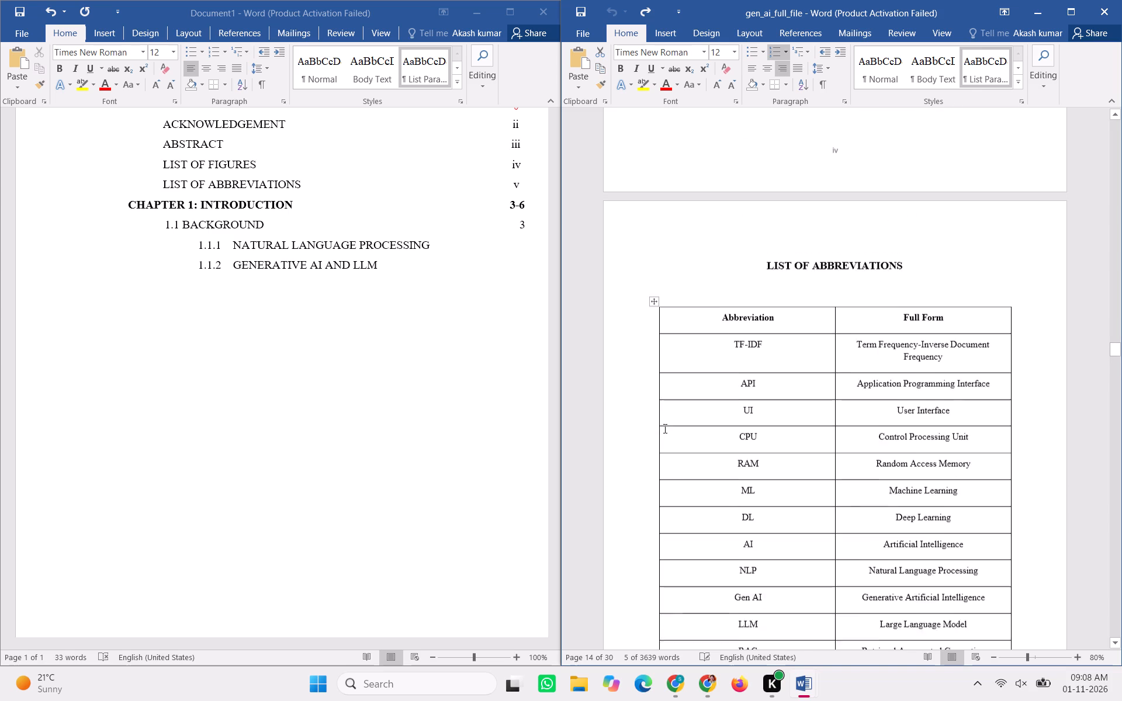
scroll(664, 428, "up", 5)
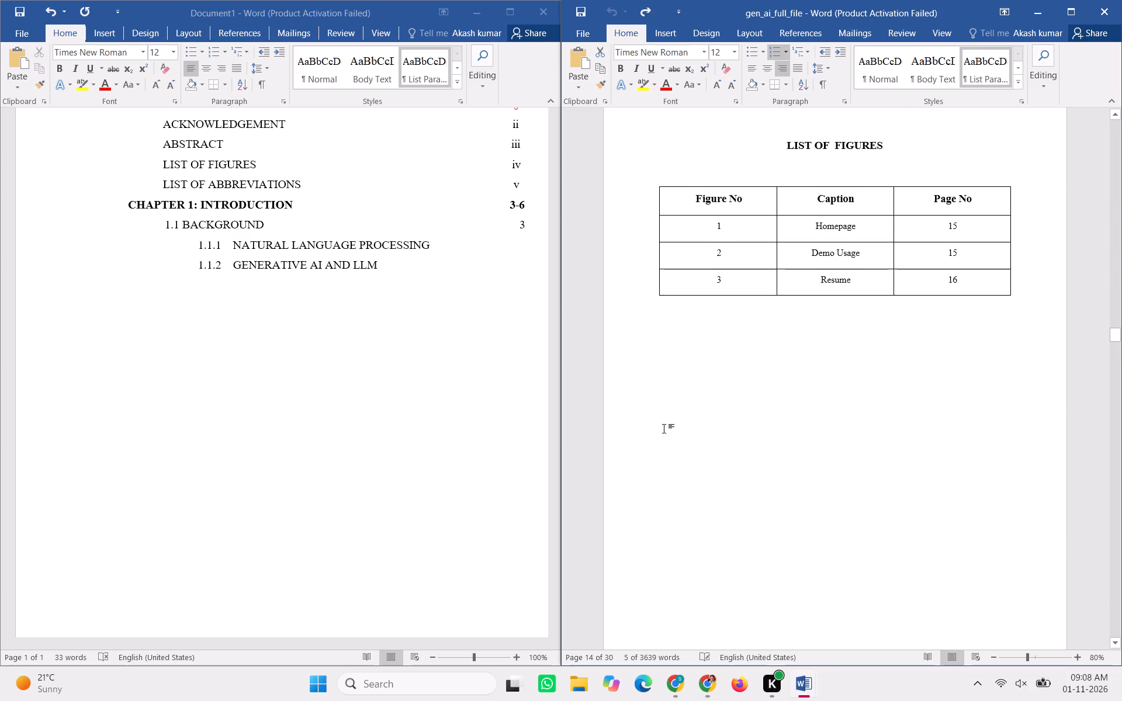
scroll(664, 428, "up", 7)
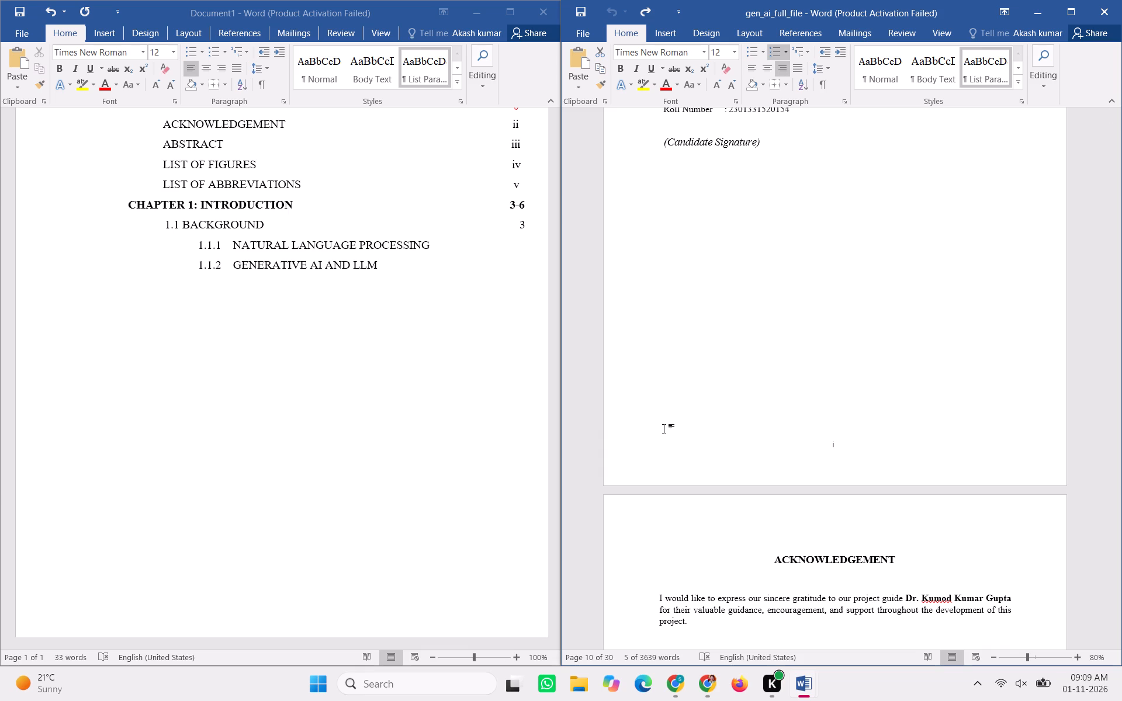
scroll(805, 210, "up", 3)
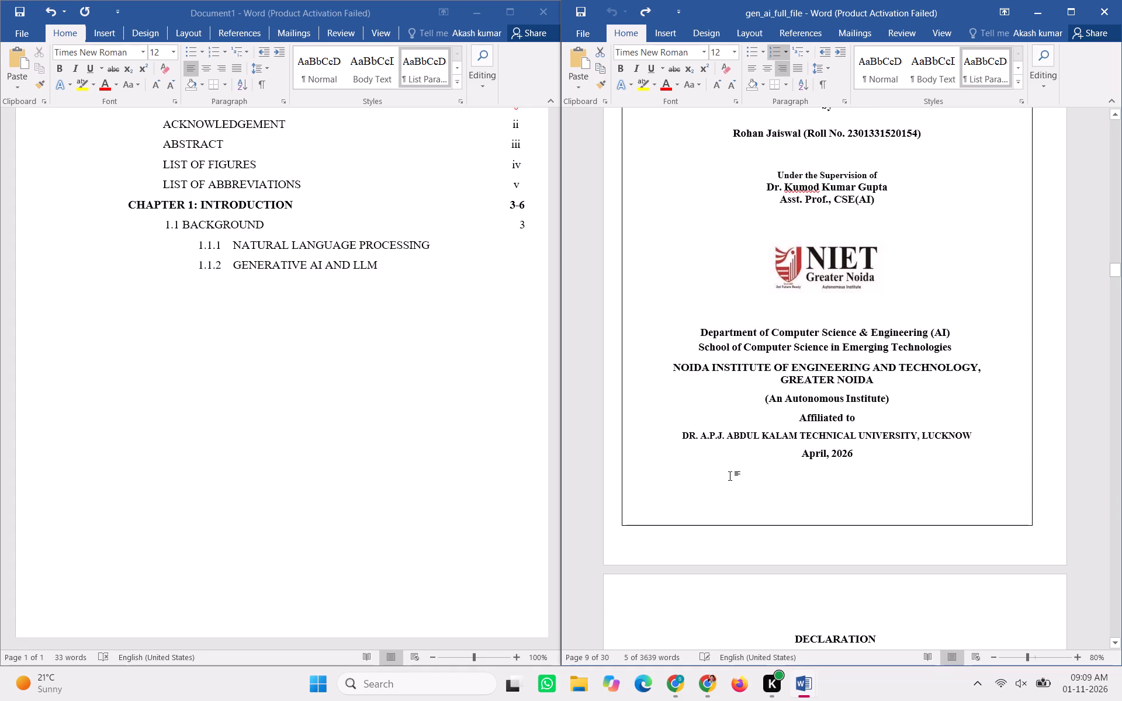
scroll(730, 476, "down", 2)
scroll(730, 476, "up", 5)
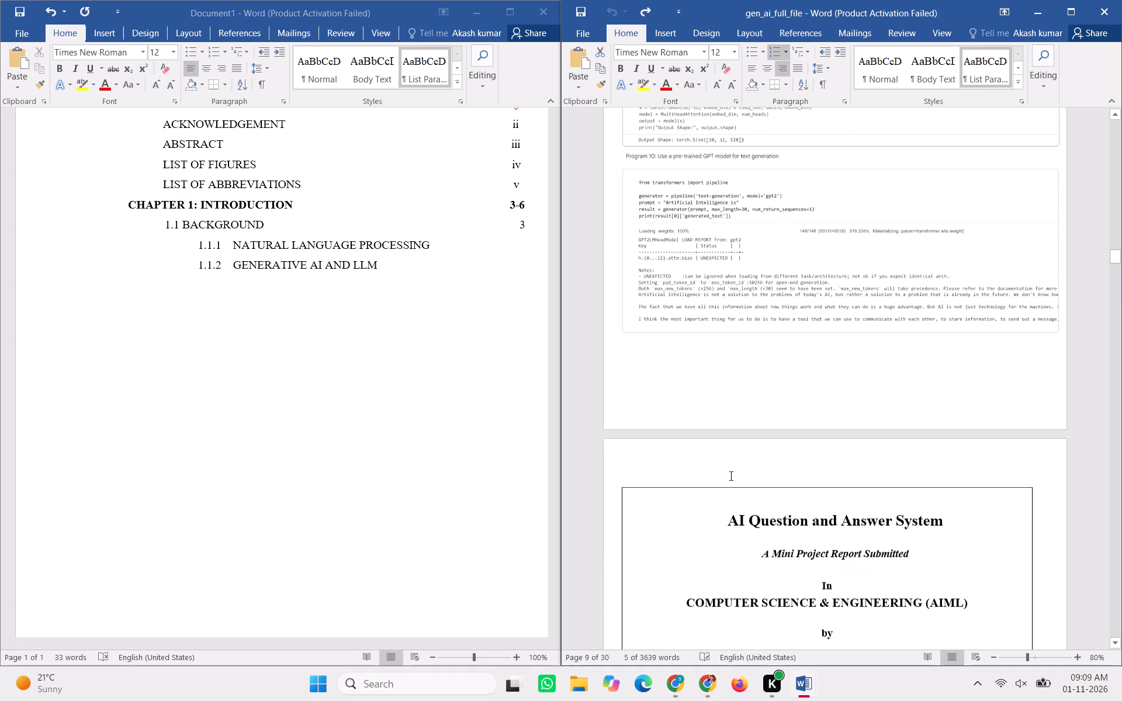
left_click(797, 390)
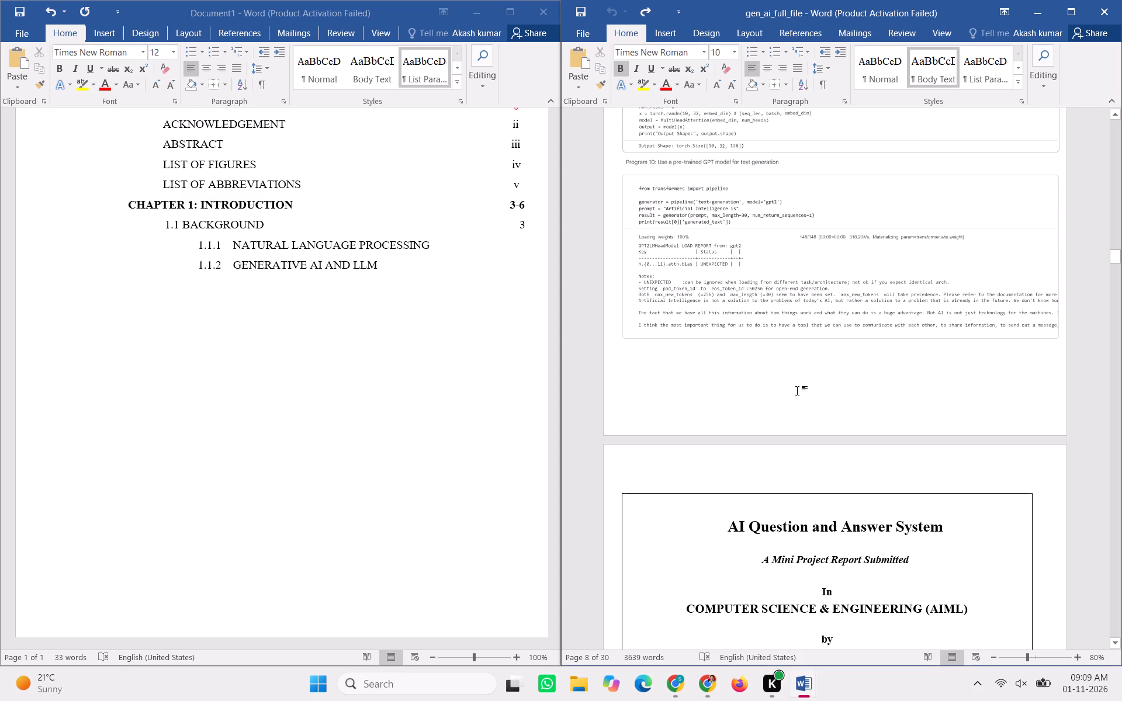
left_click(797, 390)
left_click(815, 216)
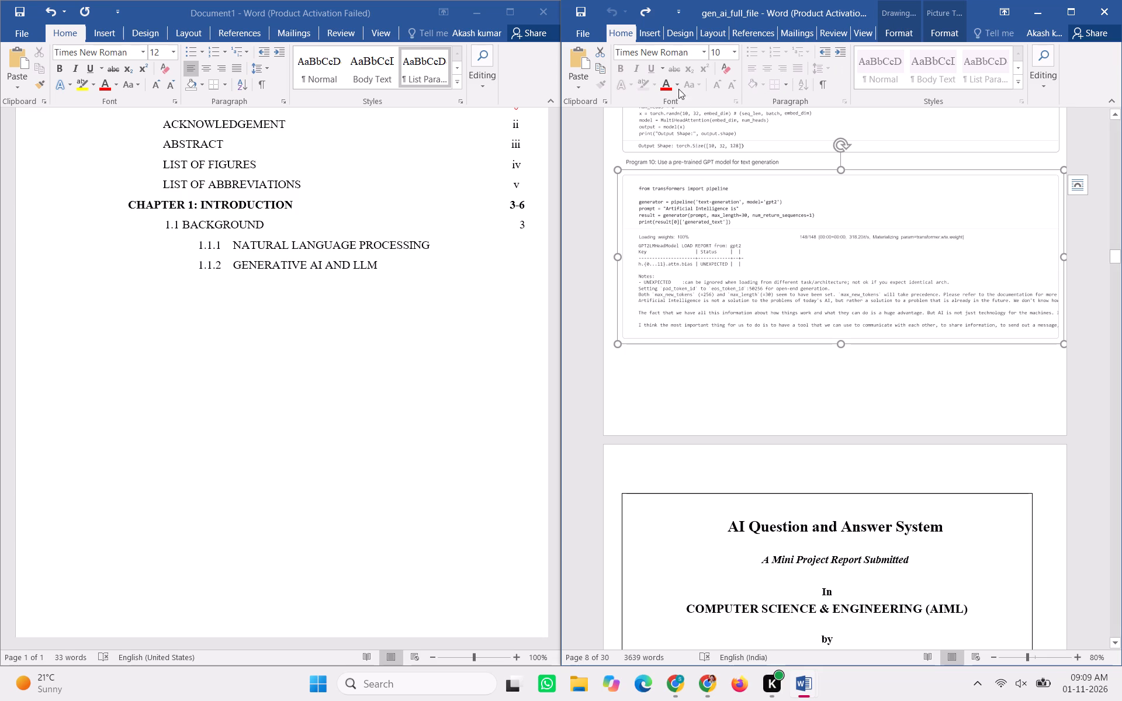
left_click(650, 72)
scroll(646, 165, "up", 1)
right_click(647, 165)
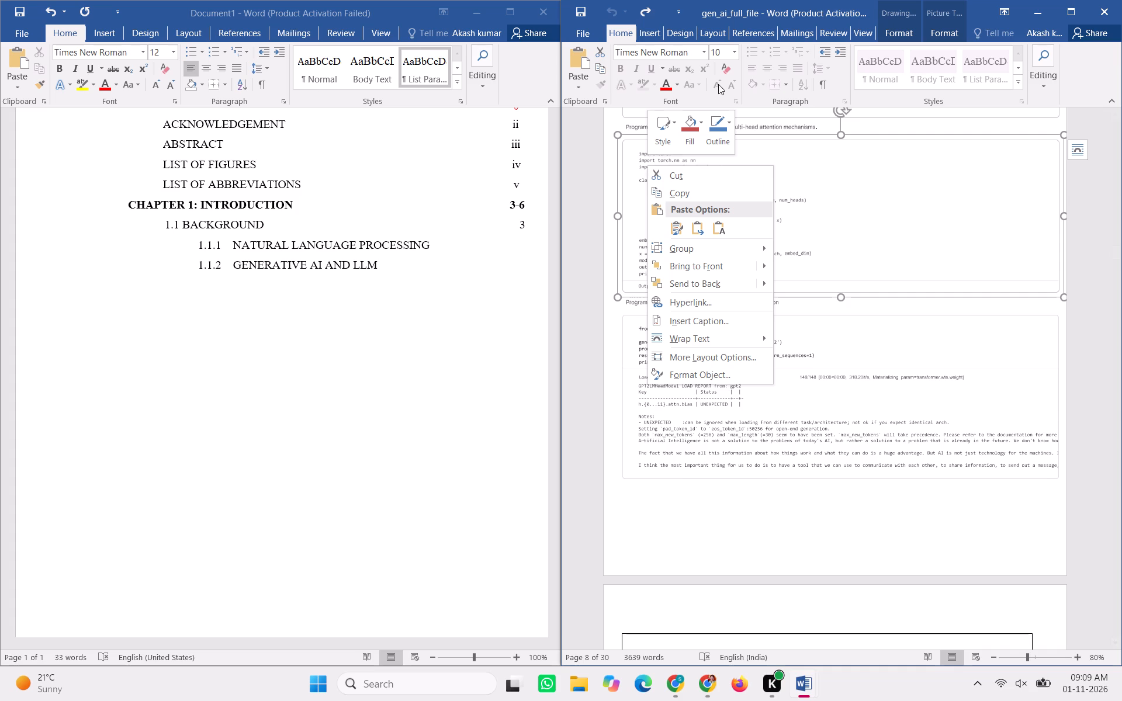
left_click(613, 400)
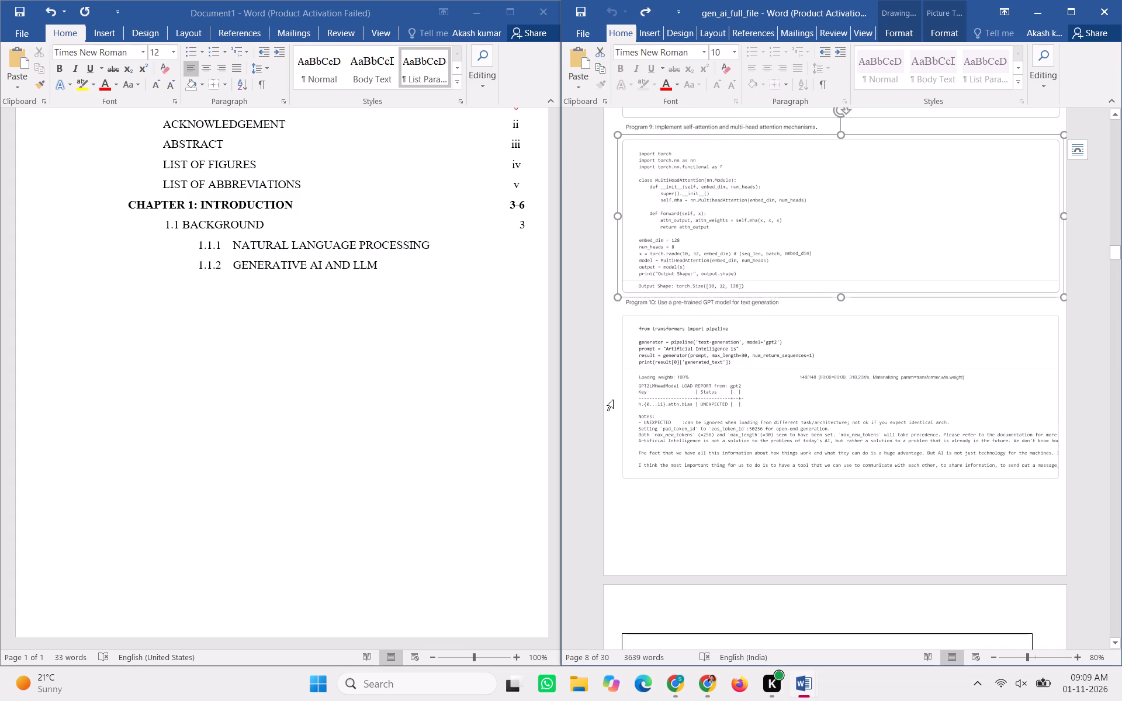
Review the sample file's workshop cover page and the PROGRAM LIST page that follows it.
scroll(622, 381, "up", 4)
scroll(622, 381, "up", 20)
scroll(622, 381, "up", 5)
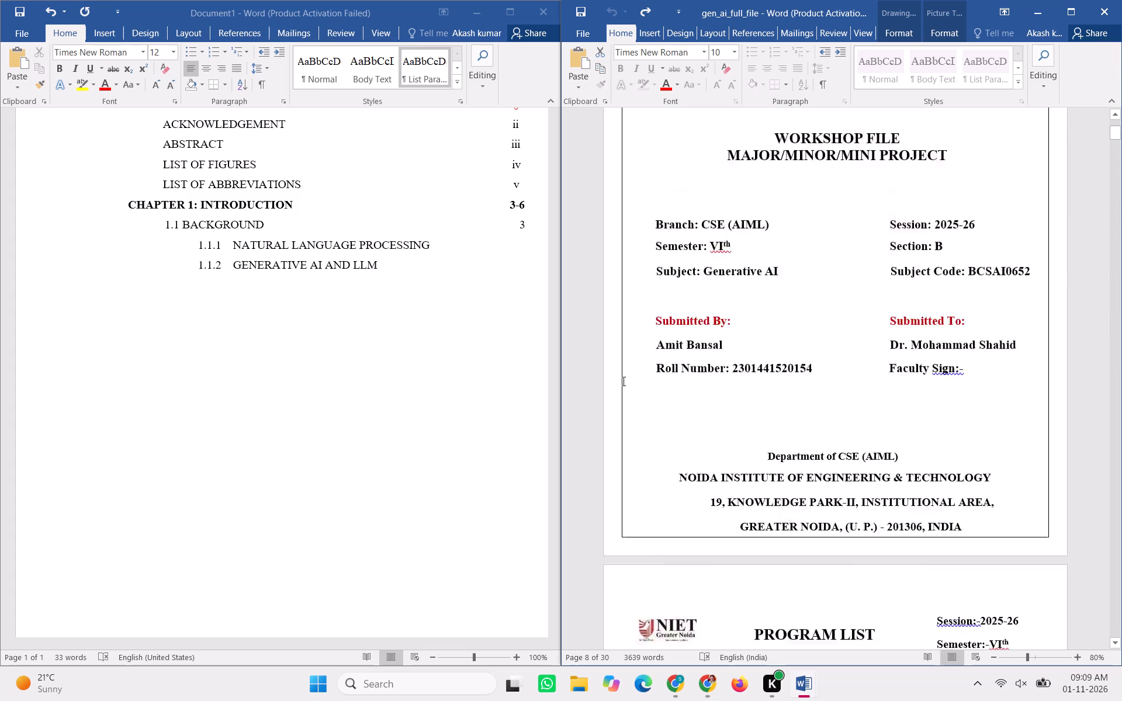
scroll(622, 381, "up", 4)
scroll(622, 381, "down", 2)
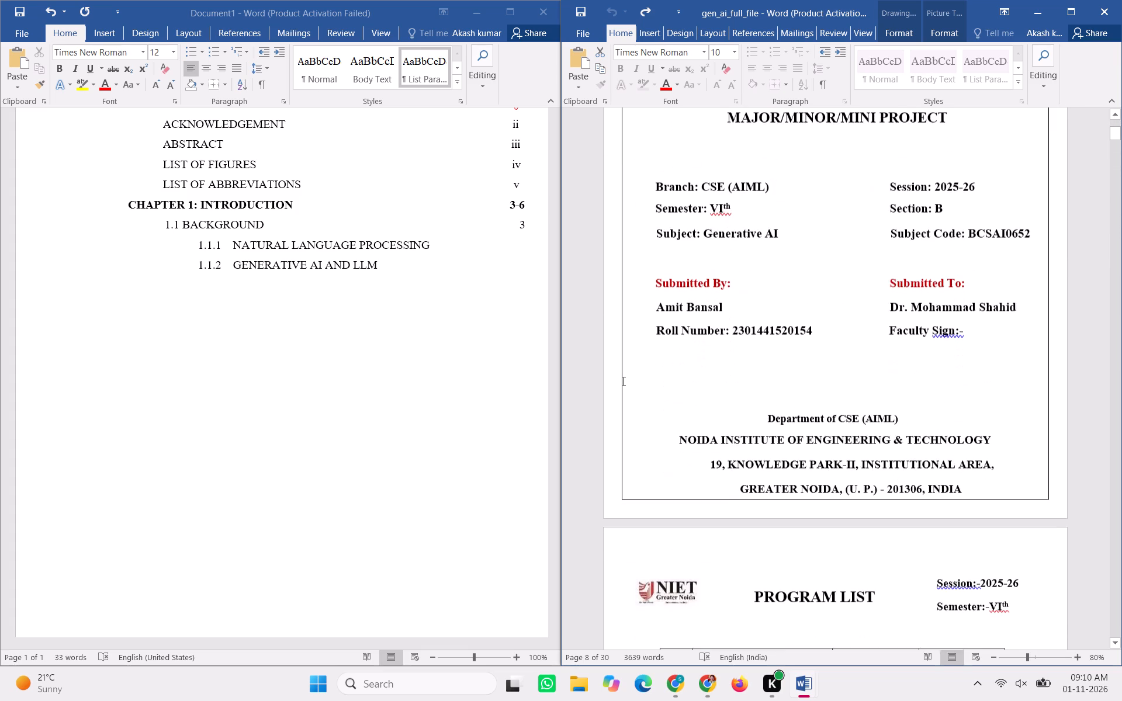
scroll(622, 381, "down", 2)
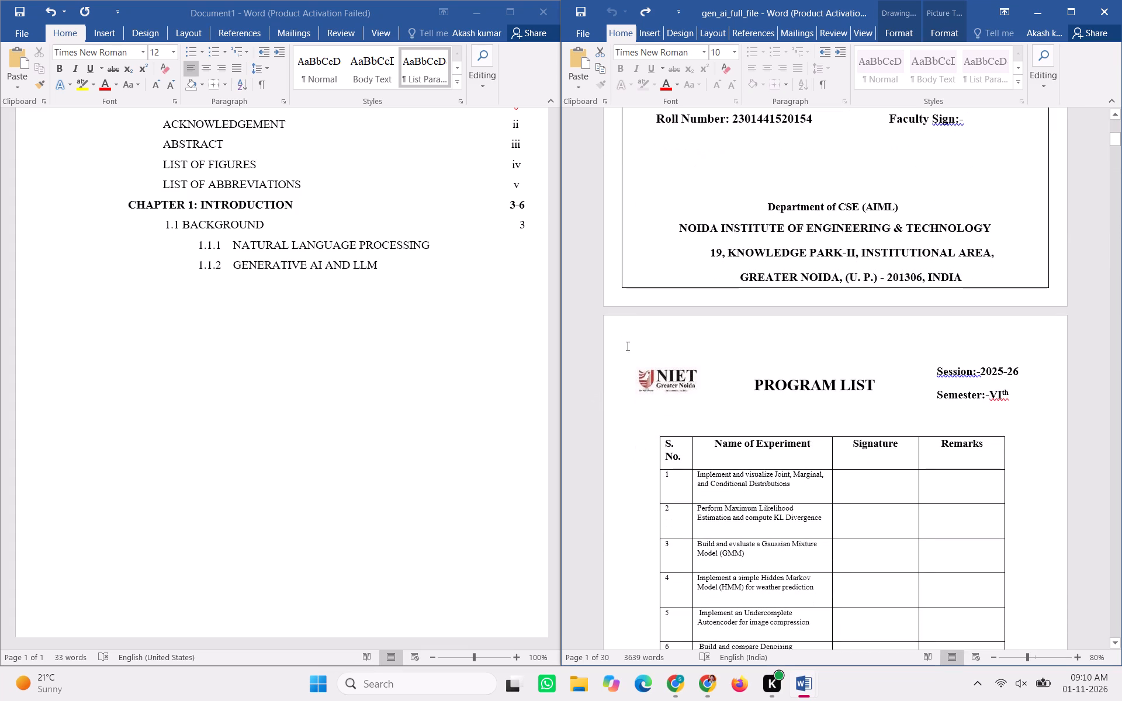
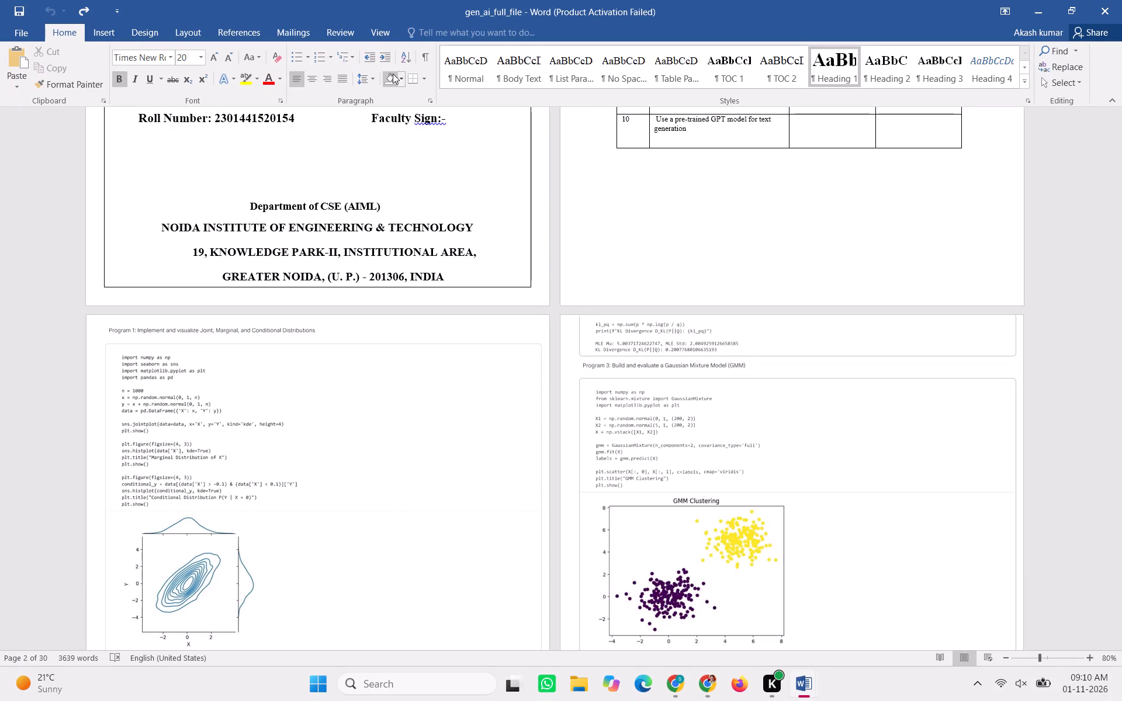
Show the sample file one page at a time and review its workshop cover and PROGRAM LIST pages.
left_click(377, 29)
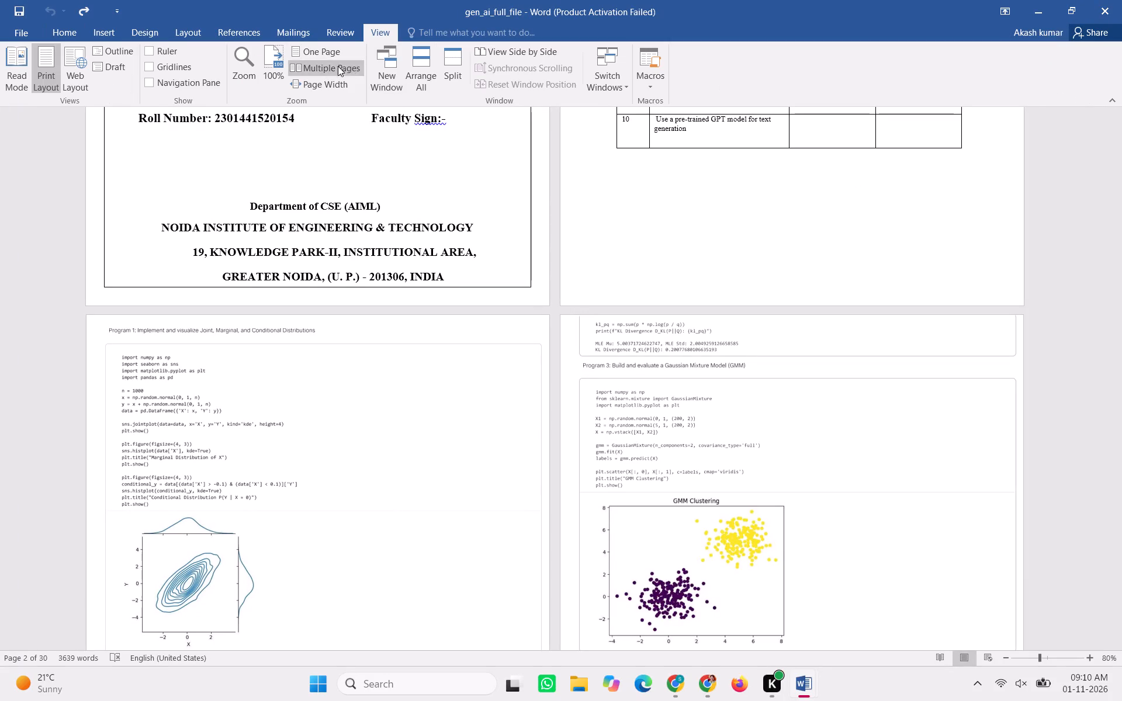
left_click(322, 58)
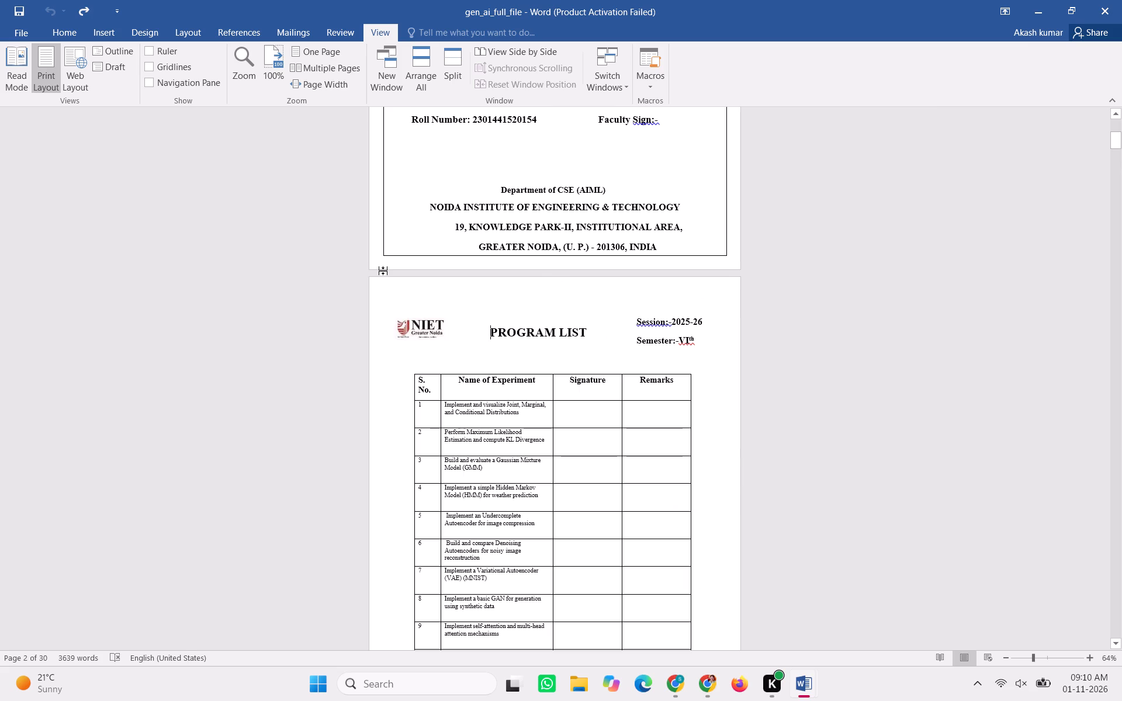
left_click(460, 297)
scroll(460, 297, "up", 6)
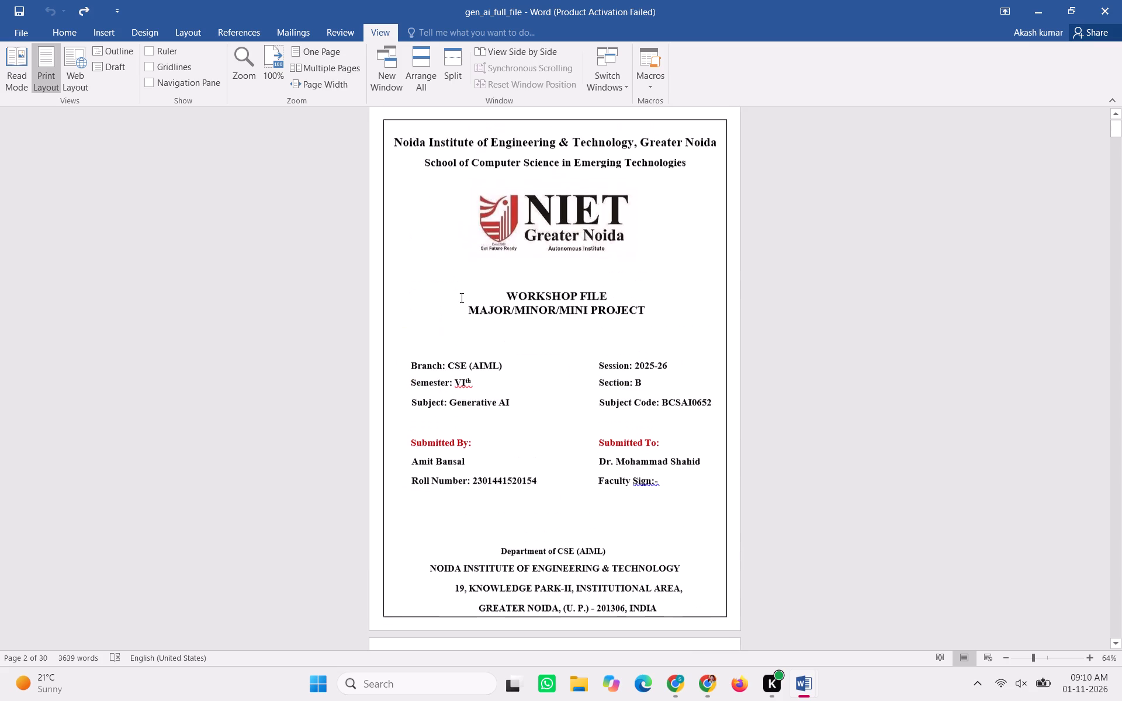
scroll(460, 297, "down", 5)
scroll(460, 297, "up", 7)
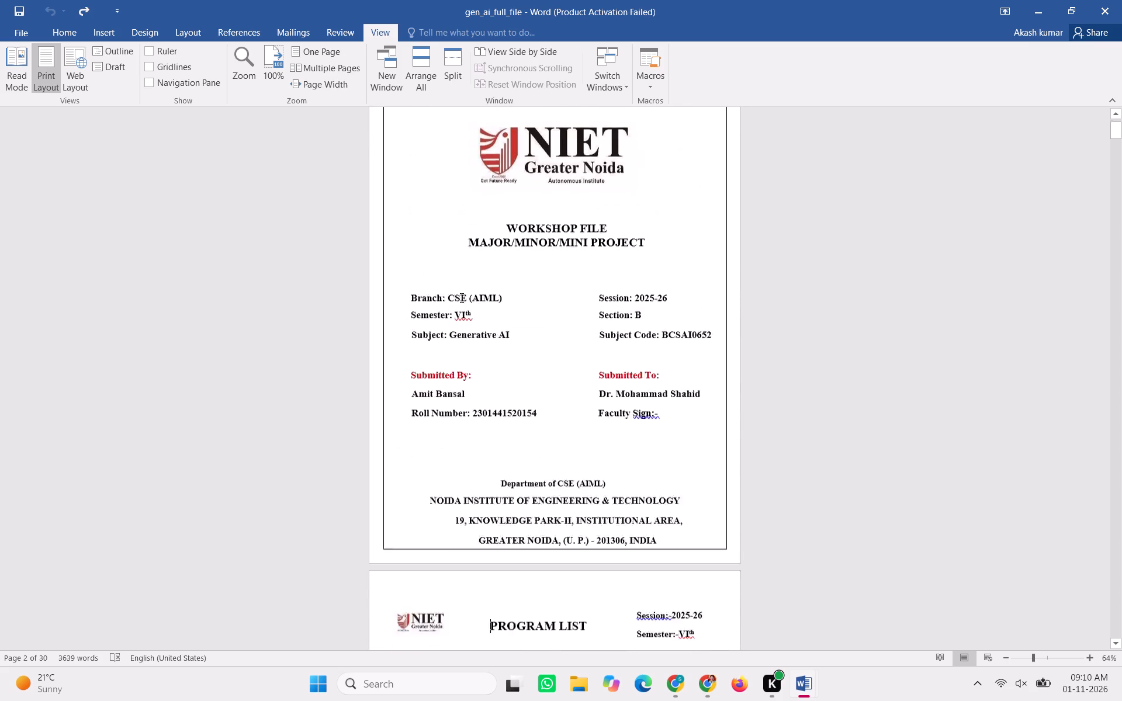
right_click(456, 257)
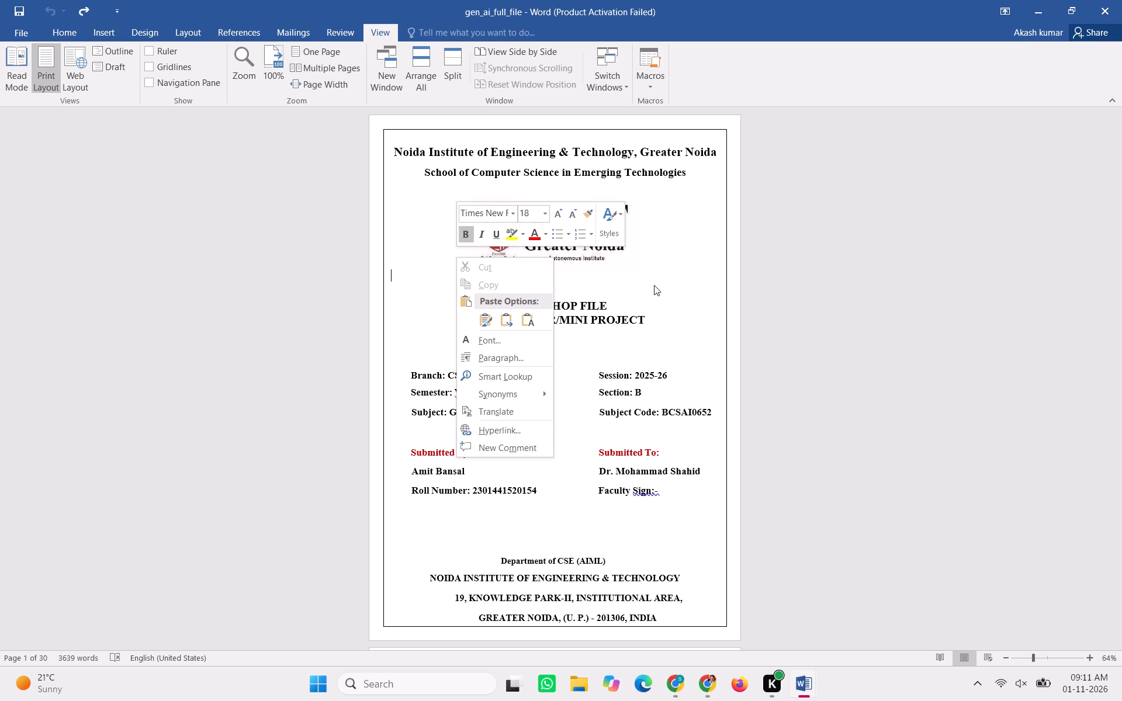
left_click(629, 275)
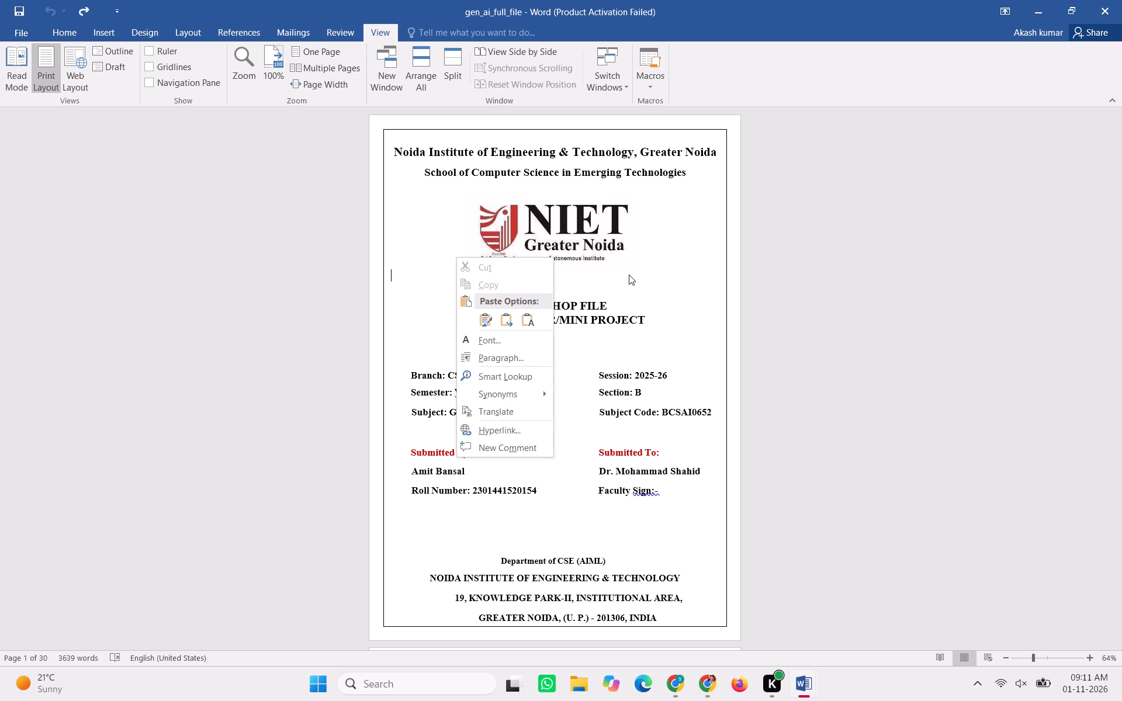
Cut the code and plots graphic under the Program 1 heading on Joint, Marginal, and Conditional Distributions.
scroll(629, 275, "down", 1)
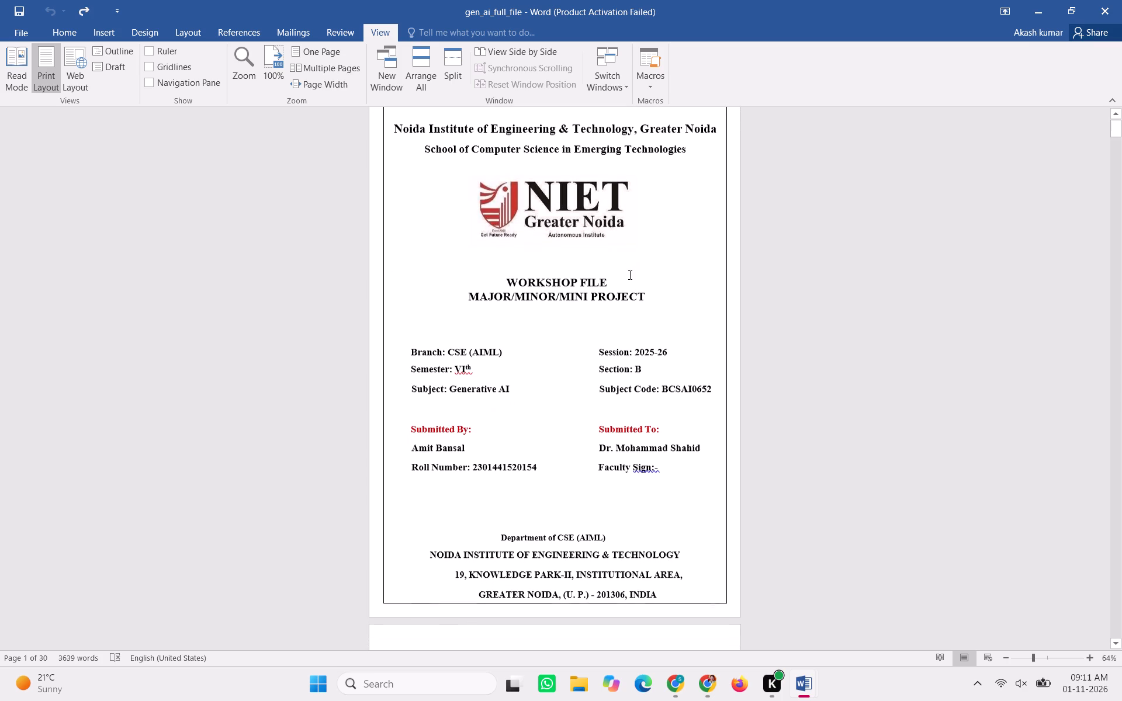
scroll(629, 275, "down", 5)
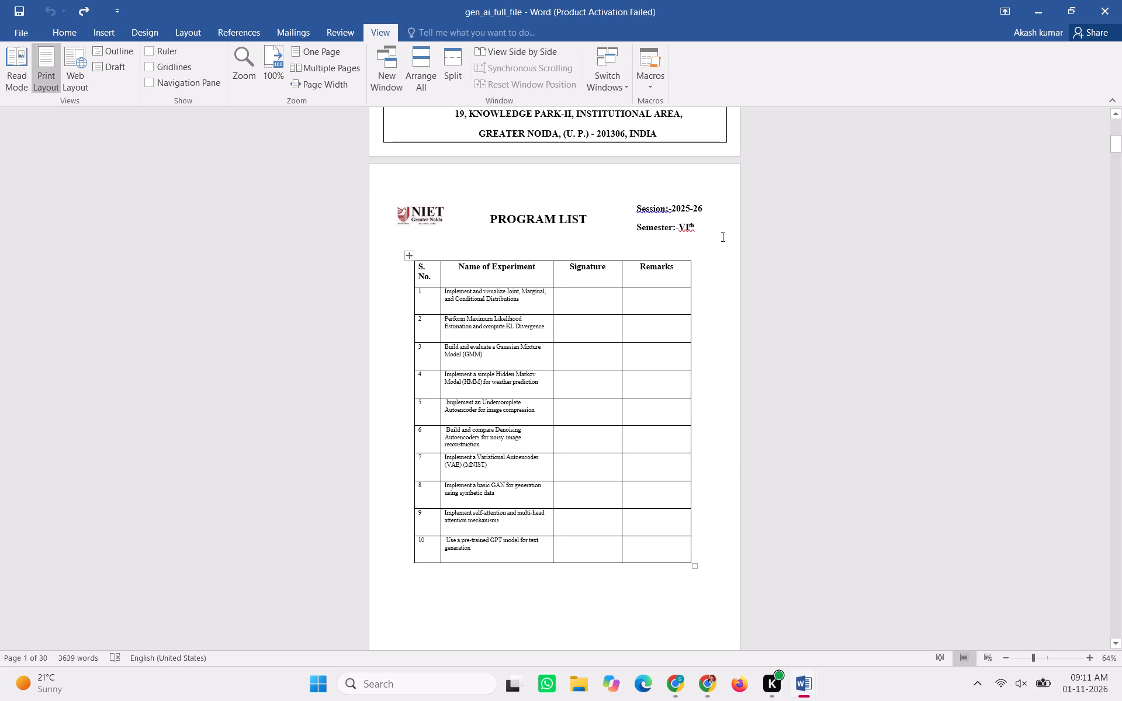
scroll(692, 315, "down", 4)
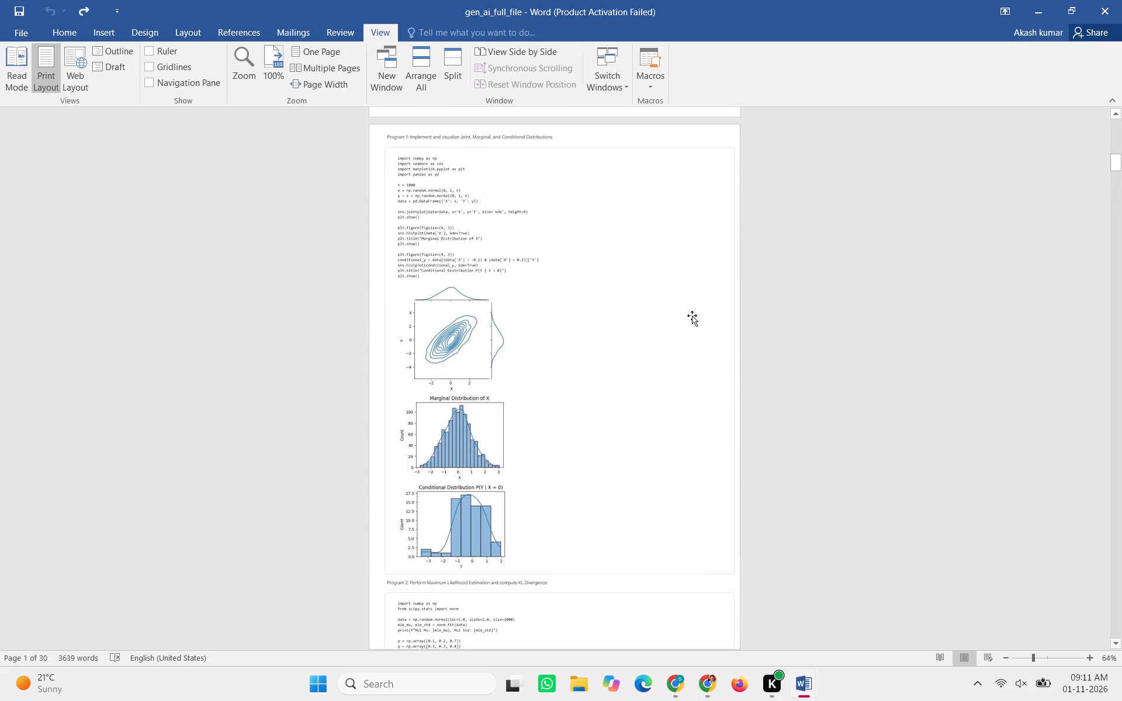
left_click(692, 315)
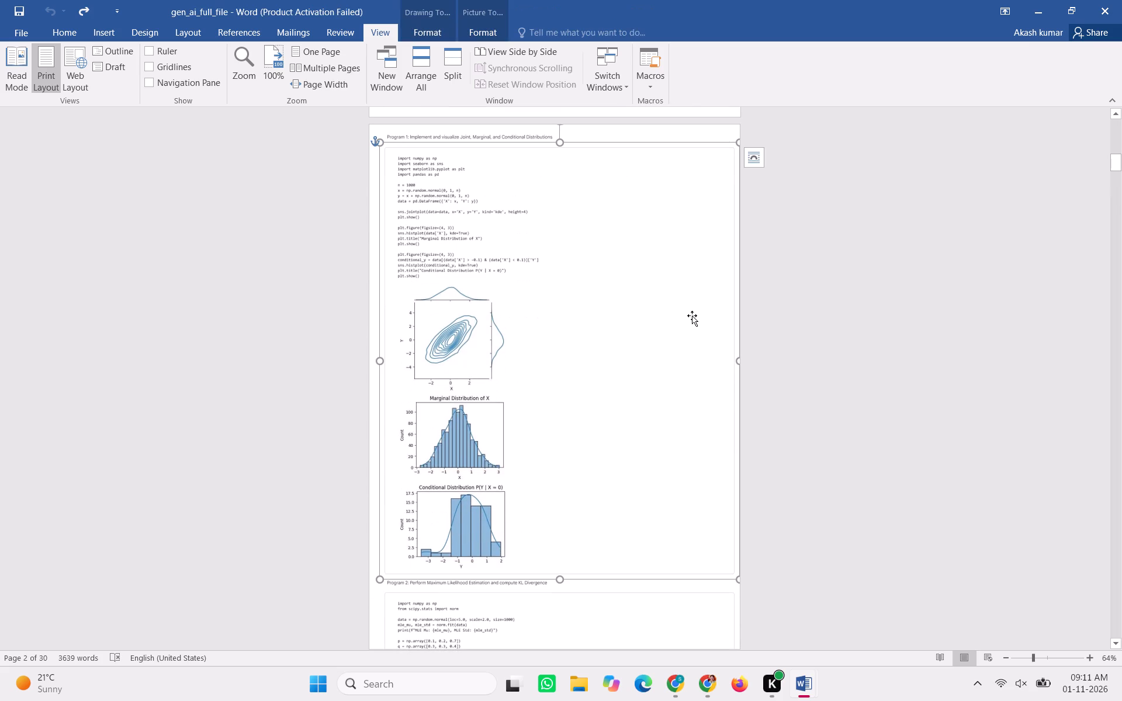
right_click(543, 264)
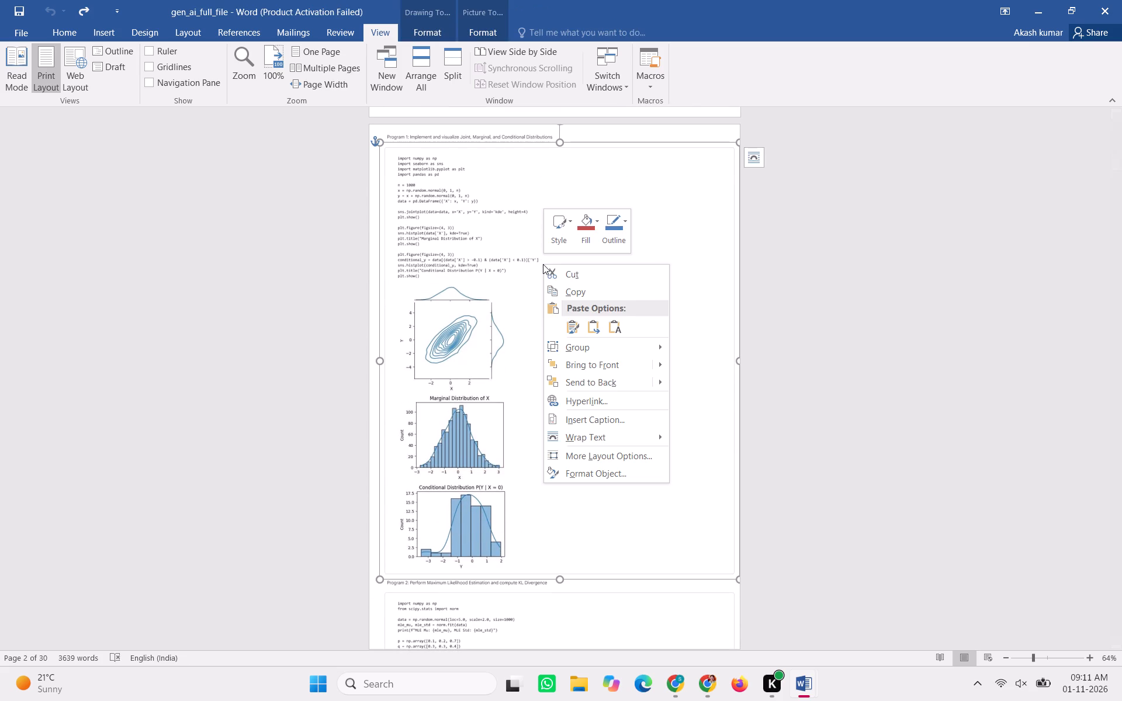
left_click(565, 273)
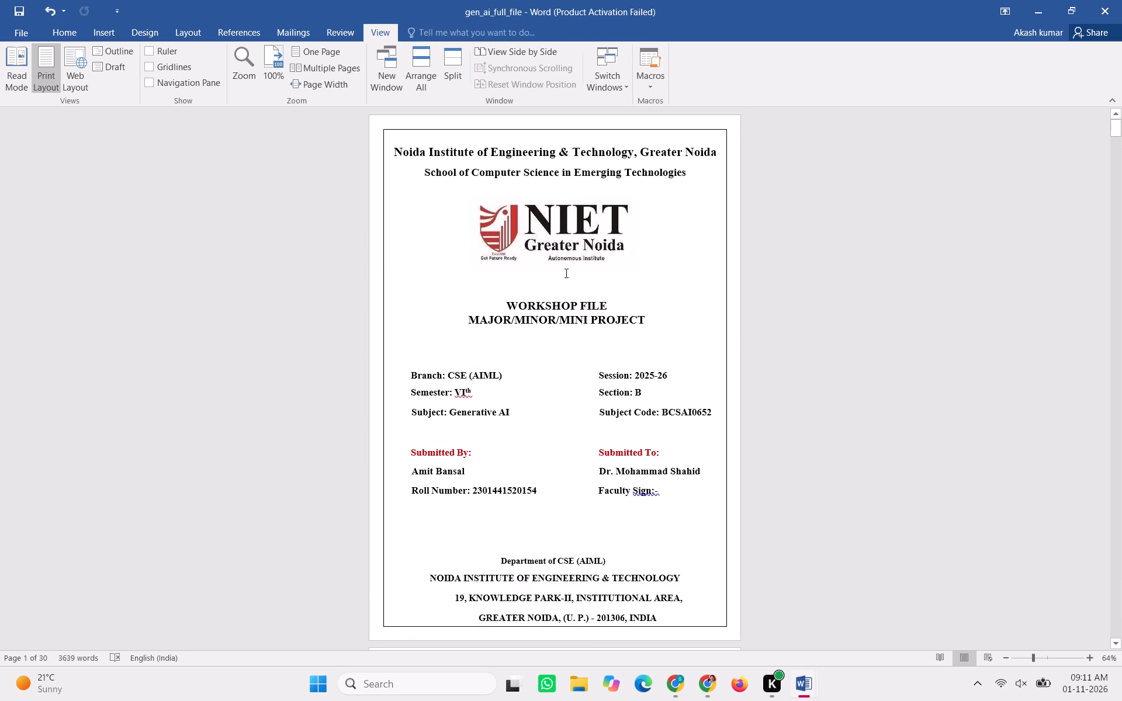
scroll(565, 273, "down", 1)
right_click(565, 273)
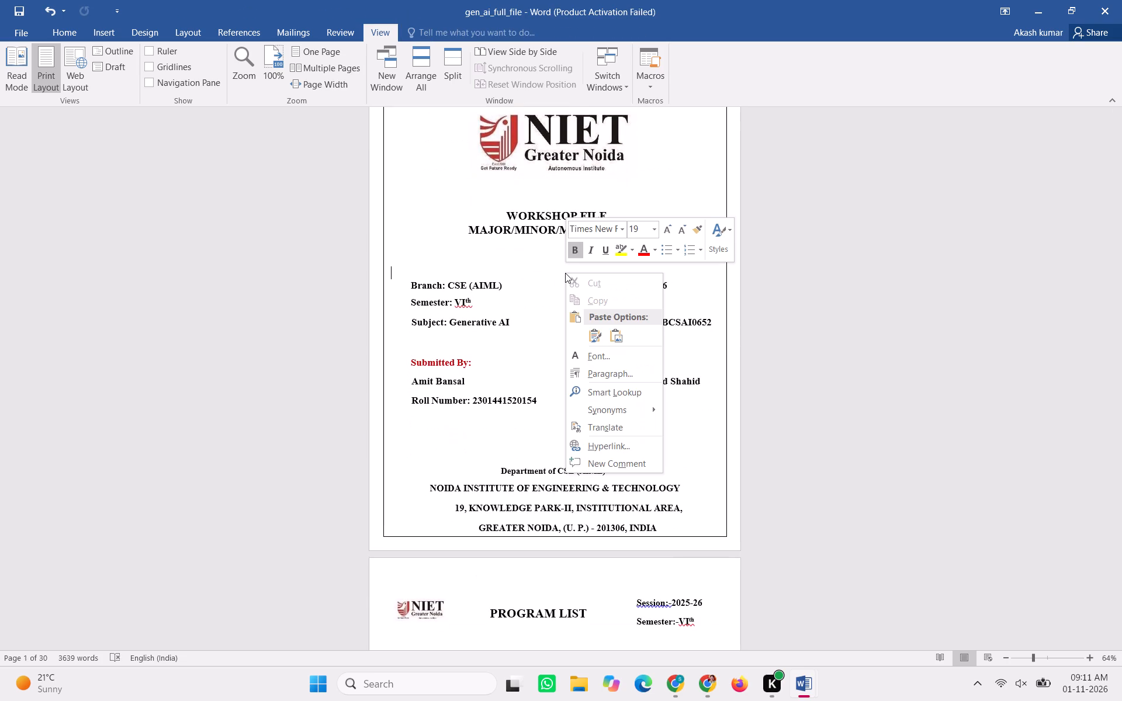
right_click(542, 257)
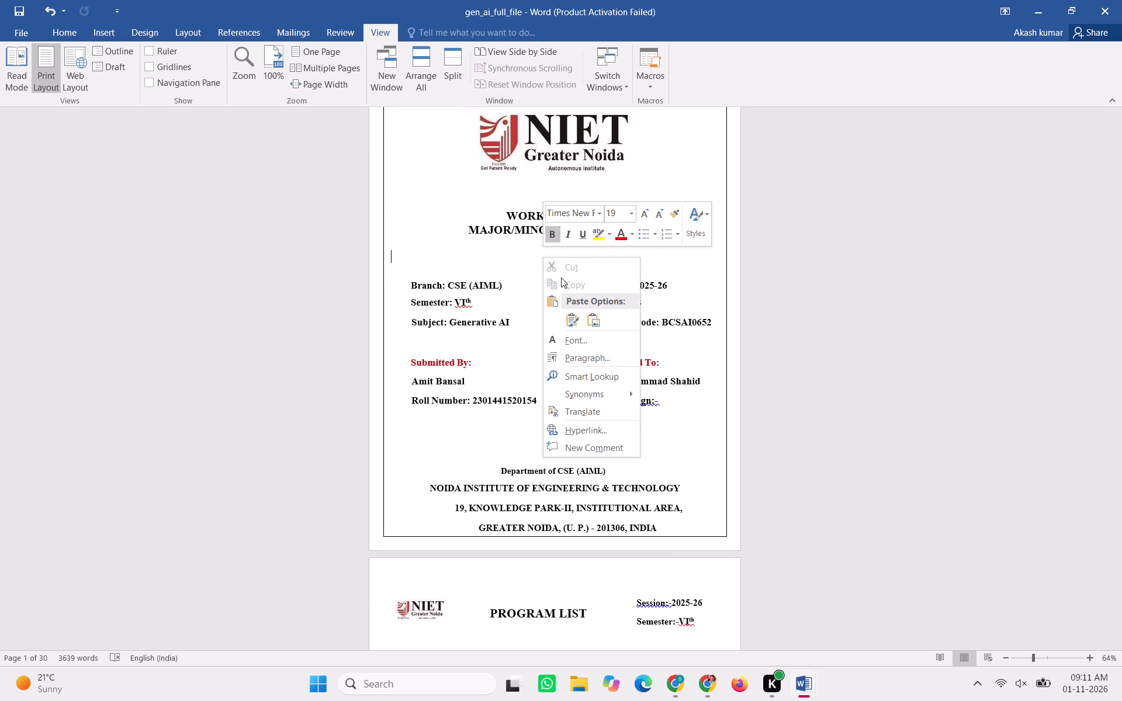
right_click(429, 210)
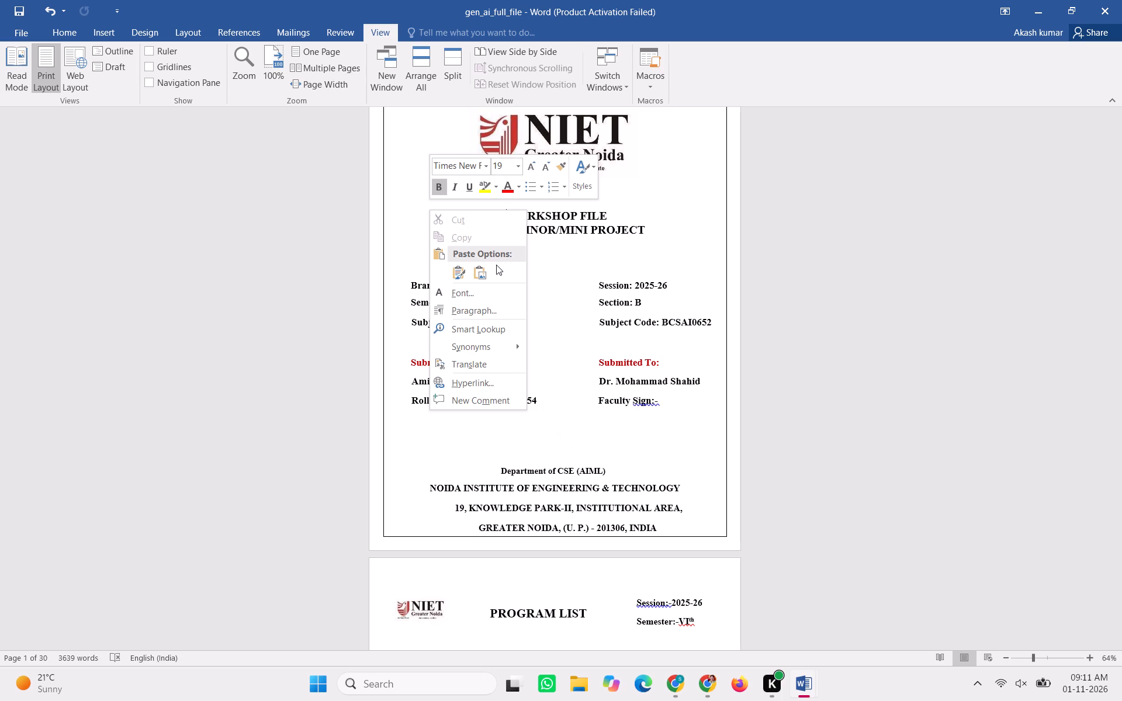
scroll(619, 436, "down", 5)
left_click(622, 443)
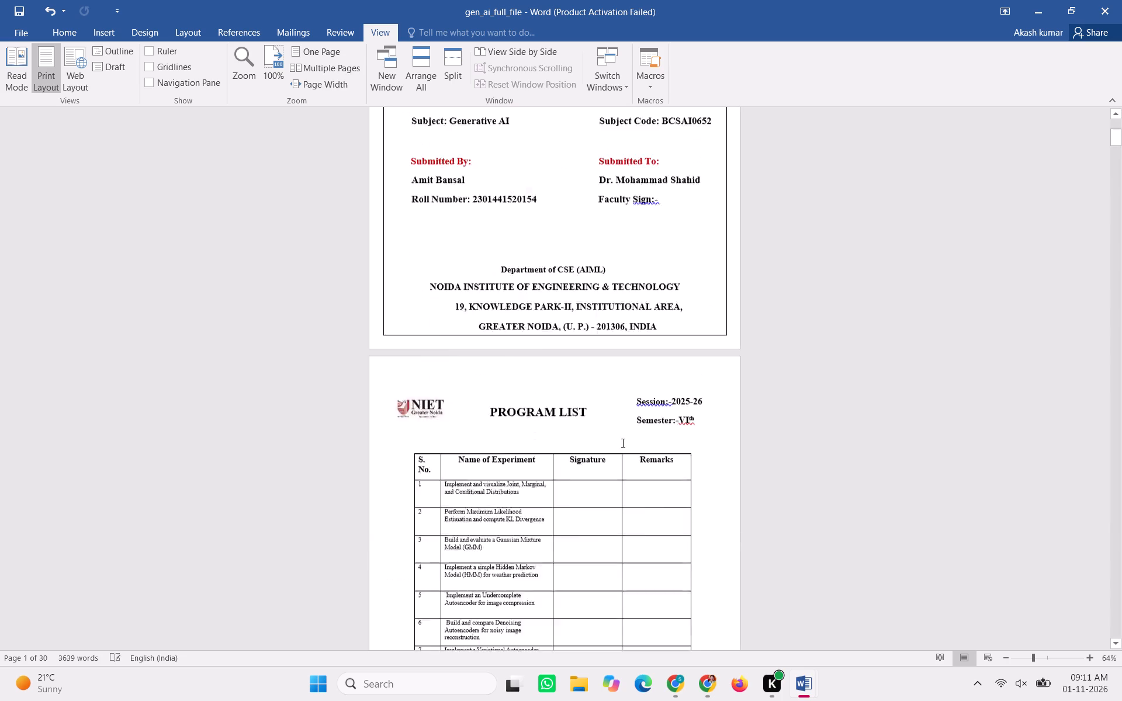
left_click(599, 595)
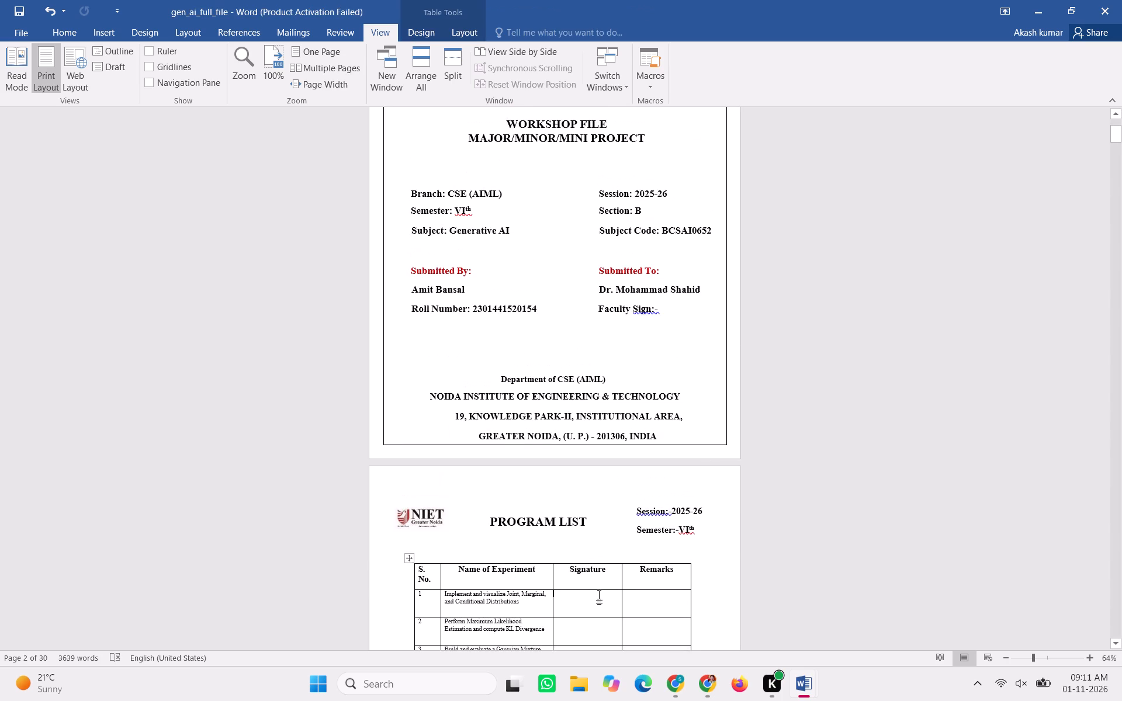
Look through the sample file from the PROGRAM LIST table to the Program 2 to Program 5 sections.
scroll(599, 595, "down", 2)
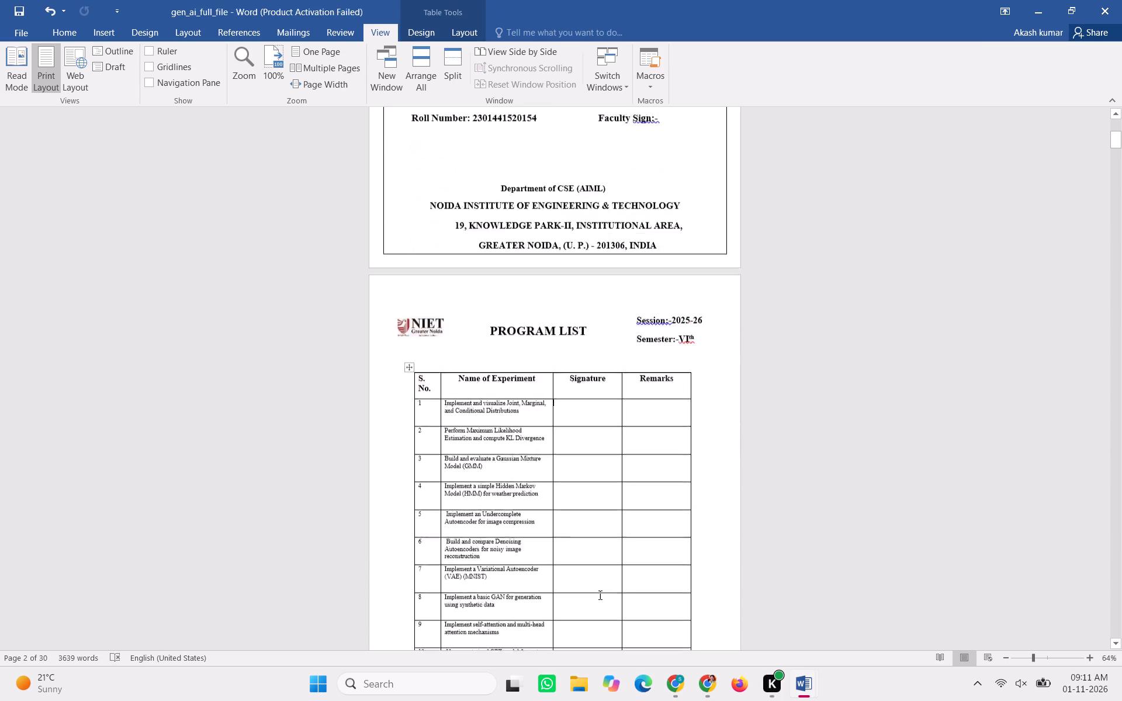
scroll(599, 595, "down", 2)
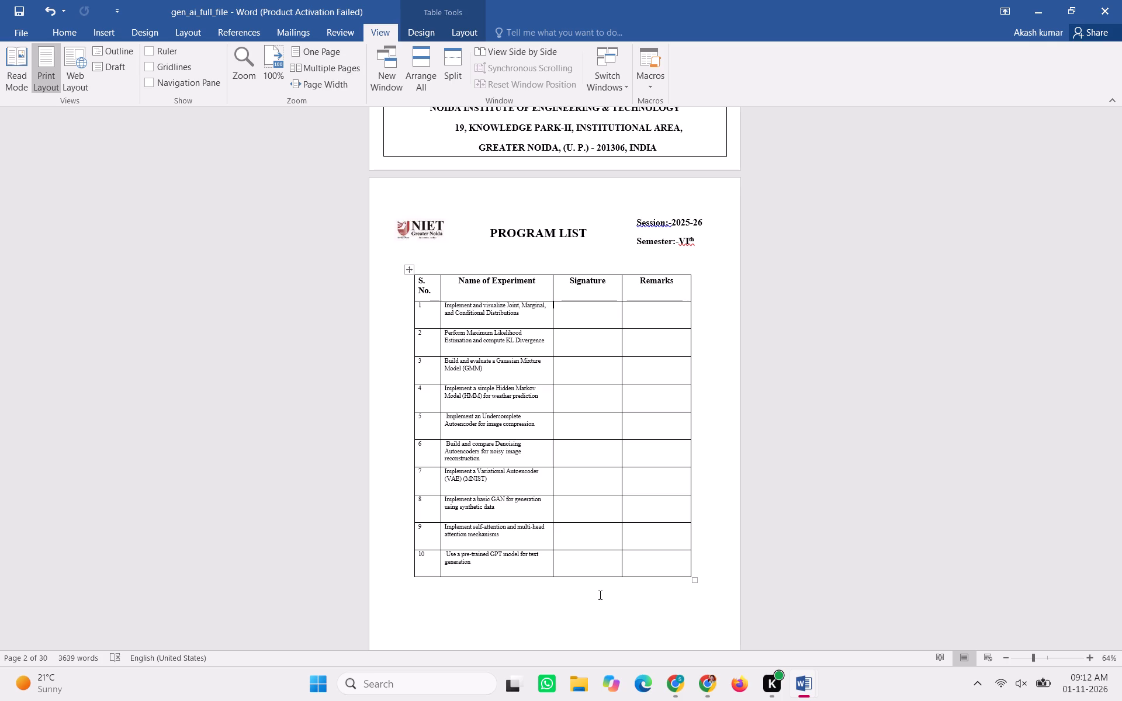
scroll(599, 595, "down", 7)
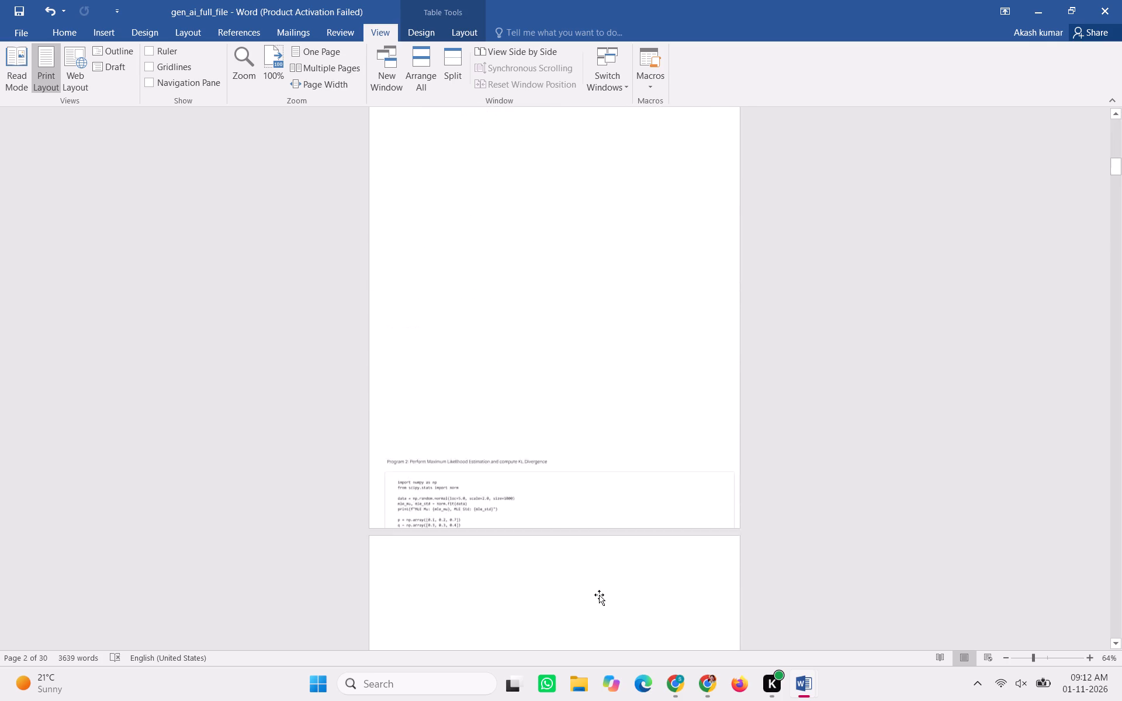
scroll(599, 595, "down", 4)
left_click(594, 358)
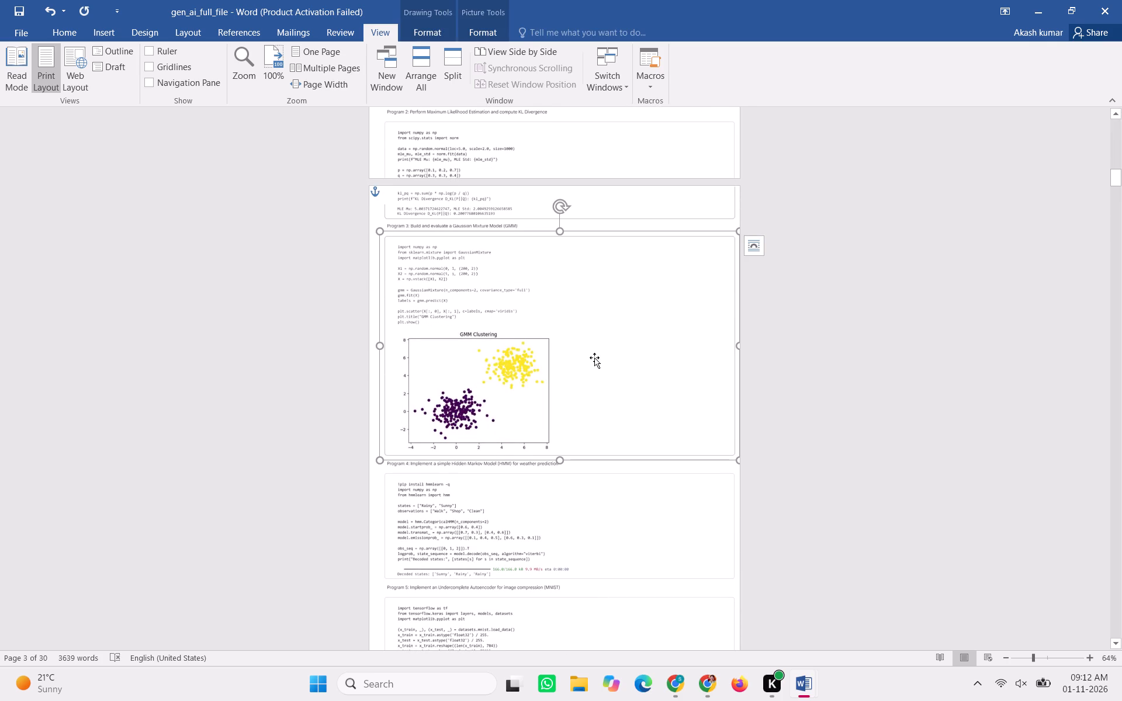
scroll(486, 229, "down", 8)
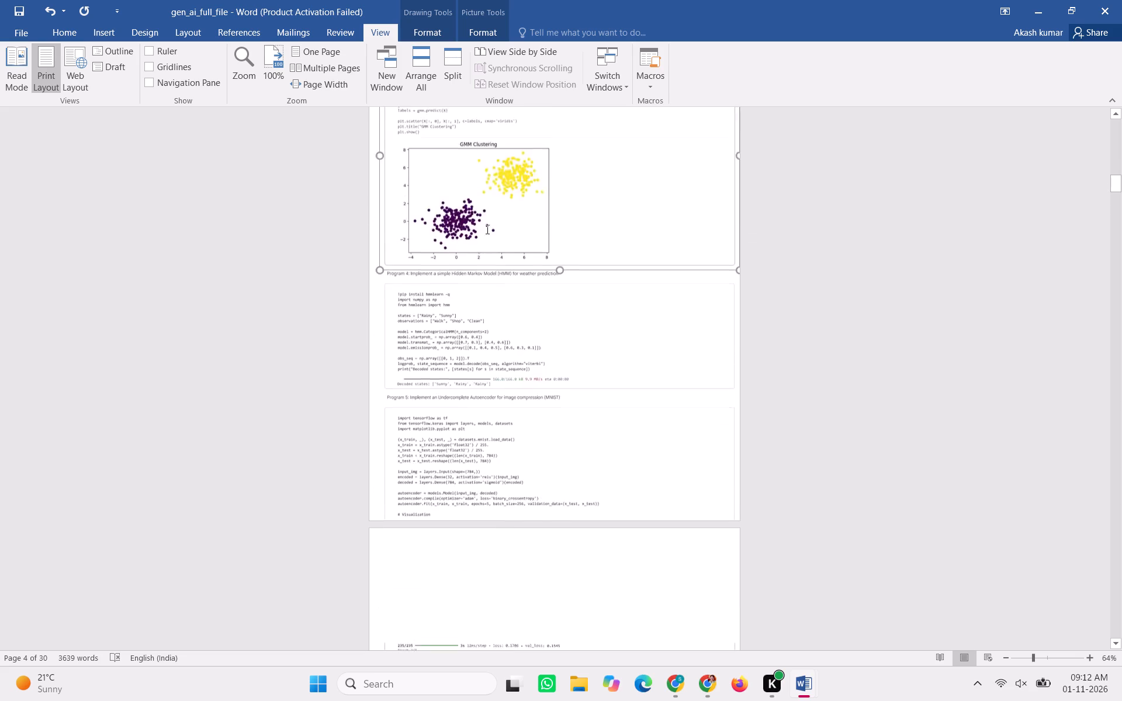
scroll(486, 229, "down", 7)
scroll(486, 229, "up", 7)
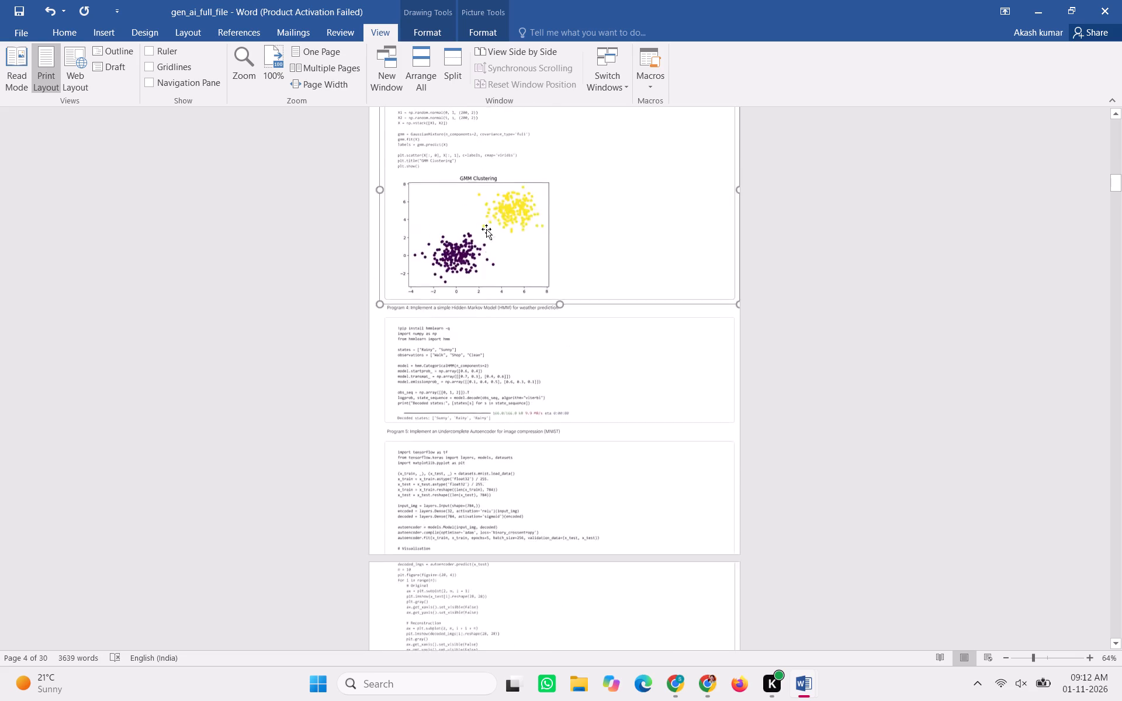
scroll(486, 229, "up", 4)
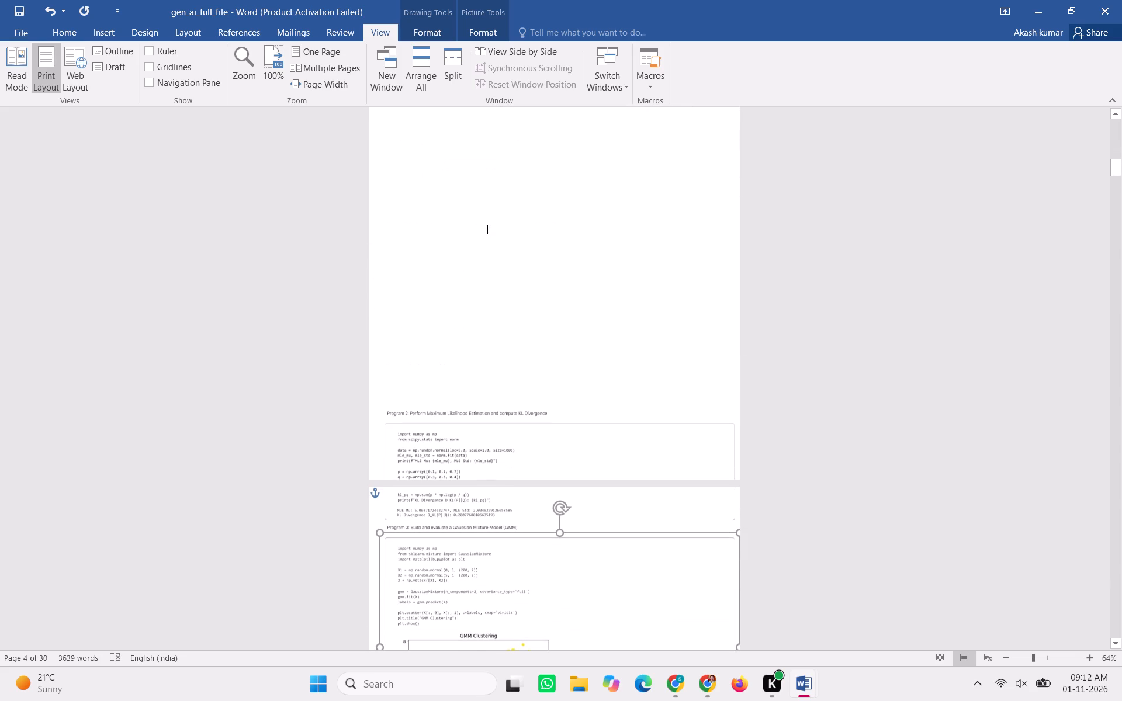
Cut the code picture under the Program 2 heading on Maximum Likelihood Estimation and KL Divergence.
left_click(517, 442)
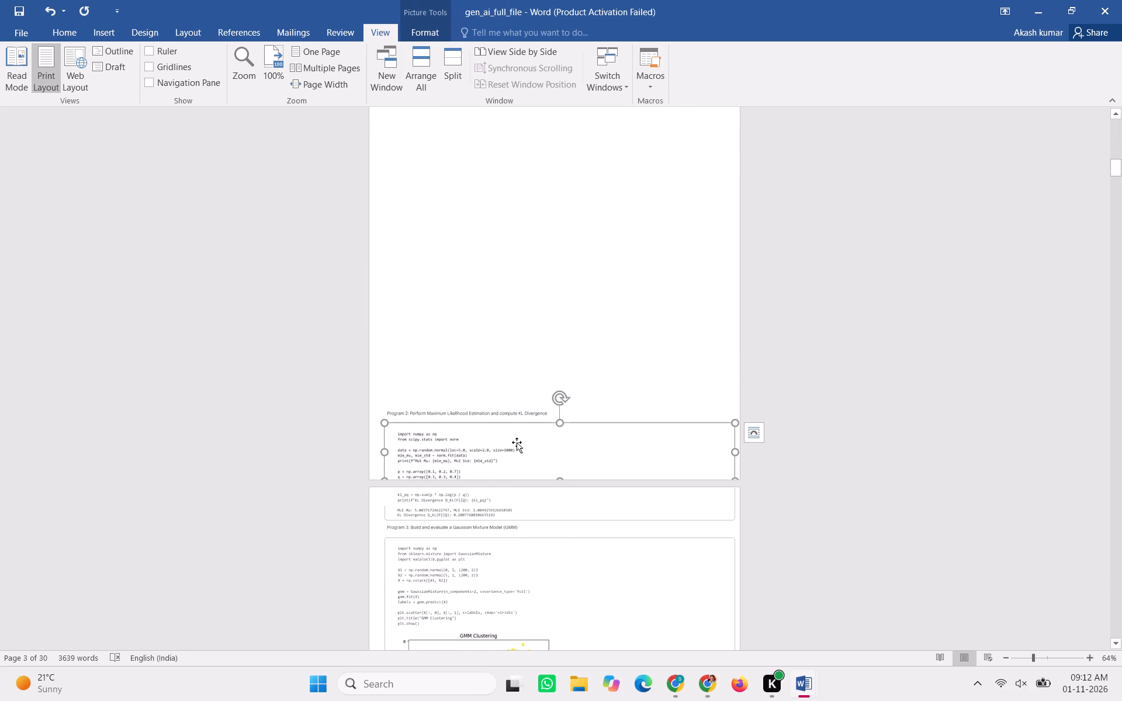
right_click(477, 442)
left_click(517, 185)
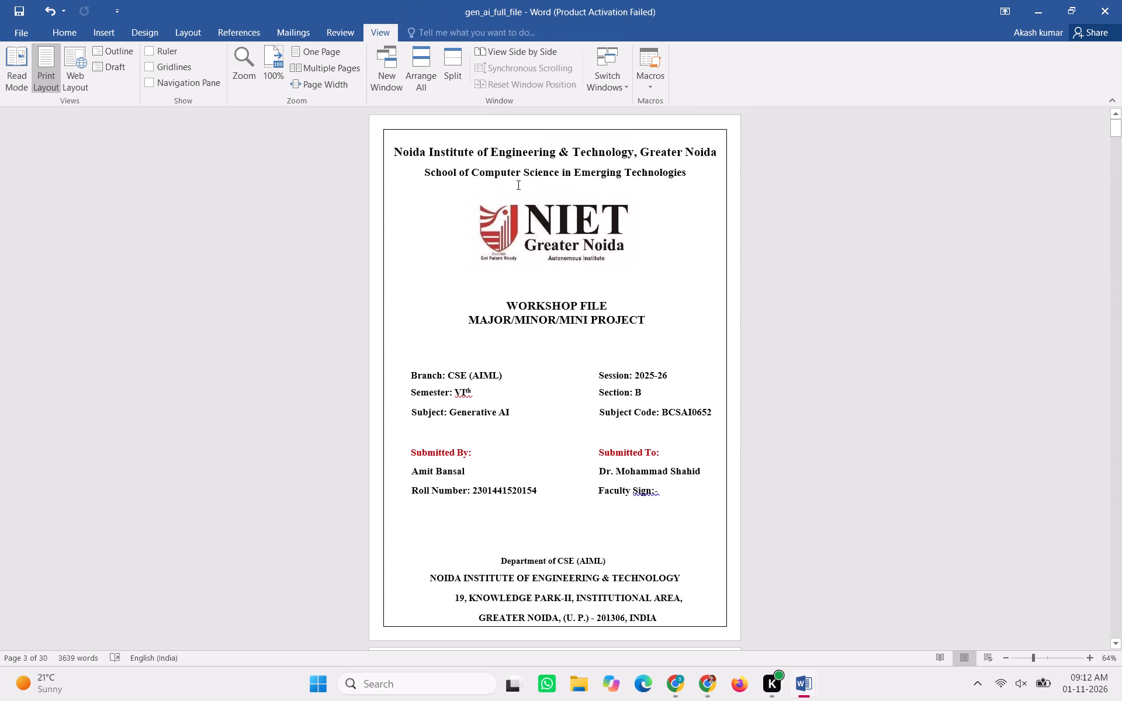
Delete the heading "Program 2: Perform Maximum Likelihood Estimation and compute KL Divergence".
scroll(517, 185, "down", 6)
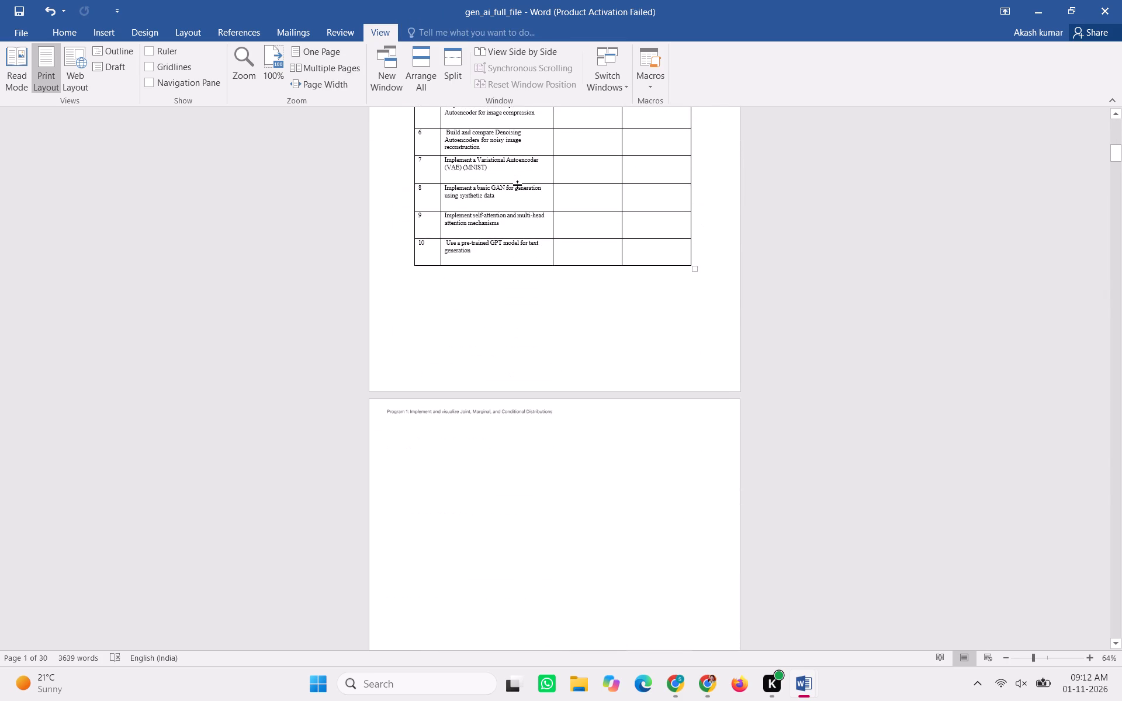
scroll(517, 185, "down", 3)
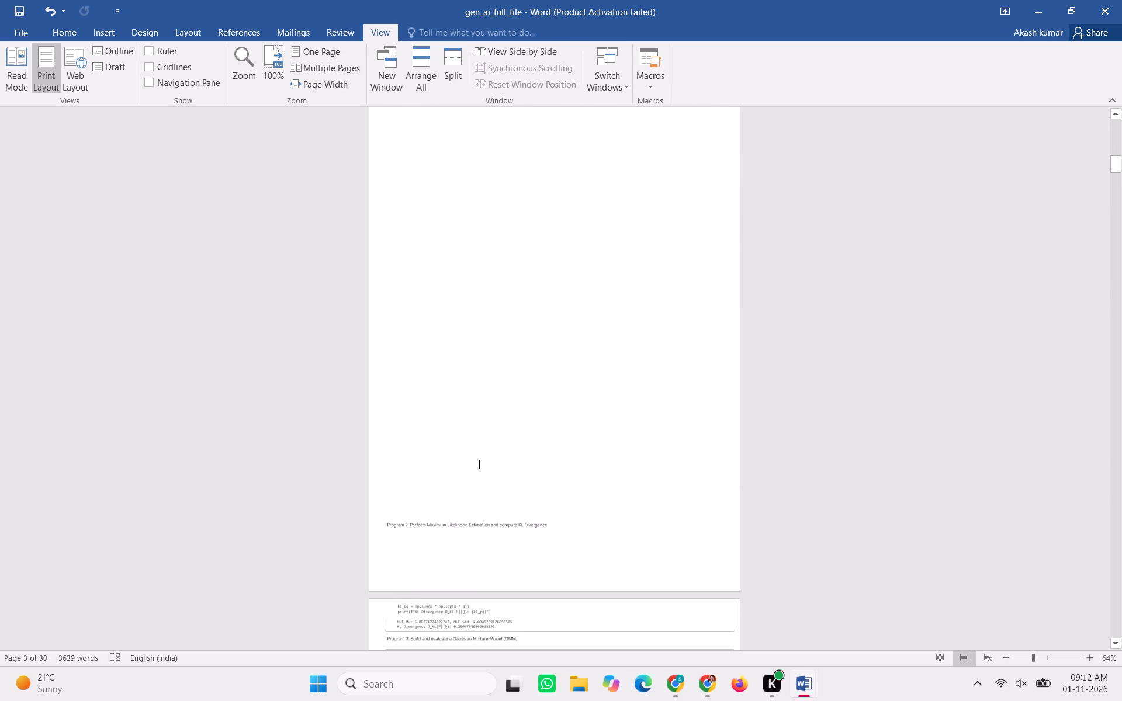
double_click(480, 531)
left_click(553, 528)
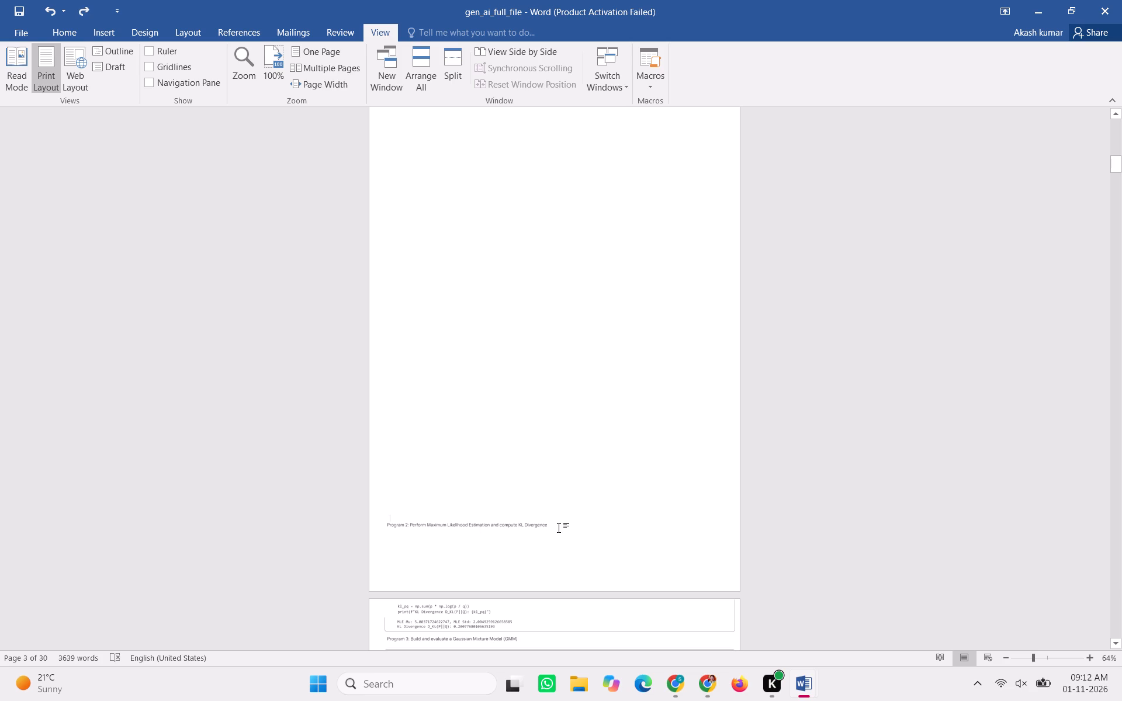
left_click(559, 528)
triple_click(559, 528)
left_click(559, 528)
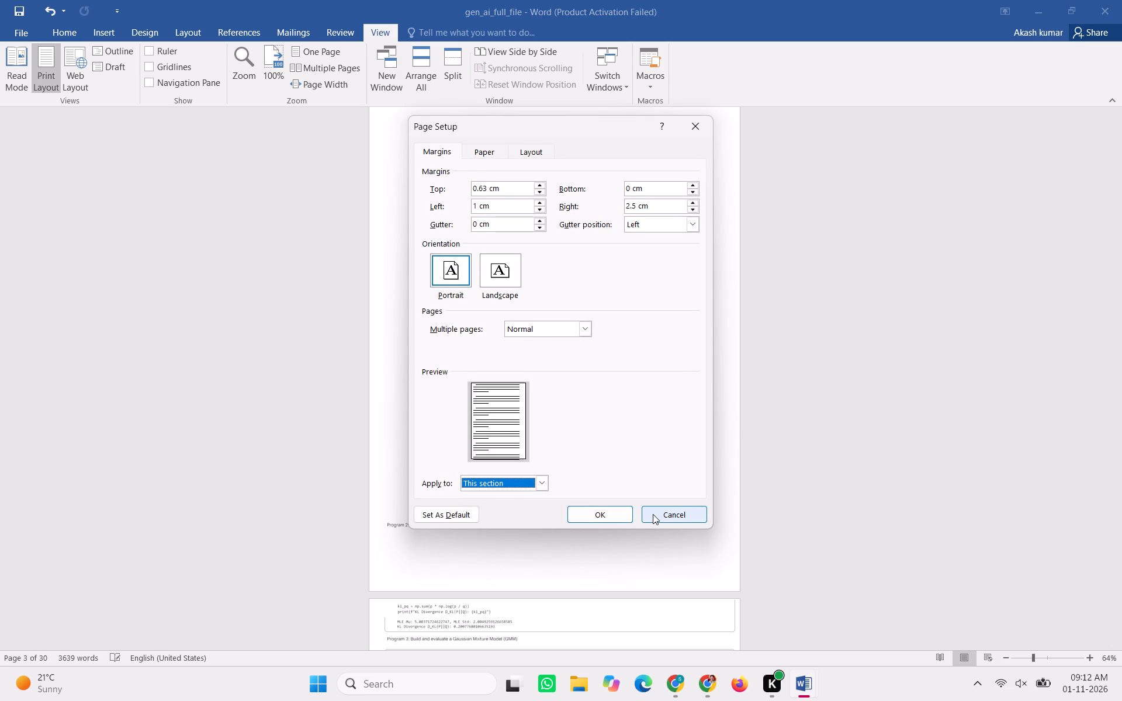
left_click(653, 514)
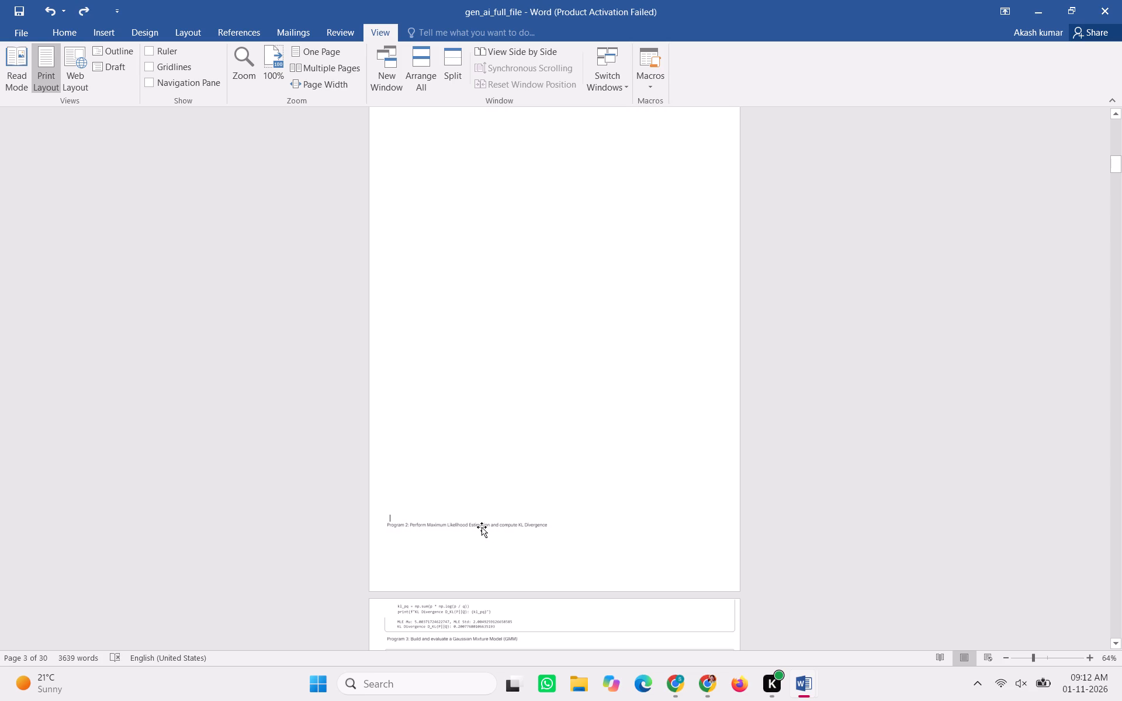
left_click(481, 526)
key("BackSpace")
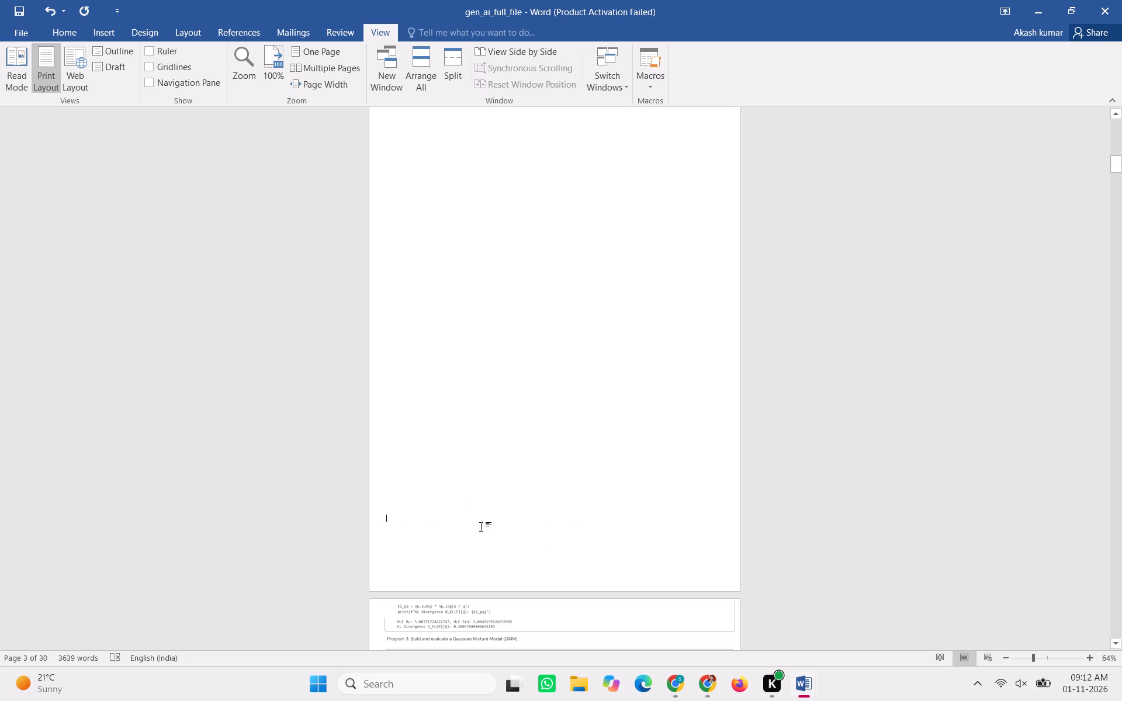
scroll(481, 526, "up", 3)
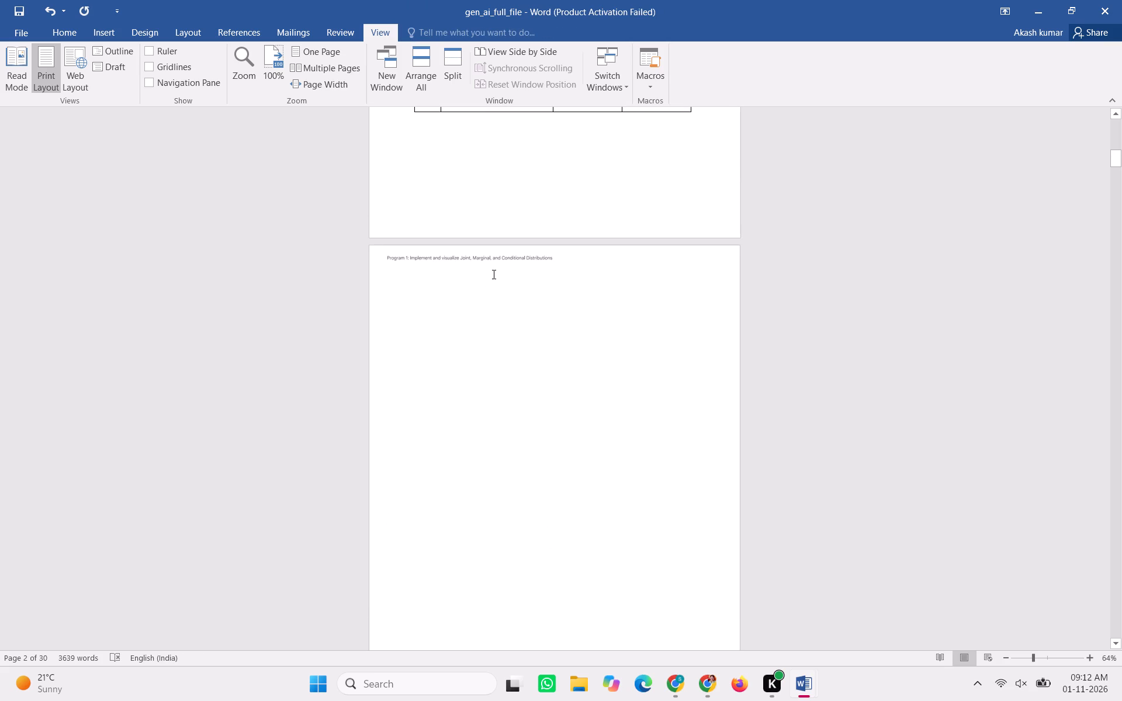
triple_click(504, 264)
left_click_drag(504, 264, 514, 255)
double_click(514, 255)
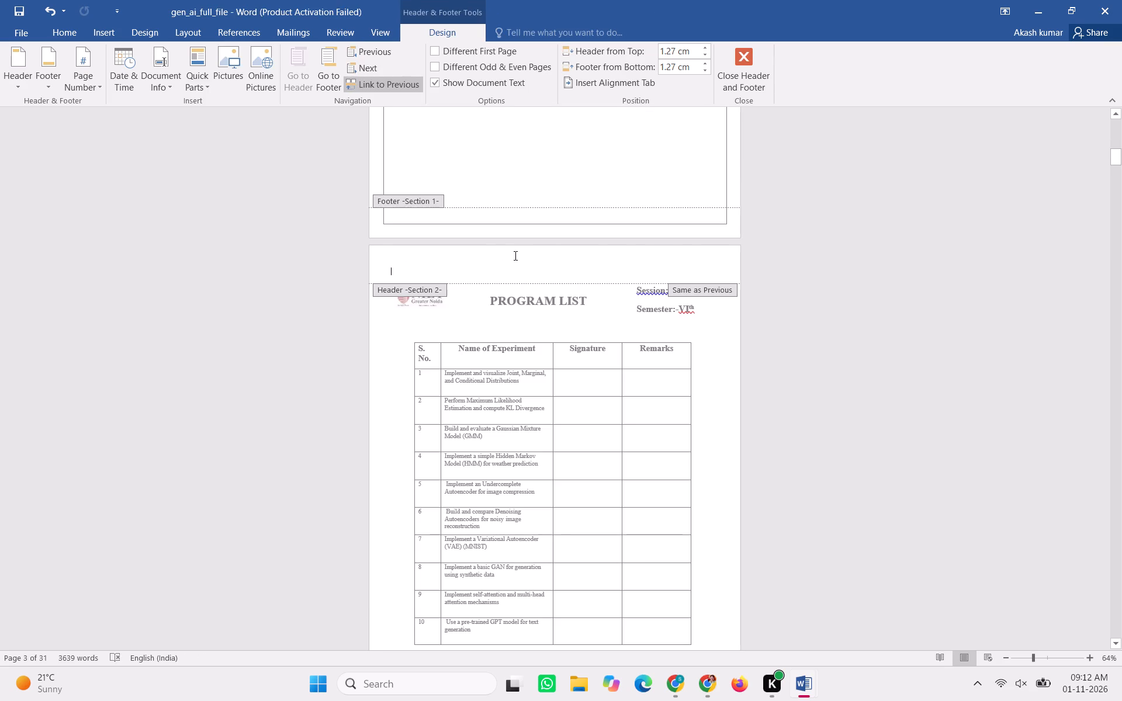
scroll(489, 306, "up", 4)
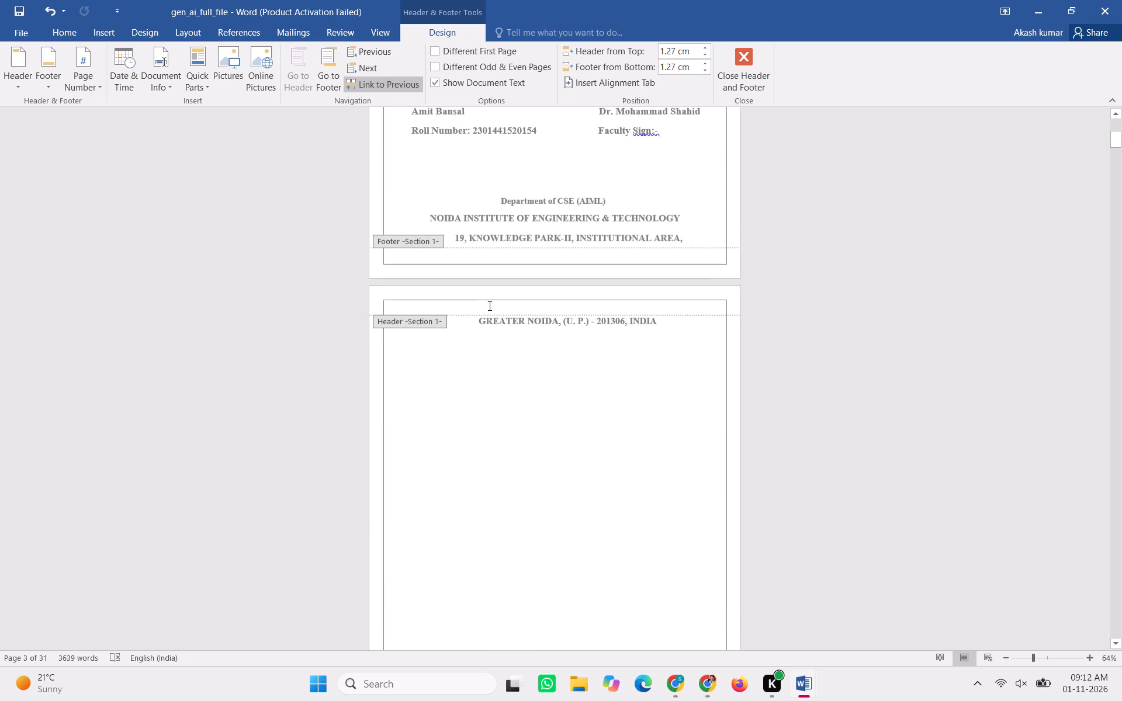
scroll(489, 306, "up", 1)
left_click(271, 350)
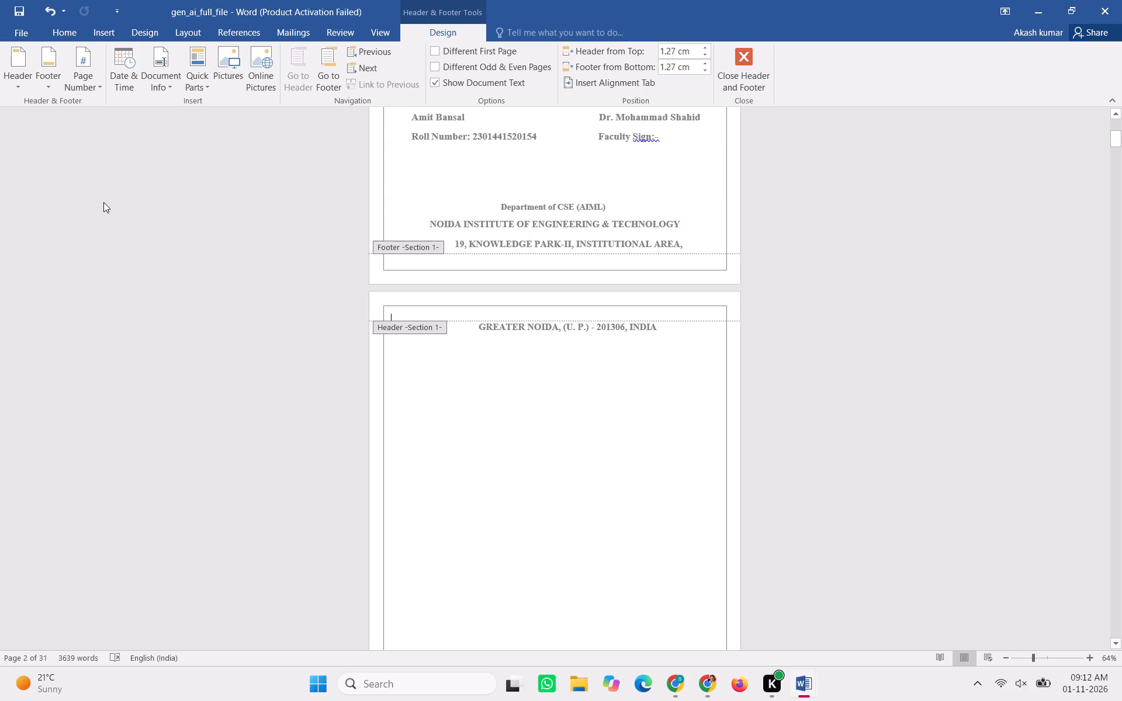
Undo all recent edits to the sample's Program 1 and Program 2 content and leave header and footer editing.
left_click(46, 13)
left_click(46, 13)
scroll(481, 431, "down", 2)
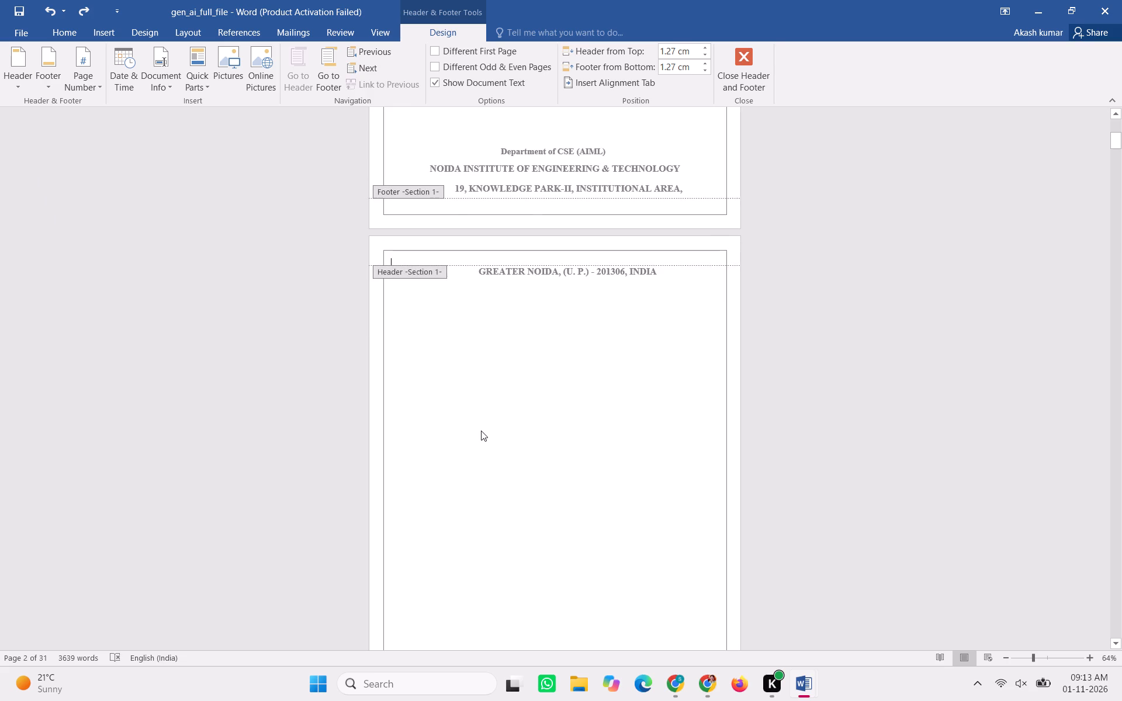
scroll(481, 431, "down", 1)
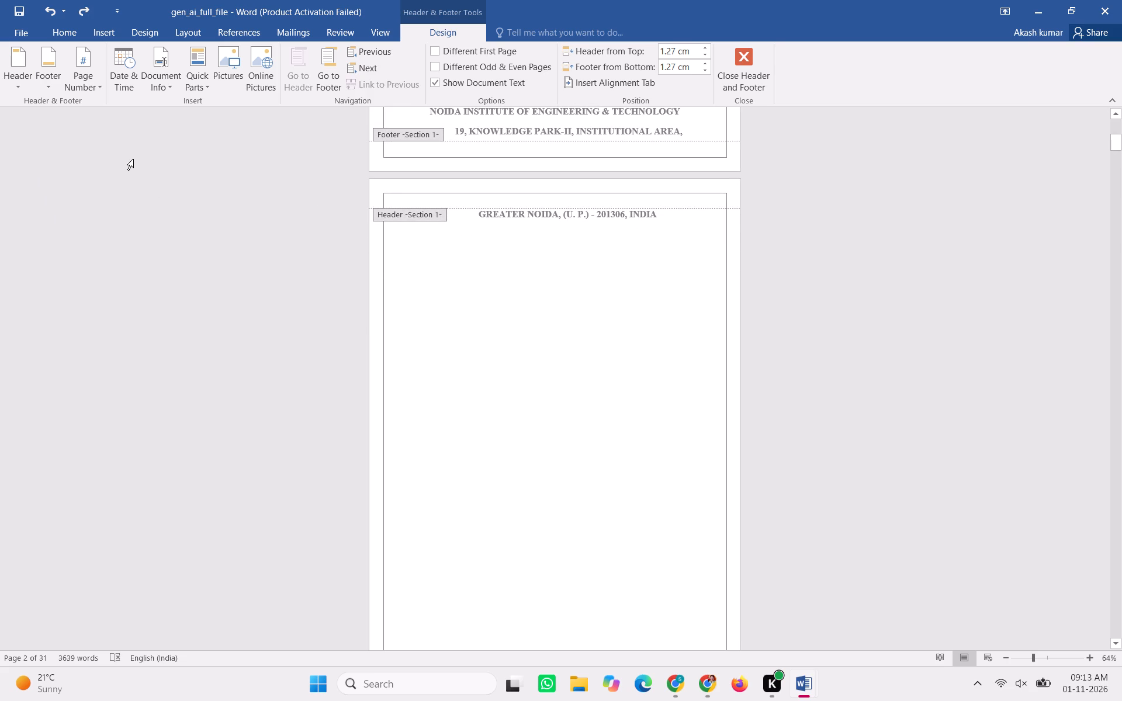
double_click(45, 0)
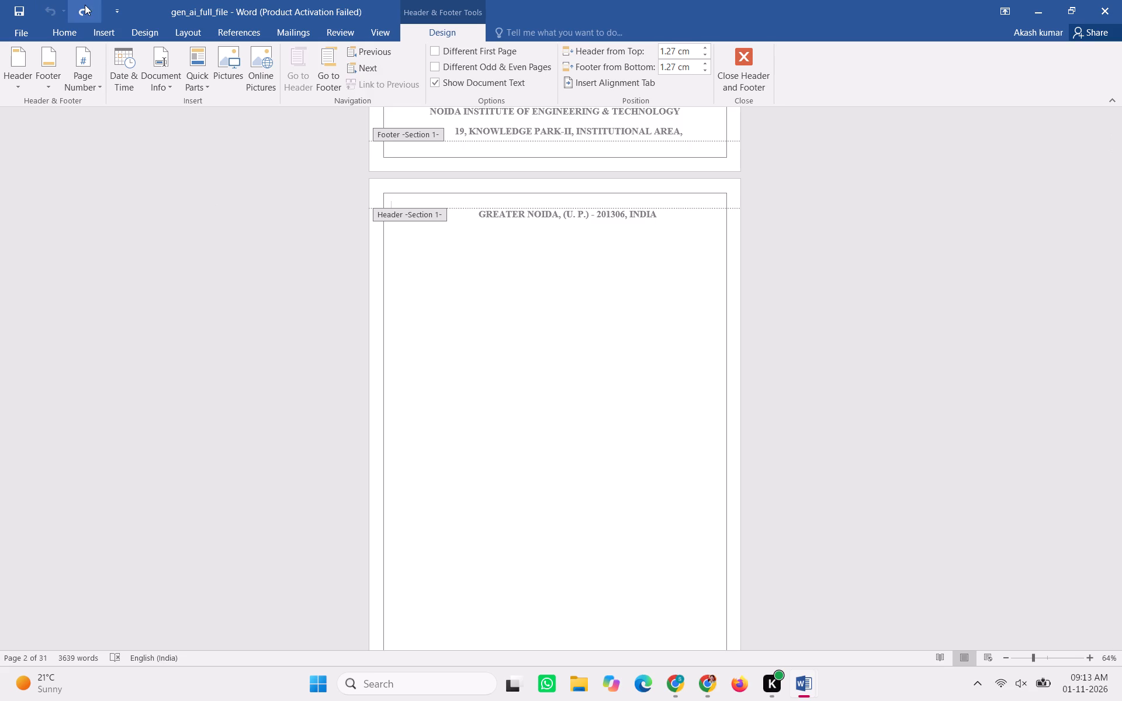
left_click(747, 77)
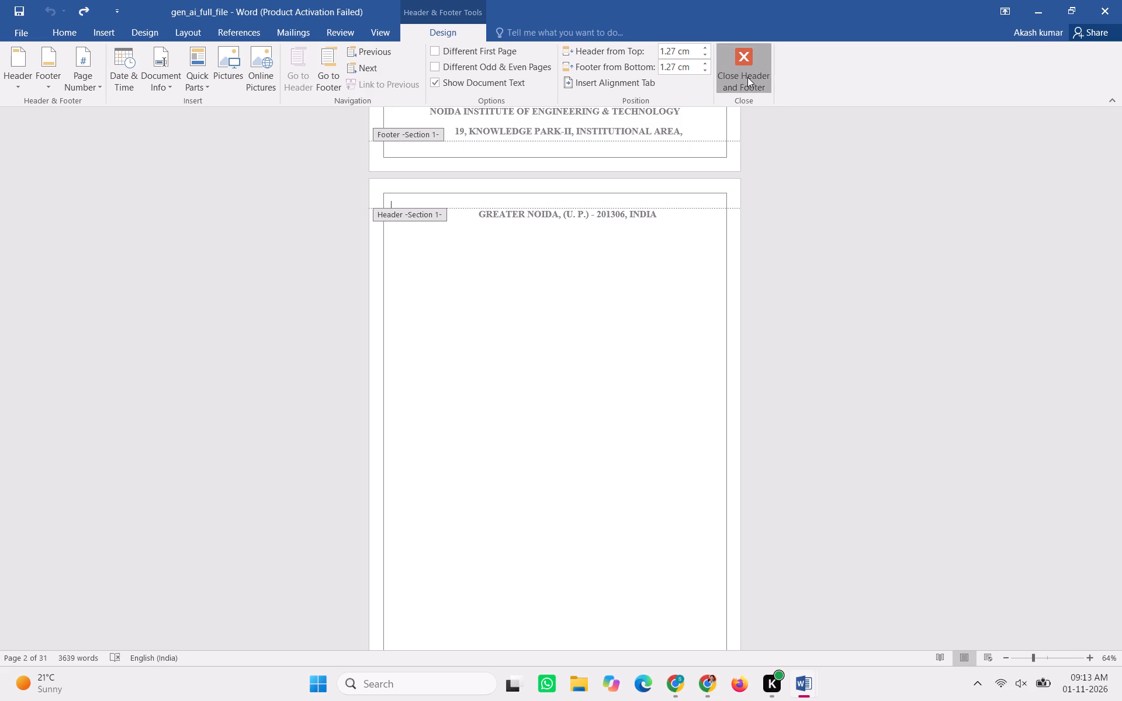
Cut the code and plots graphic for Joint, Marginal, and Conditional Distributions above the Program 2 heading.
scroll(747, 77, "down", 13)
scroll(534, 585, "down", 2)
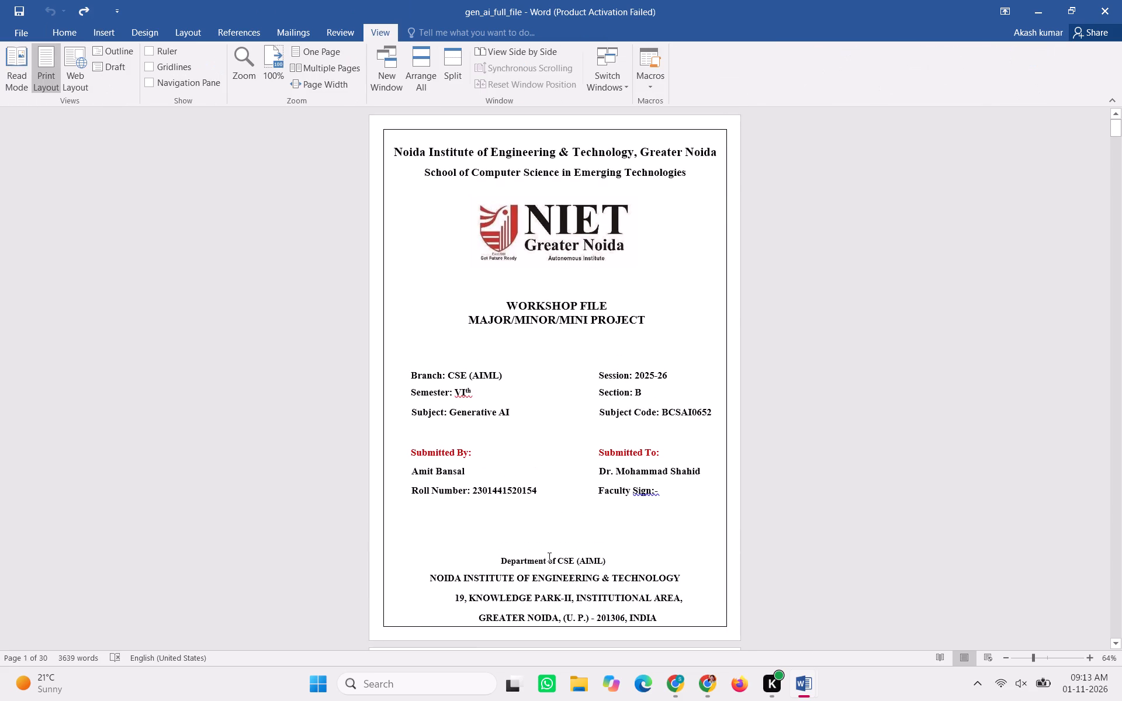
scroll(543, 567, "down", 2)
scroll(559, 458, "down", 9)
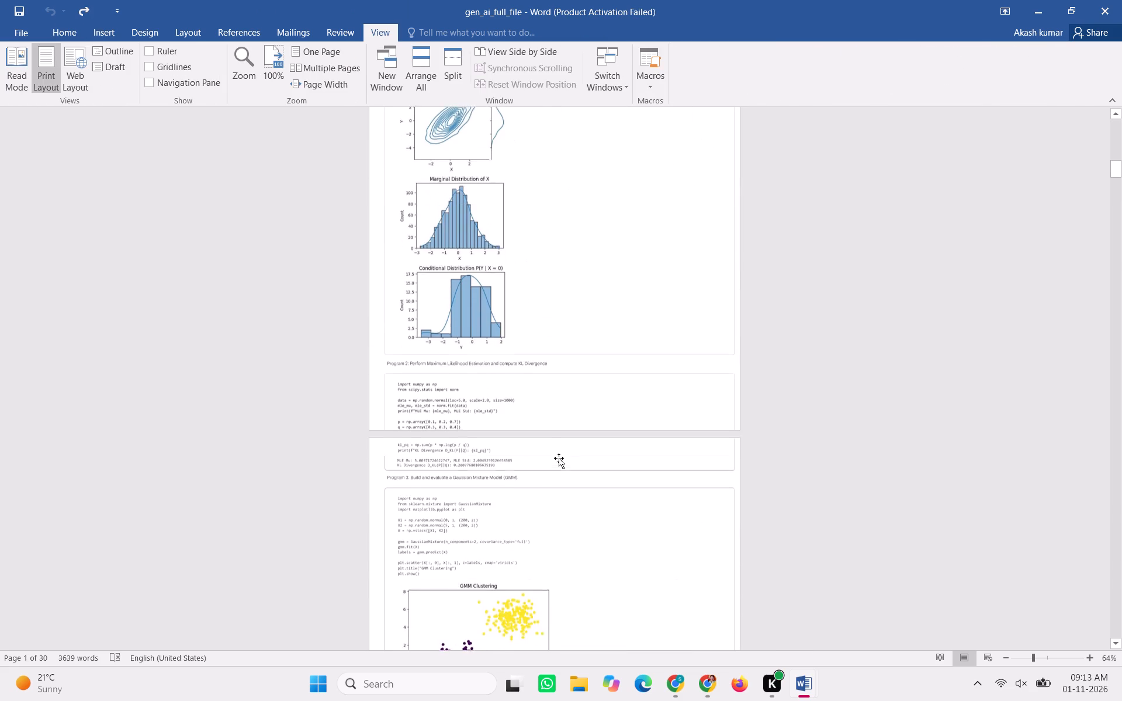
left_click(563, 306)
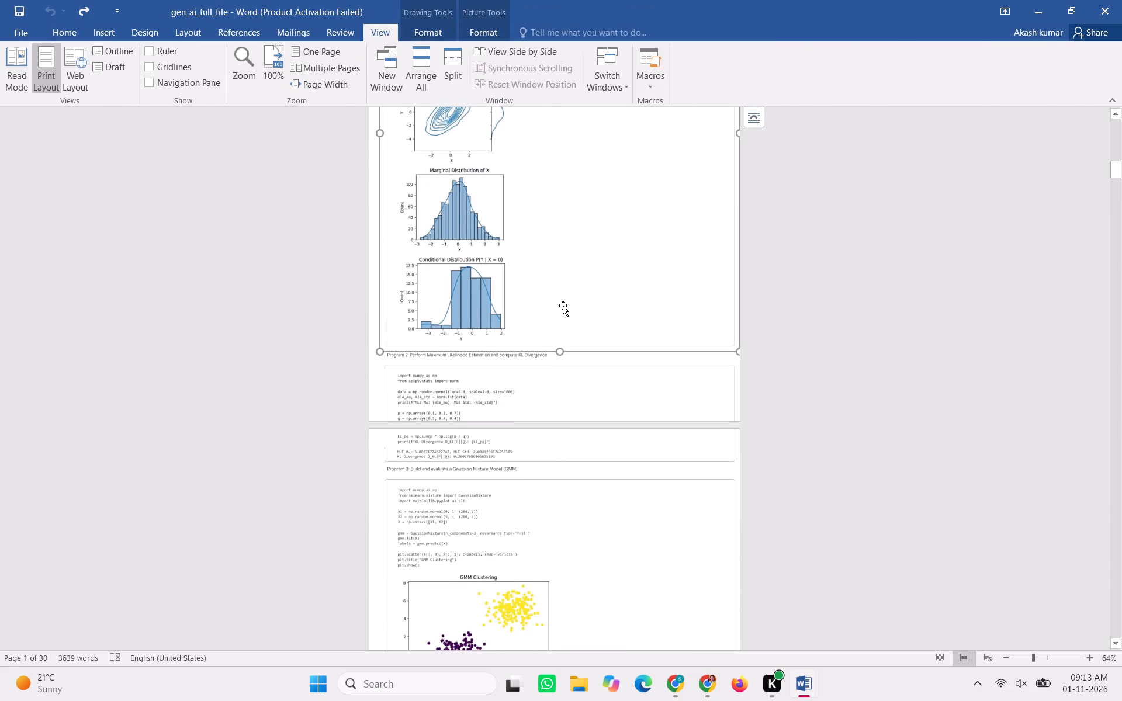
right_click(549, 224)
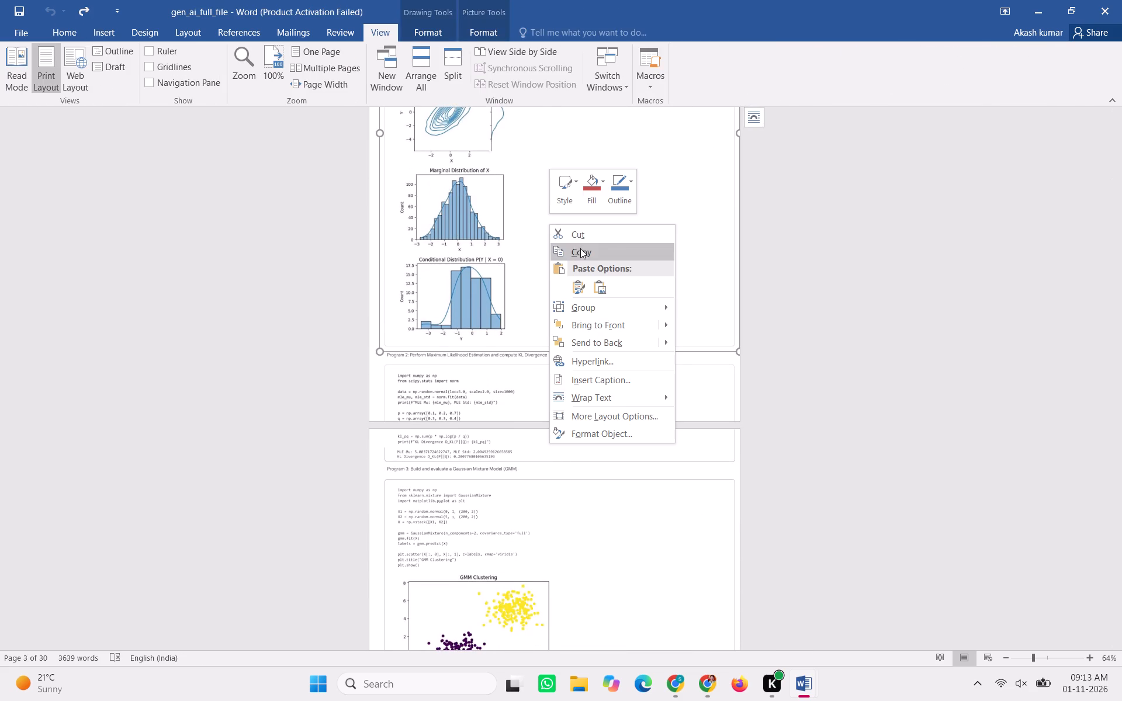
left_click(593, 241)
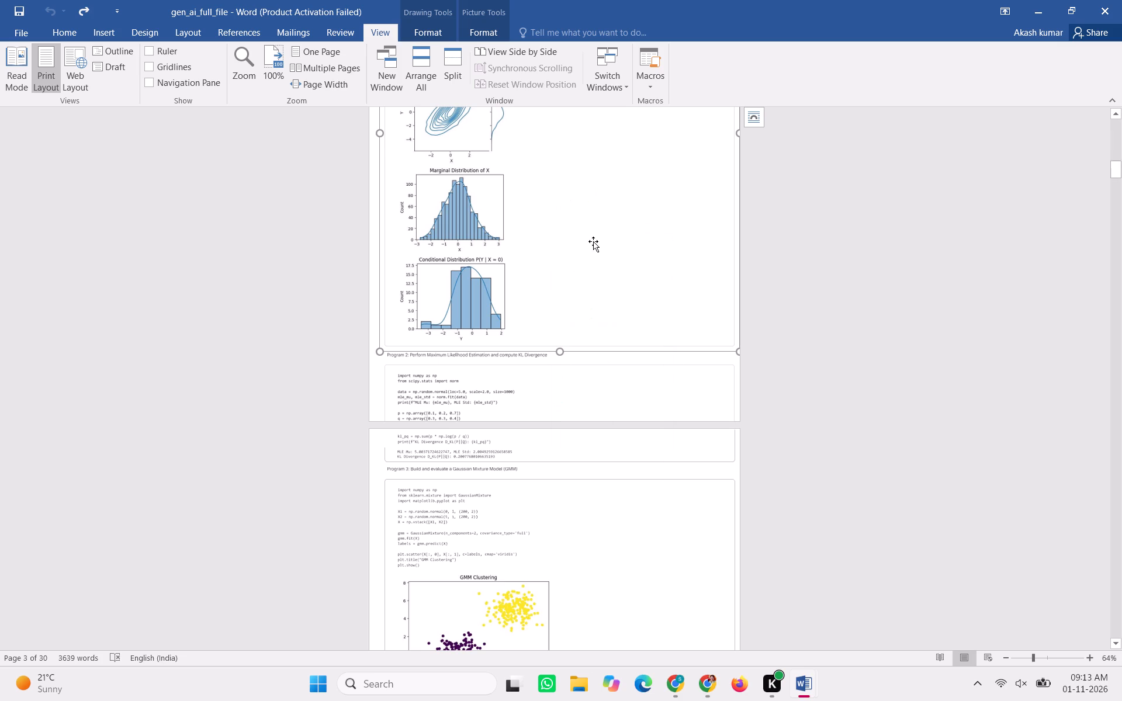
scroll(593, 241, "up", 1)
right_click(593, 241)
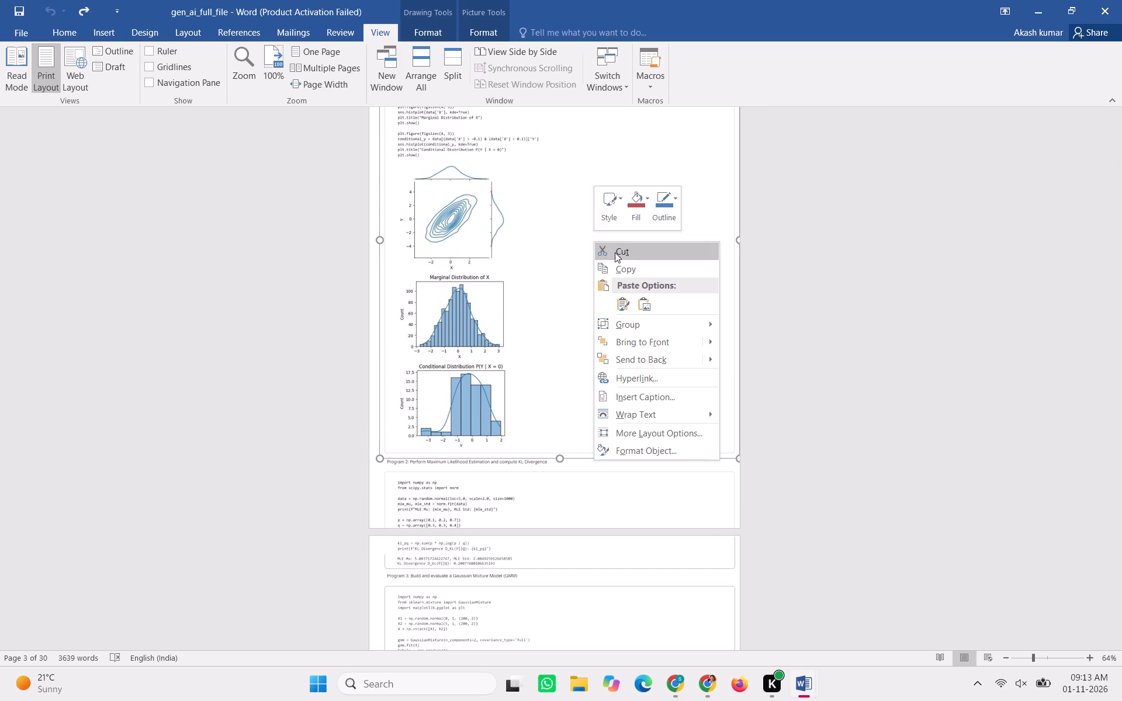
left_click(615, 252)
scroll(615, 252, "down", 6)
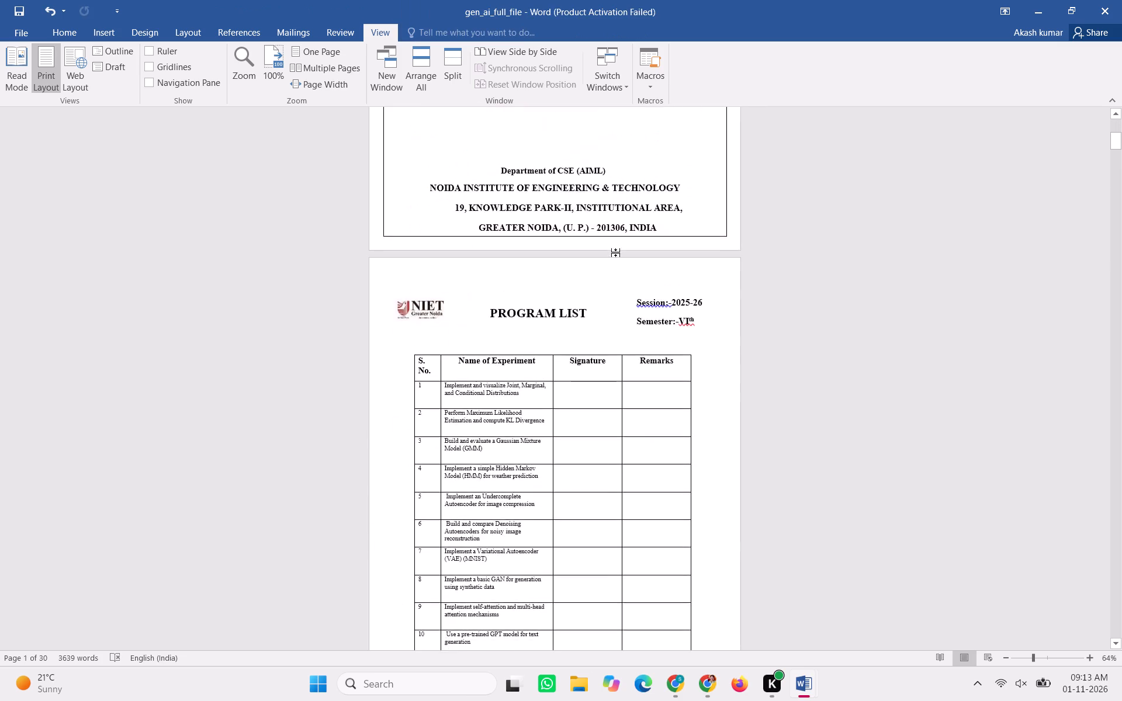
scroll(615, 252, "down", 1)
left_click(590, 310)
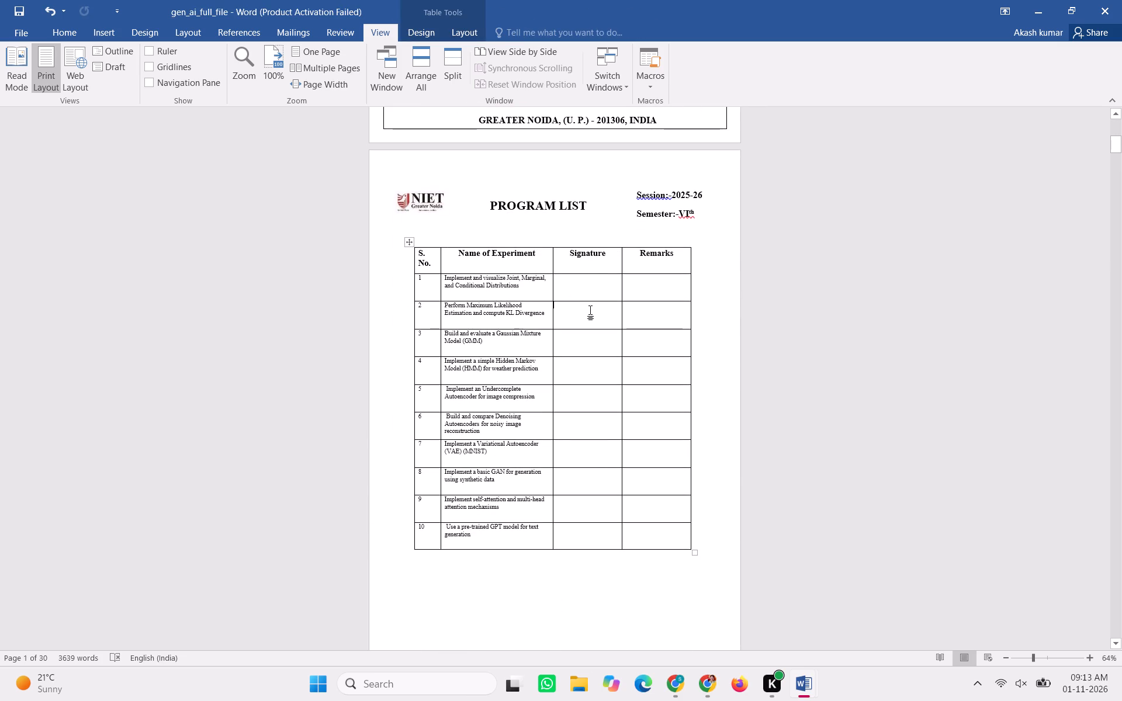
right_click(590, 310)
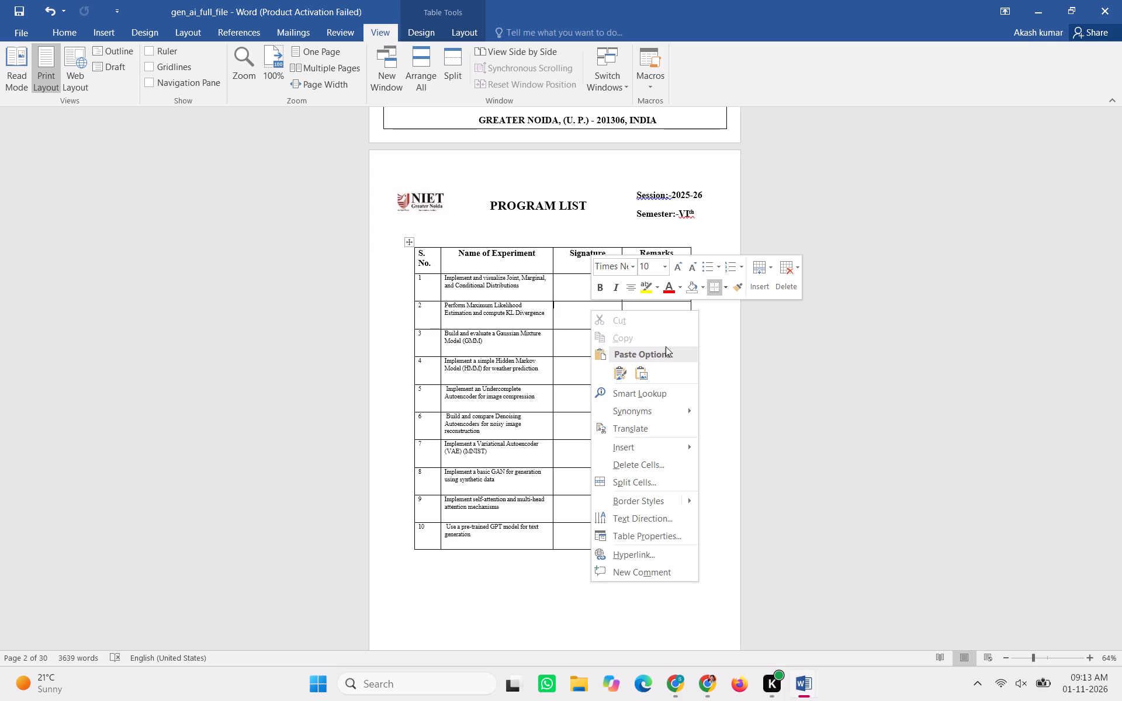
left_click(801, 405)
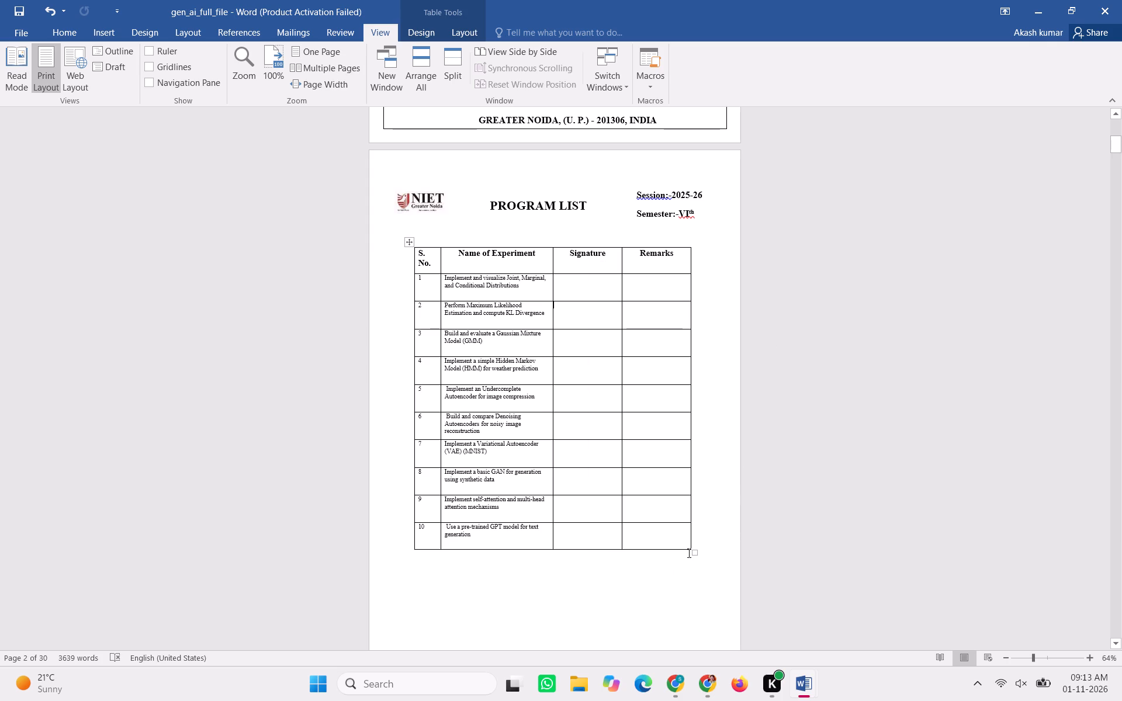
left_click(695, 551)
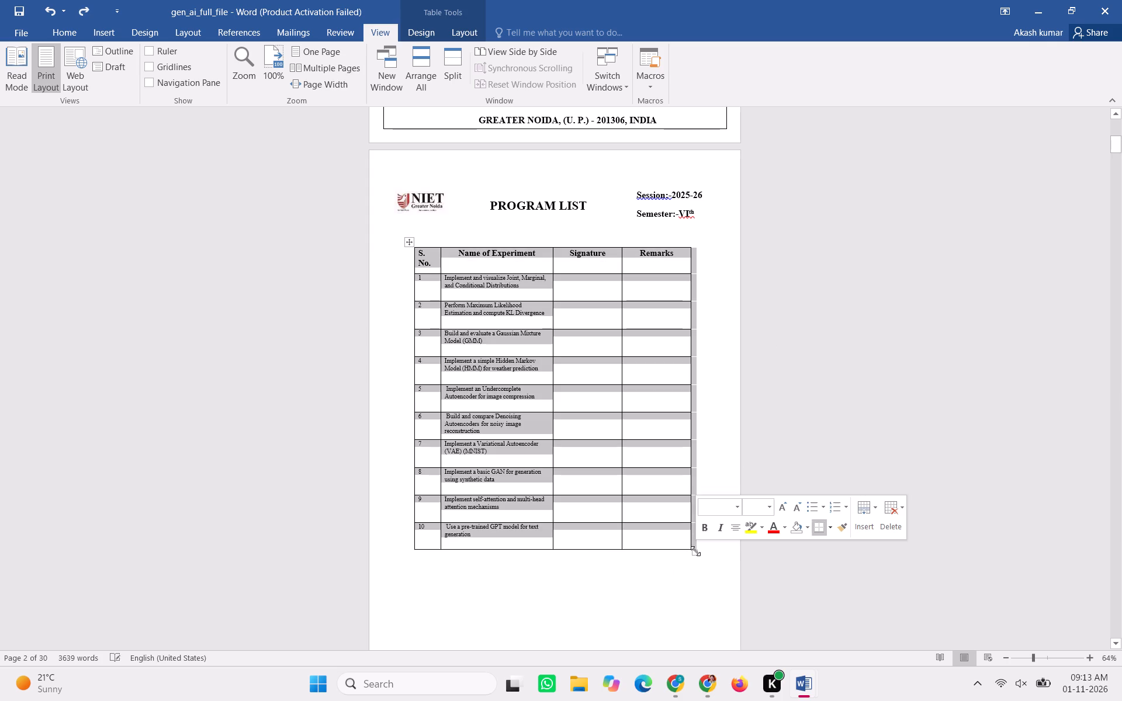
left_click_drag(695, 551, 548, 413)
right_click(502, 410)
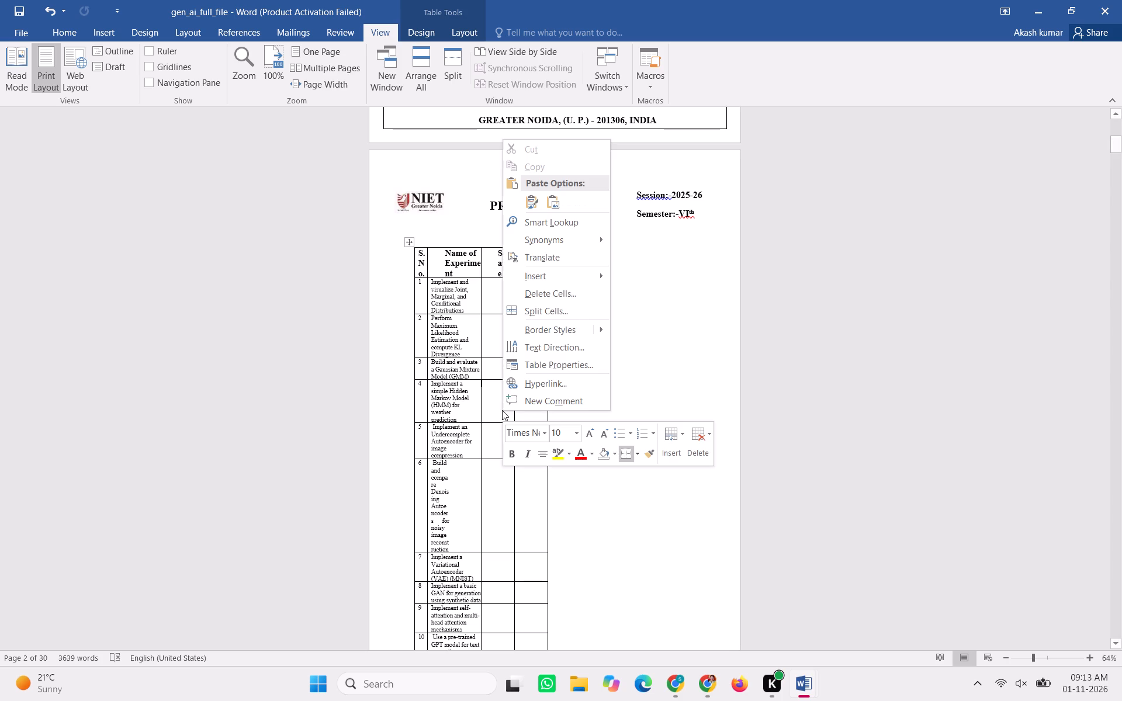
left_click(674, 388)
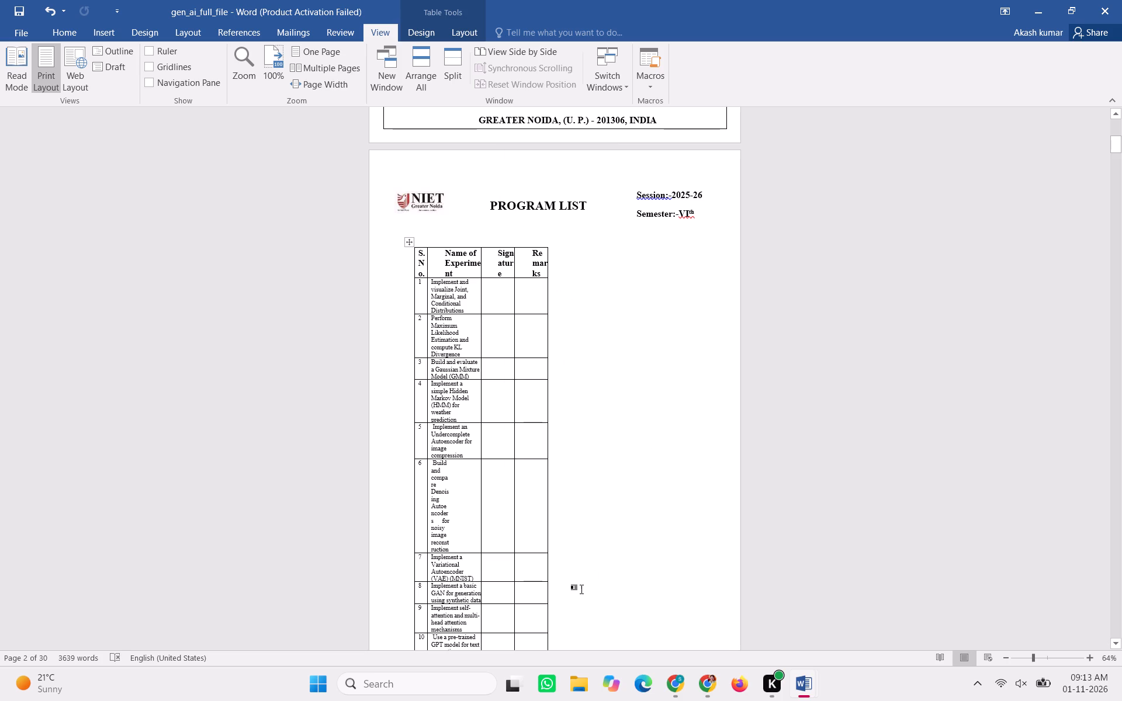
Delete the entire experiment table on the PROGRAM LIST page.
left_click(411, 241)
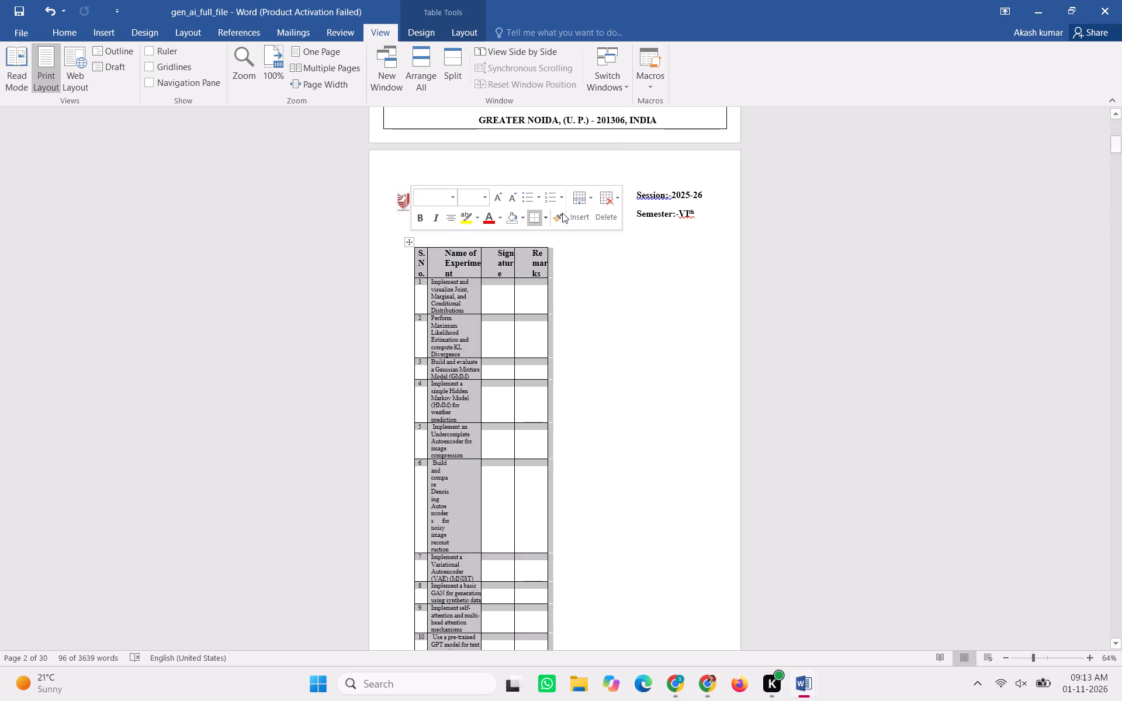
left_click(609, 193)
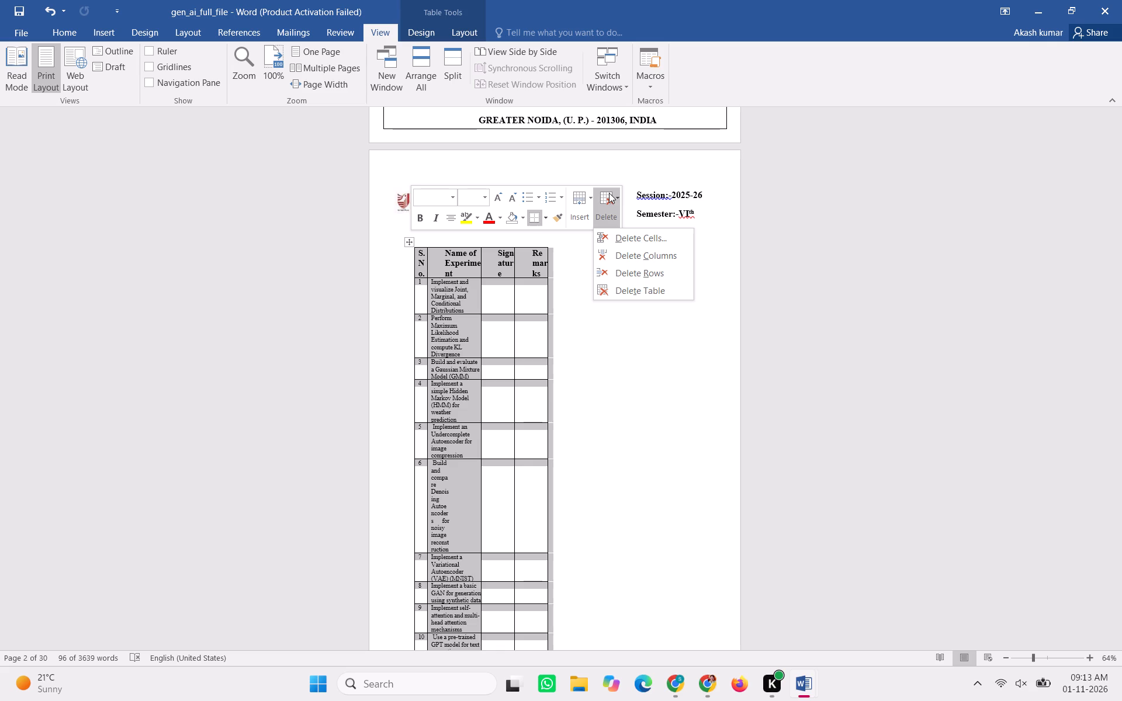
left_click(628, 285)
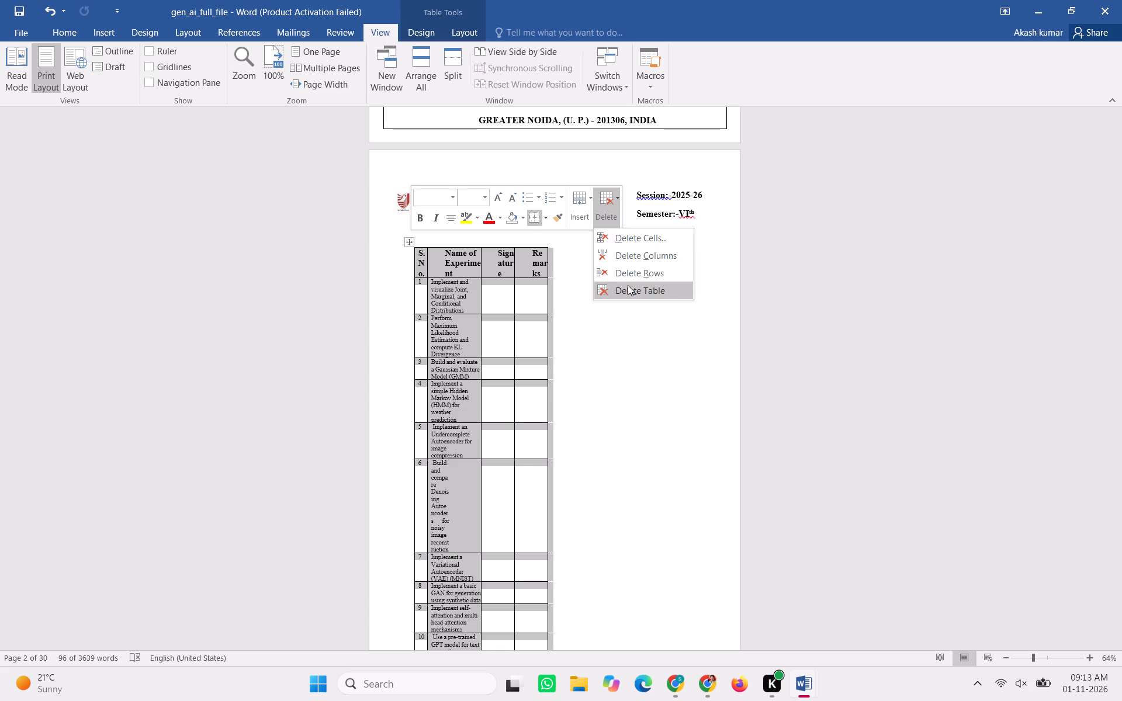
Delete the Session and Semester lines, the PROGRAM LIST title, and the cover page's closing address text back to "19, KNOW".
left_click(606, 190)
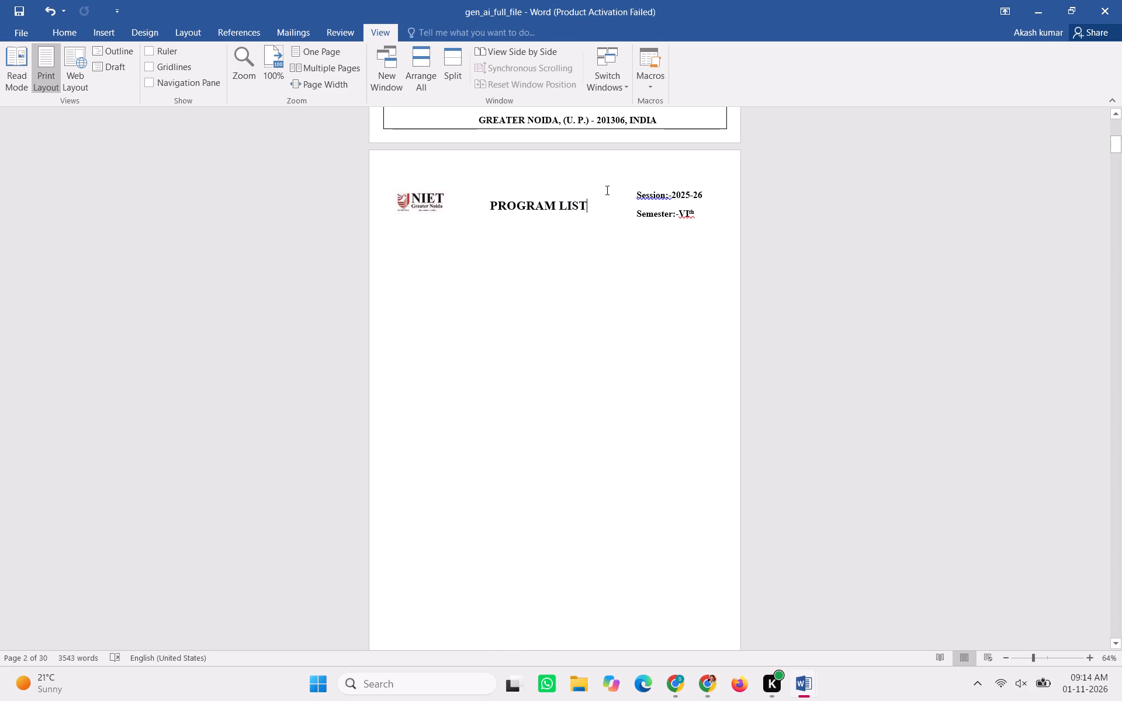
left_click(707, 222)
key("bracketright")
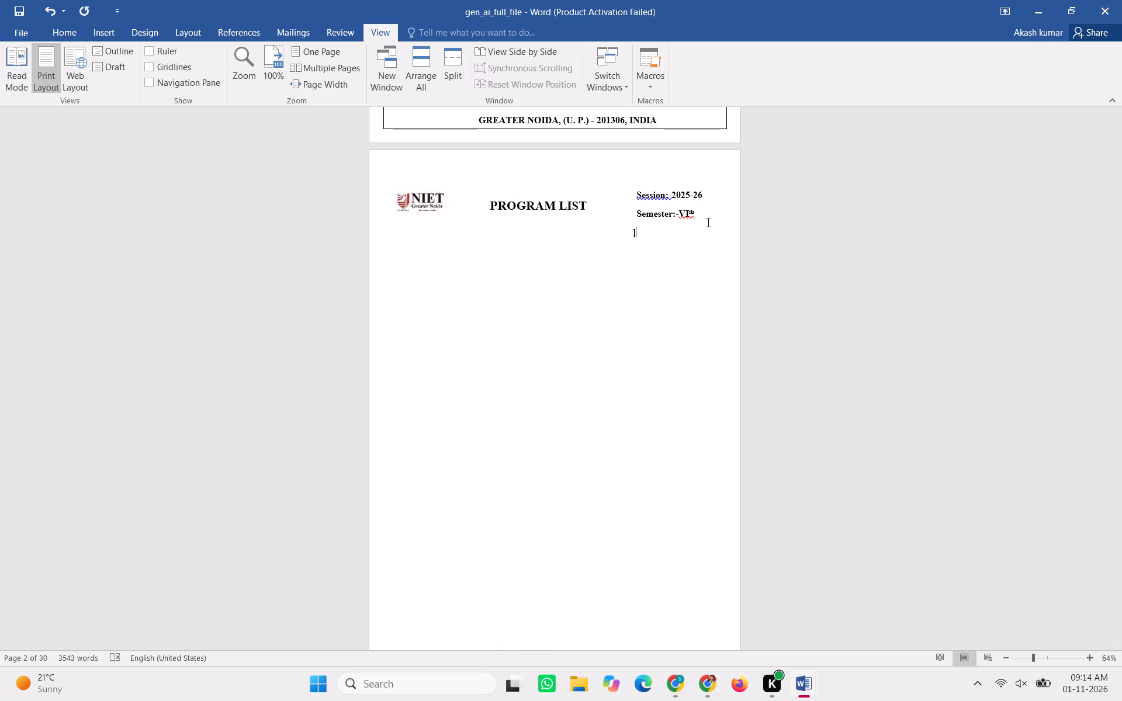
key("BackSpace")
key("BackSpace")
key("BackSpace")
key("BackSpace")
key("BackSpace")
key("BackSpace")
key("BackSpace")
key("BackSpace")
key("BackSpace")
key("BackSpace")
key("BackSpace")
key("BackSpace")
key("BackSpace")
key("BackSpace")
key("BackSpace")
key("BackSpace")
key("BackSpace")
key("BackSpace")
key("BackSpace")
key("BackSpace")
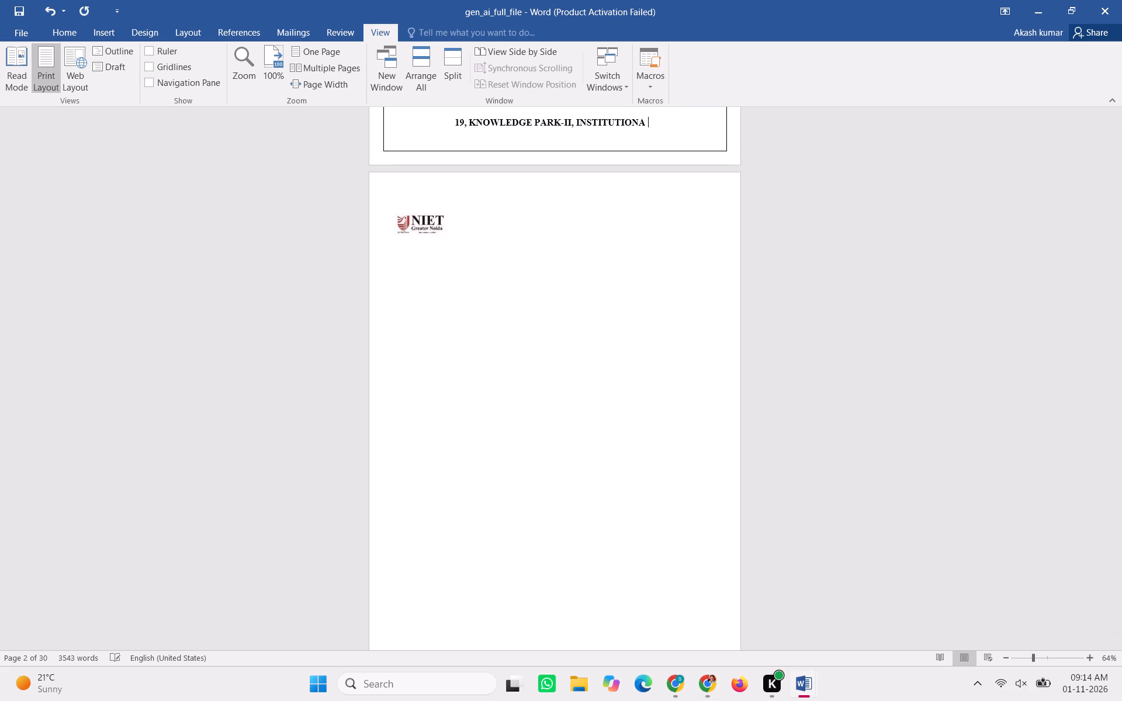
Cut the small NIET logo from the former program list page.
left_click(412, 238)
key("BackSpace")
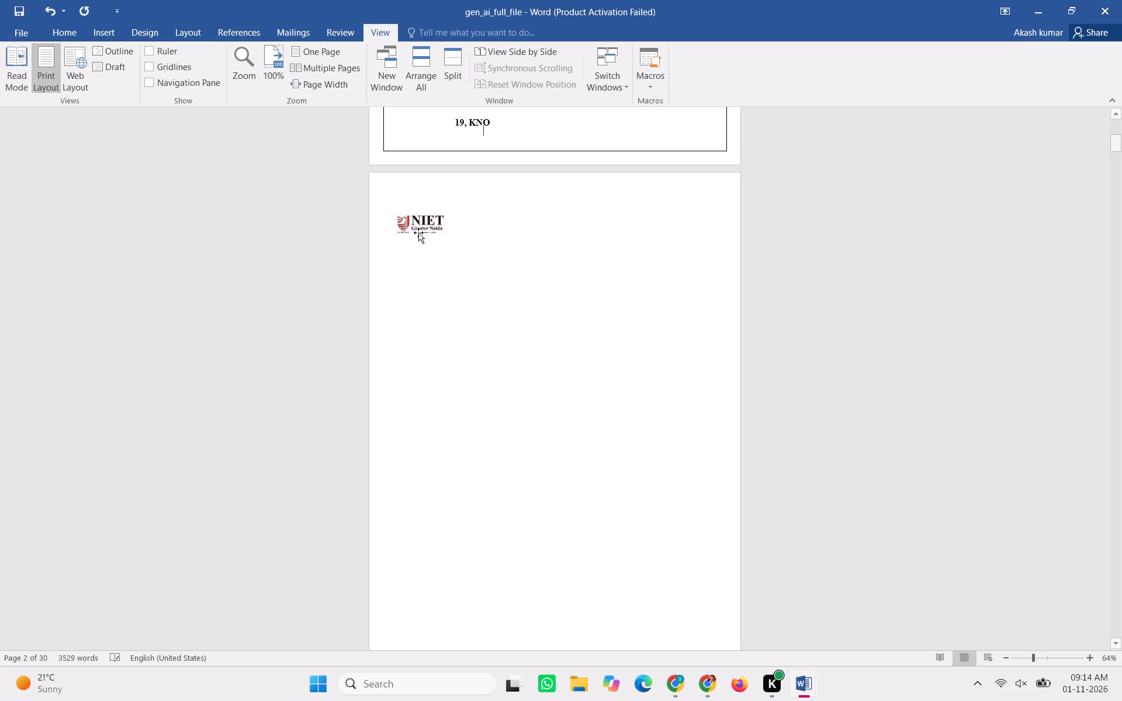
key("BackSpace")
triple_click(429, 218)
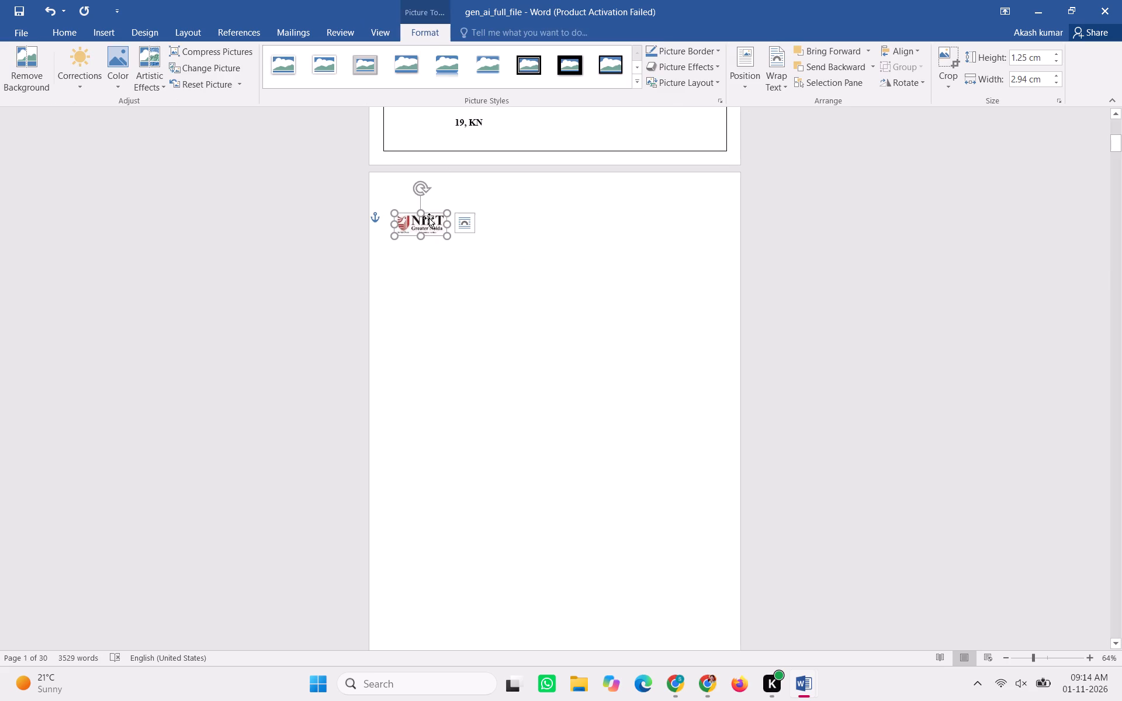
right_click(429, 218)
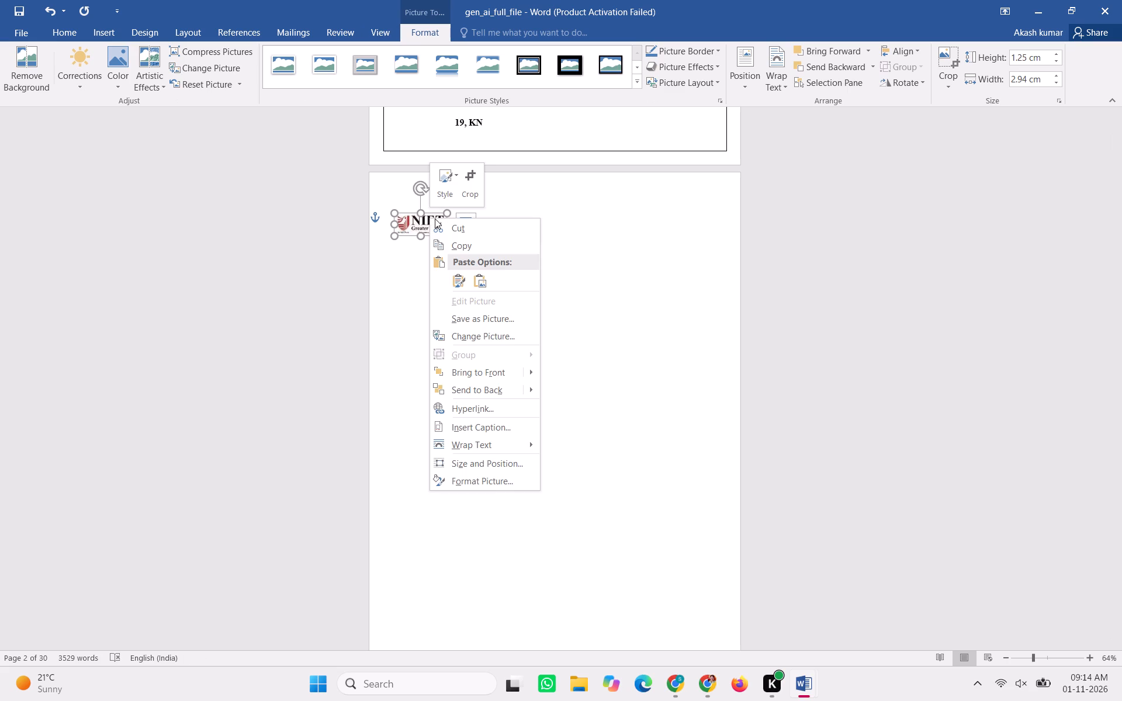
left_click(470, 231)
Delete the Program 1 heading graphic about Joint, Marginal, and Conditional Distributions from the top of the third page.
scroll(655, 346, "down", 1)
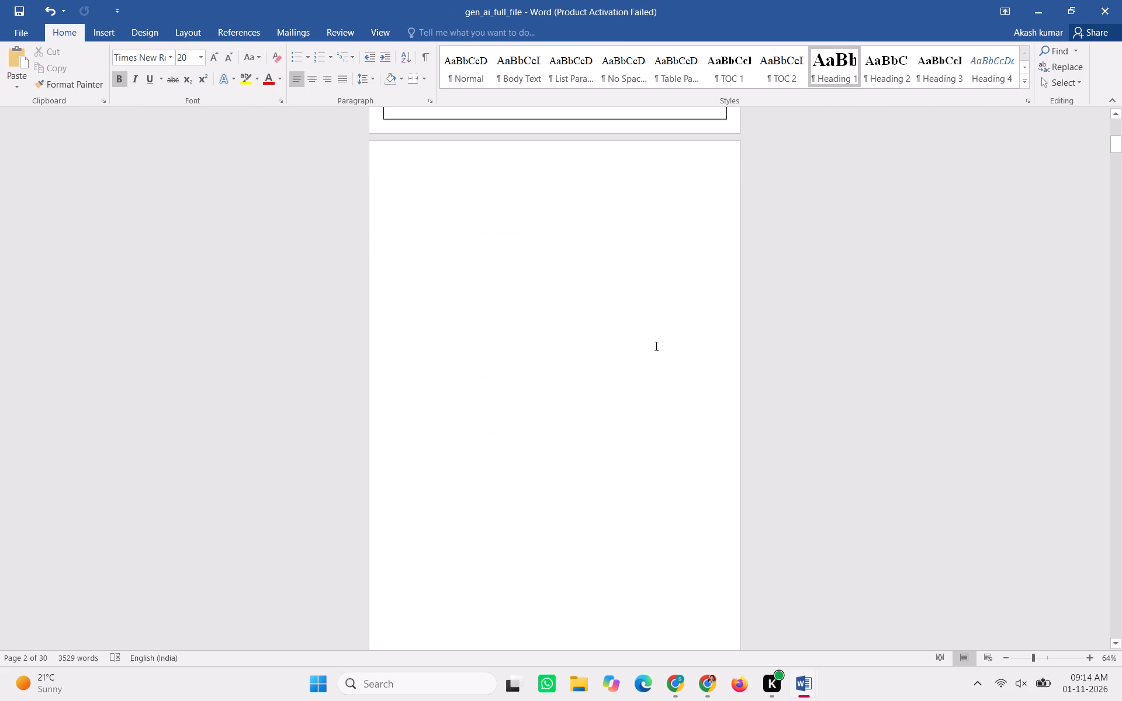
scroll(655, 346, "down", 3)
left_click(844, 369)
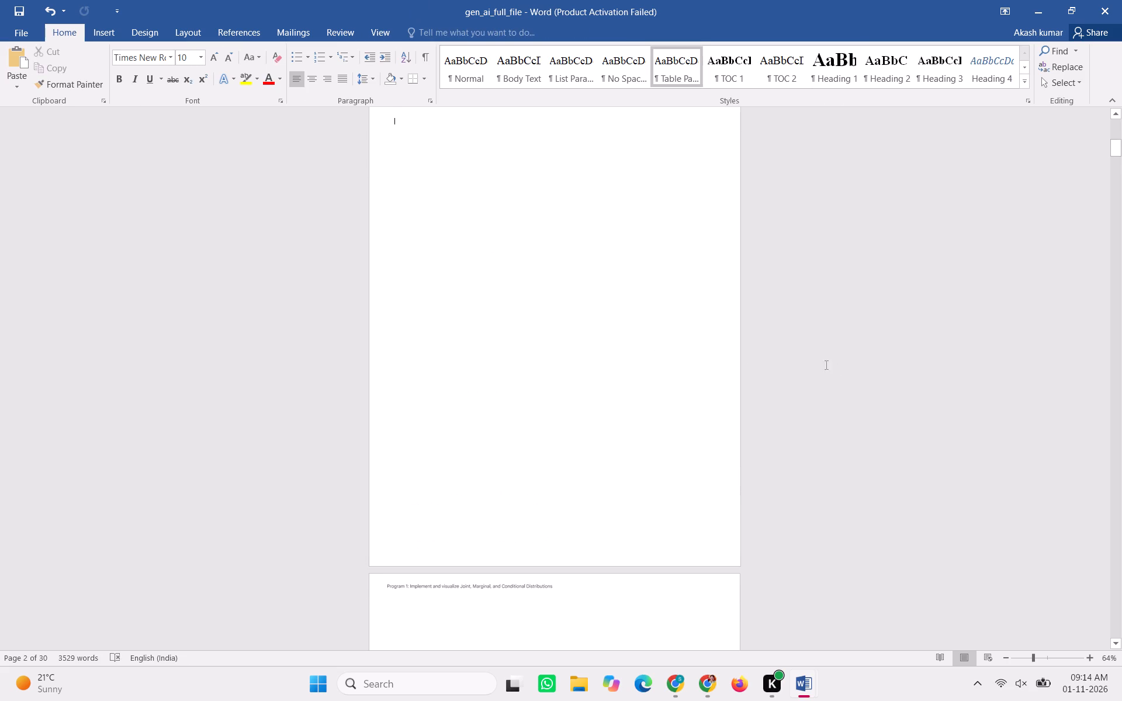
scroll(374, 183, "down", 6)
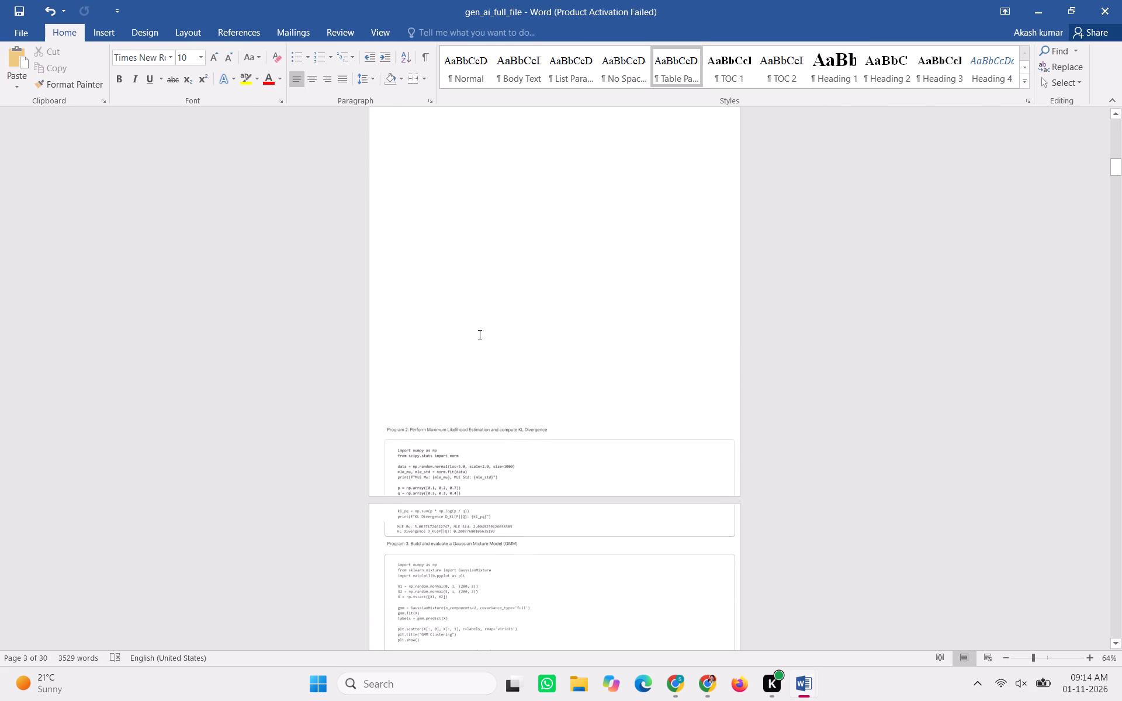
scroll(473, 434, "up", 2)
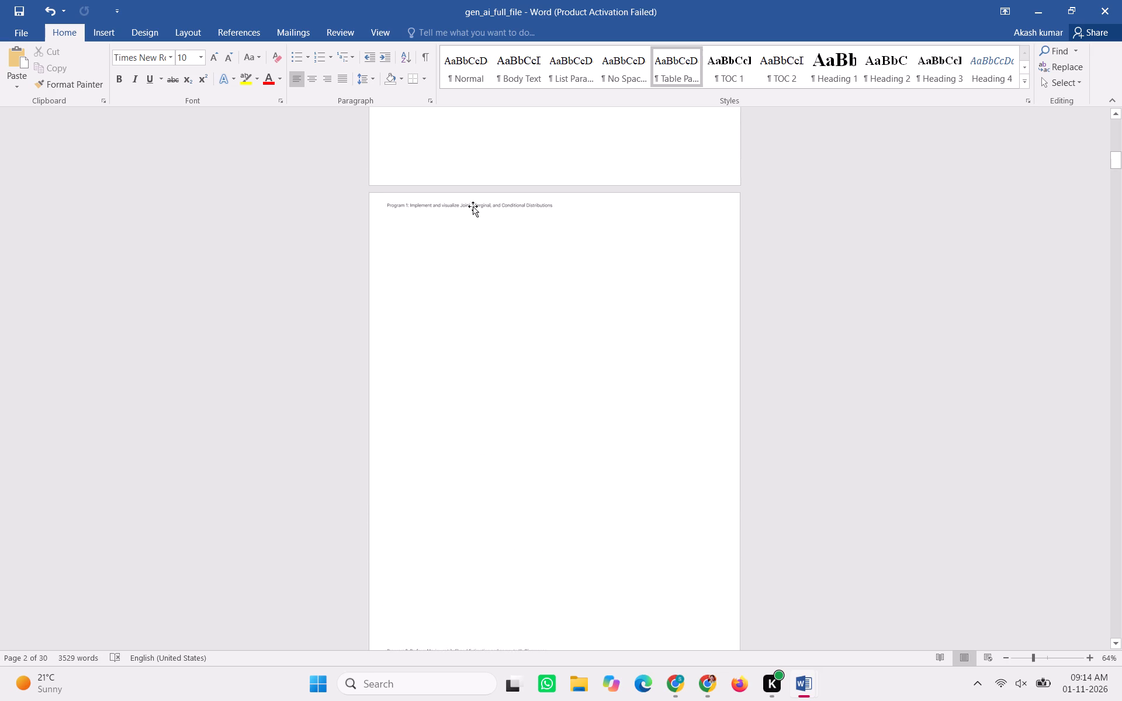
left_click(473, 202)
key("BackSpace")
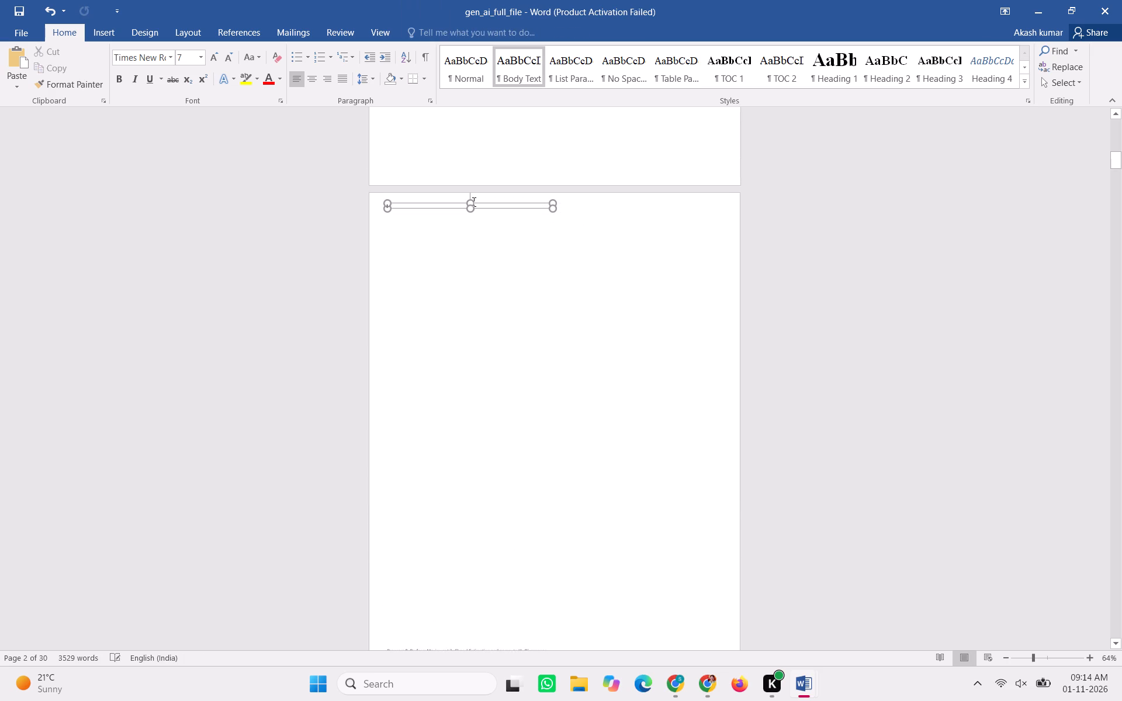
Cut the Program 2 code graphic below the Maximum Likelihood Estimation and KL Divergence heading.
scroll(473, 202, "down", 4)
left_click(456, 281)
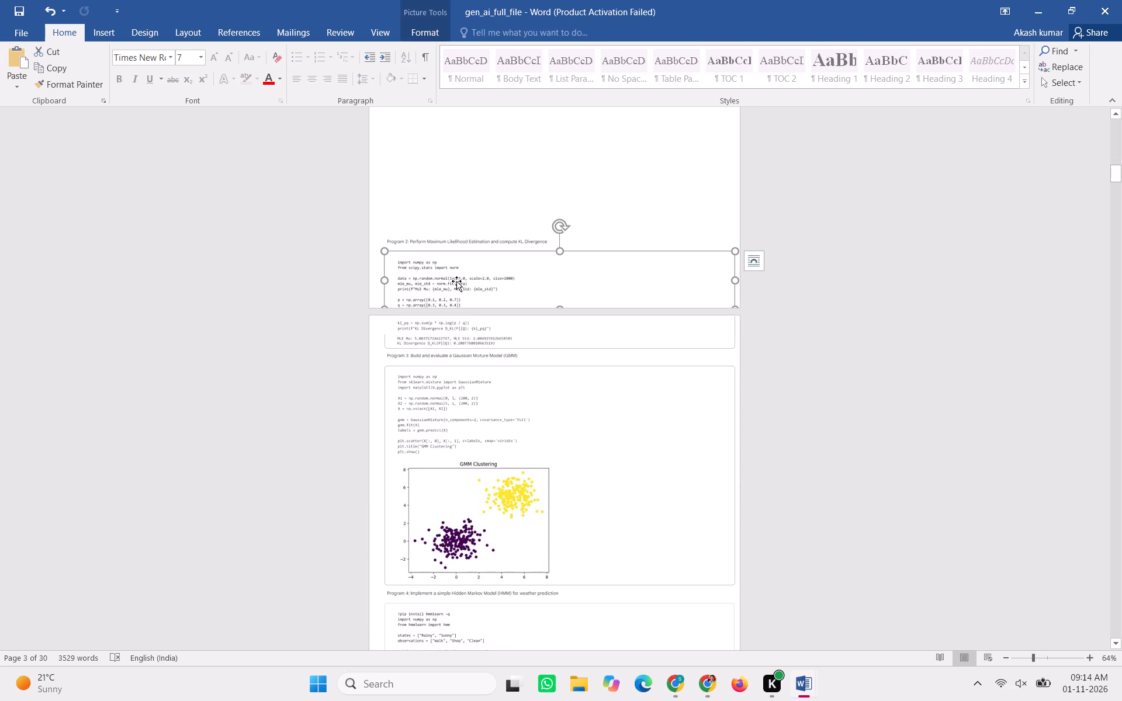
right_click(456, 281)
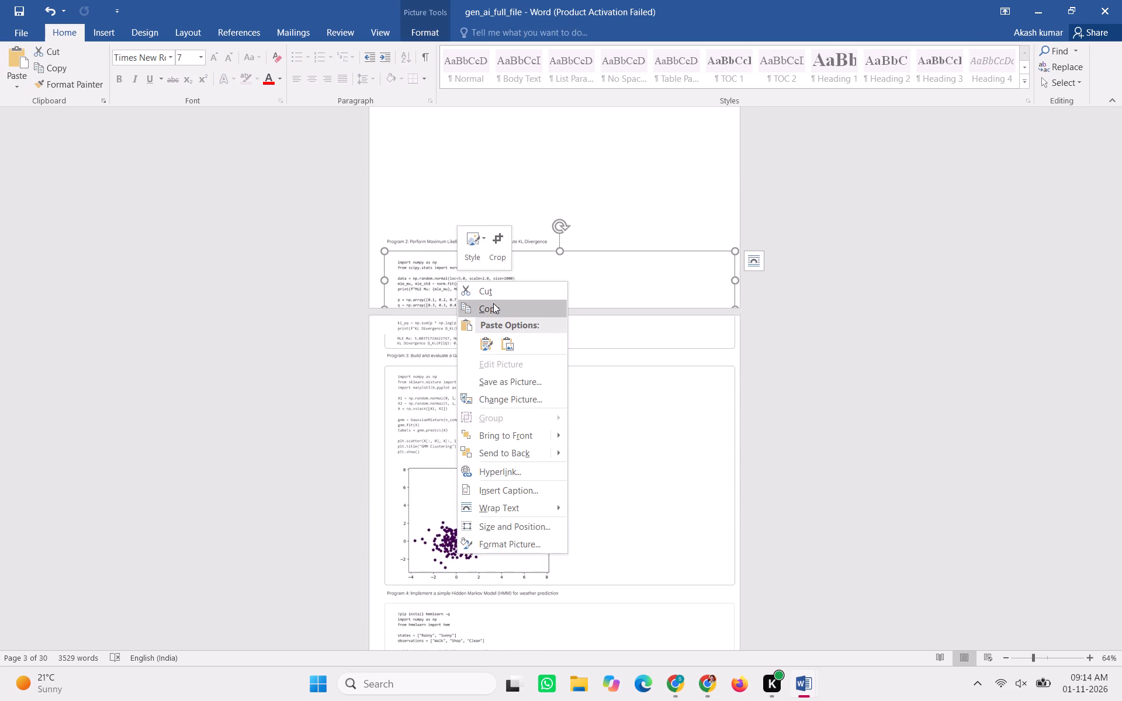
left_click(503, 292)
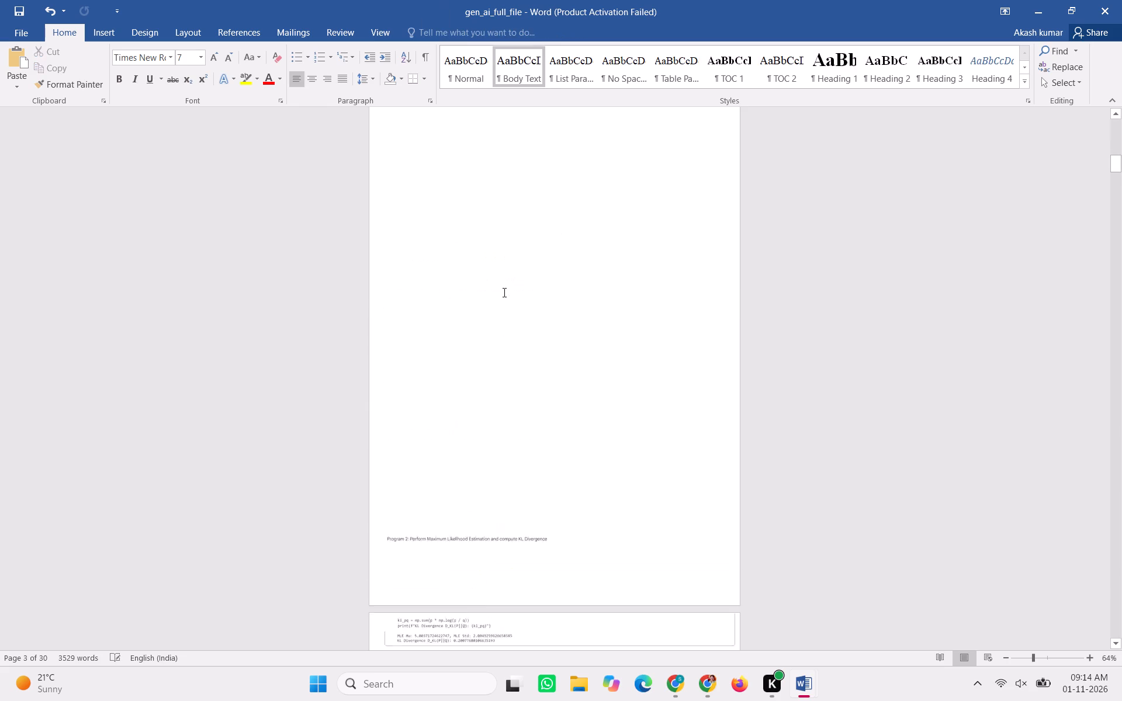
Cut the Program 2 heading graphic about Maximum Likelihood Estimation and KL Divergence, and start a new line on the emptied page.
triple_click(497, 564)
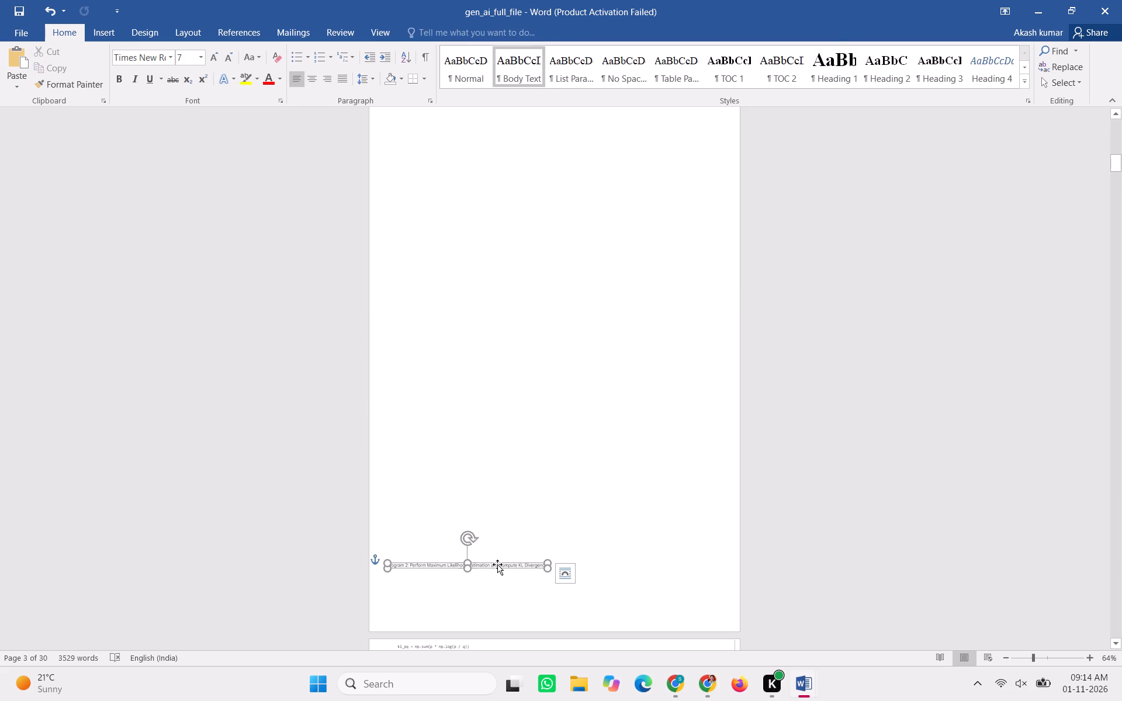
right_click(497, 564)
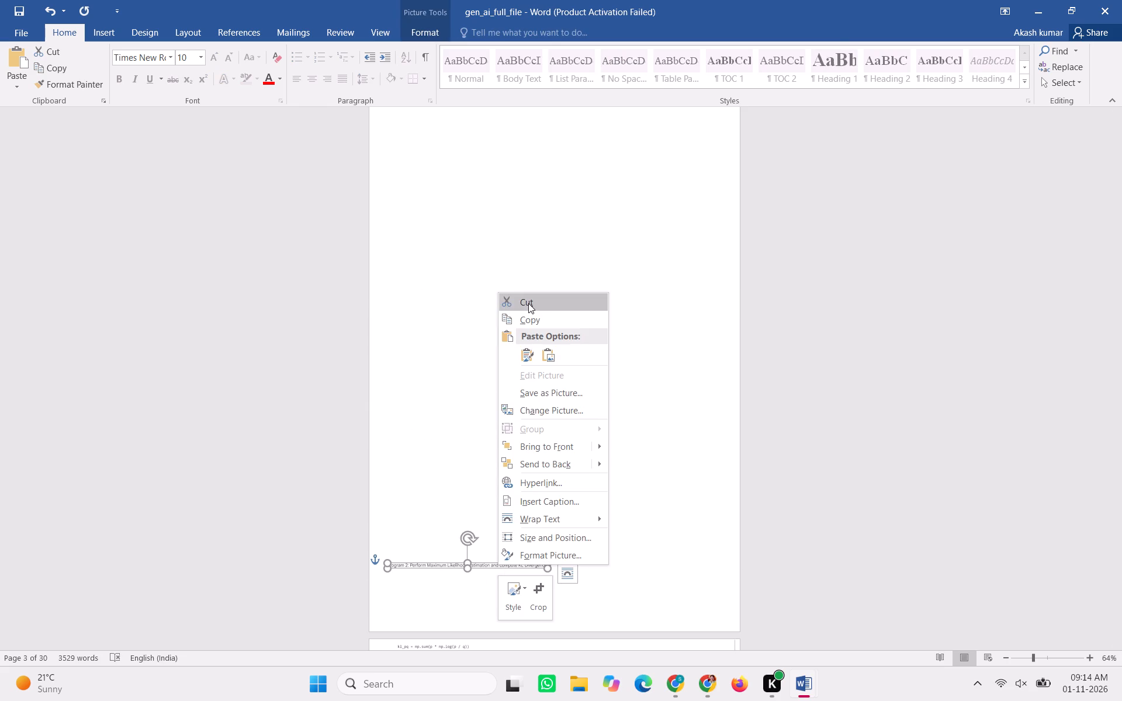
left_click(528, 303)
left_click(310, 284)
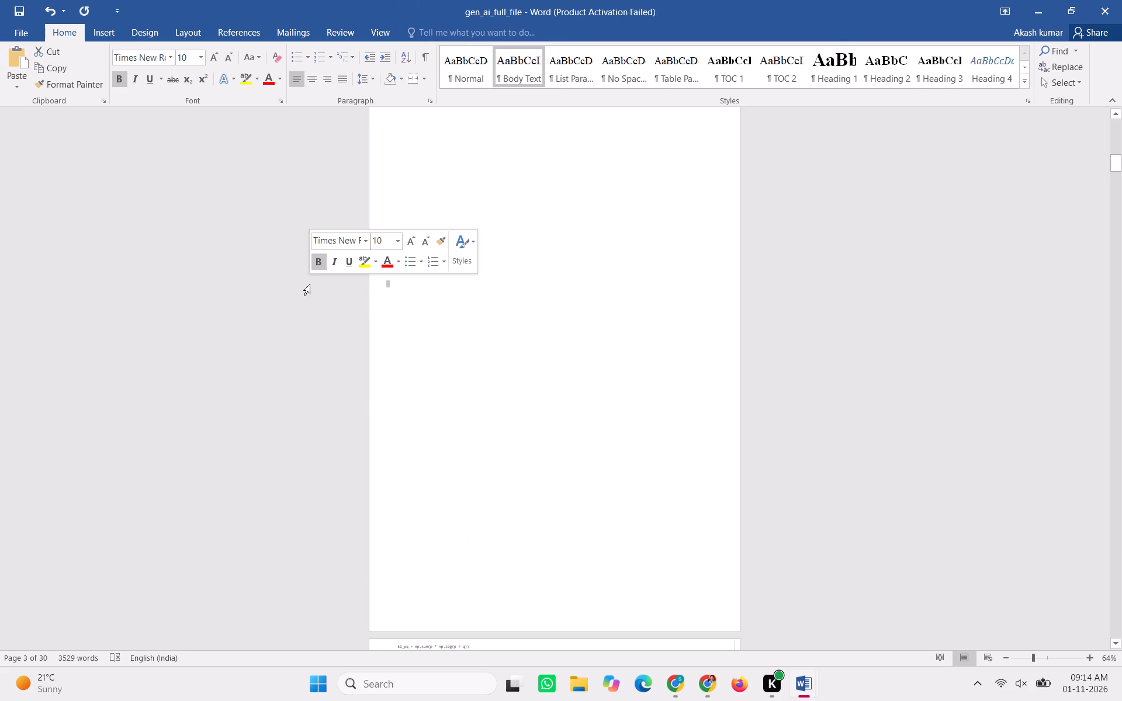
key("Return")
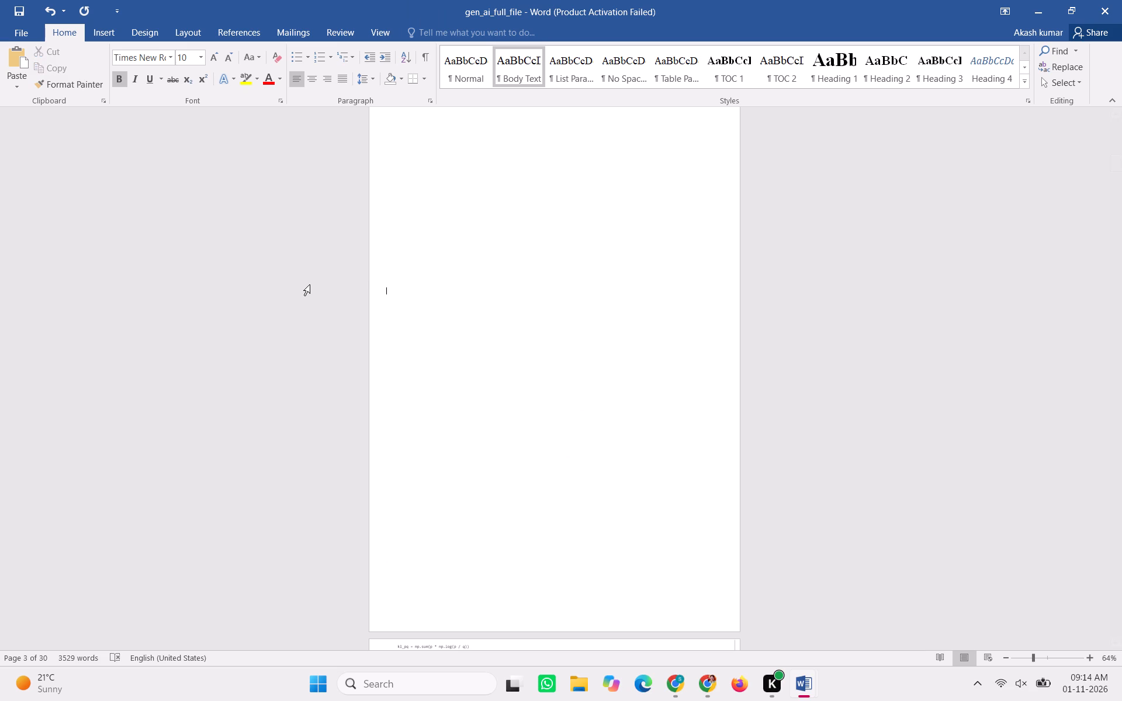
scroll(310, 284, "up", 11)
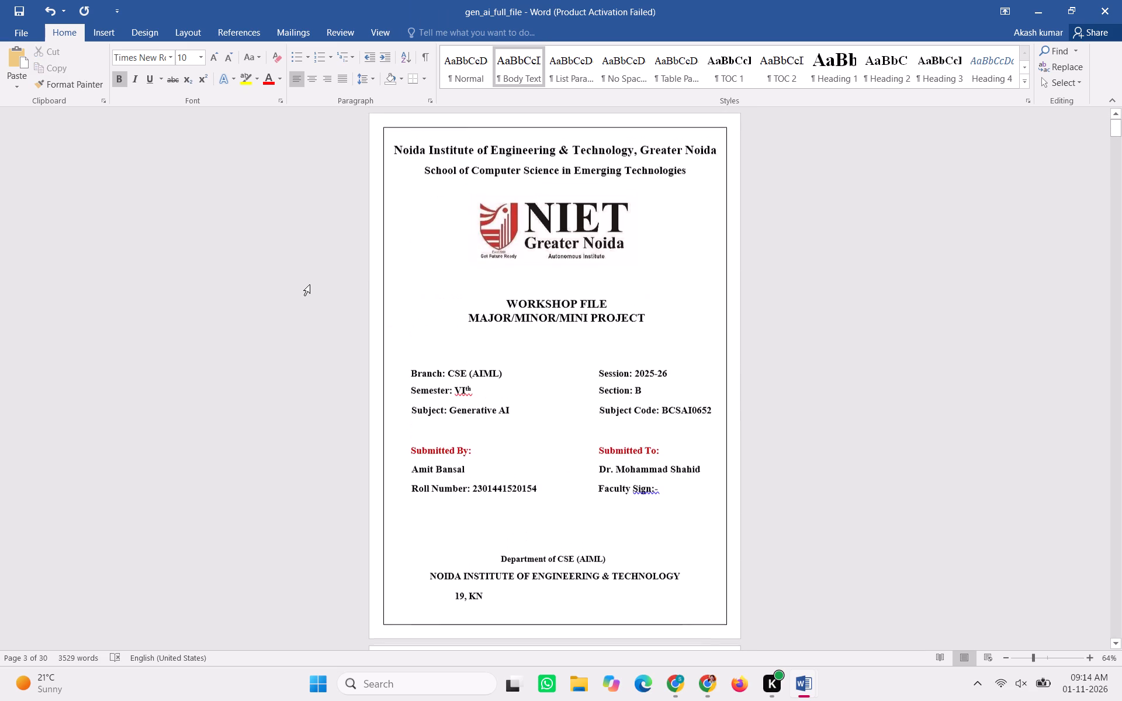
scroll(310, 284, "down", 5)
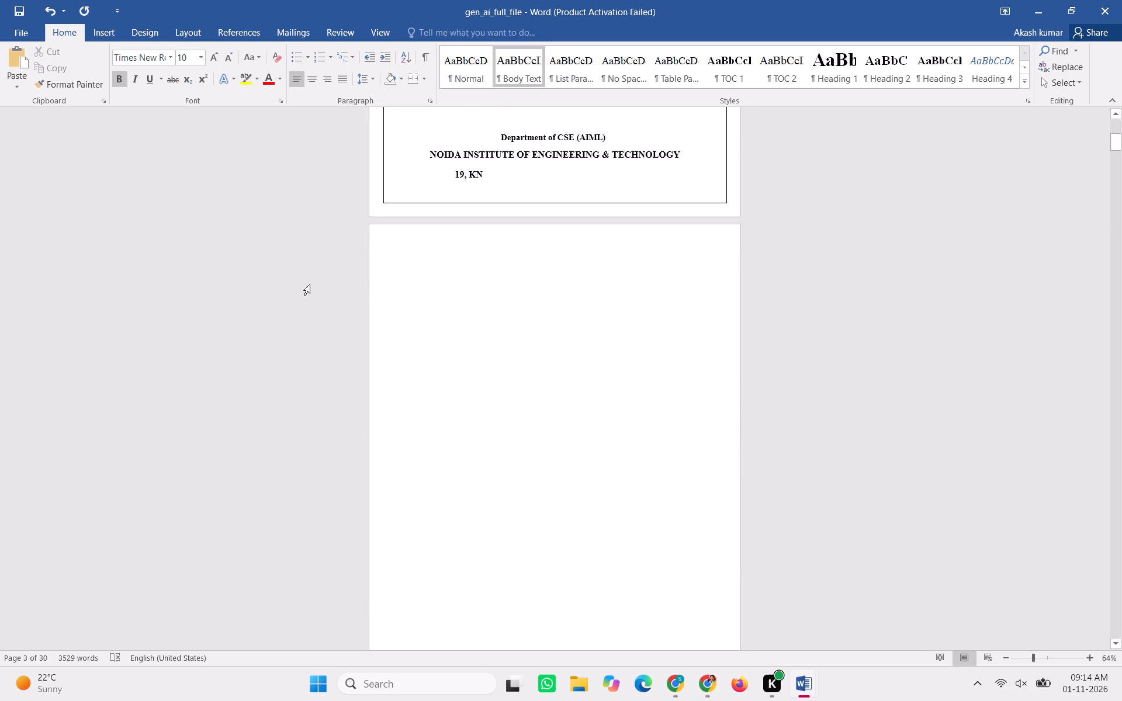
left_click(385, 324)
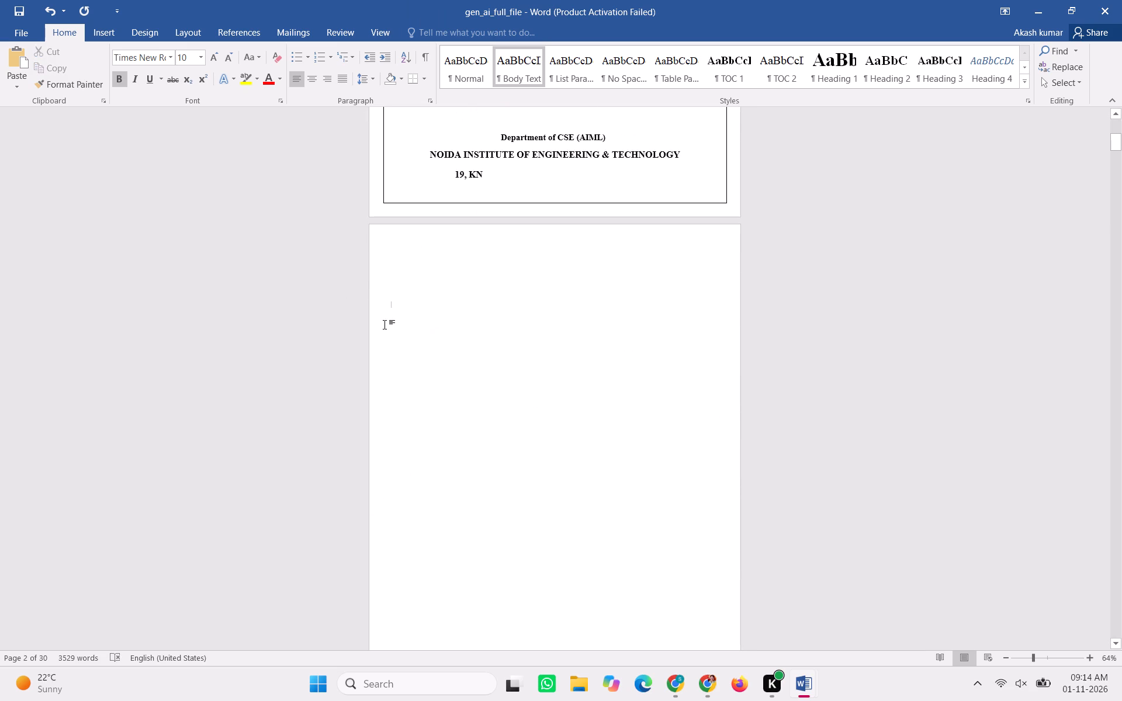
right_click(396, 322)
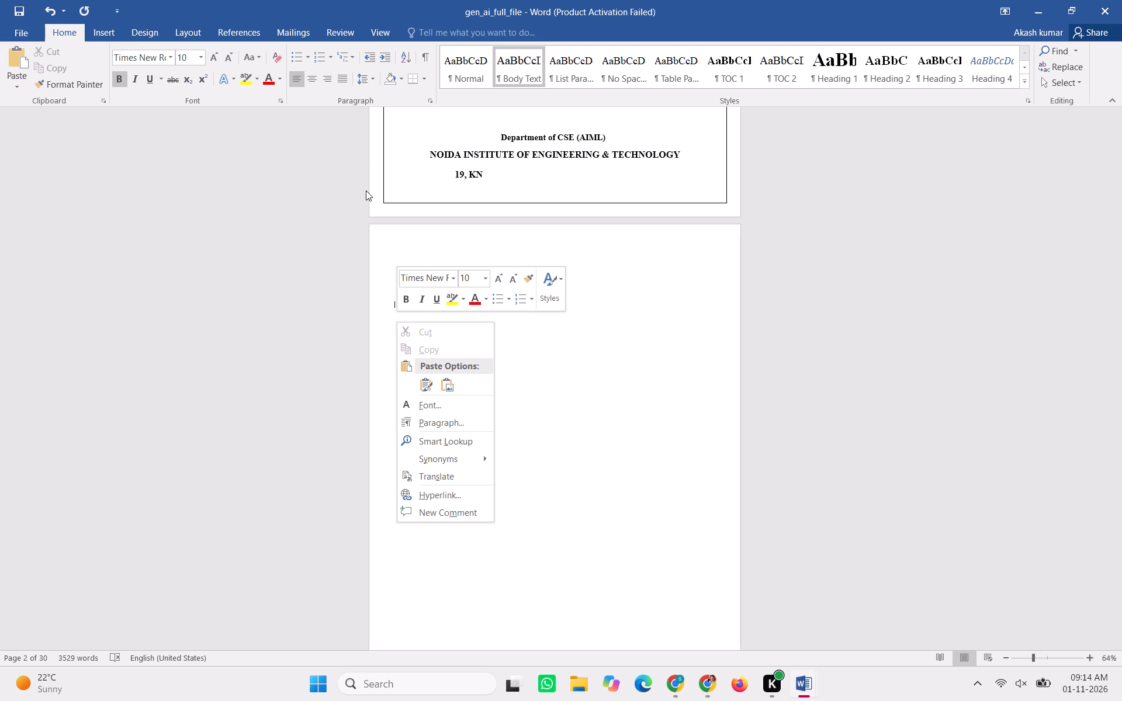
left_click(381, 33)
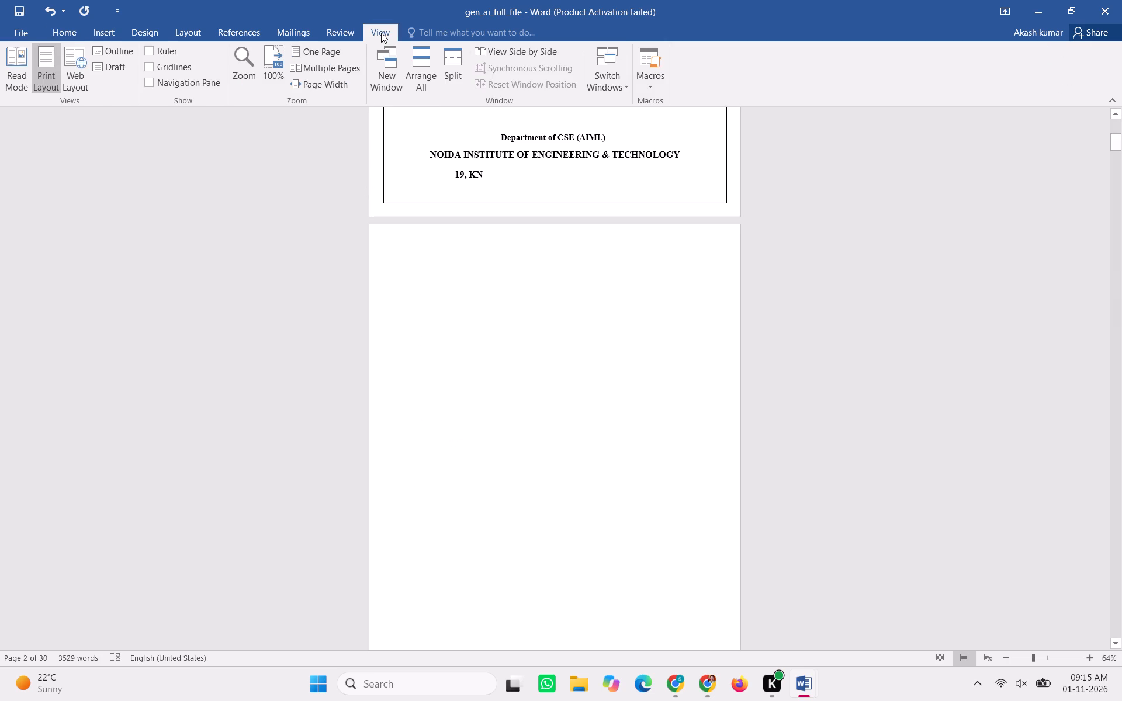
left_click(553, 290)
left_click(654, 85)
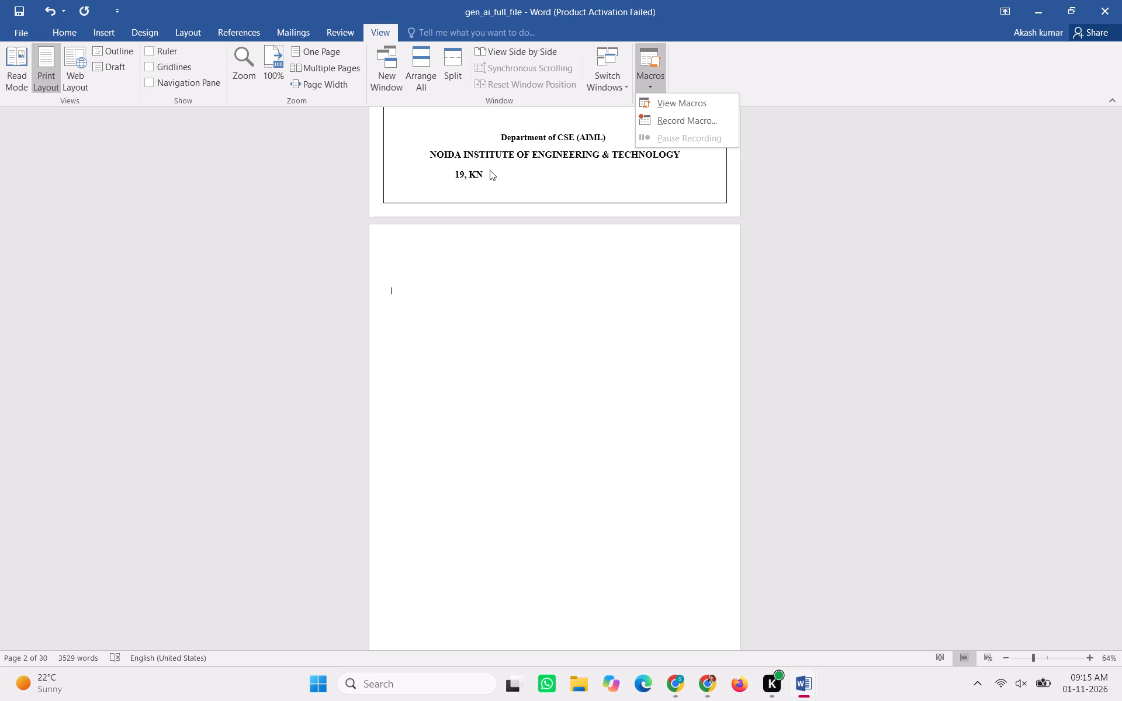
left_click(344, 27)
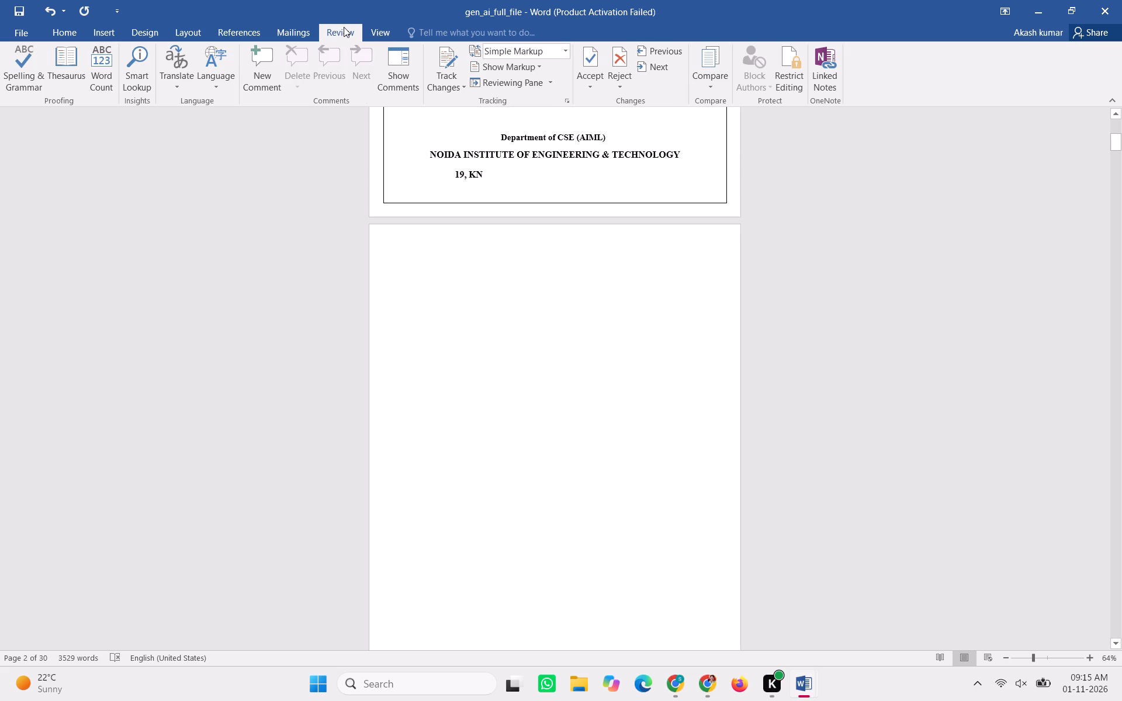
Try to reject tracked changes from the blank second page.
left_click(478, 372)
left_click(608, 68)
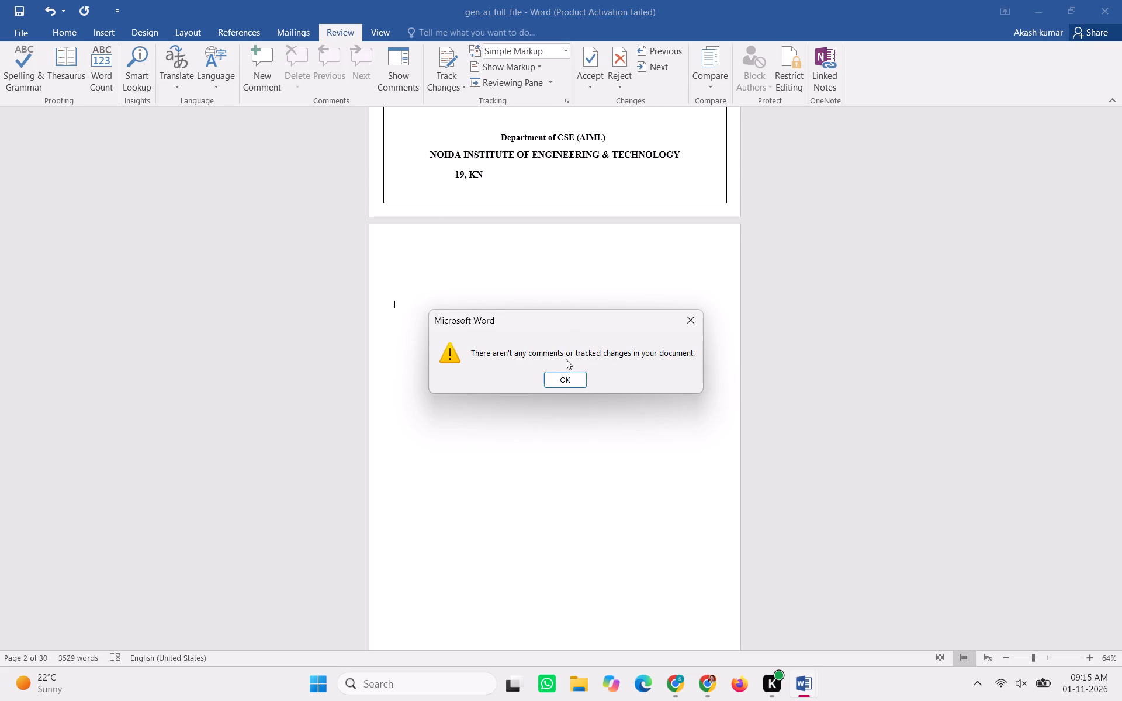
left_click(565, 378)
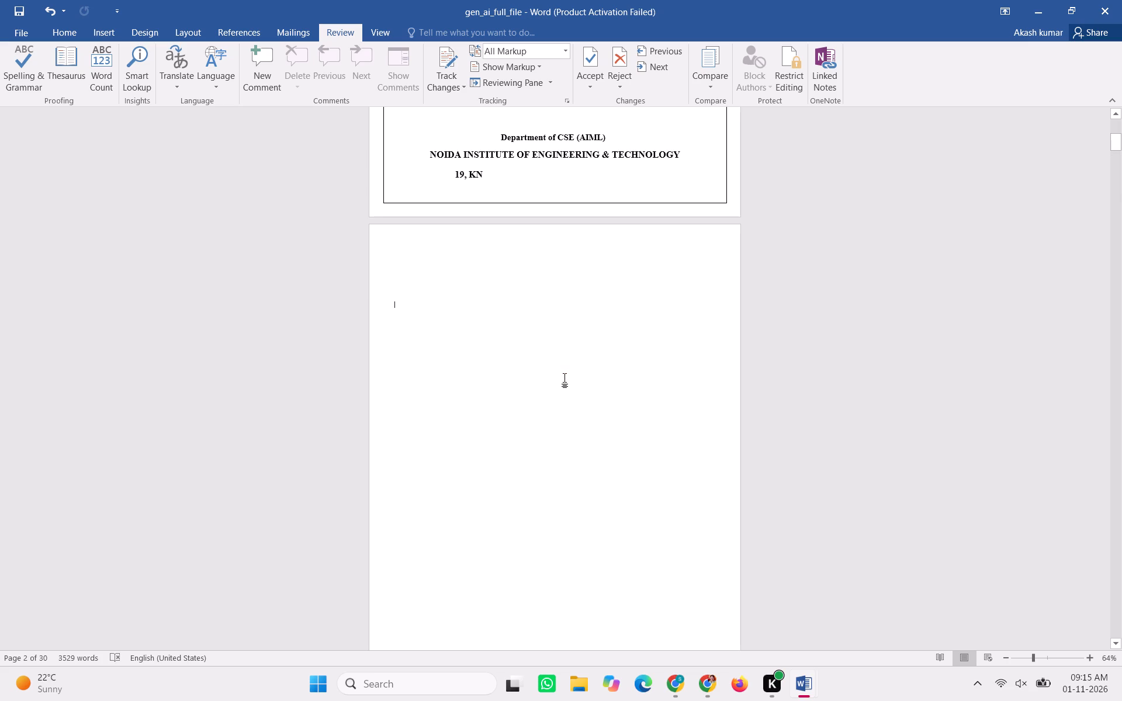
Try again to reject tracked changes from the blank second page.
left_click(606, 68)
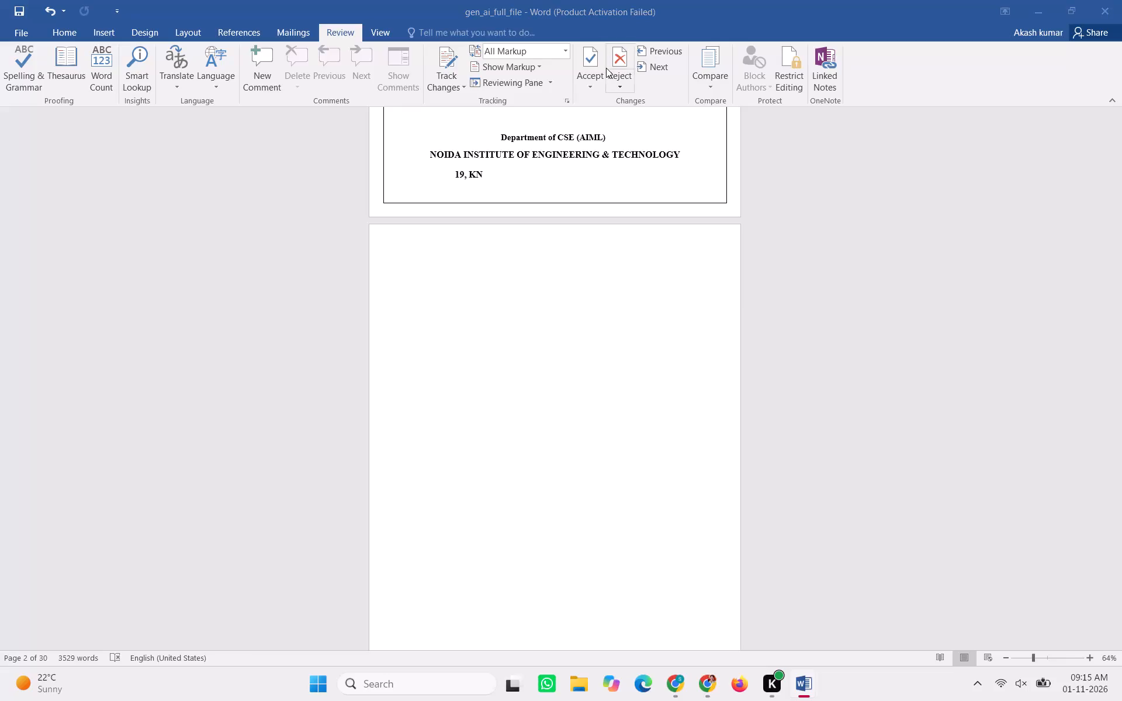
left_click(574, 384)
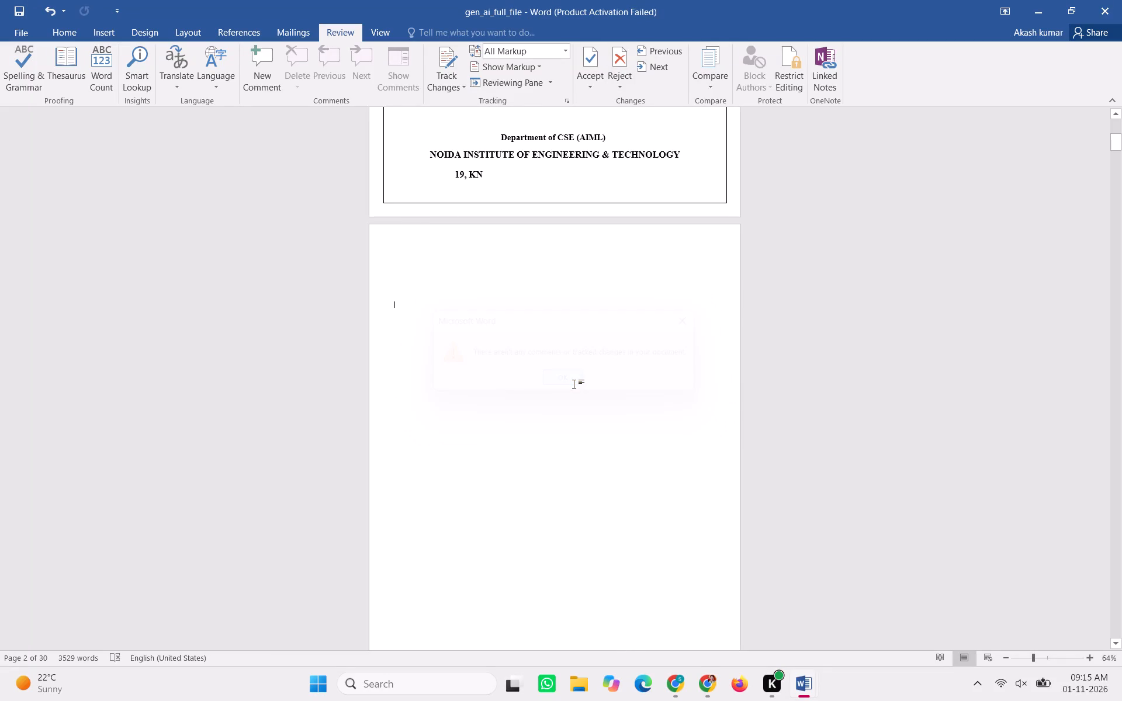
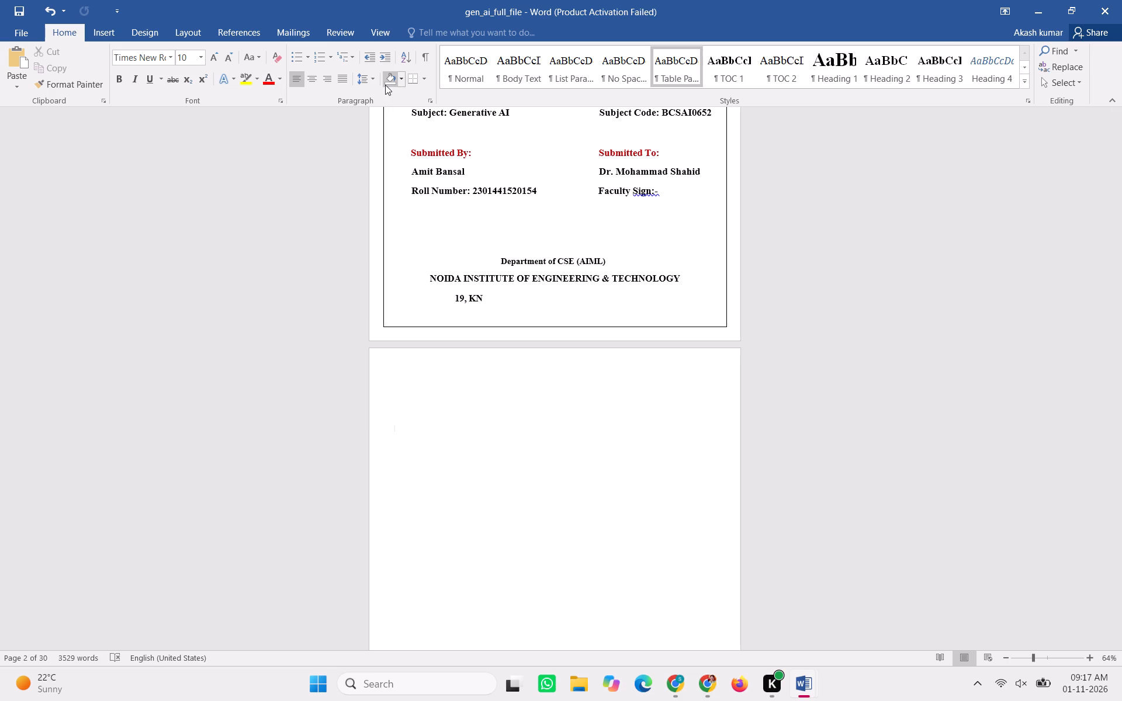
left_click(410, 79)
Look through the document from the blank second page to Chapter 1 and back to the Program 10 page.
left_click(544, 495)
scroll(544, 495, "down", 2)
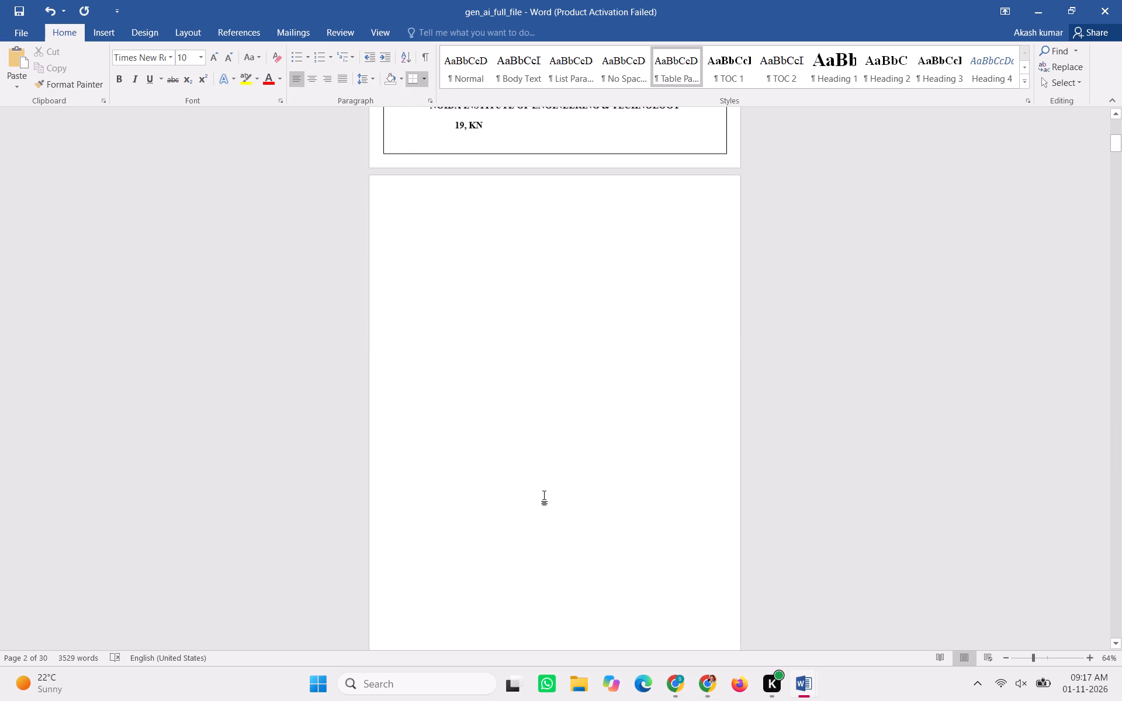
right_click(544, 495)
scroll(544, 495, "down", 10)
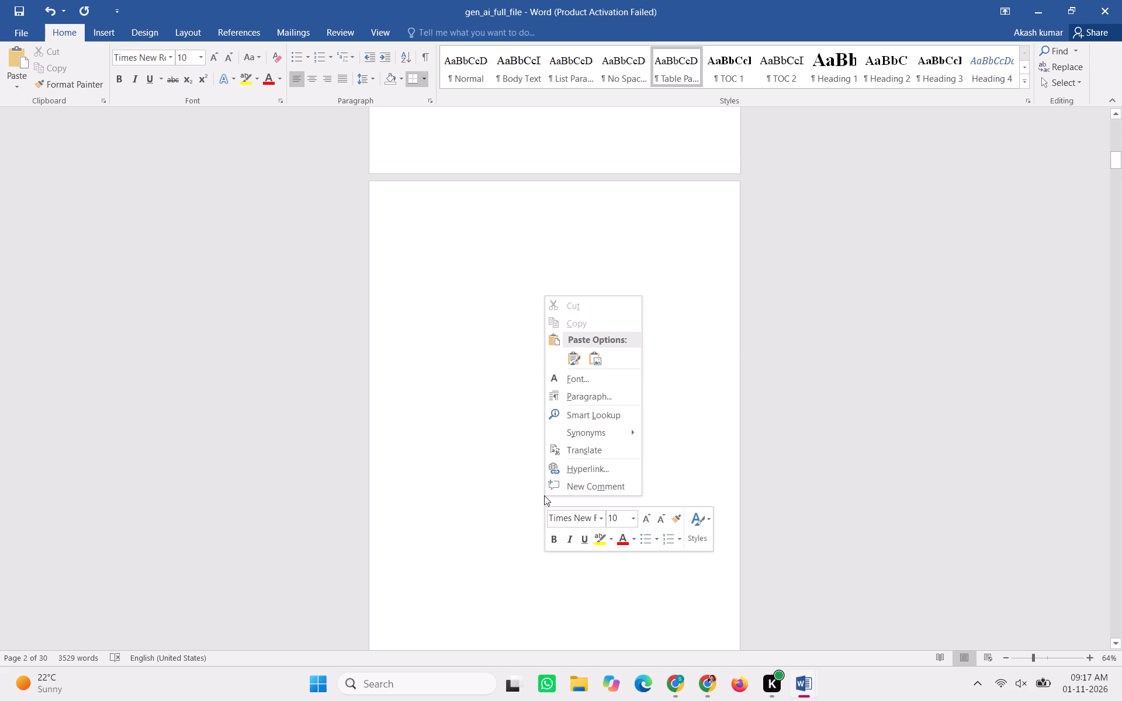
scroll(544, 495, "down", 16)
scroll(544, 495, "up", 8)
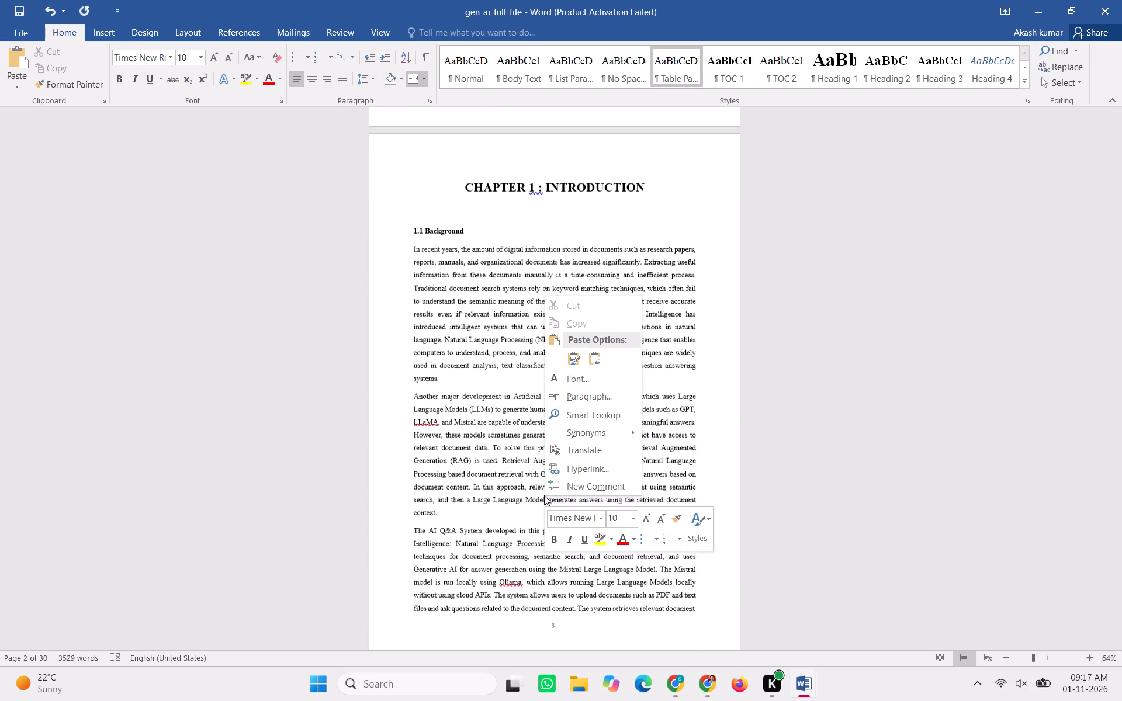
scroll(544, 495, "up", 6)
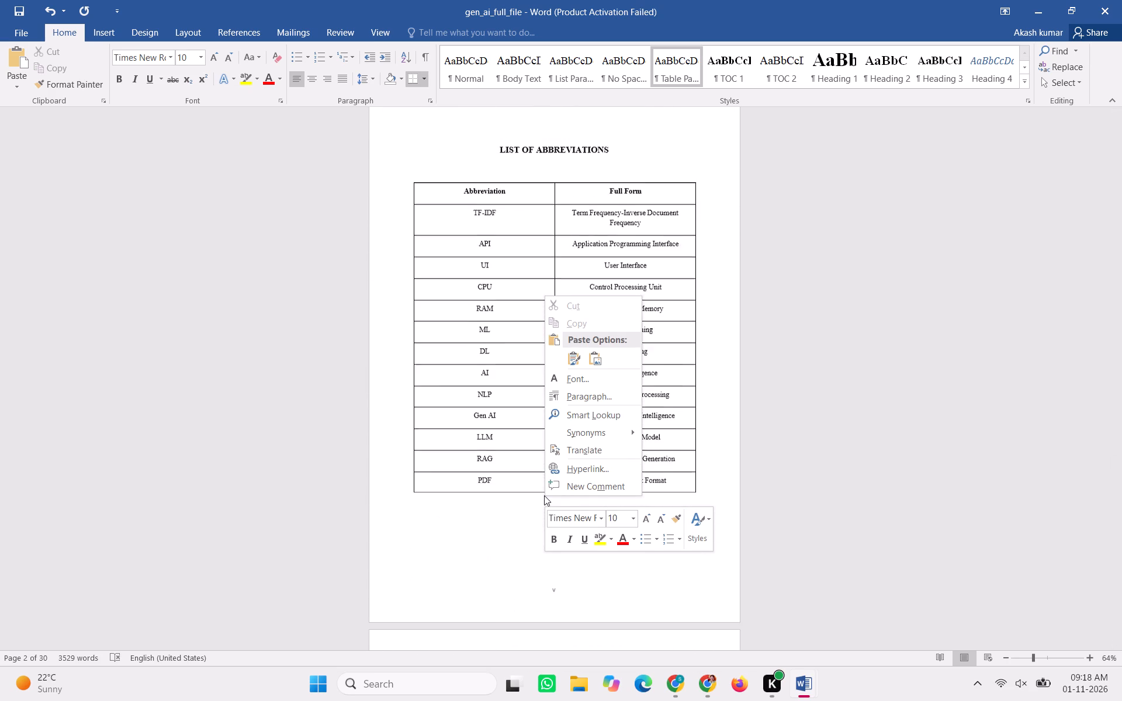
scroll(544, 495, "up", 5)
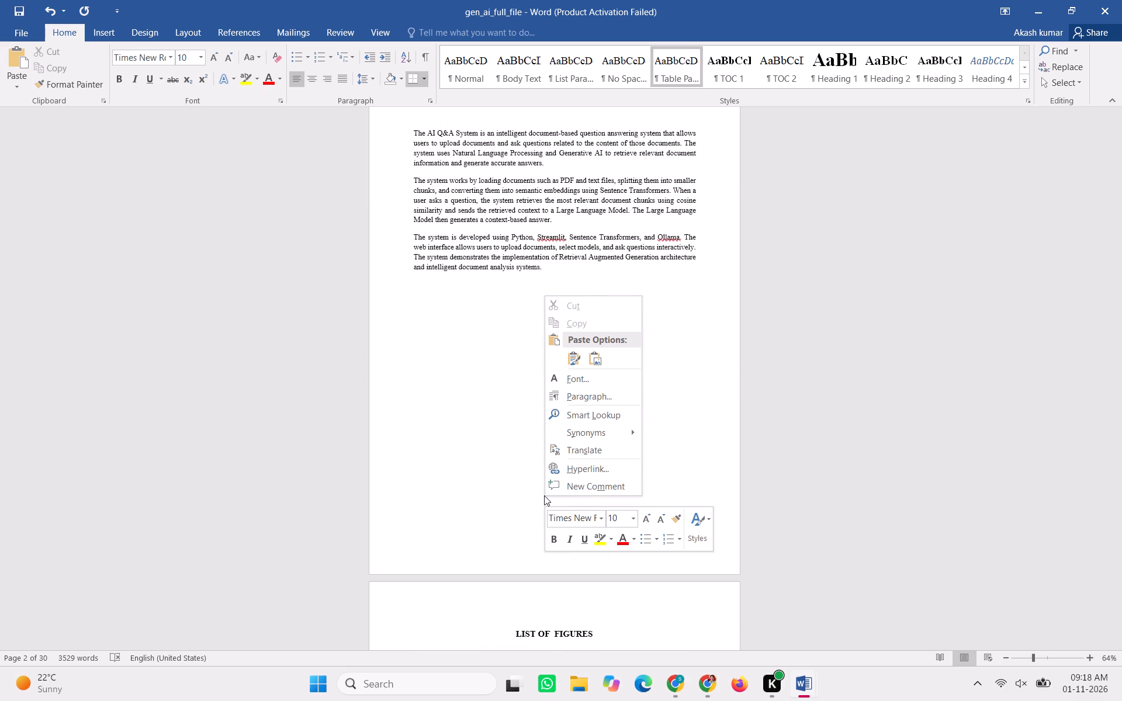
scroll(544, 495, "up", 4)
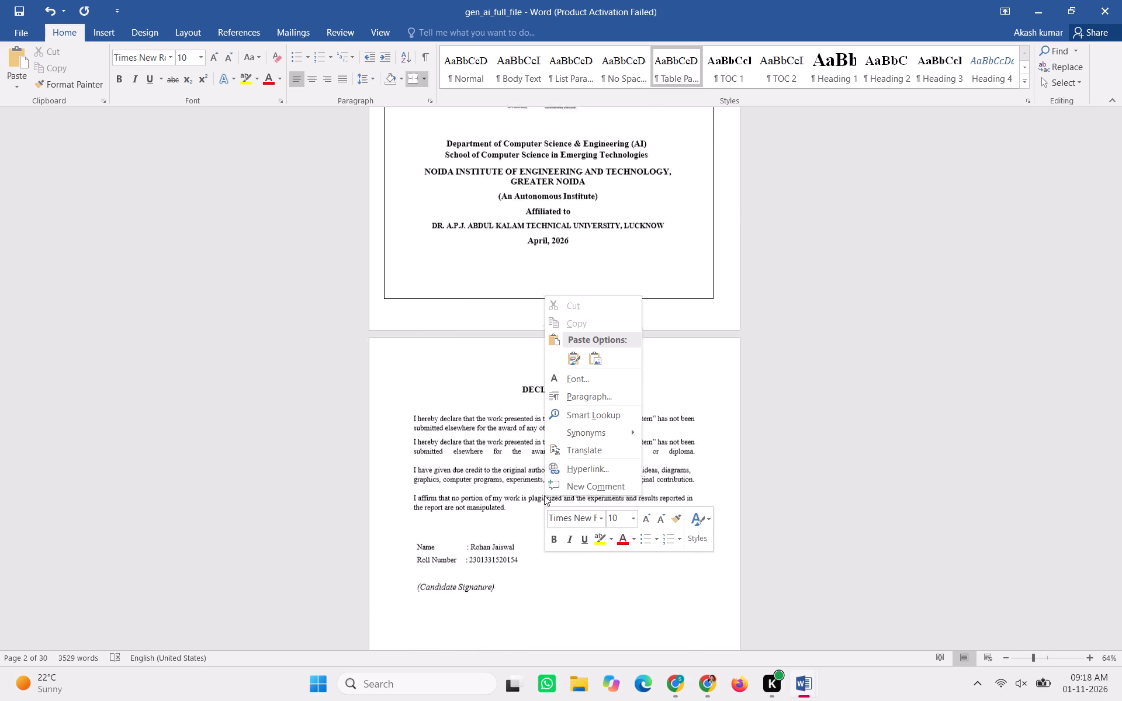
scroll(544, 495, "up", 3)
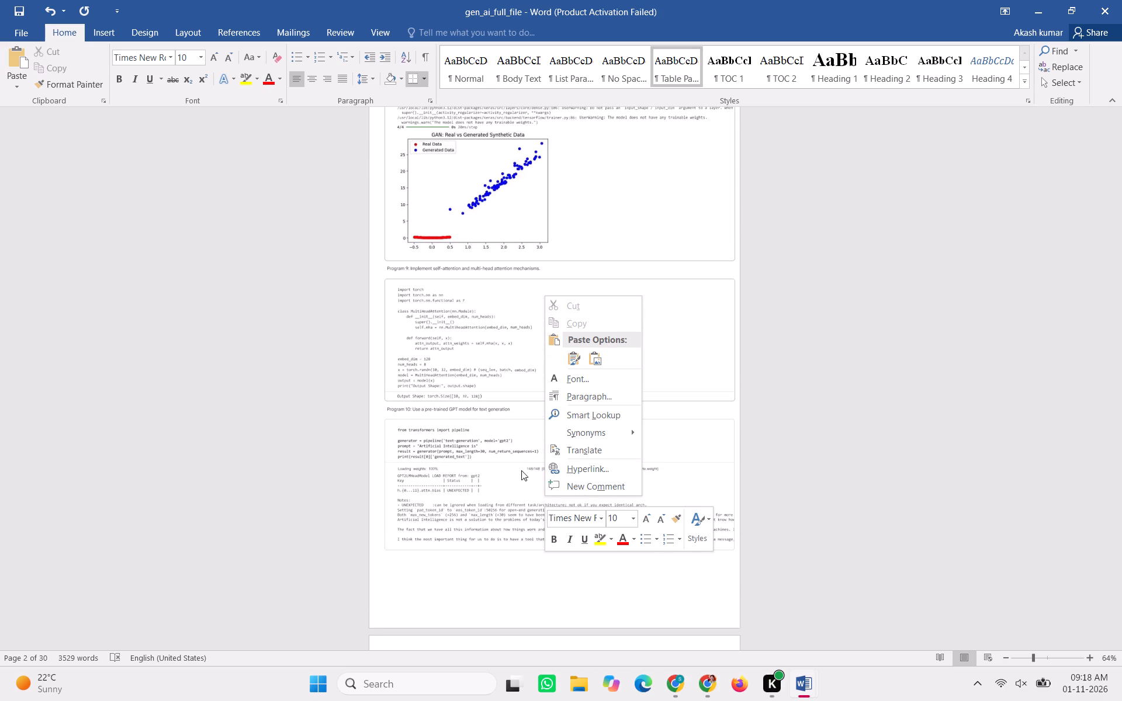
Delete backward through the empty lines from the blank space below the Program 10 output on the eighth page.
left_click(519, 555)
left_click(505, 579)
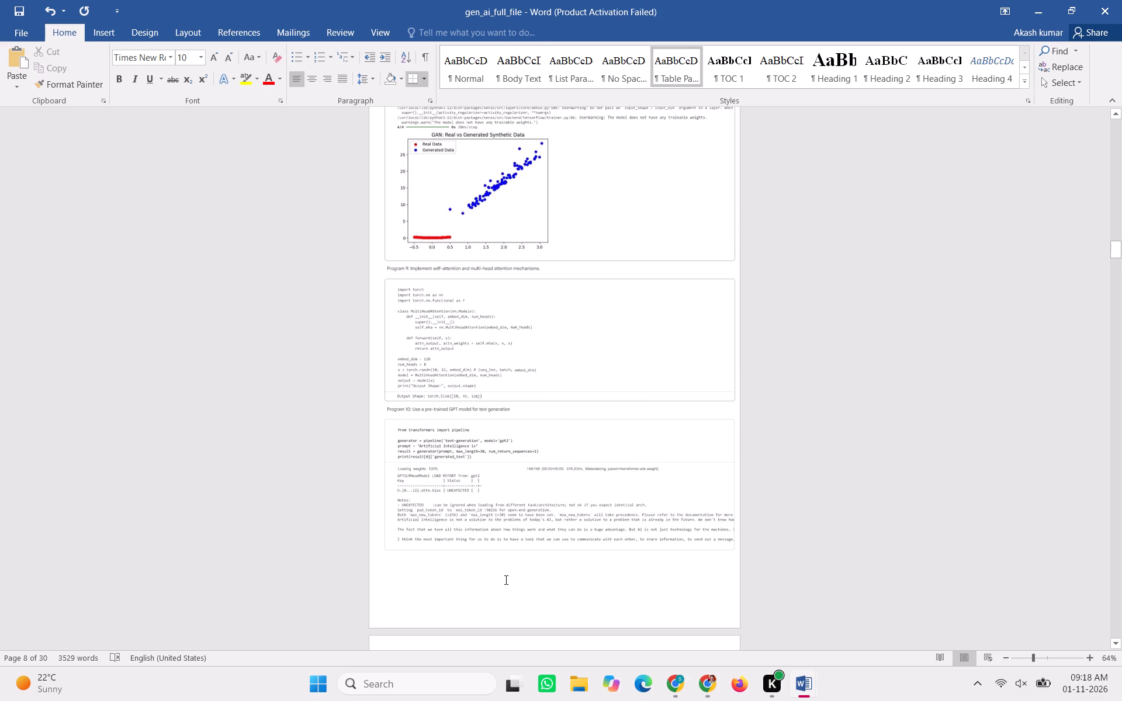
key("BackSpace")
key("BackSpace")
key("BackSpace")
key("BackSpace")
key("BackSpace")
key("BackSpace")
key("BackSpace")
key("BackSpace")
key("BackSpace")
key("BackSpace")
key("BackSpace")
key("BackSpace")
key("BackSpace")
key("BackSpace")
key("BackSpace")
key("BackSpace")
key("BackSpace")
key("BackSpace")
key("BackSpace")
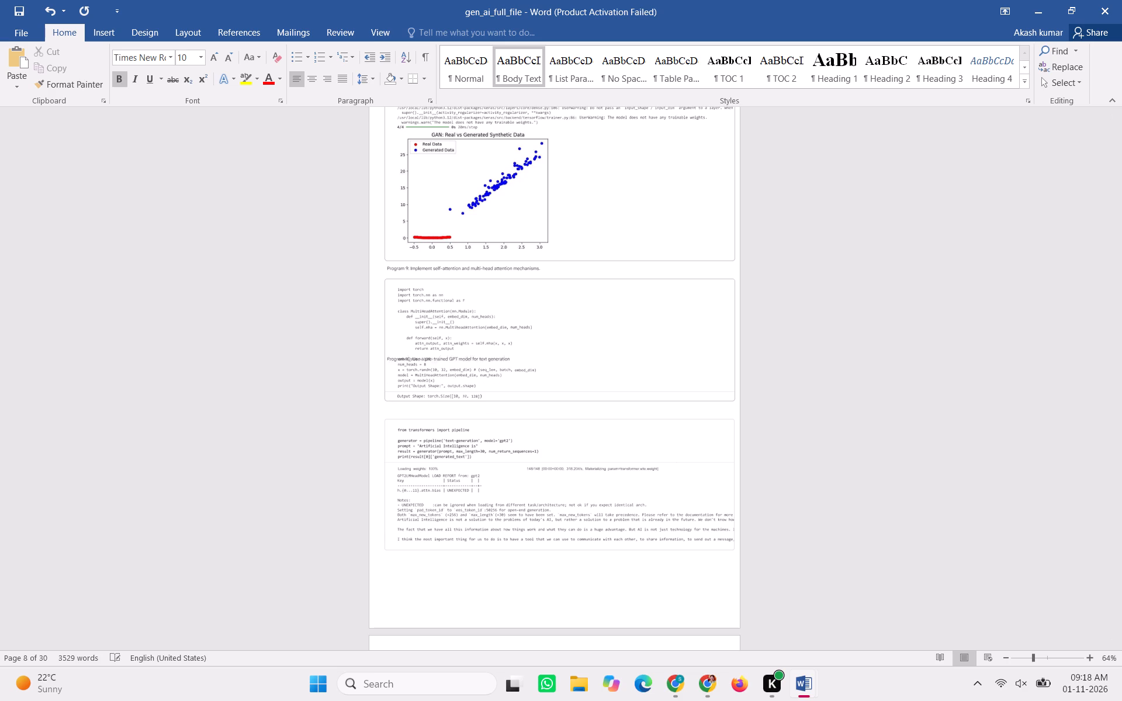
scroll(505, 579, "down", 7)
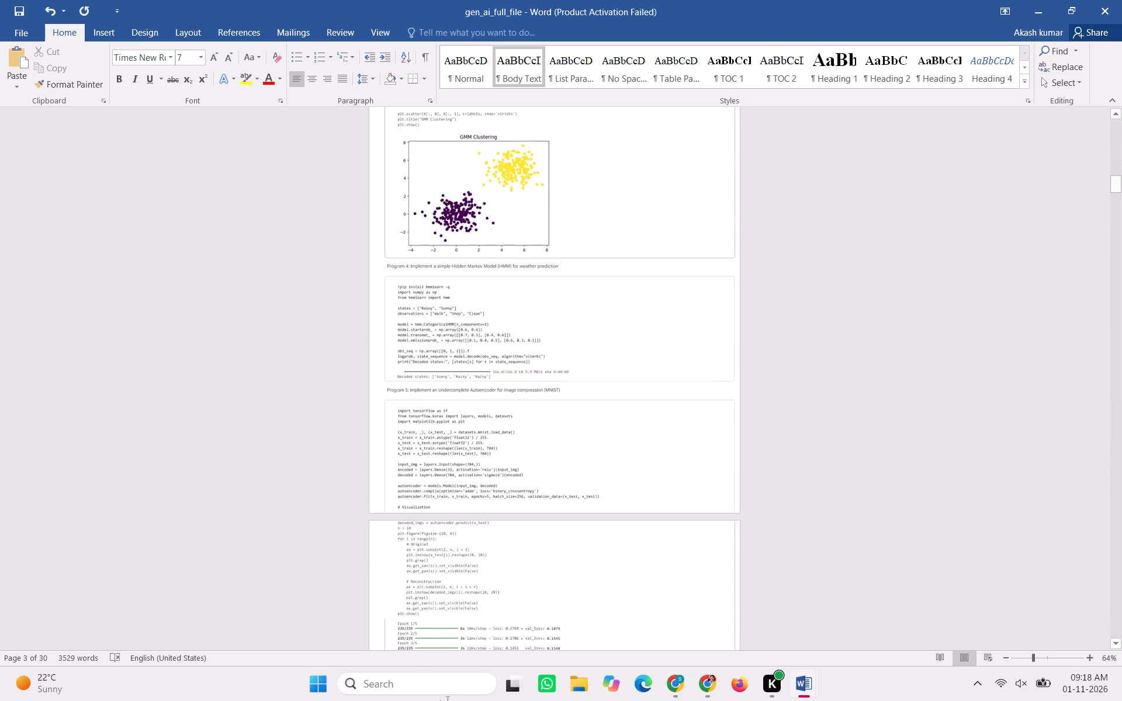
Look through the program pages, the AI Question and Answer System title page and the Declaration for remaining program content.
scroll(440, 700, "down", 9)
scroll(576, 548, "down", 19)
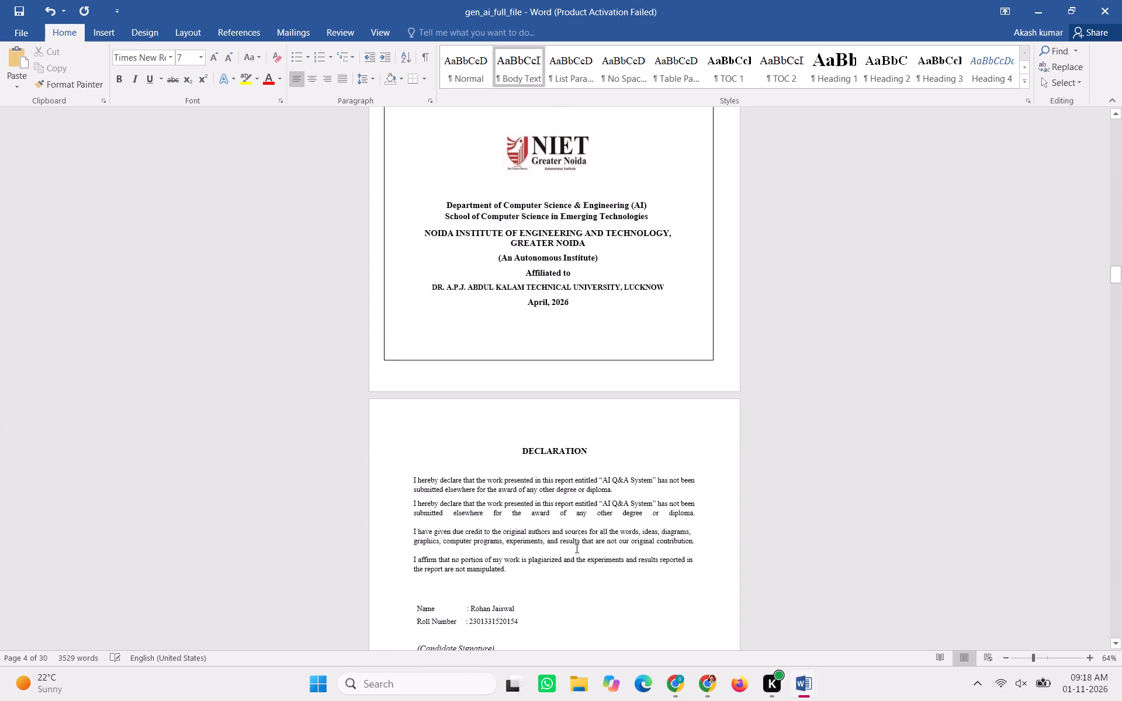
scroll(576, 548, "up", 5)
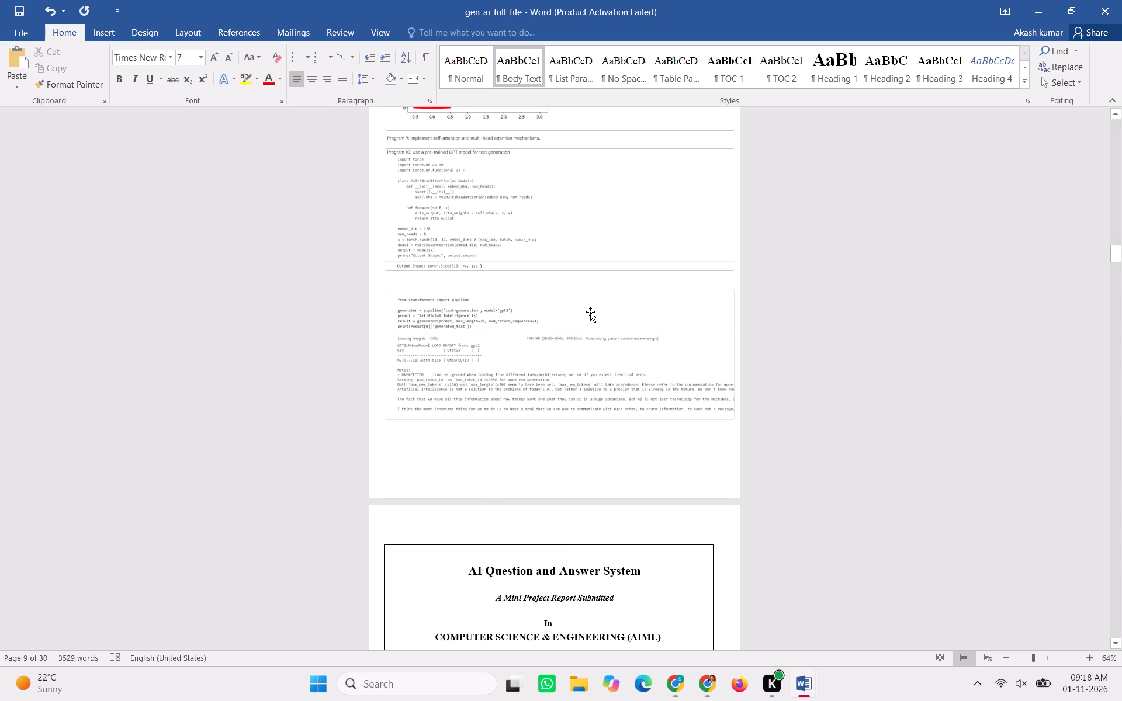
left_click(590, 312)
left_click(535, 476)
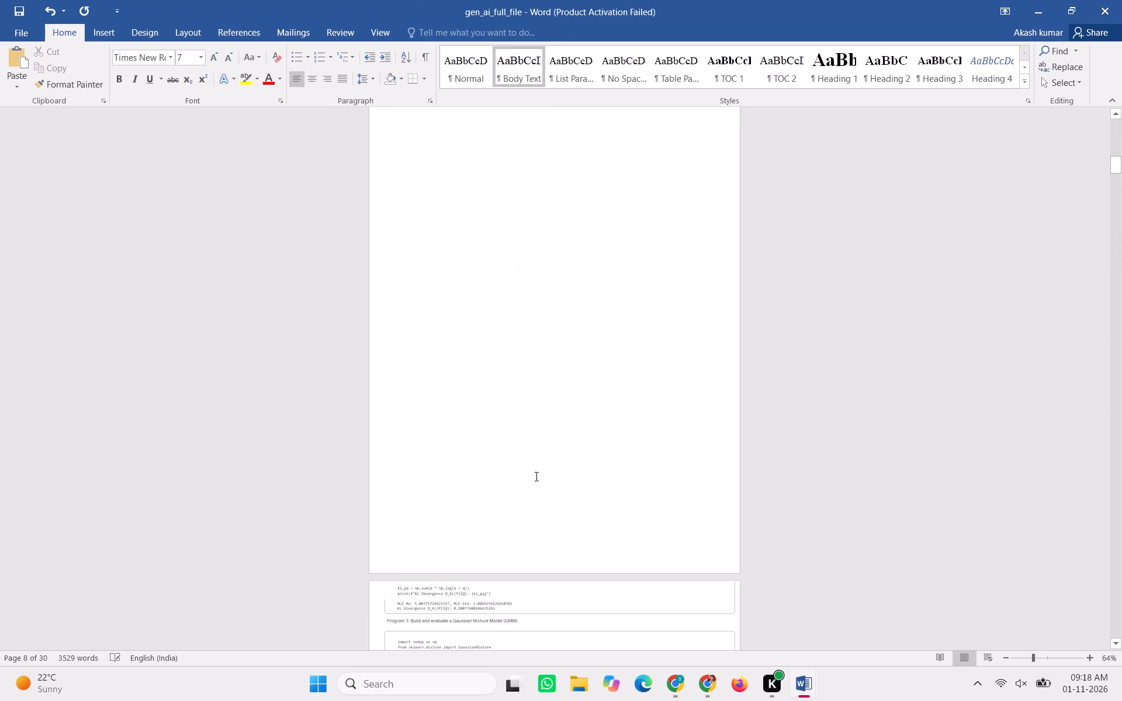
scroll(535, 476, "down", 7)
scroll(529, 376, "down", 7)
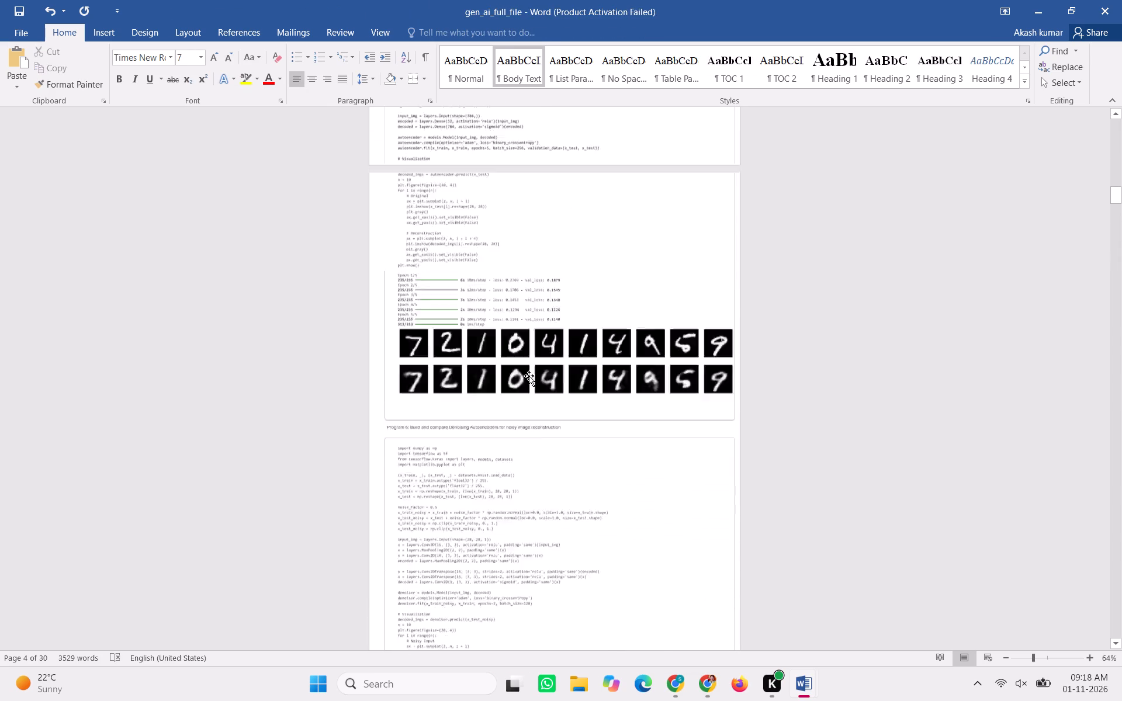
scroll(529, 376, "down", 14)
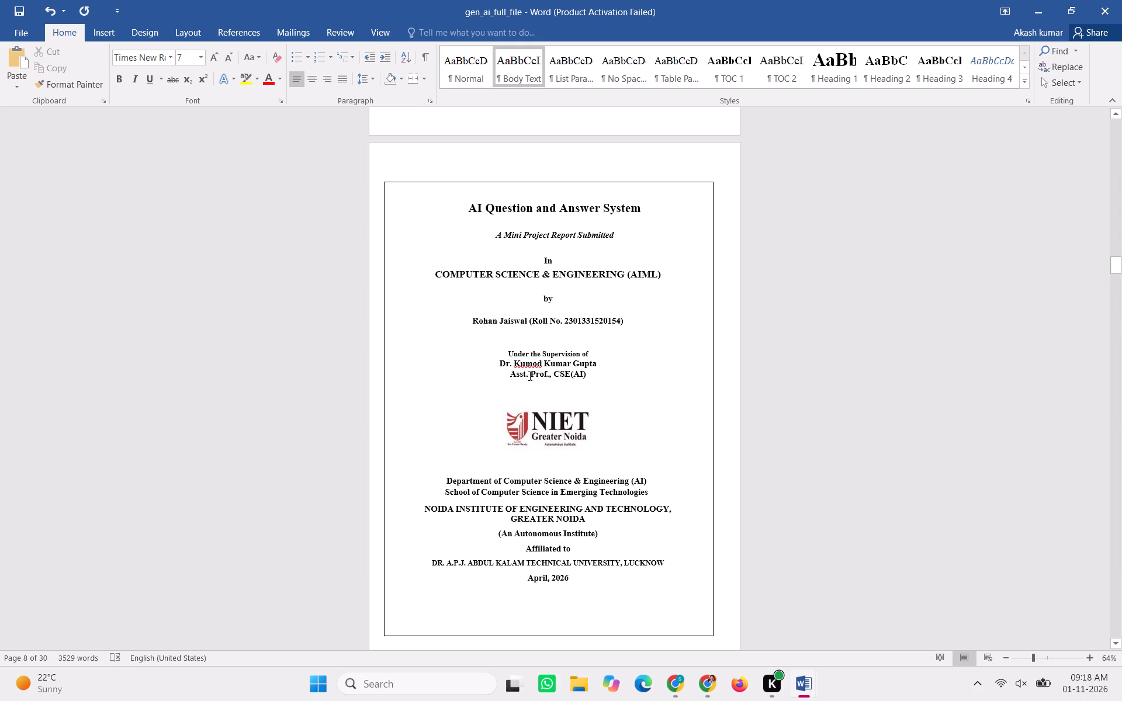
Cut the GPT text-generation block, the multi-head attention code block and the GAN plot output from the eighth page.
scroll(529, 376, "up", 3)
left_click(529, 404)
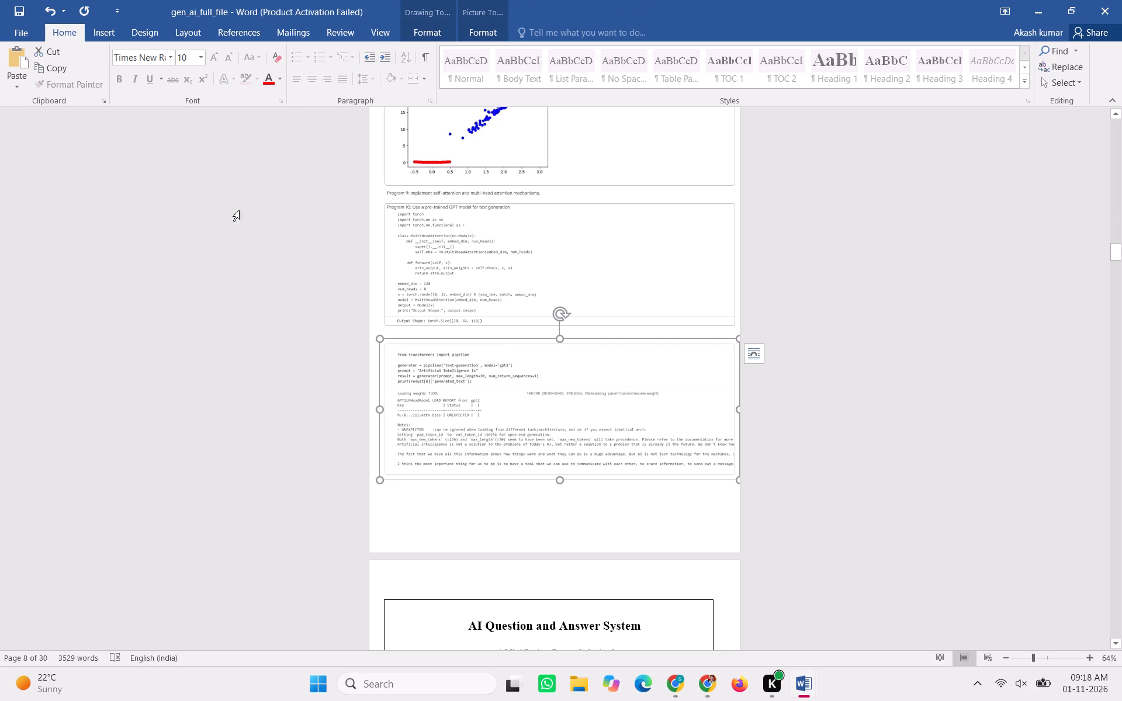
left_click(48, 51)
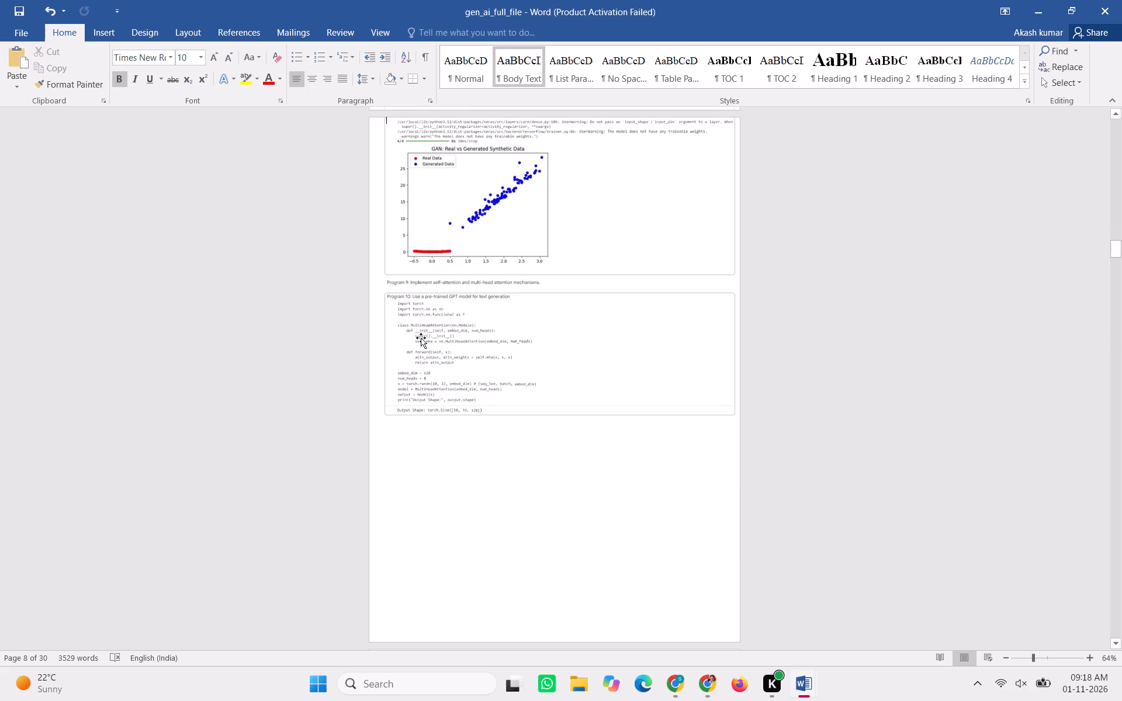
left_click(424, 337)
left_click(54, 50)
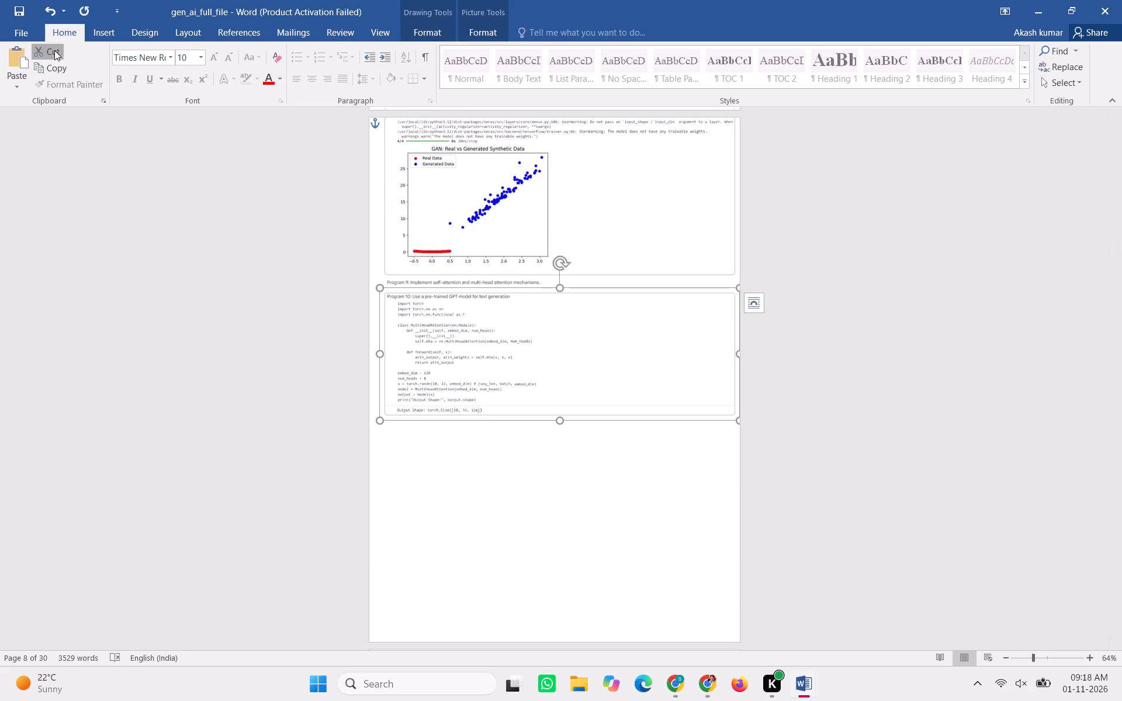
left_click(531, 207)
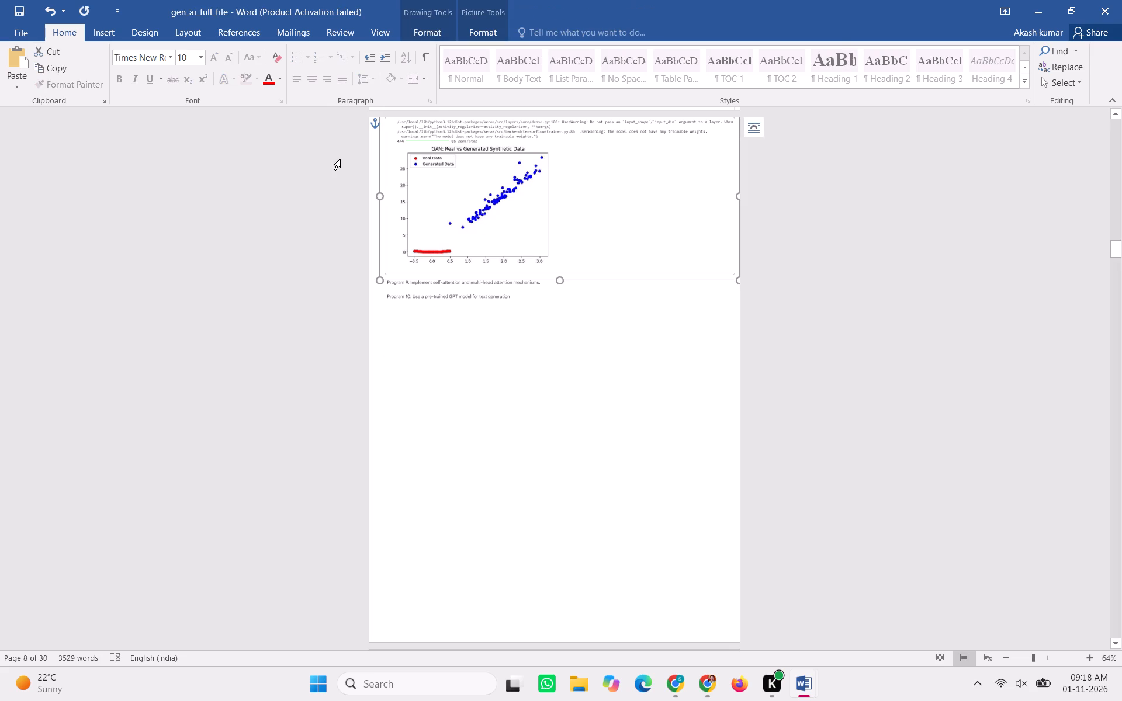
left_click(39, 48)
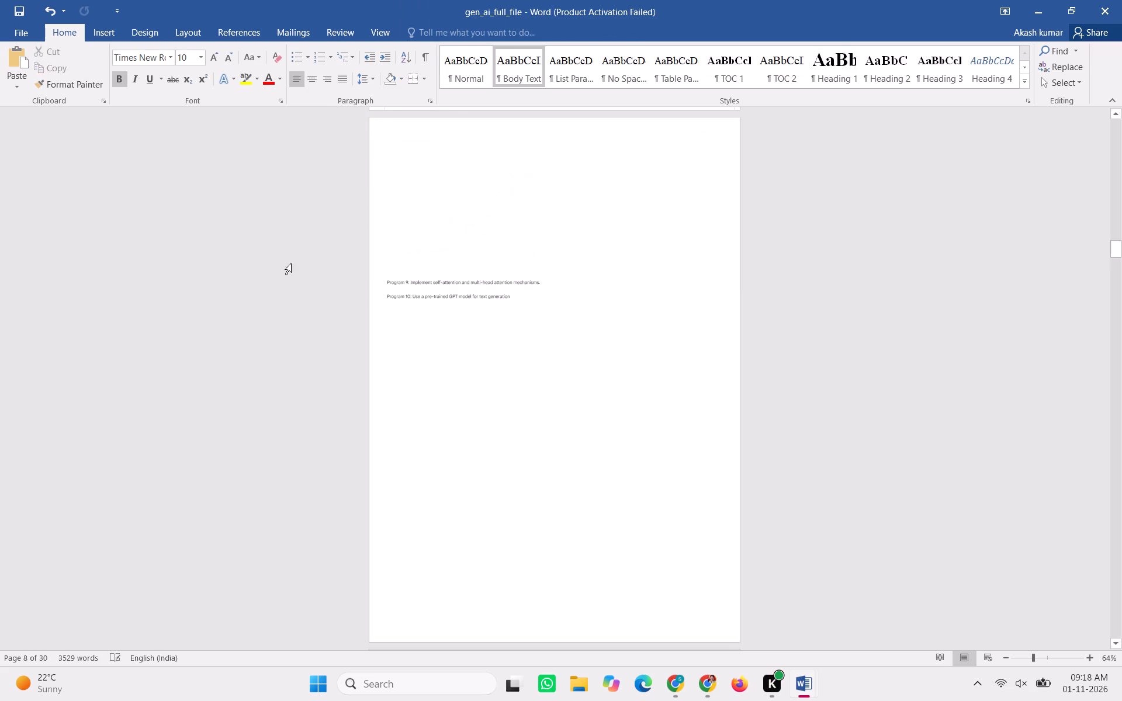
Cut the Program 9 and Program 10 headings from the eighth page.
left_click(423, 282)
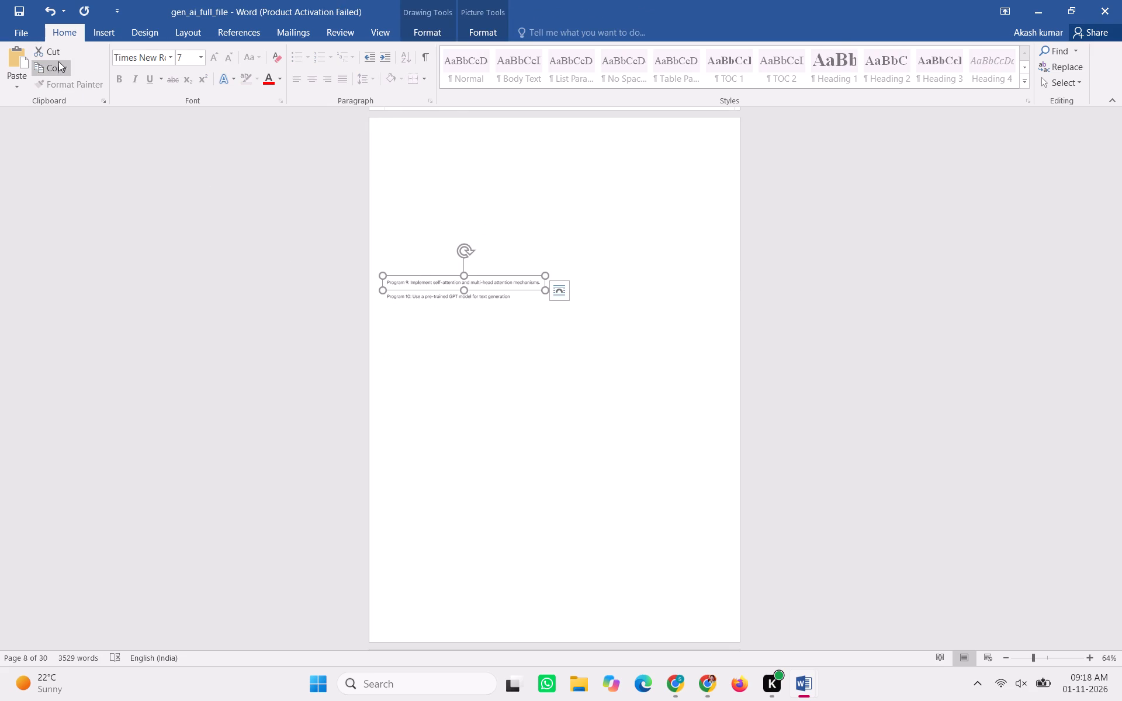
left_click(58, 61)
left_click(54, 56)
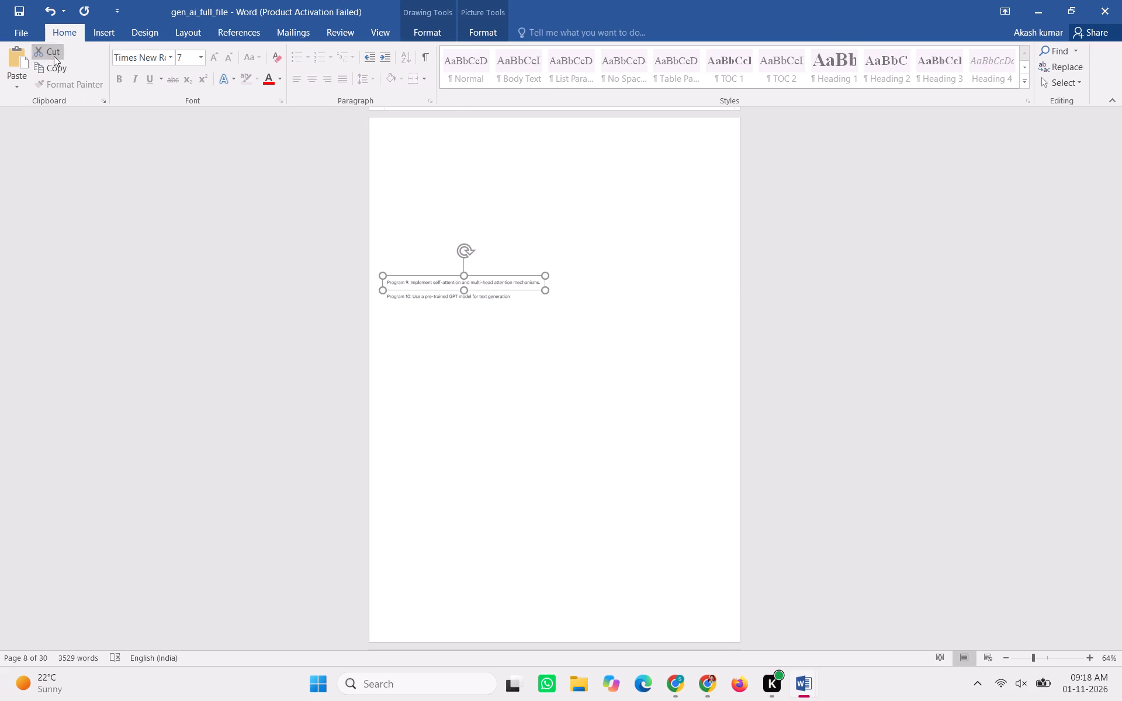
left_click(455, 295)
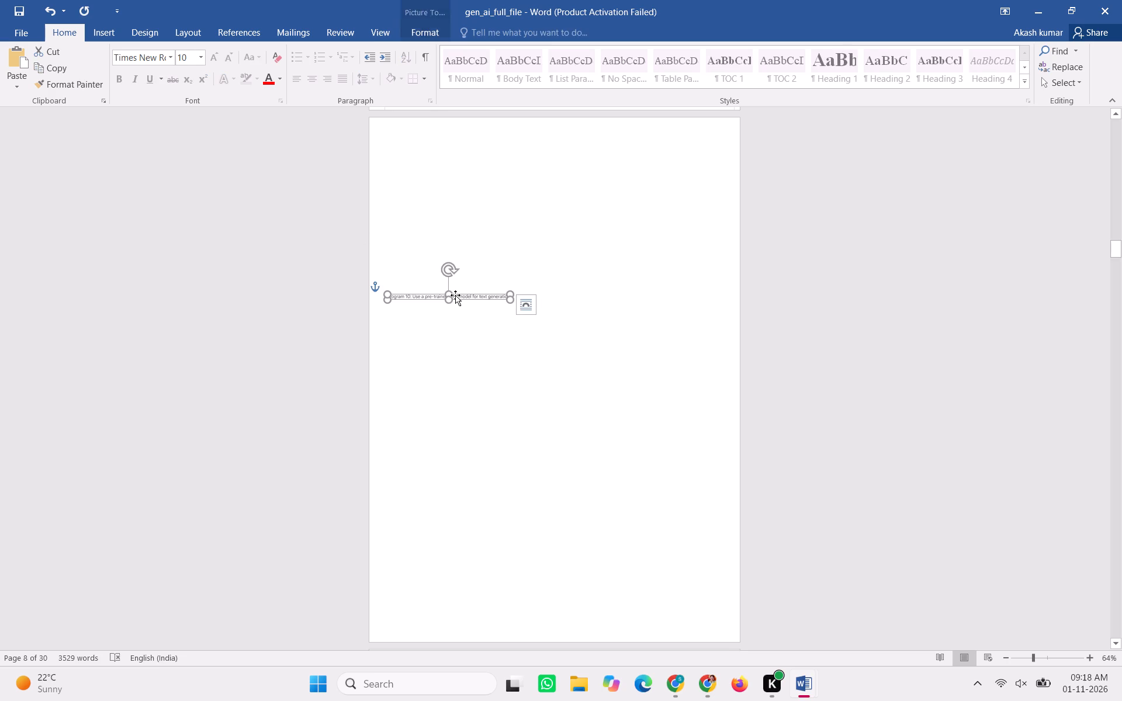
left_click(55, 53)
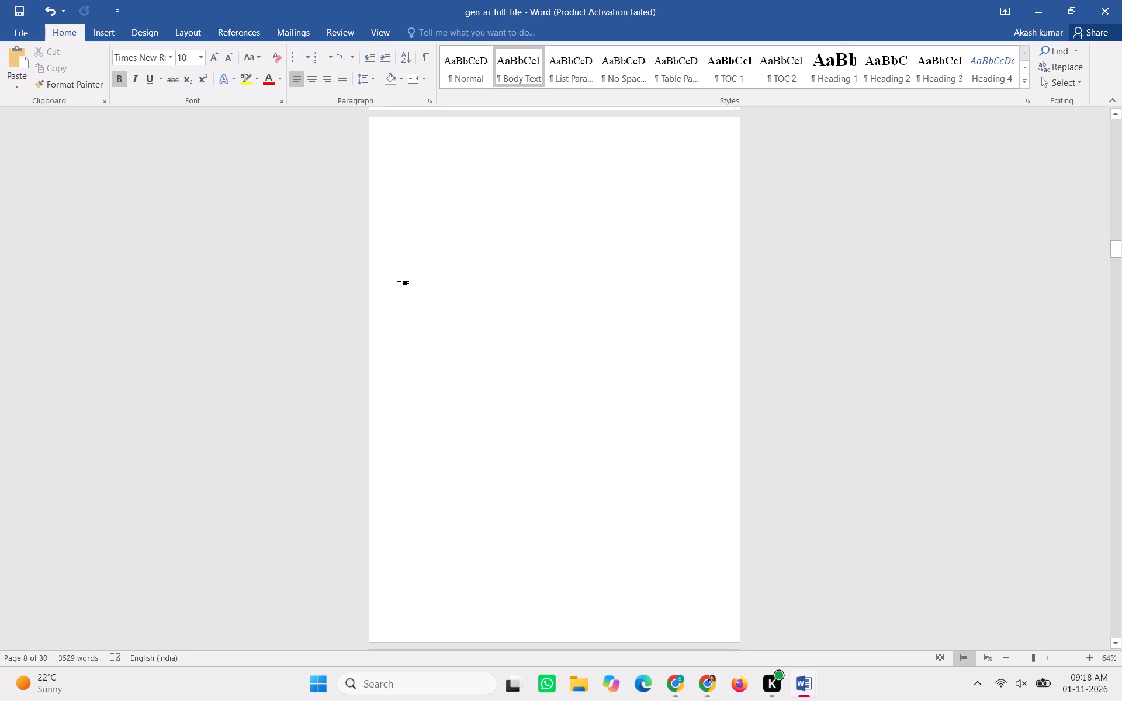
Cut the Program 8 GAN code picture from the seventh page.
scroll(399, 285, "up", 1)
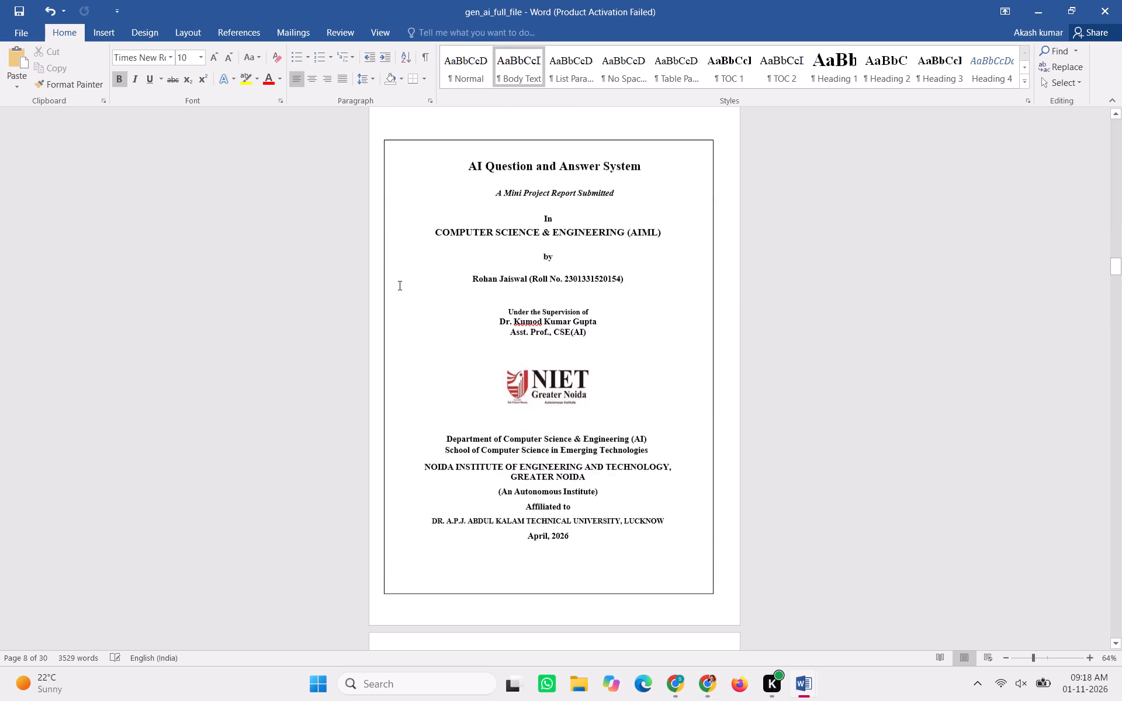
scroll(399, 285, "up", 4)
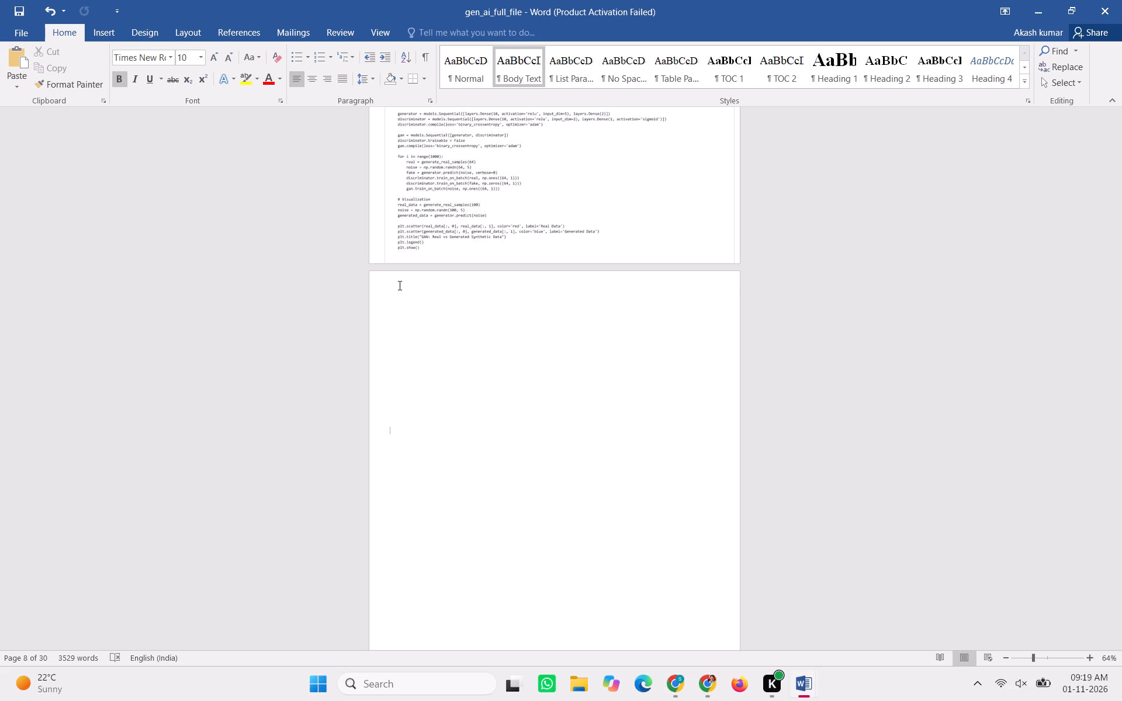
left_click(458, 231)
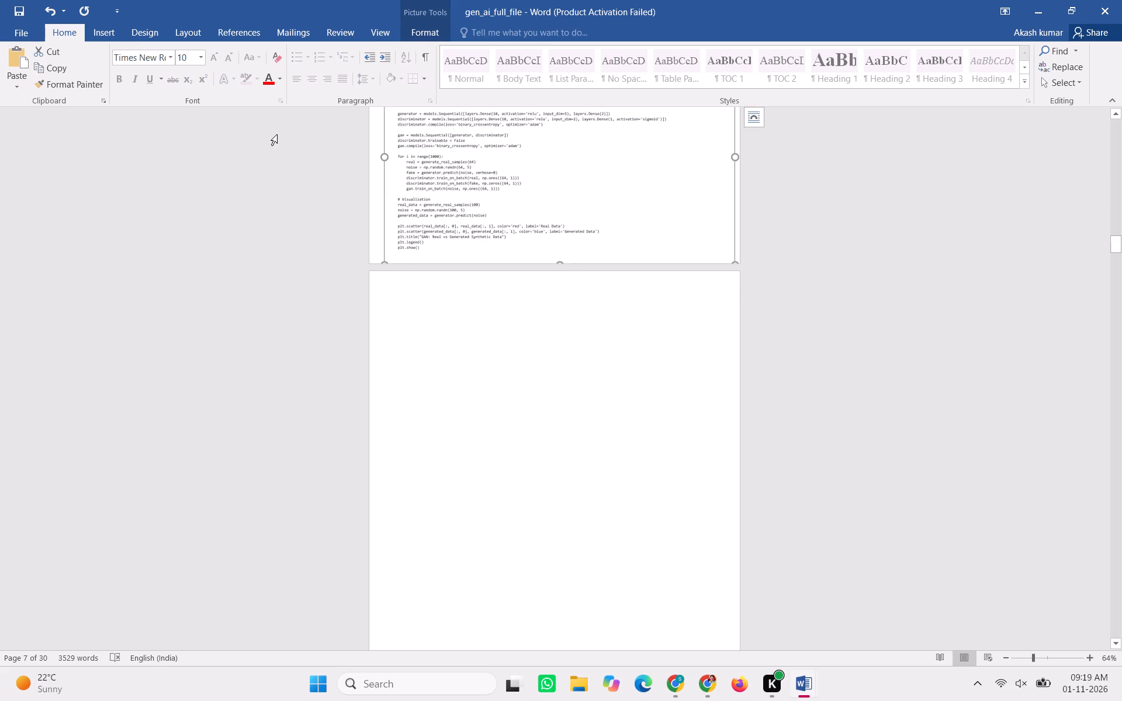
left_click(37, 50)
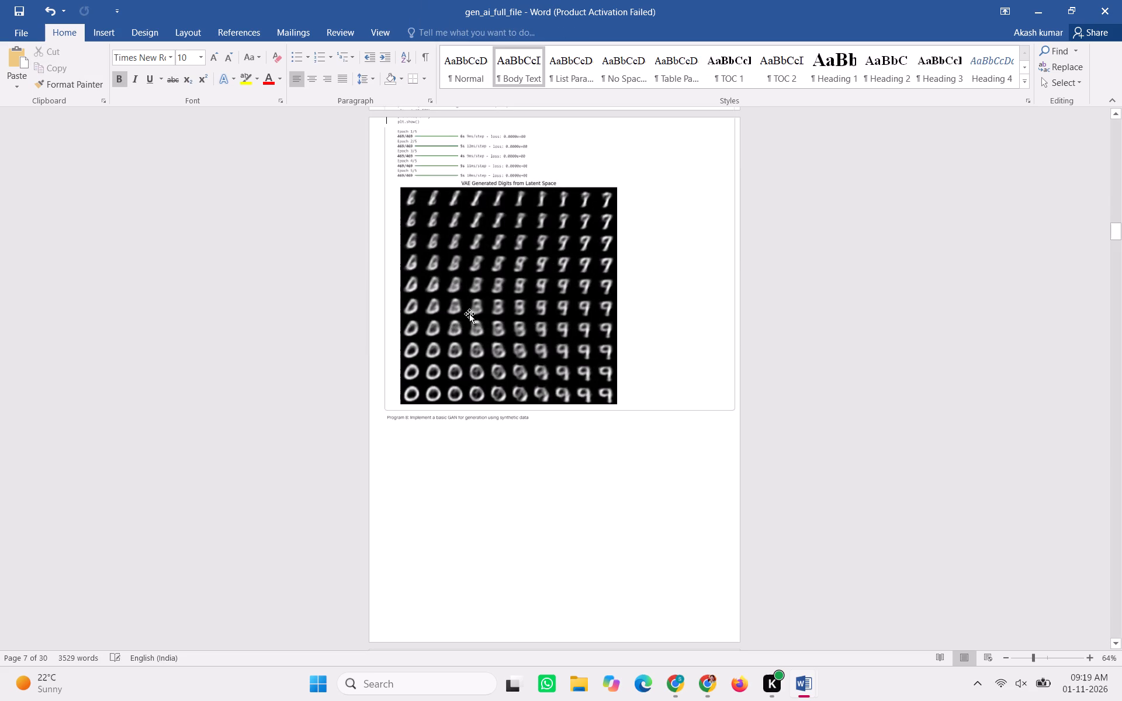
Cut the Program 7 output block containing the VAE Generated Digits from Latent Space image.
scroll(479, 335, "down", 7)
scroll(479, 335, "up", 1)
scroll(479, 335, "down", 1)
scroll(479, 335, "up", 1)
scroll(479, 335, "down", 1)
scroll(479, 335, "up", 1)
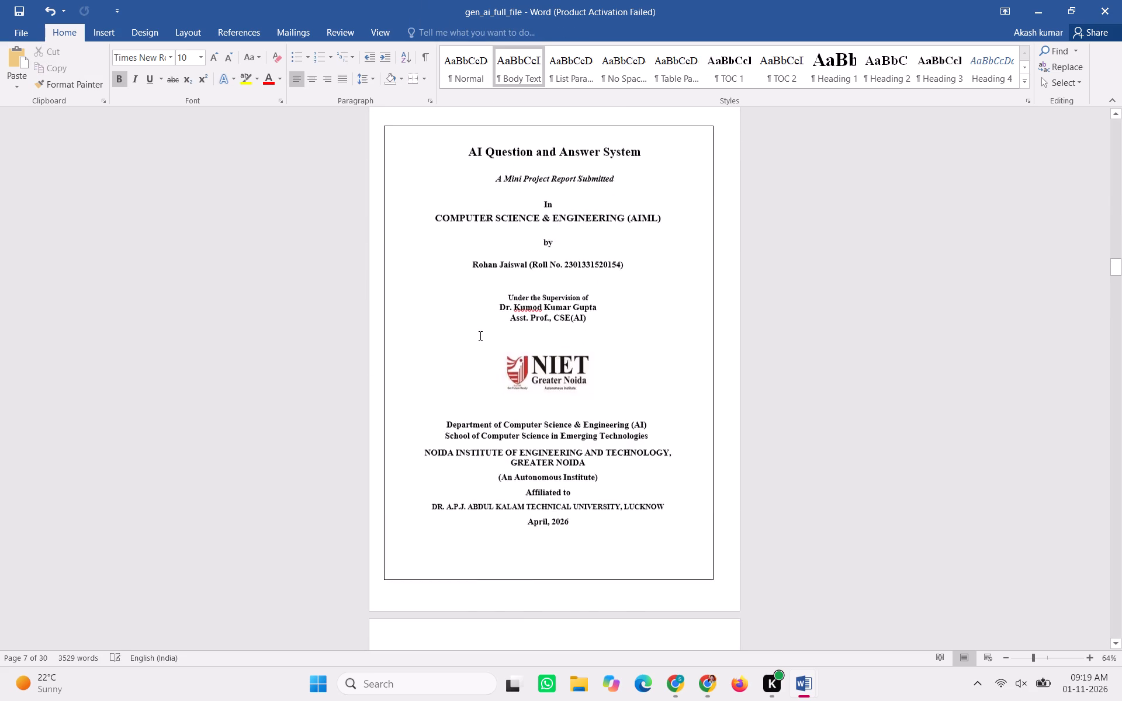
scroll(479, 335, "up", 3)
scroll(479, 335, "down", 1)
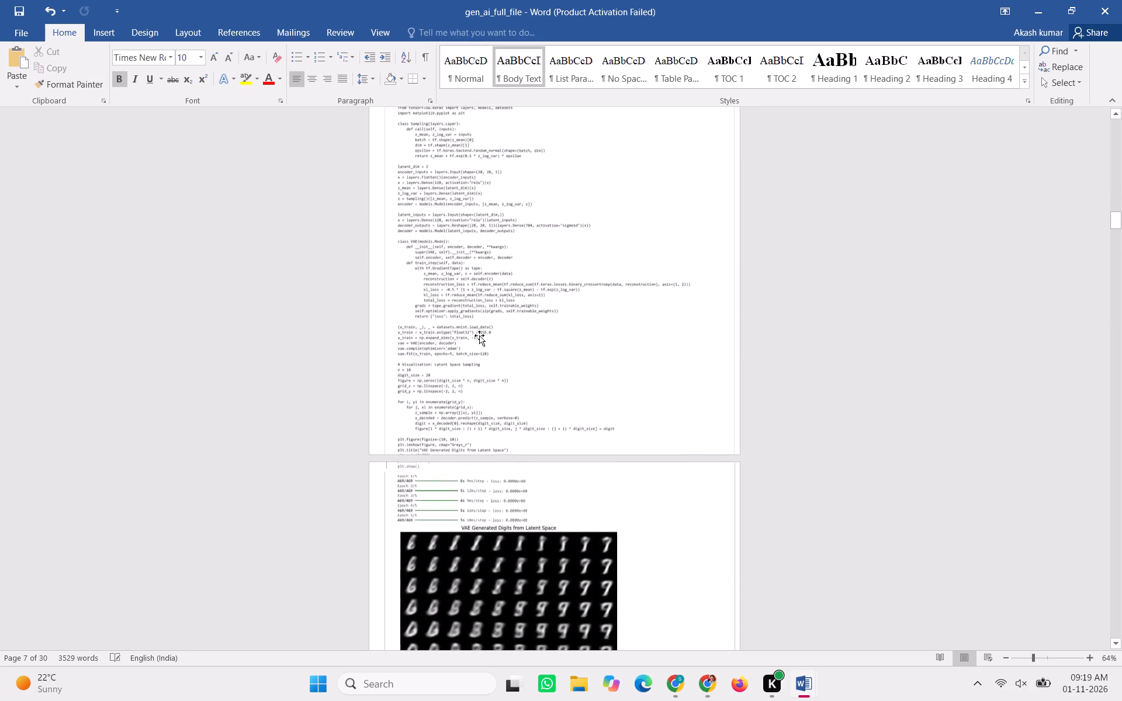
scroll(479, 335, "down", 1)
left_click(516, 567)
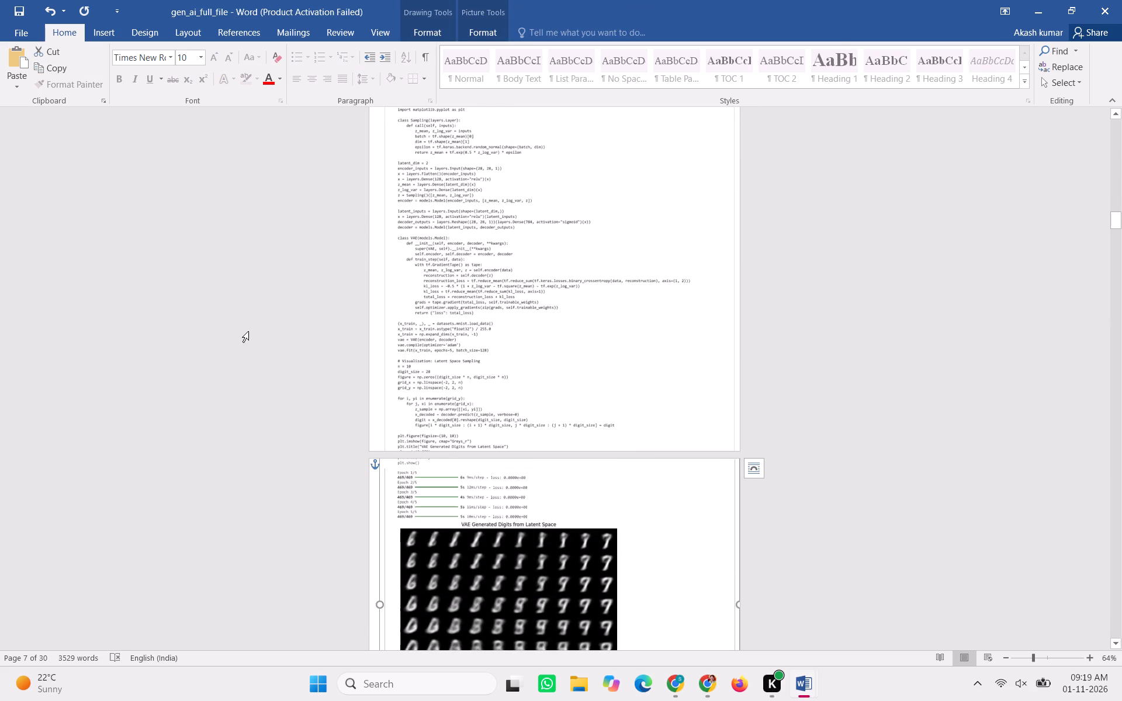
left_click(39, 58)
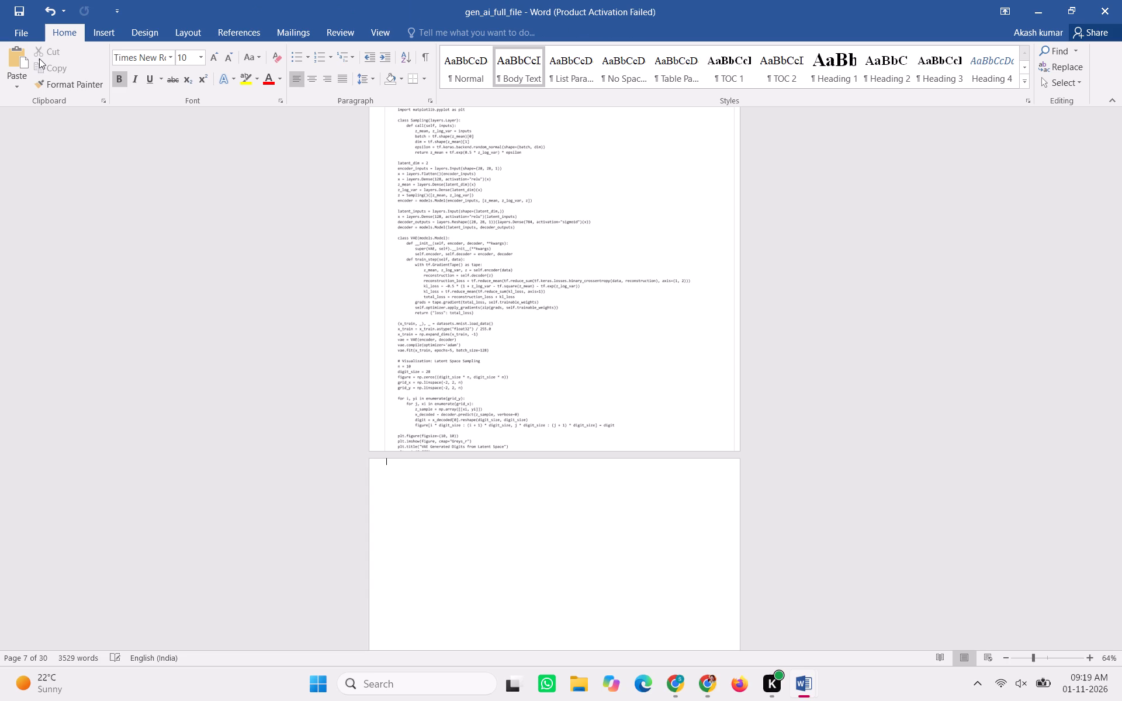
Cut the Program 8 heading about implementing a basic GAN from the otherwise empty page.
scroll(259, 213, "down", 3)
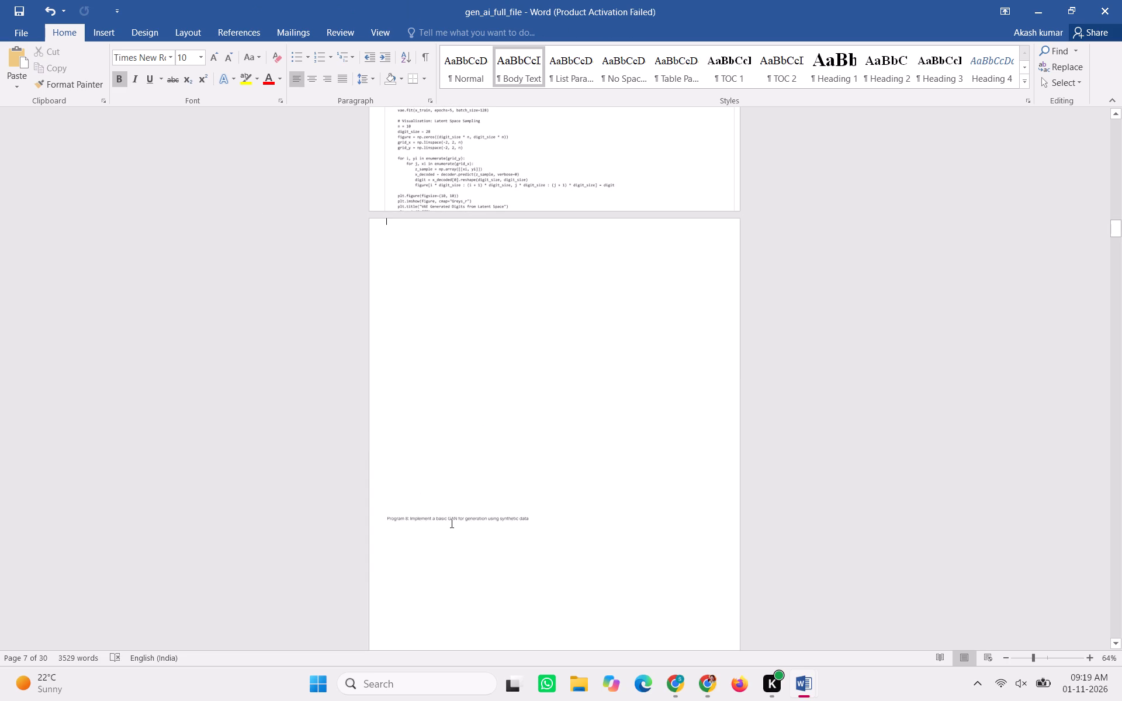
left_click(451, 523)
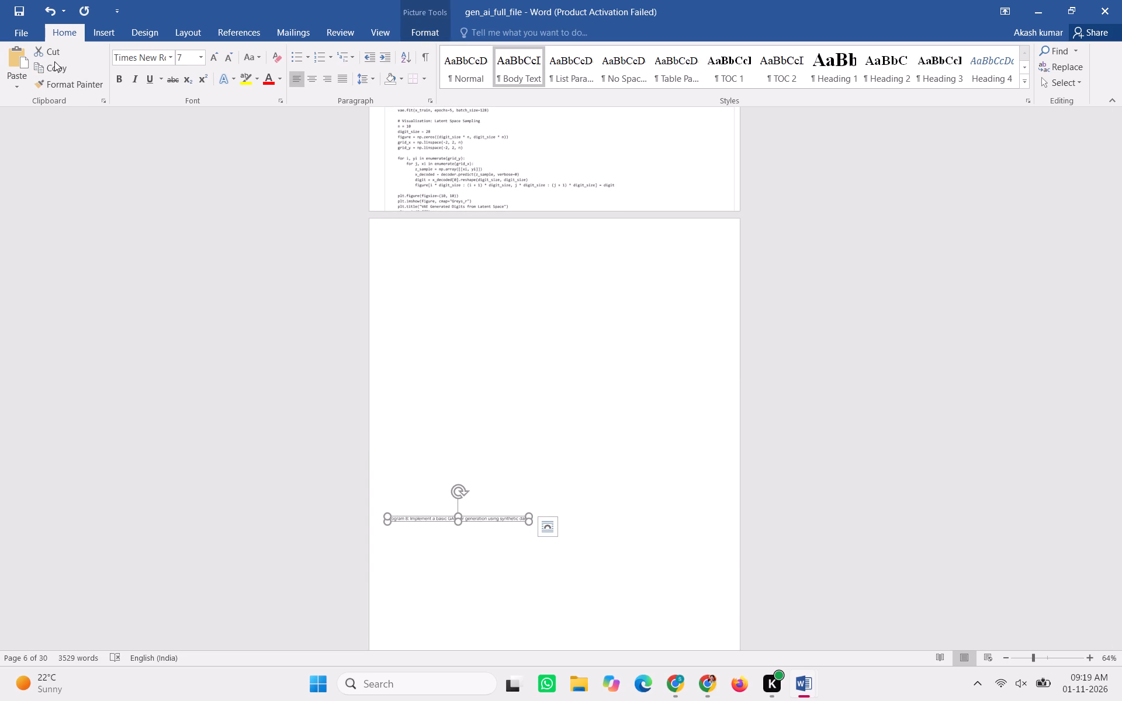
left_click(54, 61)
left_click(45, 51)
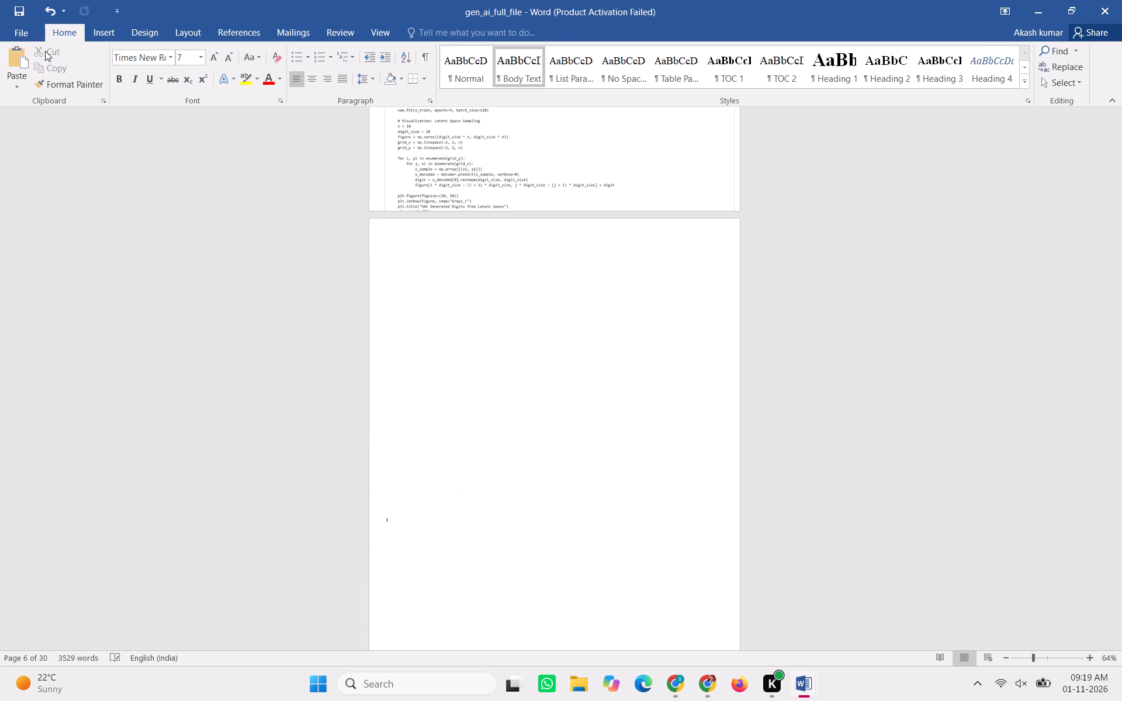
Cut the Program 7 variational autoencoder code picture from the sixth page.
scroll(557, 203, "up", 3)
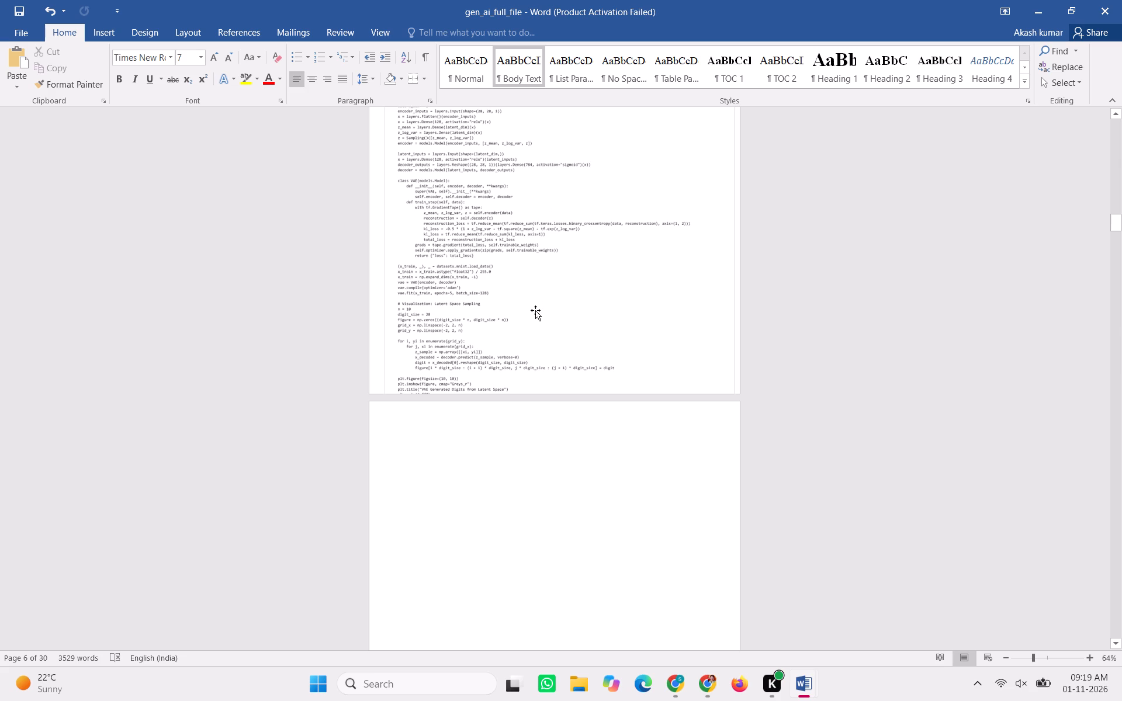
left_click(535, 310)
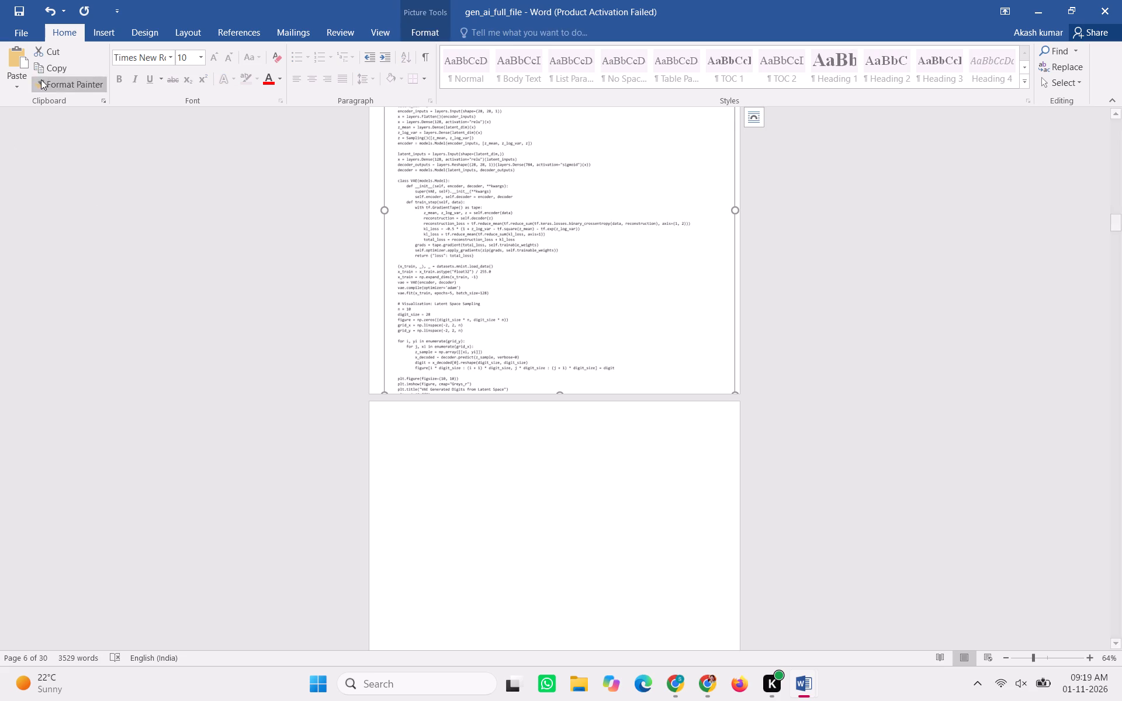
left_click(36, 58)
Cut the Program 6 output block with noisy and denoised digits, along with the Program 7 heading below it.
left_click(465, 203)
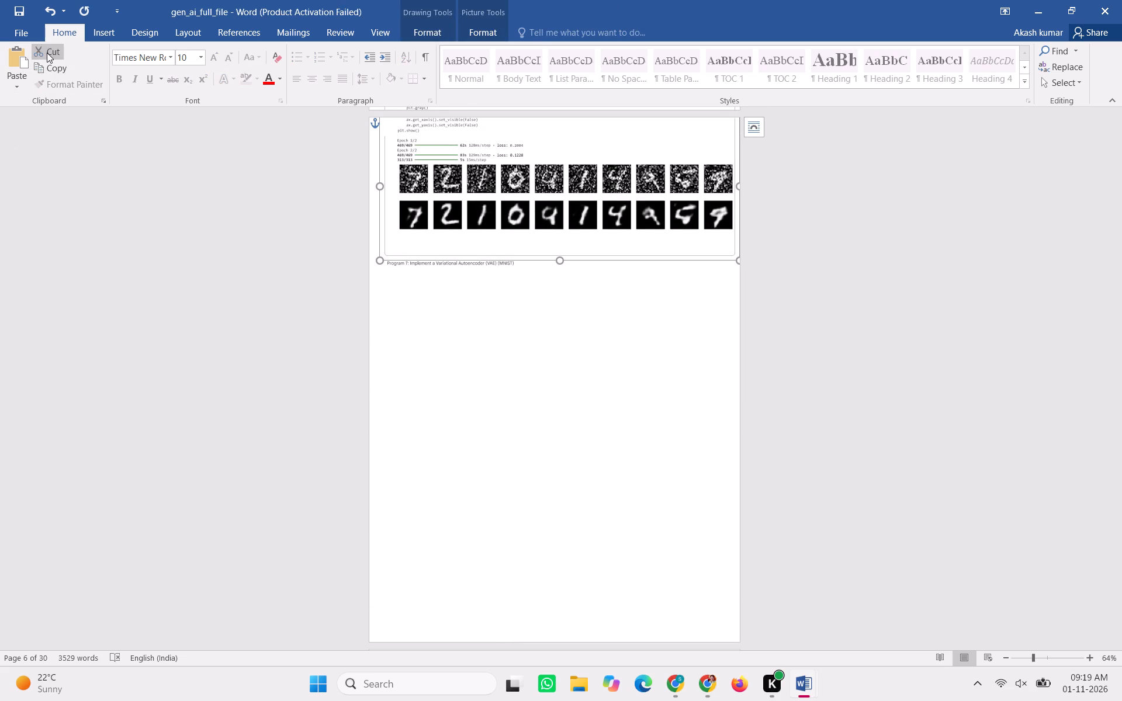
left_click(47, 53)
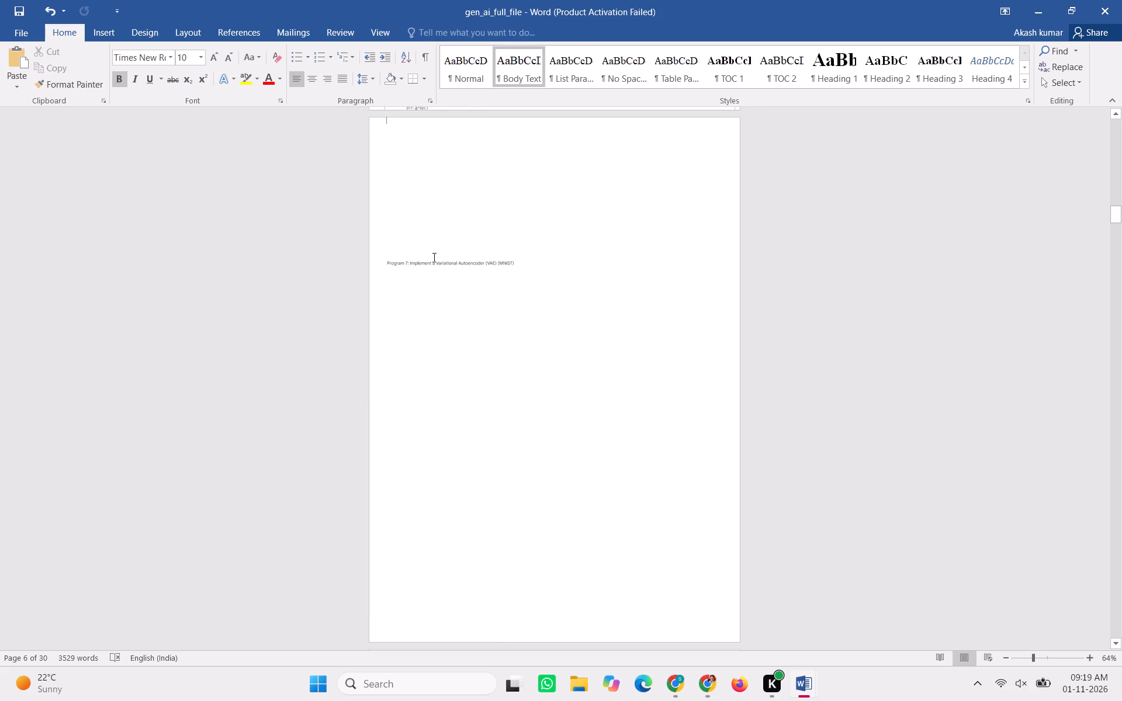
left_click(435, 259)
left_click(435, 268)
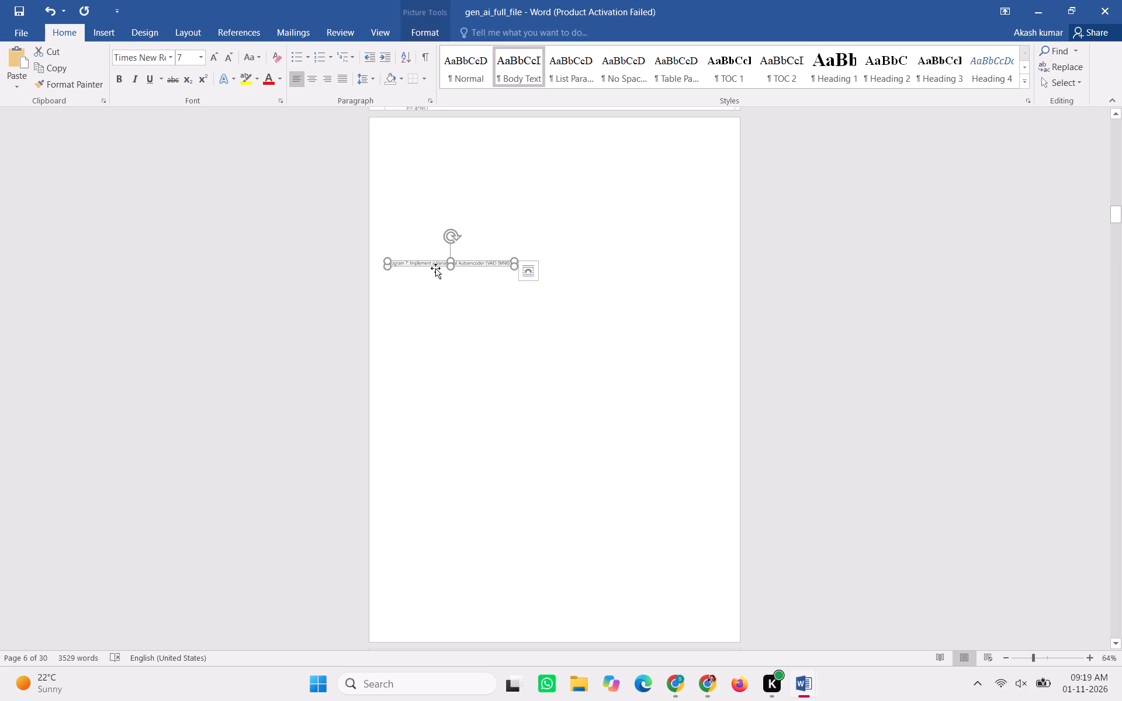
left_click(47, 48)
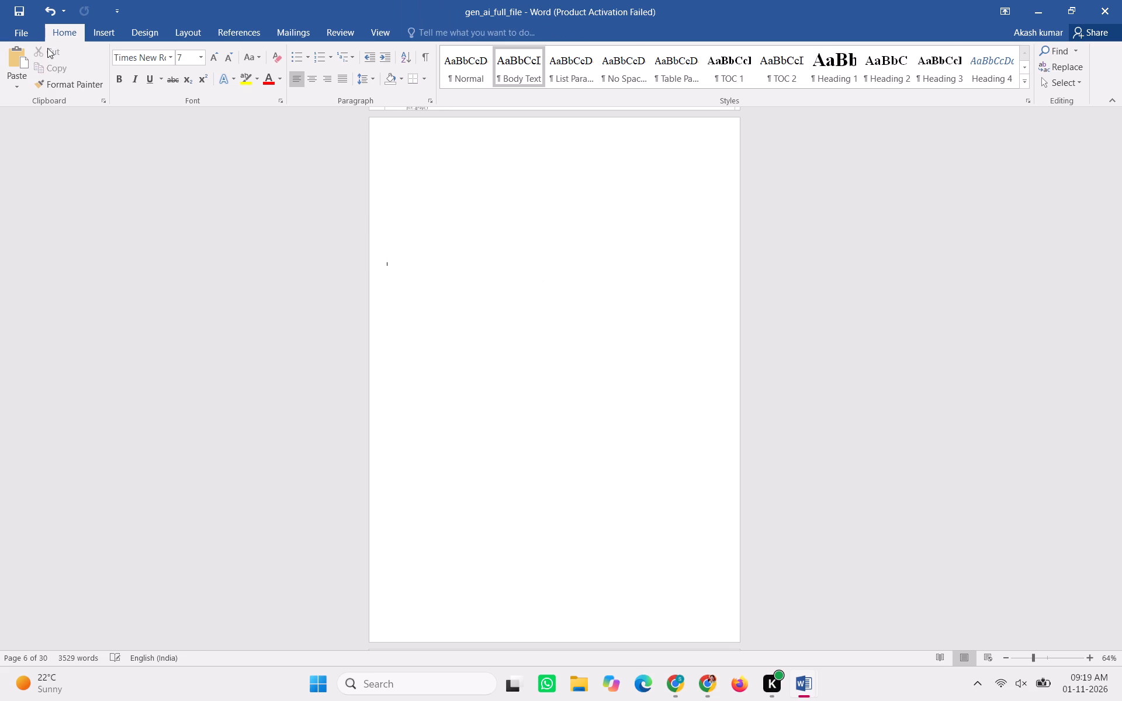
Cut the Program 6 denoising autoencoder code block from the fifth page.
scroll(501, 315, "up", 2)
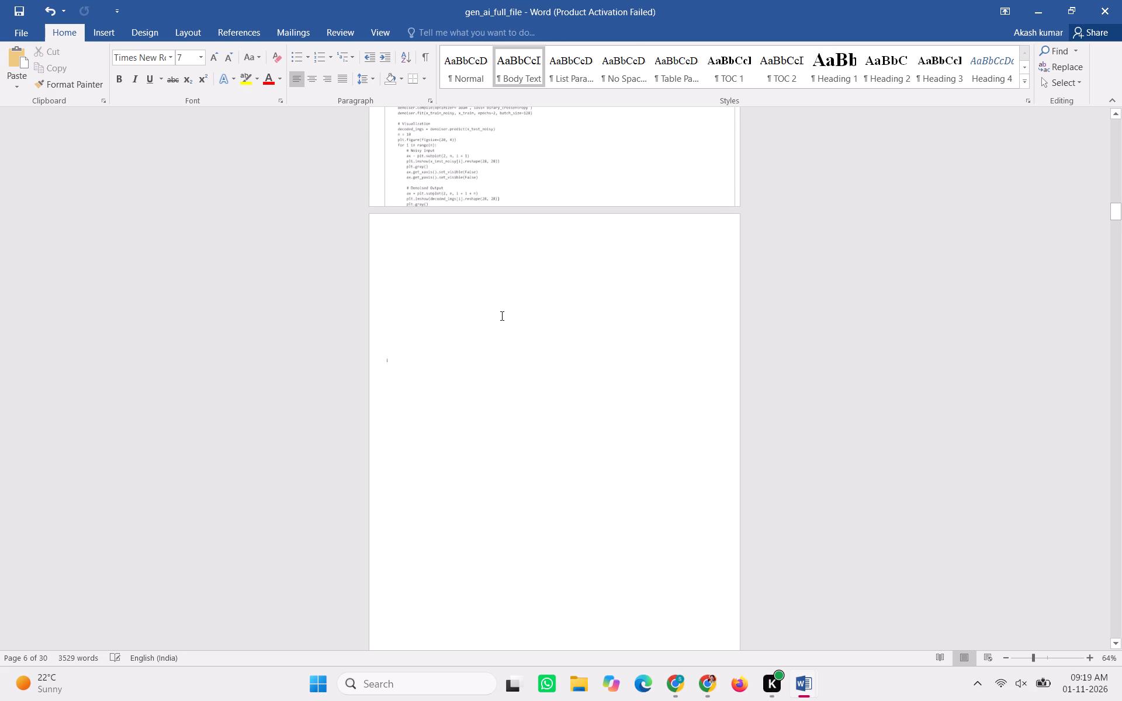
scroll(501, 315, "up", 1)
left_click(501, 315)
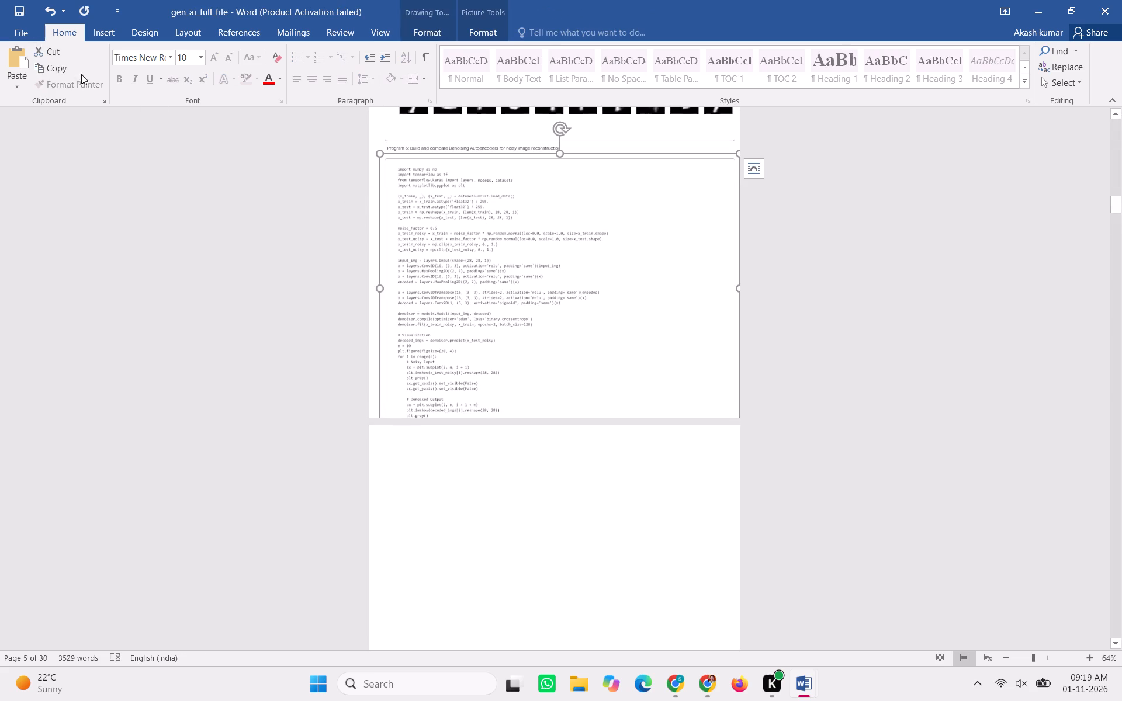
left_click(47, 57)
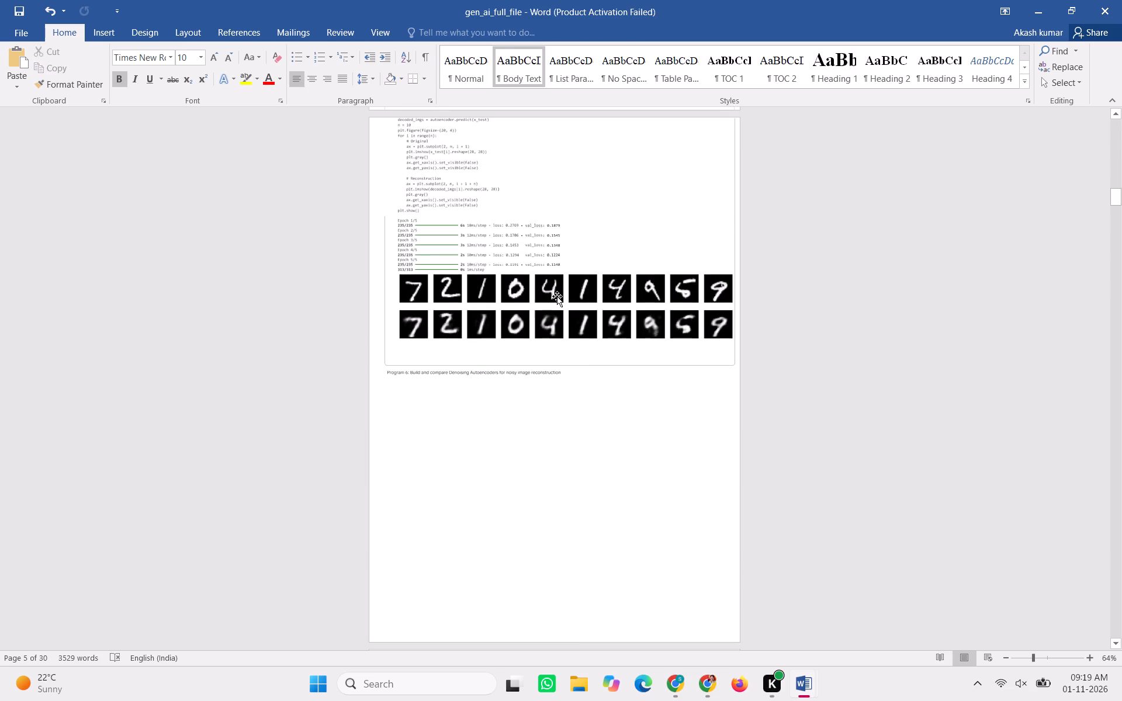
Cut the Program 5 output block of original and reconstructed digits and the Program 6 heading below it from the fifth page.
left_click(557, 296)
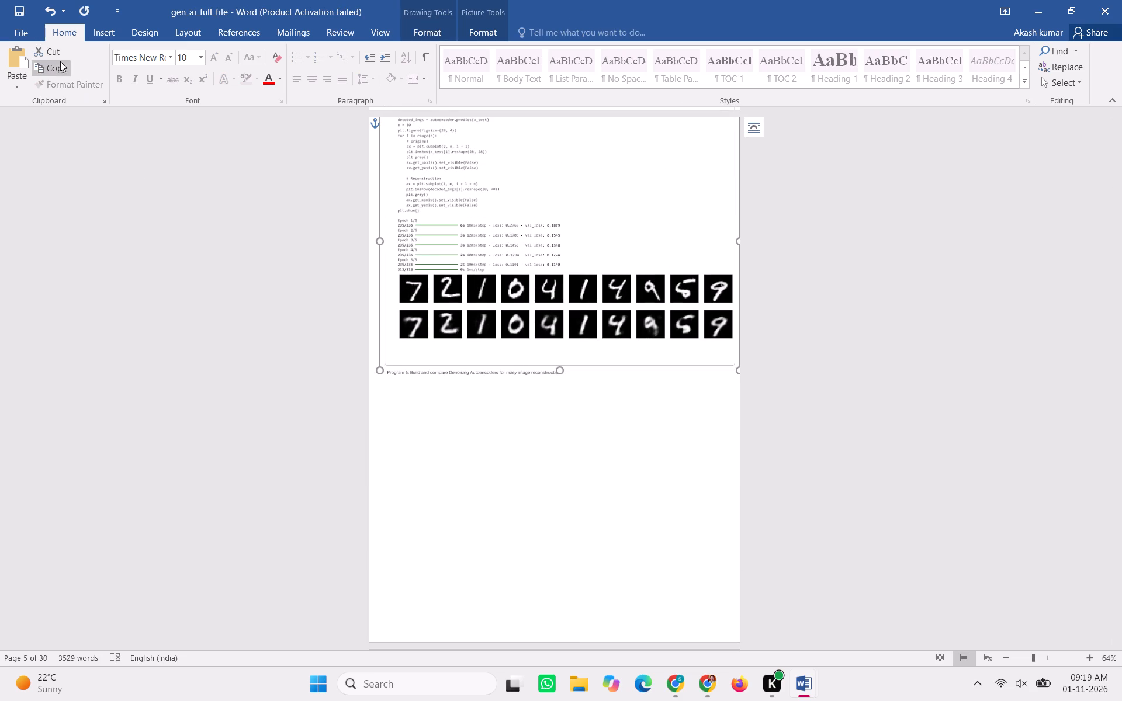
left_click(50, 54)
left_click(492, 377)
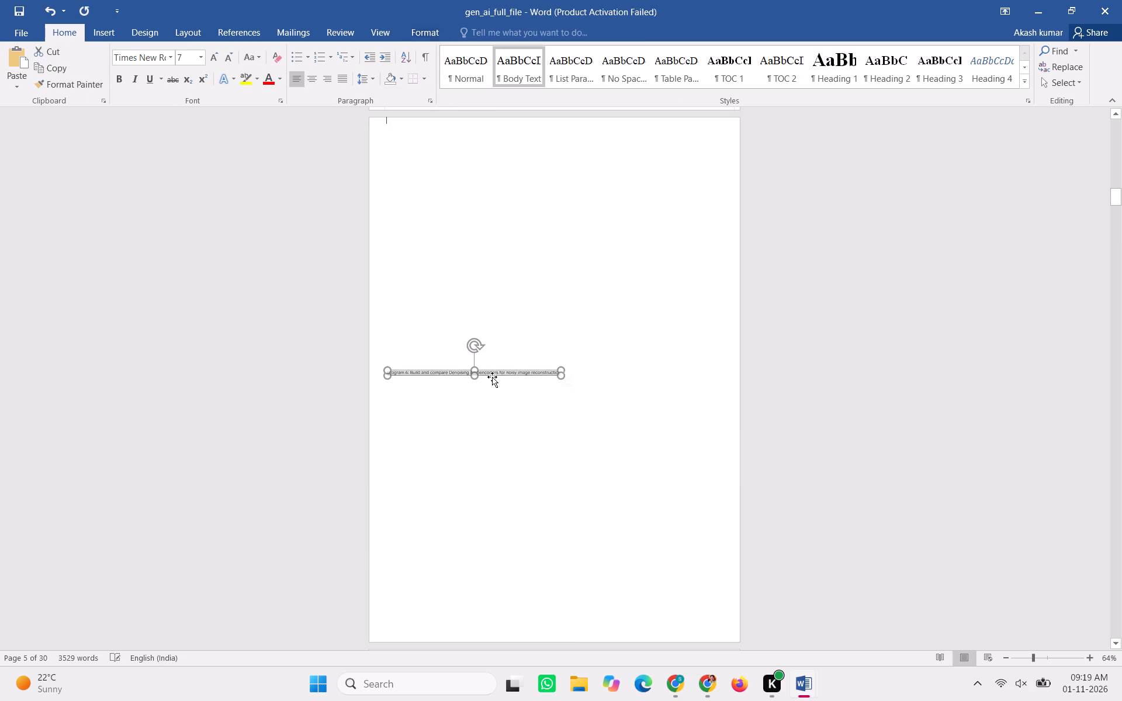
left_click(68, 53)
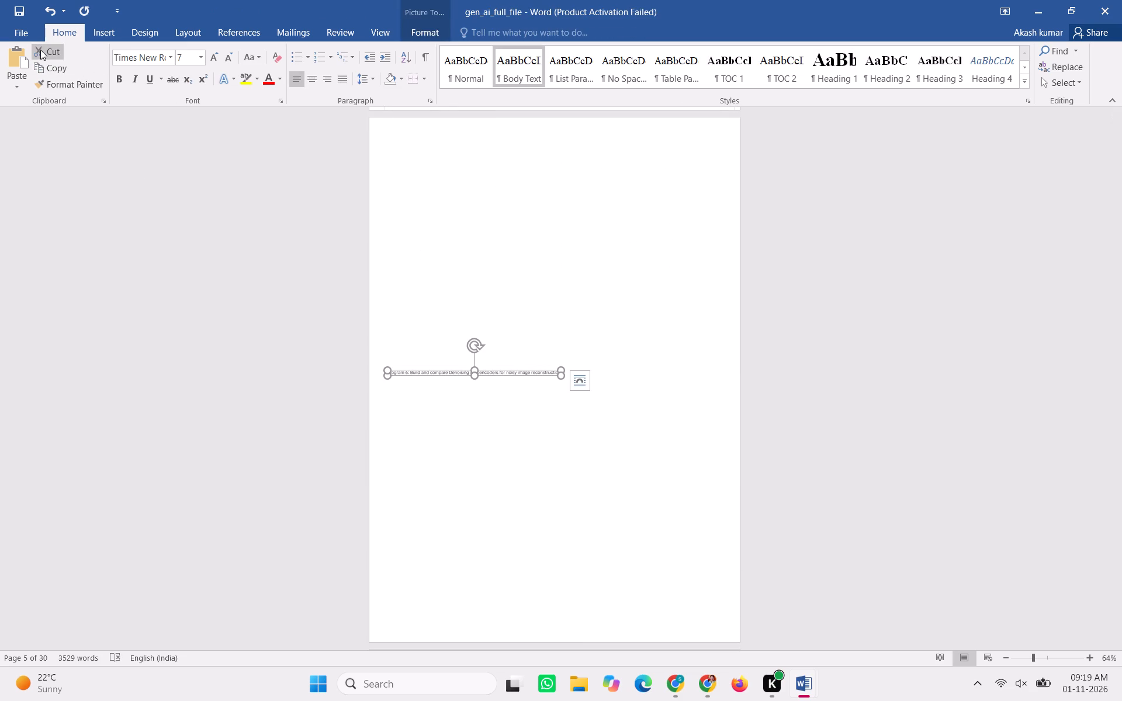
left_click(40, 50)
Cut the Program 5 autoencoder code, the Program 3 GMM code with its clustering chart, and the Program 4 HMM code from the fourth page.
scroll(392, 243, "up", 2)
left_click(470, 258)
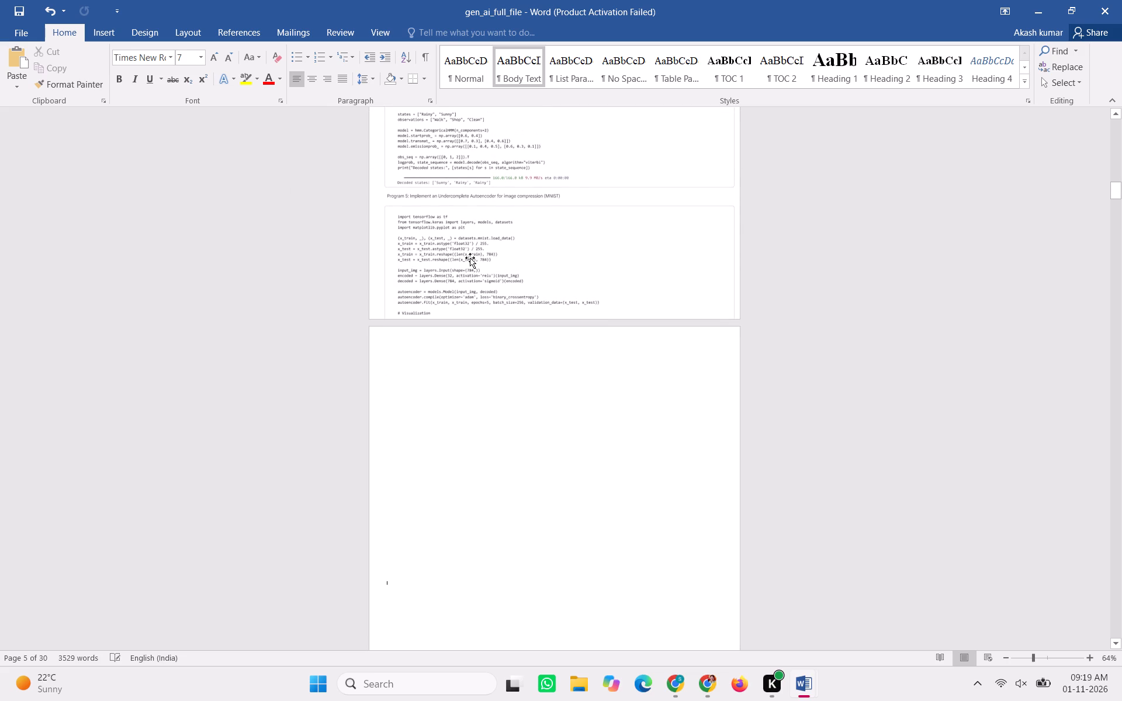
left_click(61, 46)
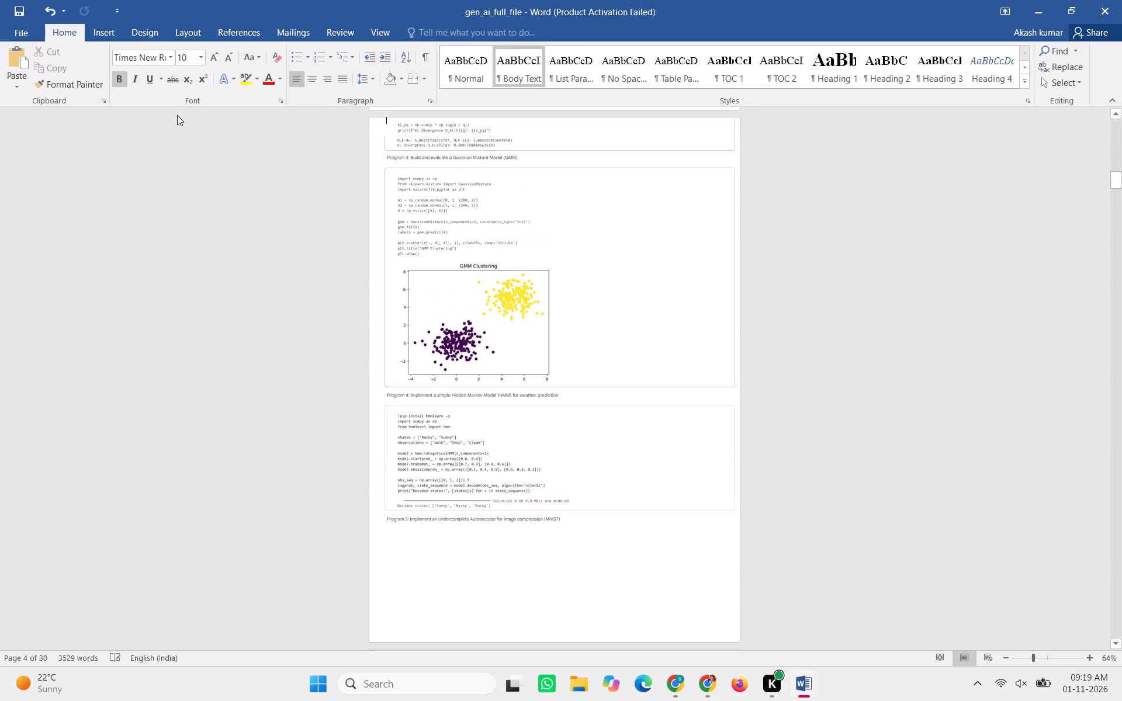
left_click(505, 356)
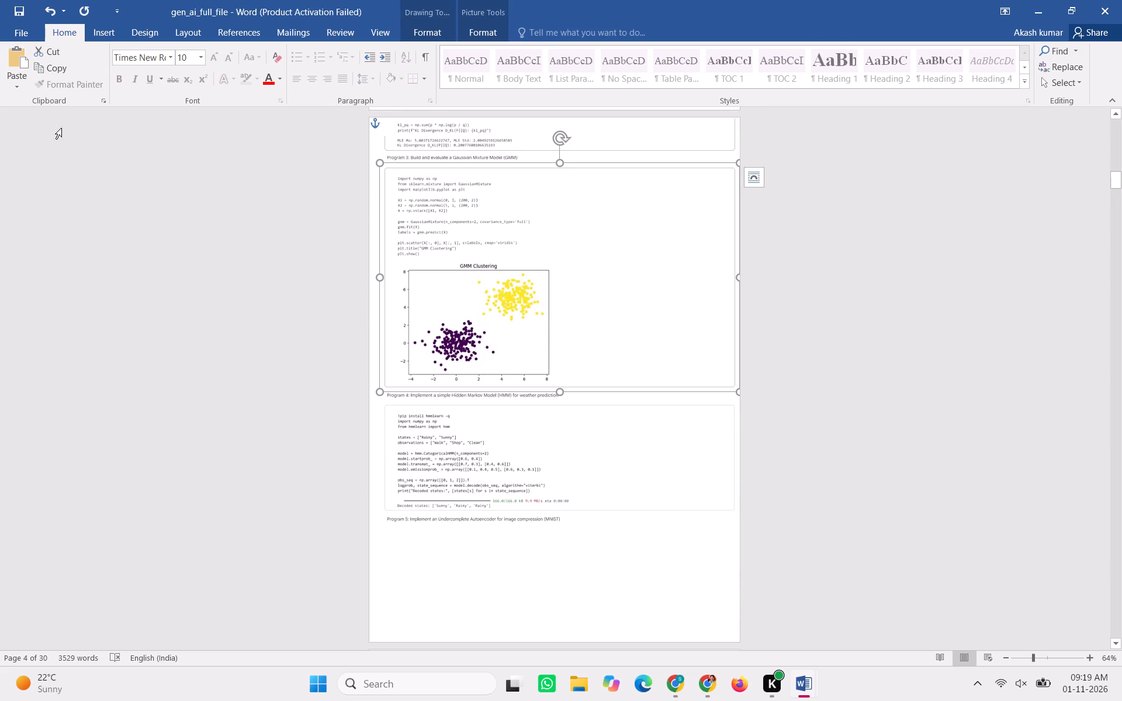
left_click(44, 54)
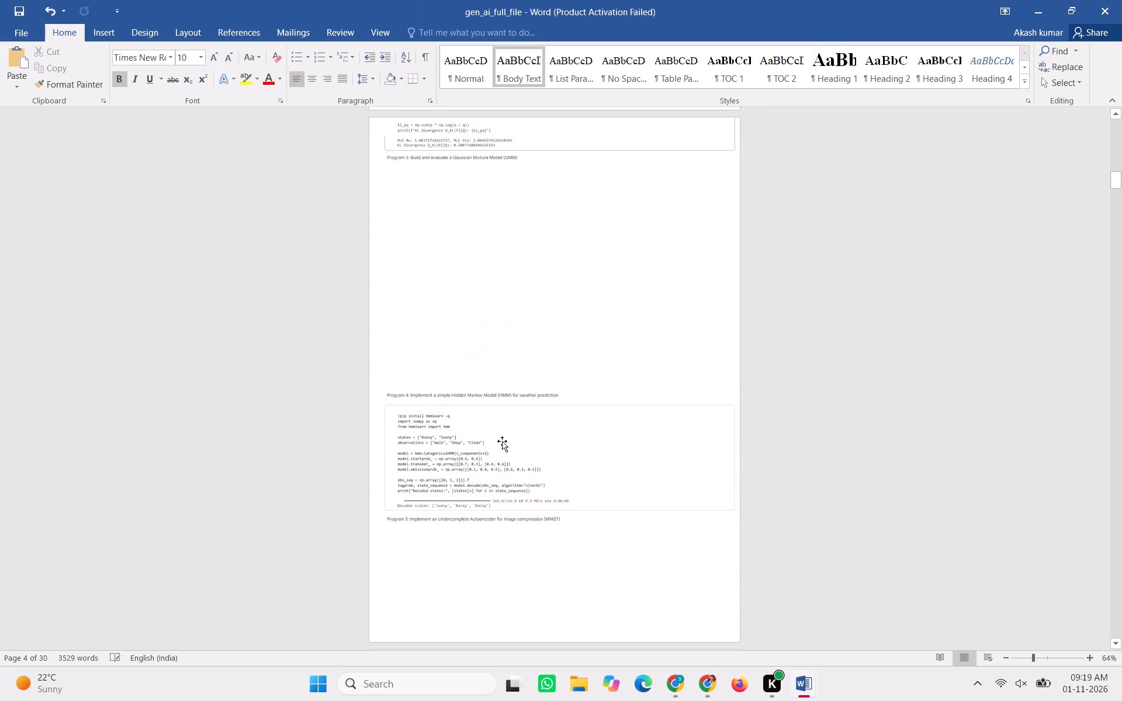
left_click(502, 441)
left_click(58, 54)
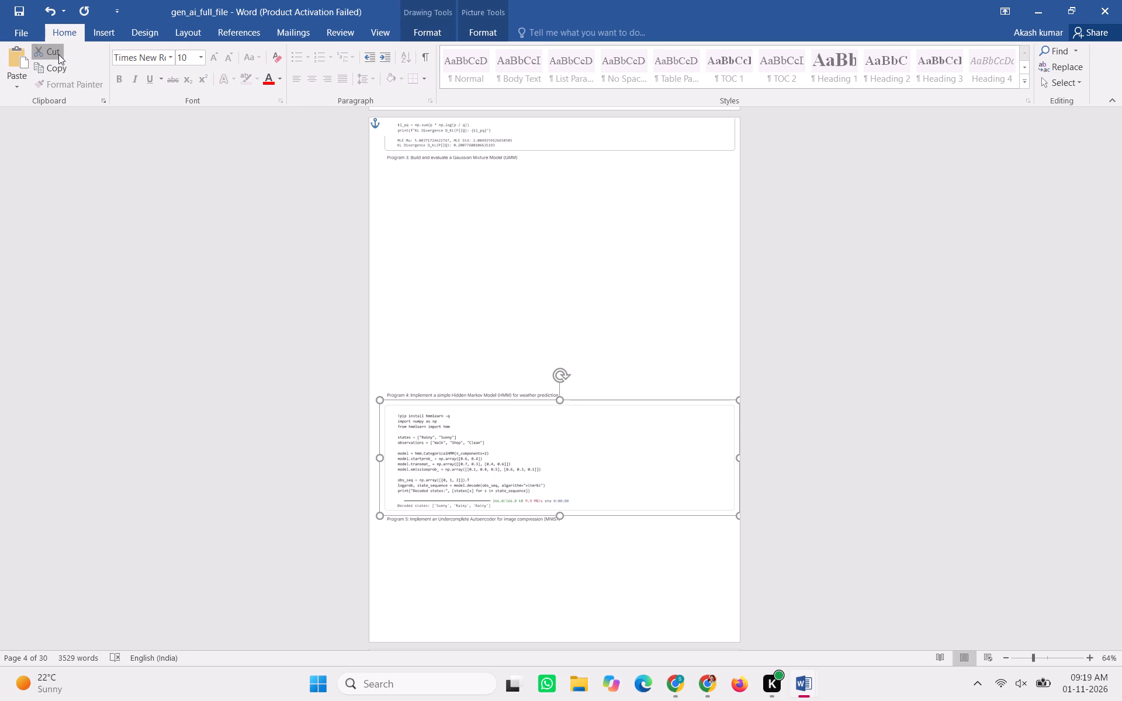
Cut the Program 4 hidden Markov model heading and the Program 5 undercomplete autoencoder heading from the fourth page.
left_click(504, 400)
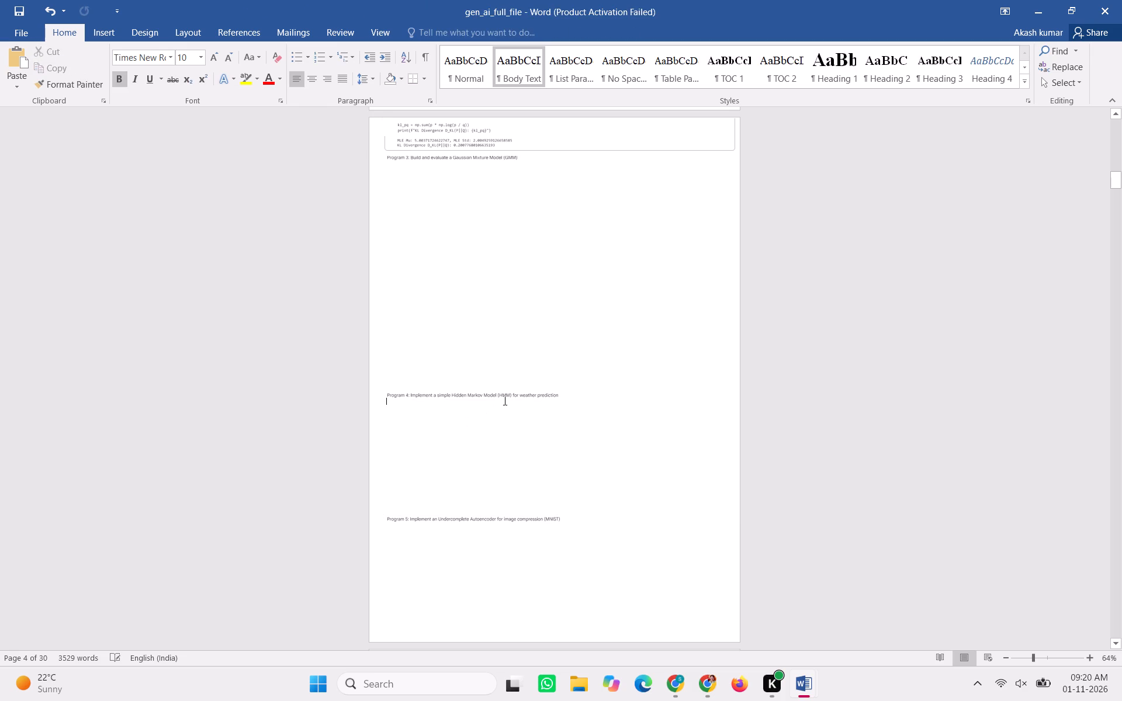
left_click(489, 393)
double_click(484, 395)
left_click(38, 49)
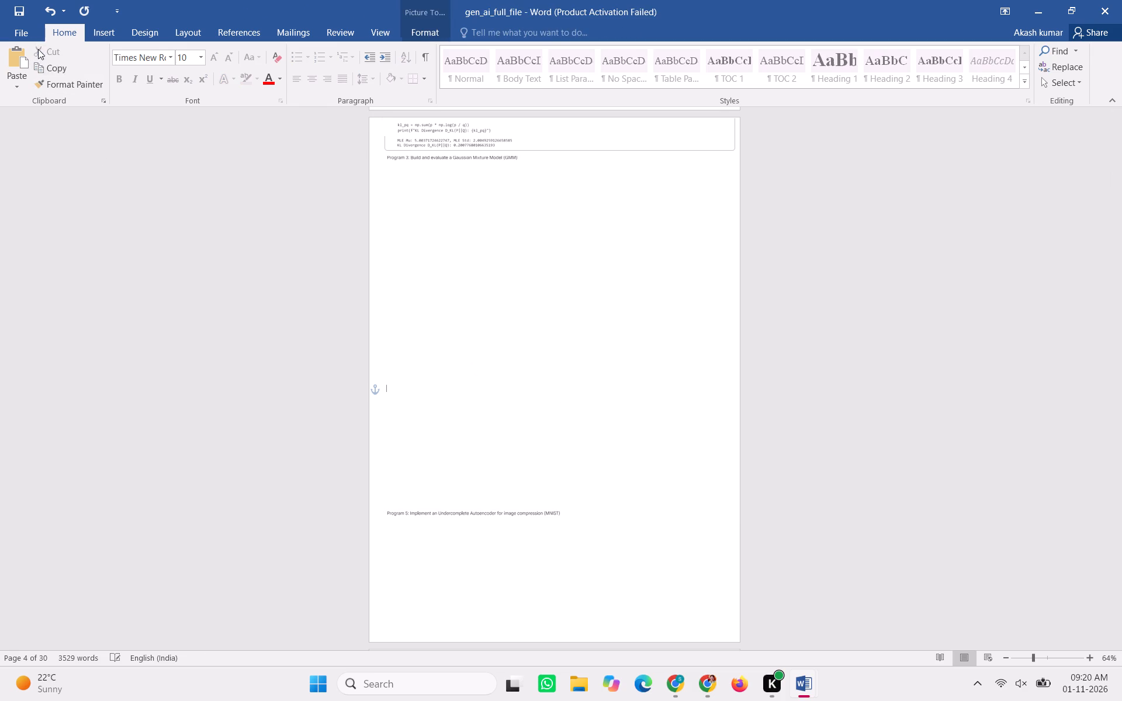
left_click(482, 516)
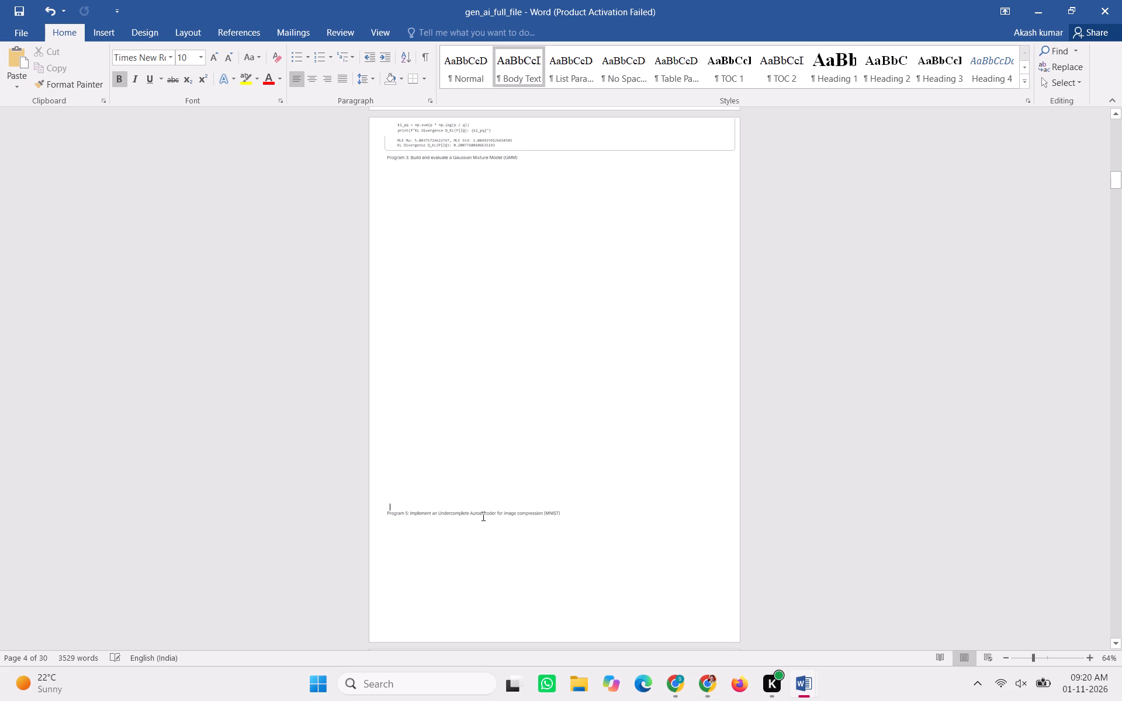
left_click(482, 516)
double_click(482, 516)
double_click(496, 511)
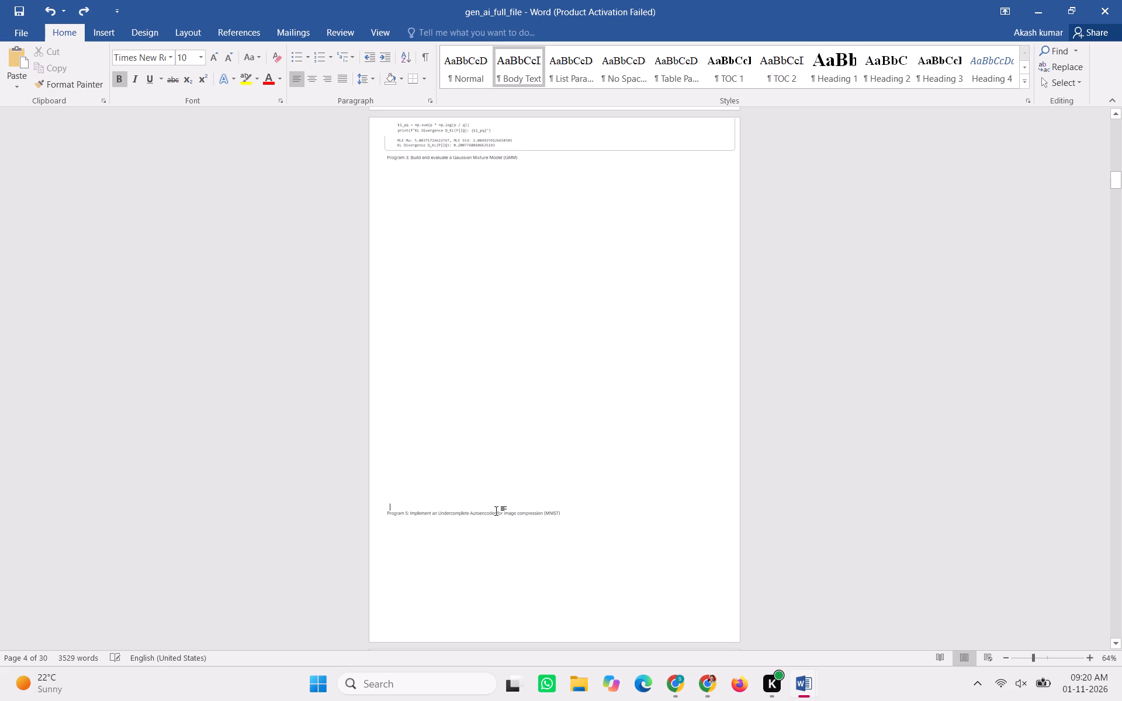
left_click(496, 511)
left_click(477, 512)
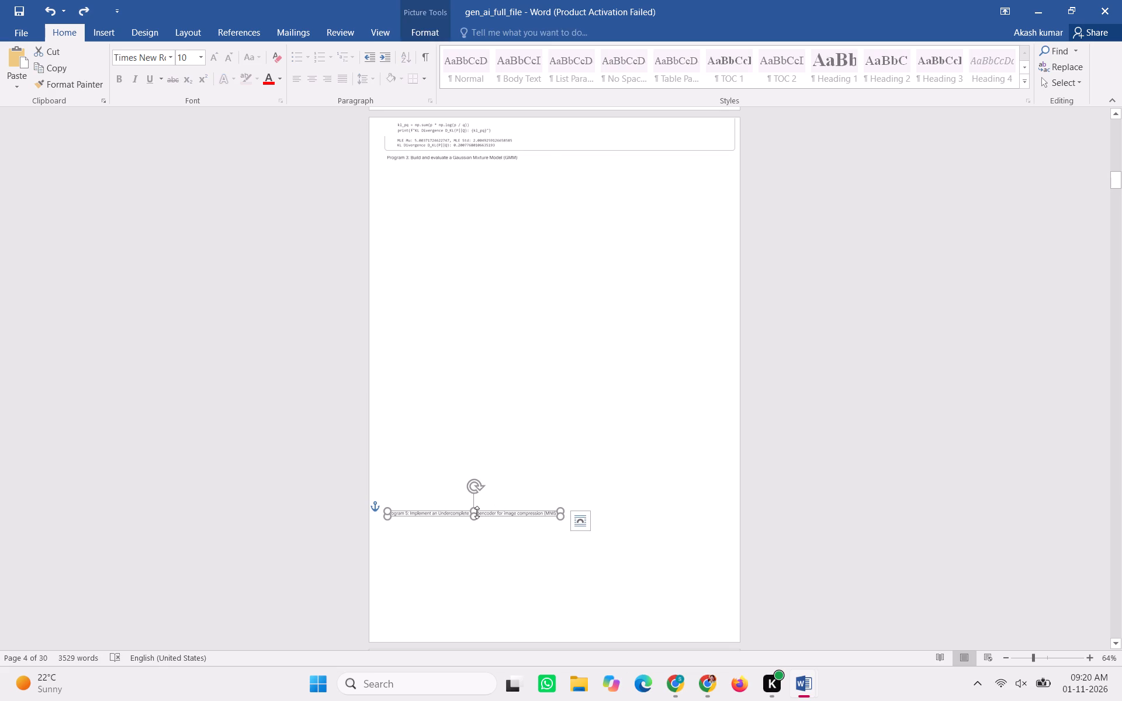
left_click(49, 55)
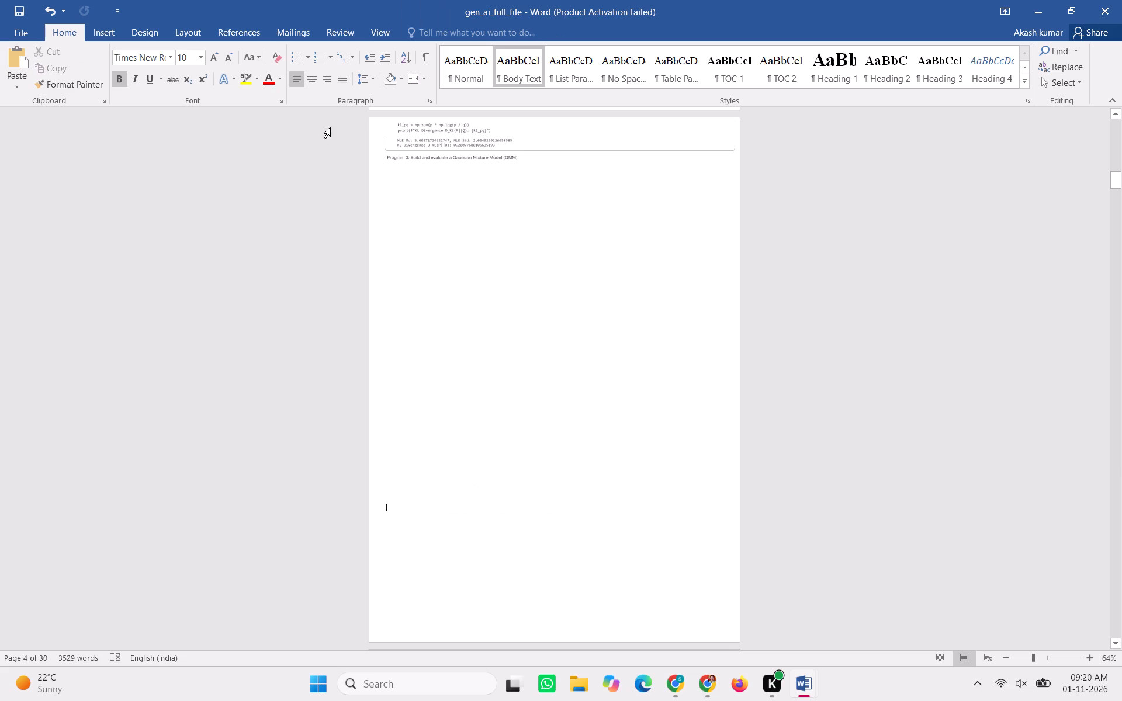
Cut the Program 3 Gaussian mixture model heading and the leftover KL divergence code and output block from the fourth page.
left_click(453, 162)
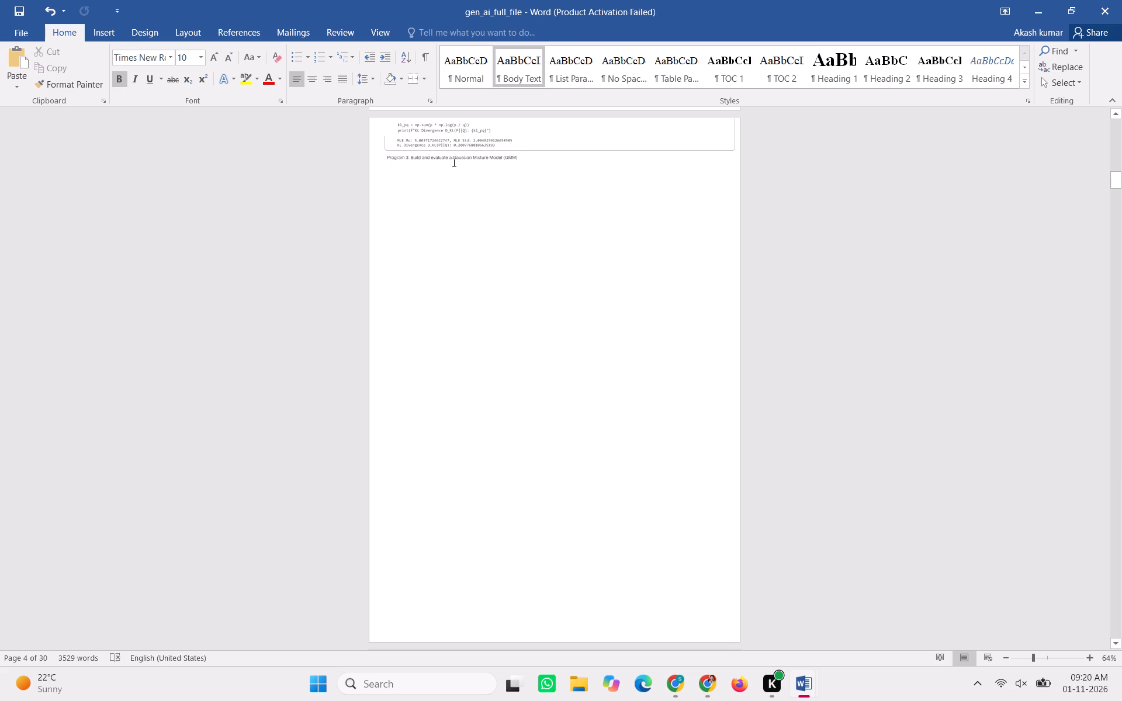
left_click(448, 158)
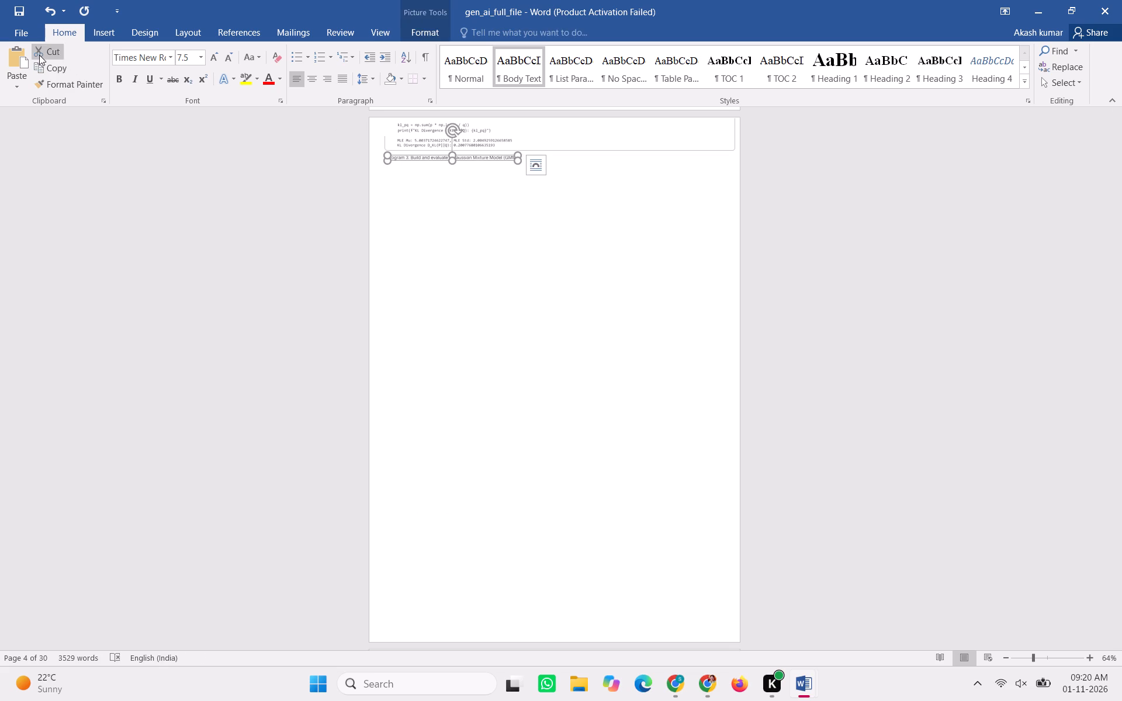
left_click(39, 55)
scroll(419, 217, "up", 1)
left_click(441, 217)
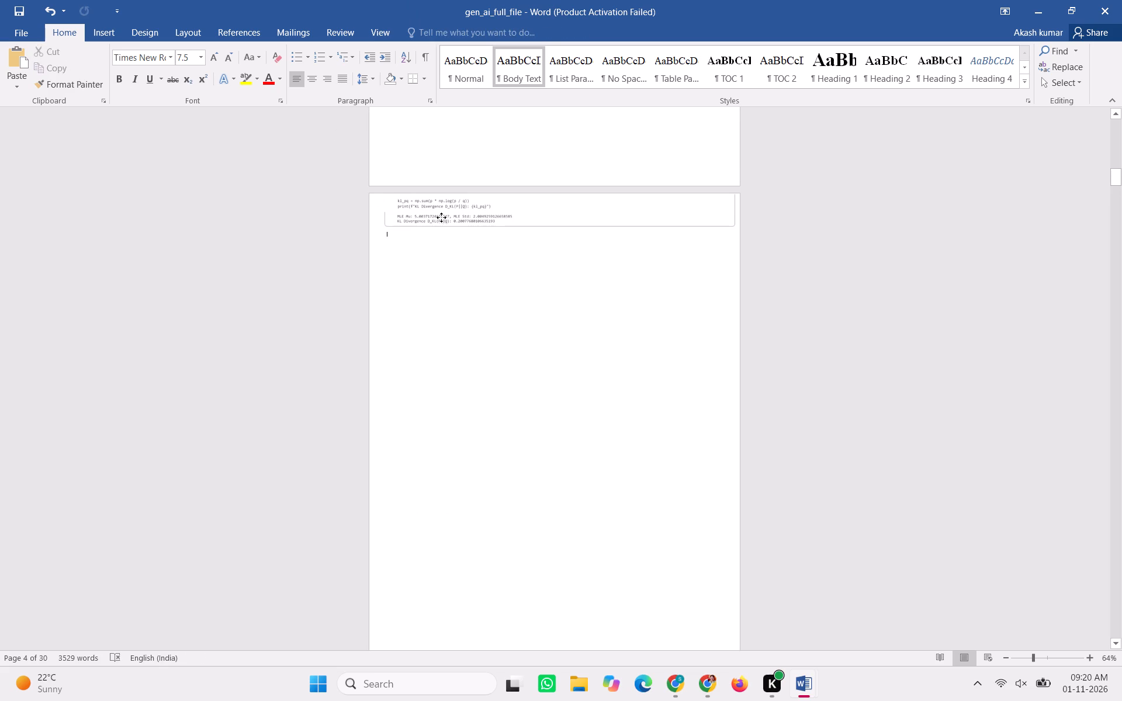
left_click(46, 46)
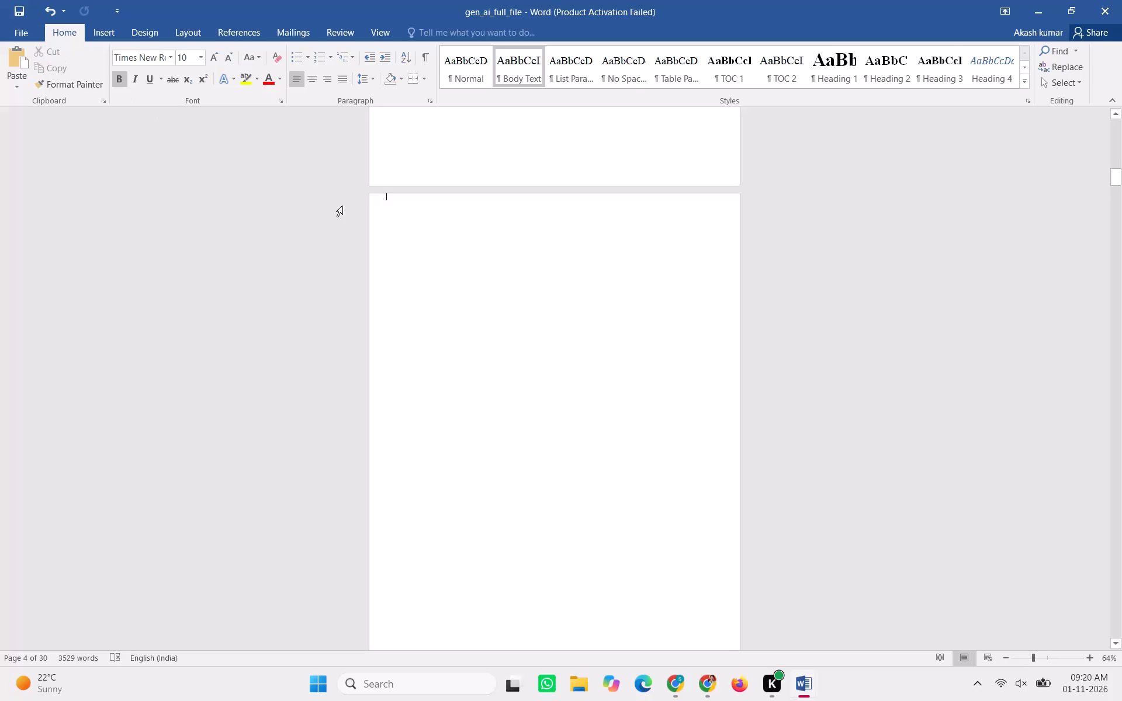
Look through the emptied pages between the cover page and the AI Question and Answer System title page.
scroll(355, 213, "up", 2)
scroll(538, 259, "up", 5)
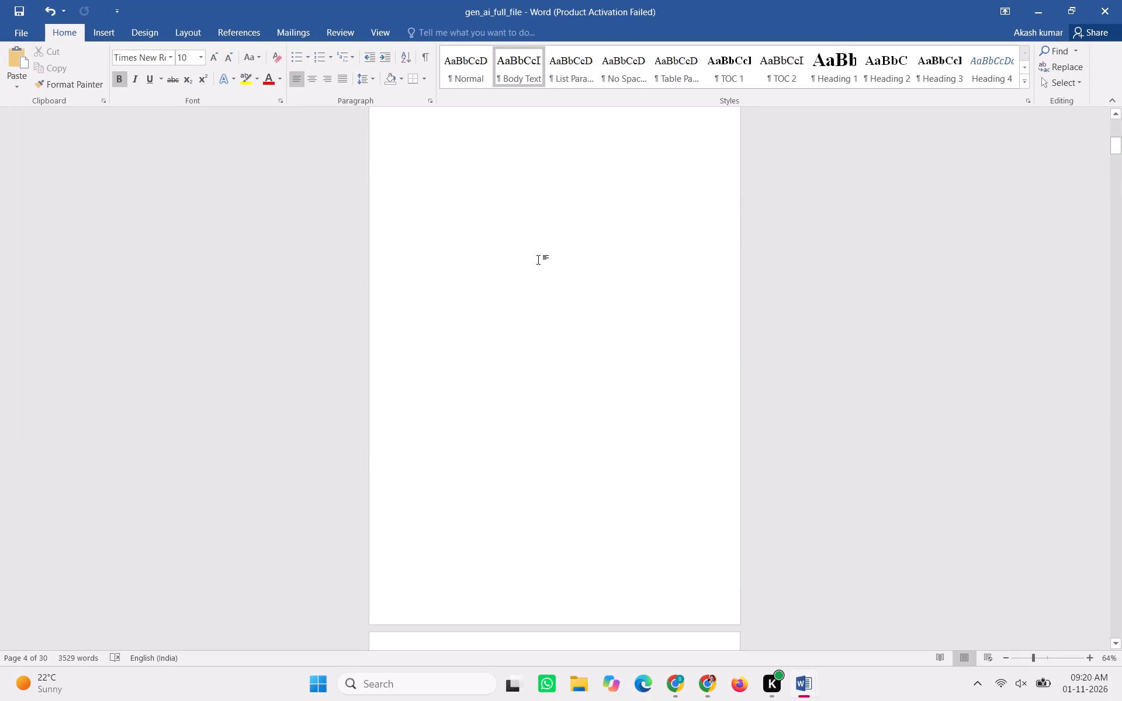
scroll(538, 259, "up", 5)
scroll(538, 259, "down", 16)
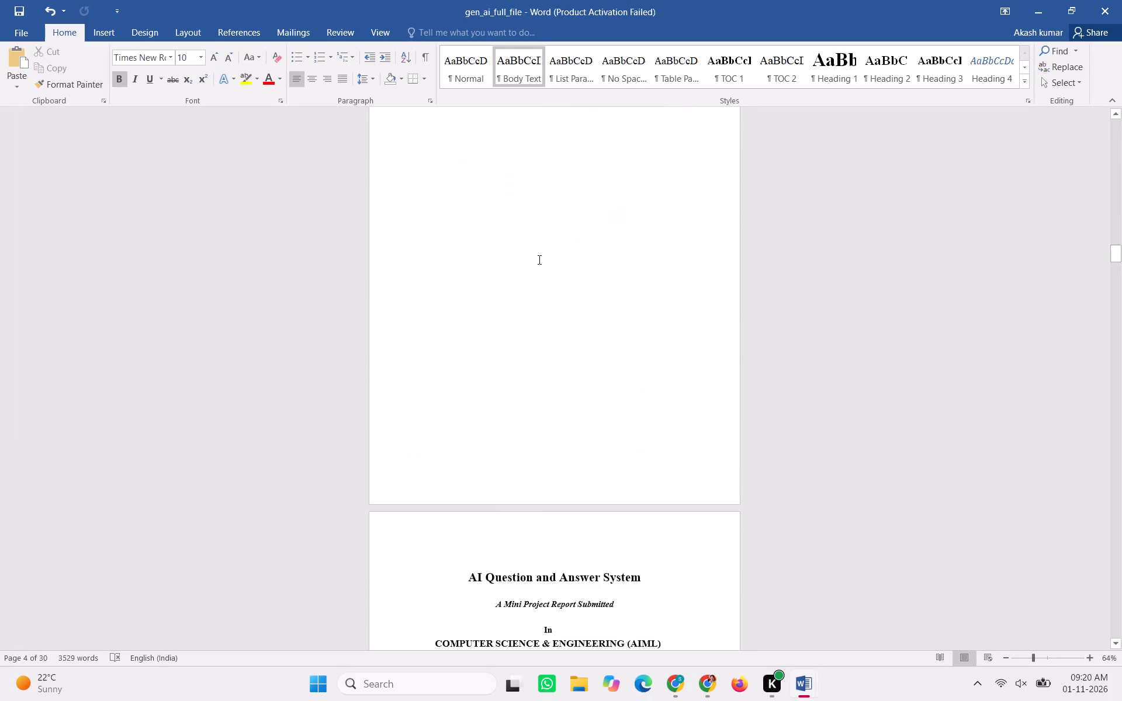
scroll(538, 259, "up", 13)
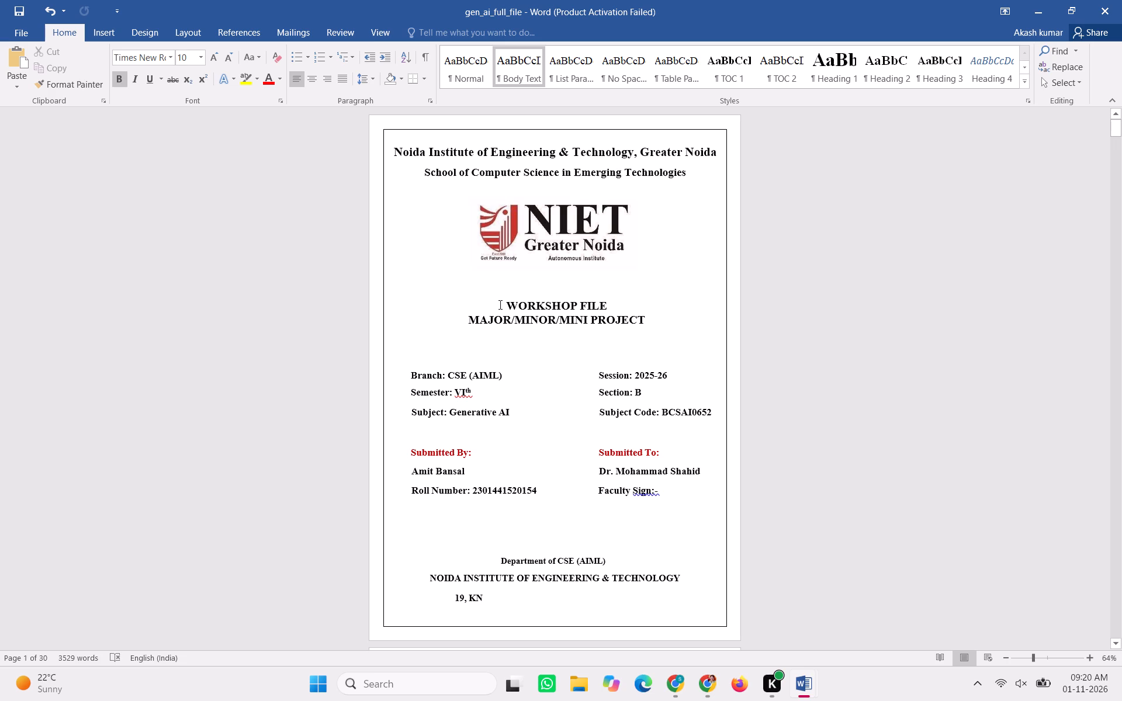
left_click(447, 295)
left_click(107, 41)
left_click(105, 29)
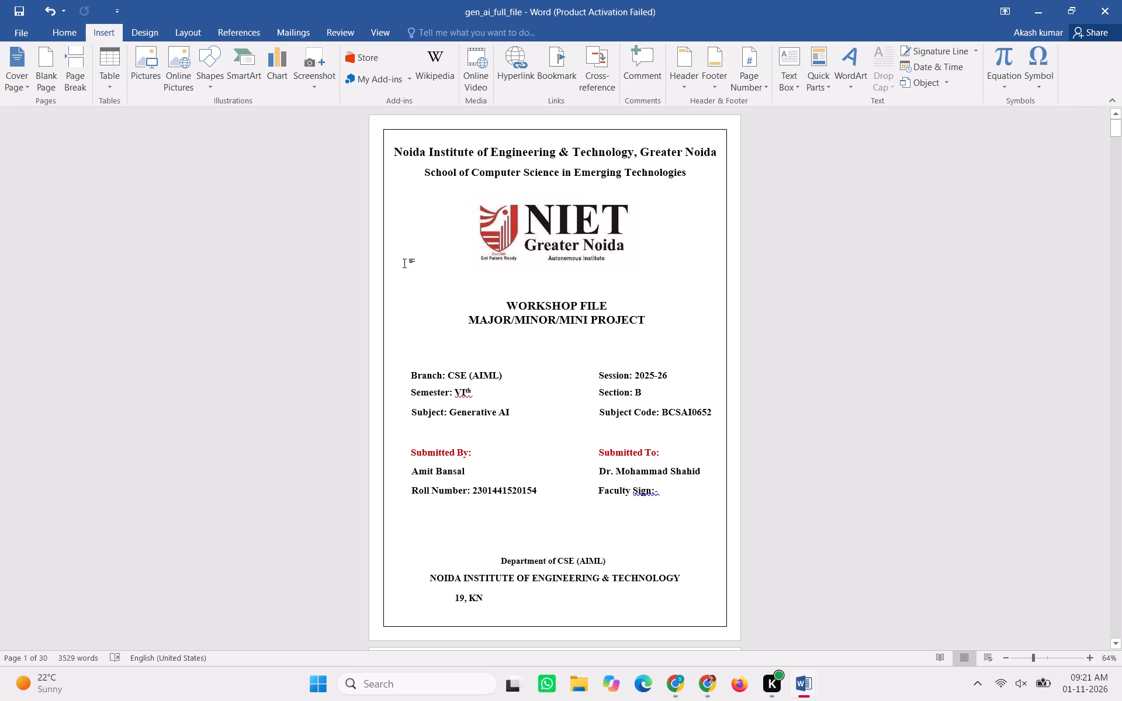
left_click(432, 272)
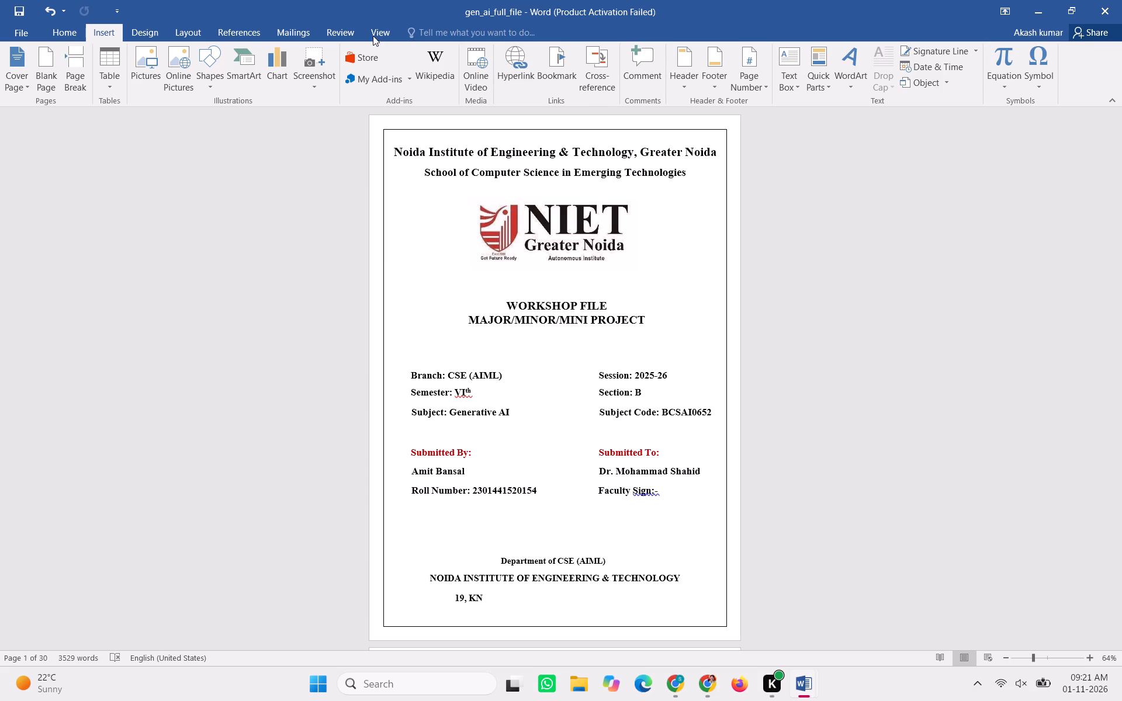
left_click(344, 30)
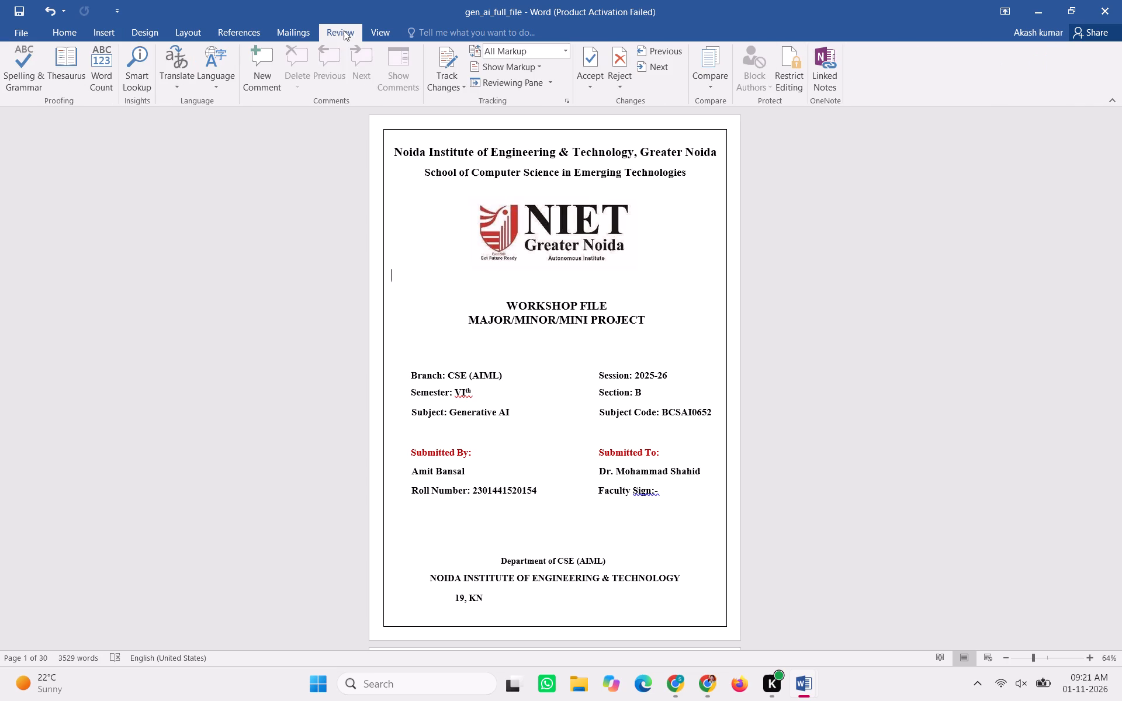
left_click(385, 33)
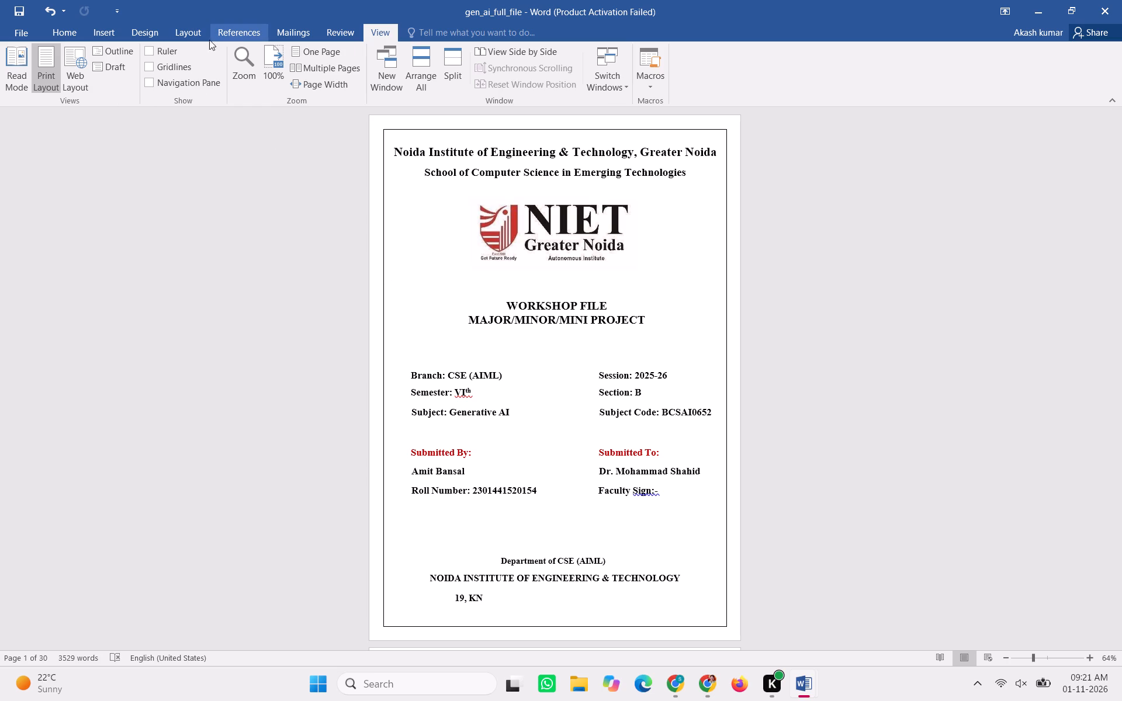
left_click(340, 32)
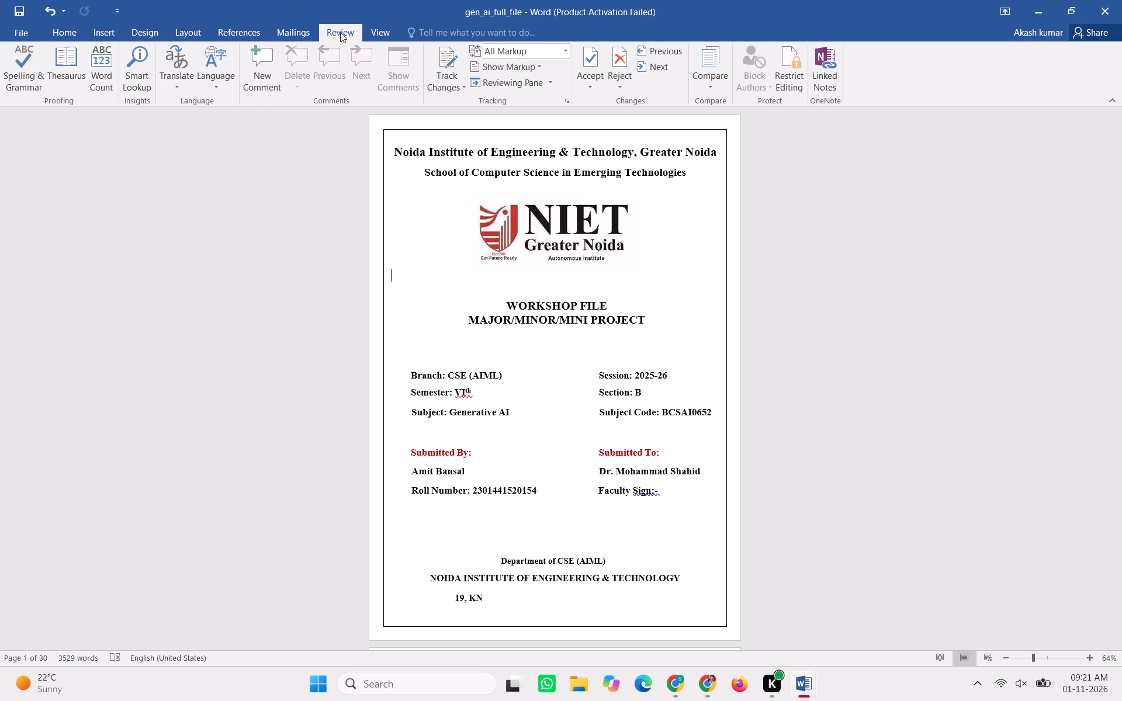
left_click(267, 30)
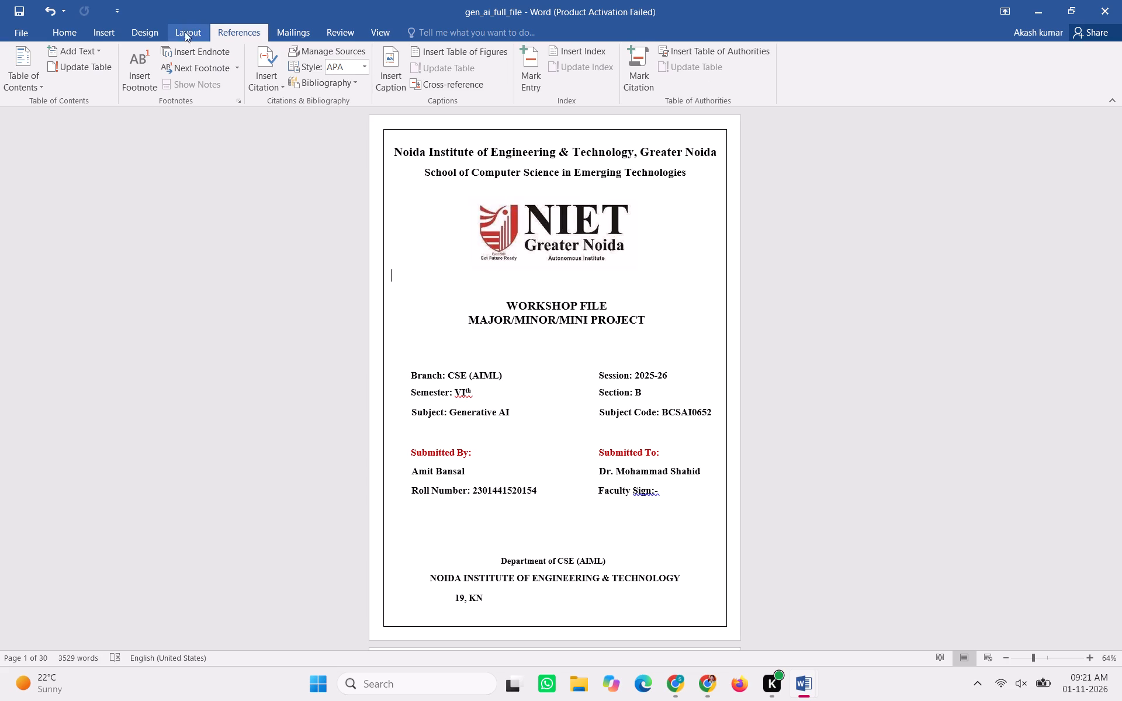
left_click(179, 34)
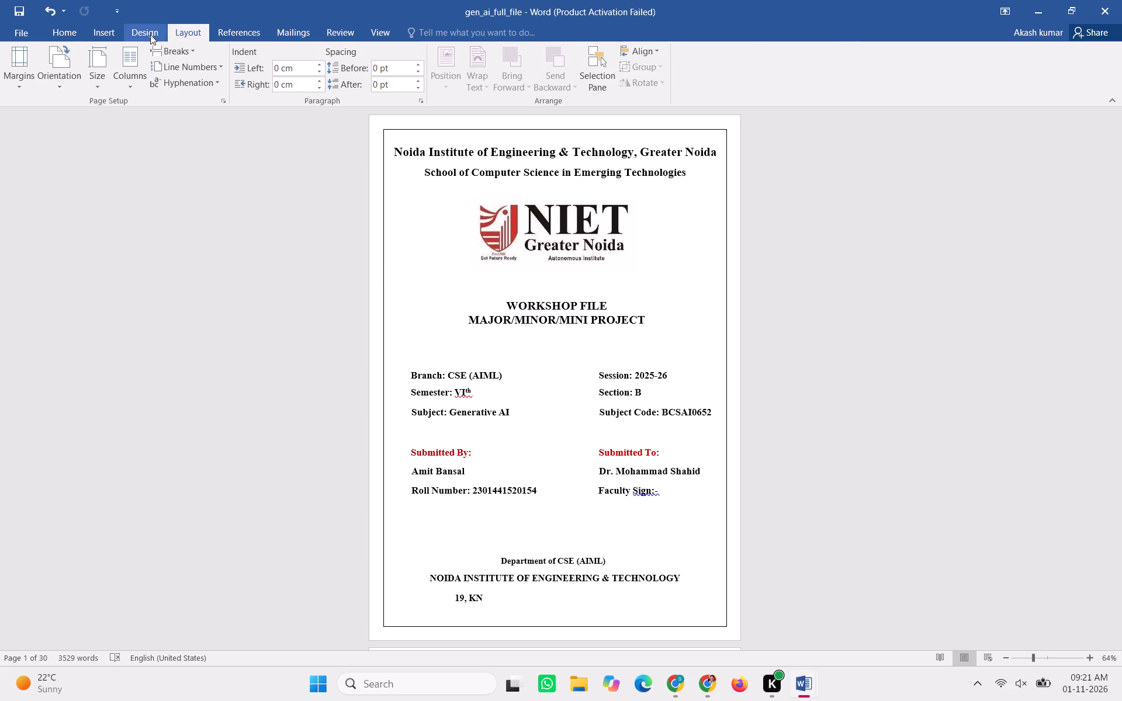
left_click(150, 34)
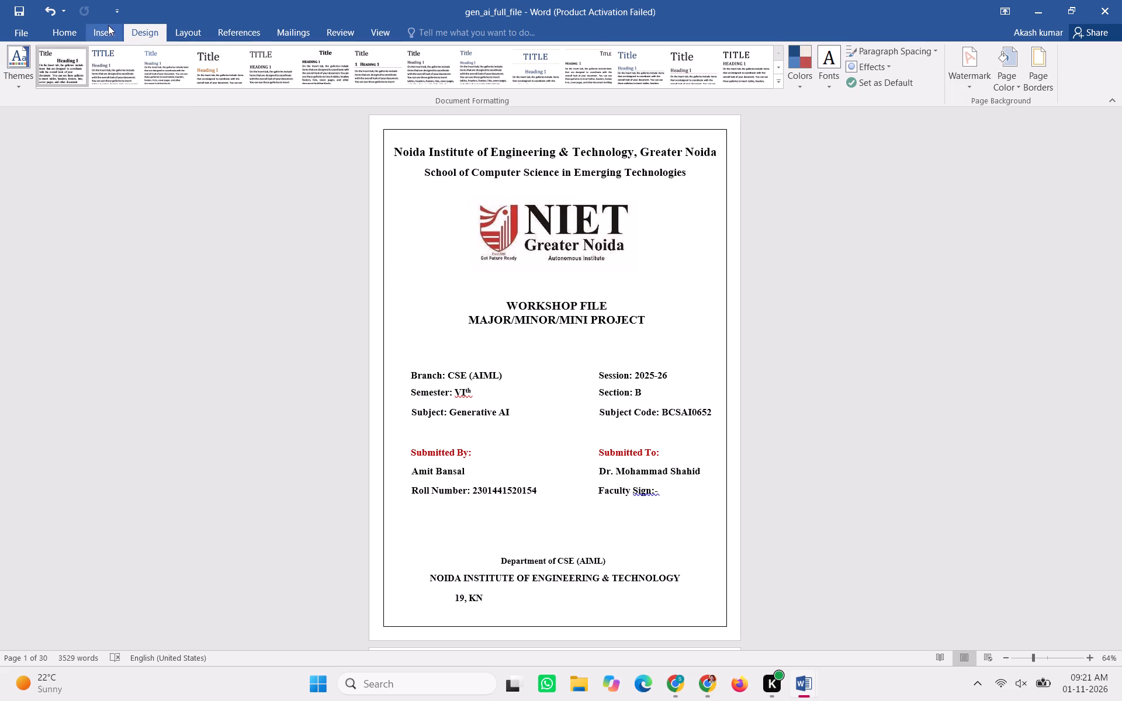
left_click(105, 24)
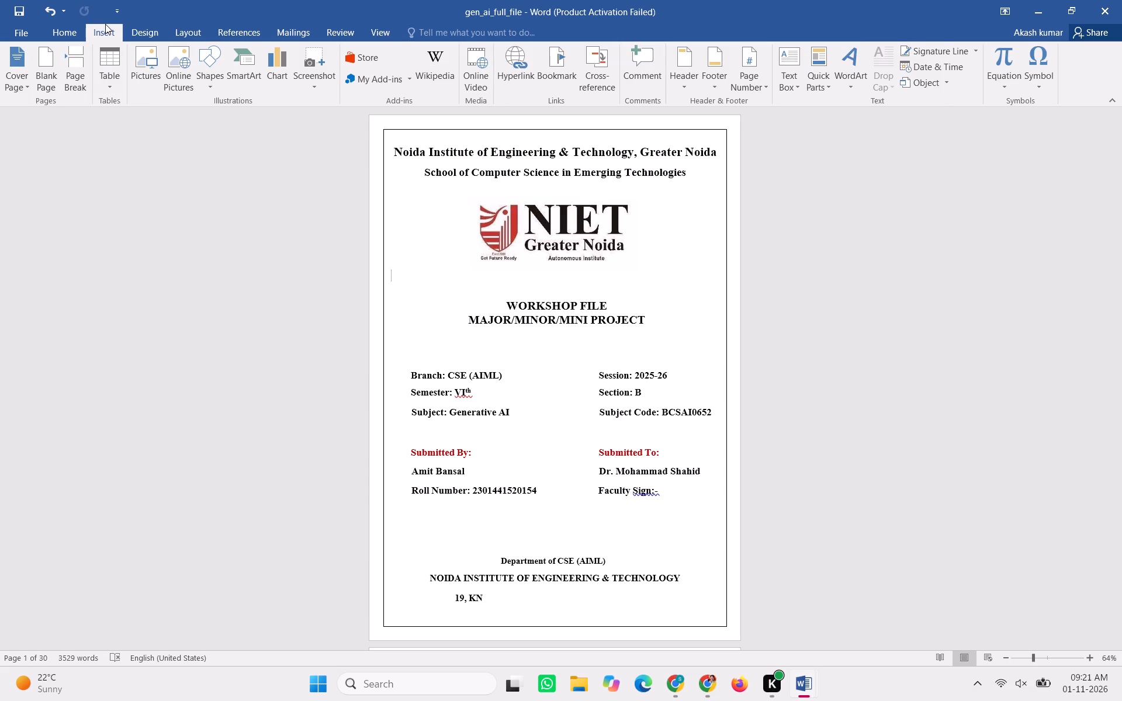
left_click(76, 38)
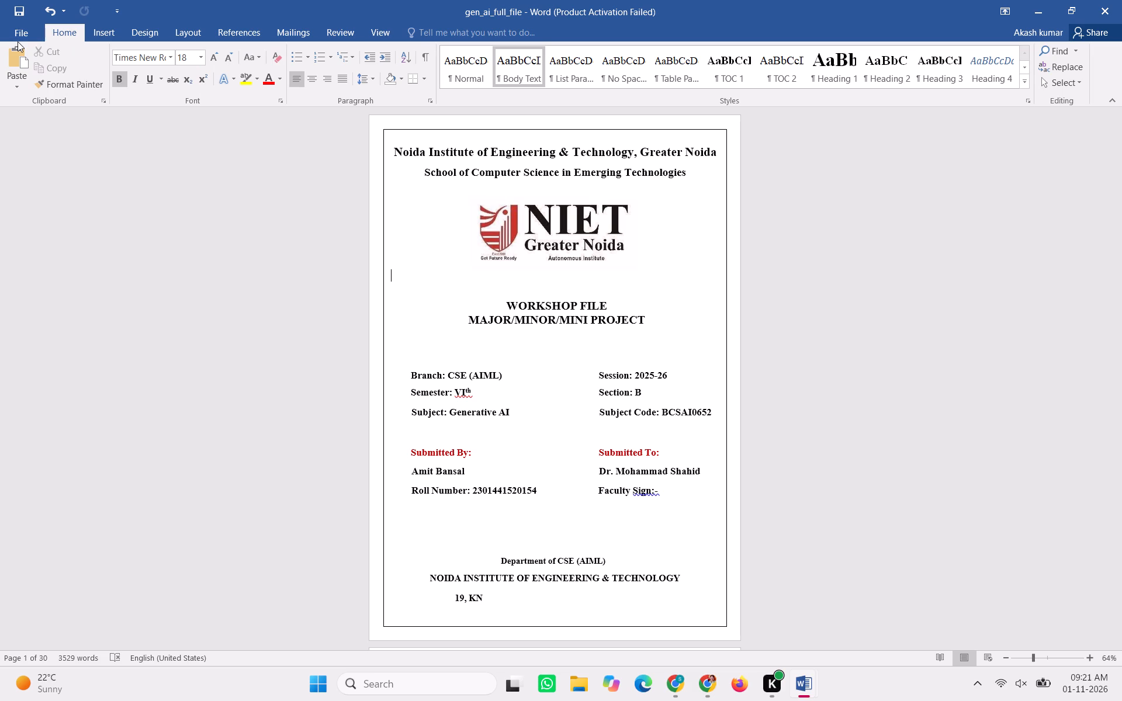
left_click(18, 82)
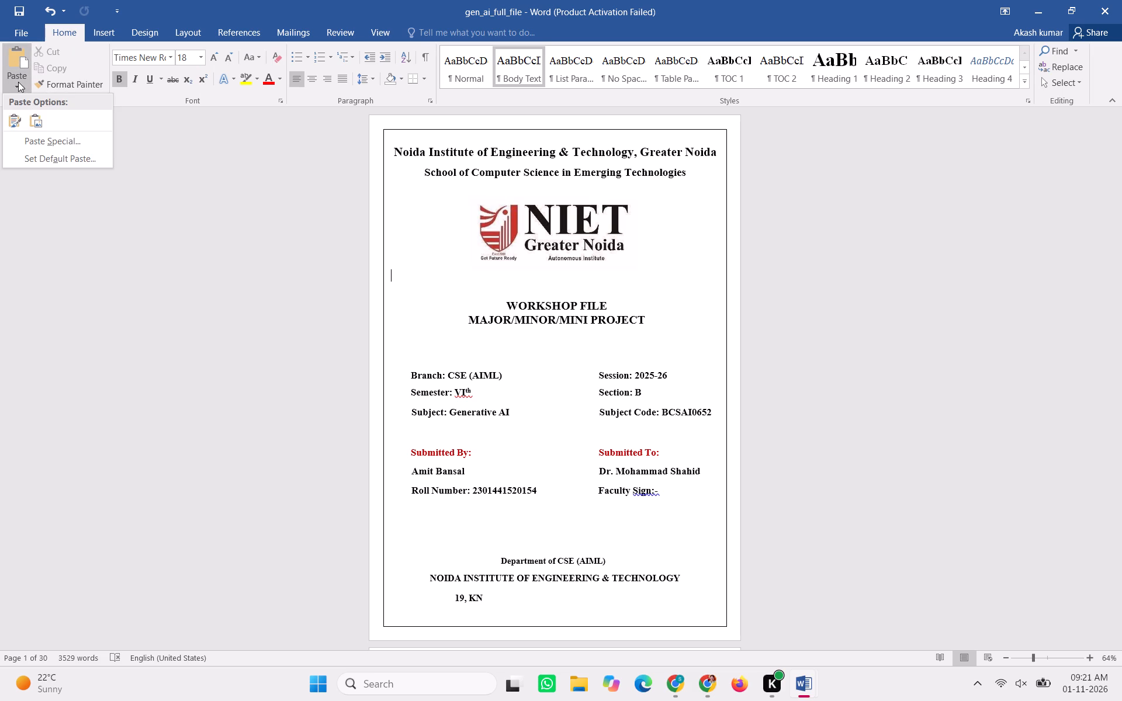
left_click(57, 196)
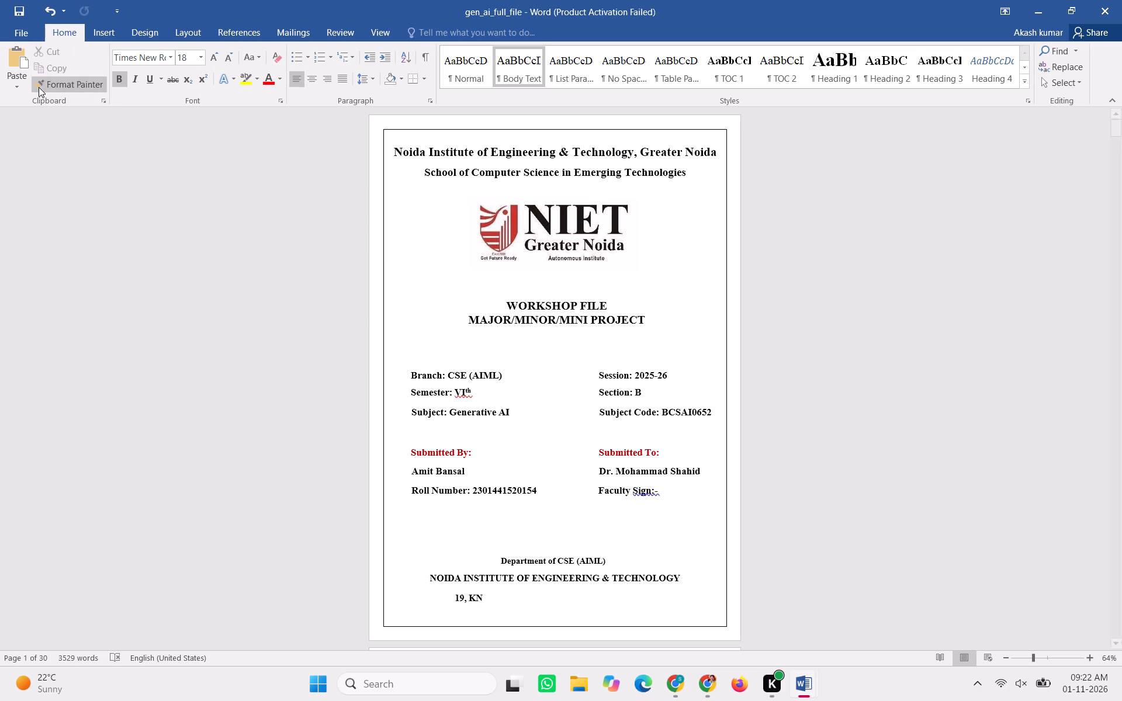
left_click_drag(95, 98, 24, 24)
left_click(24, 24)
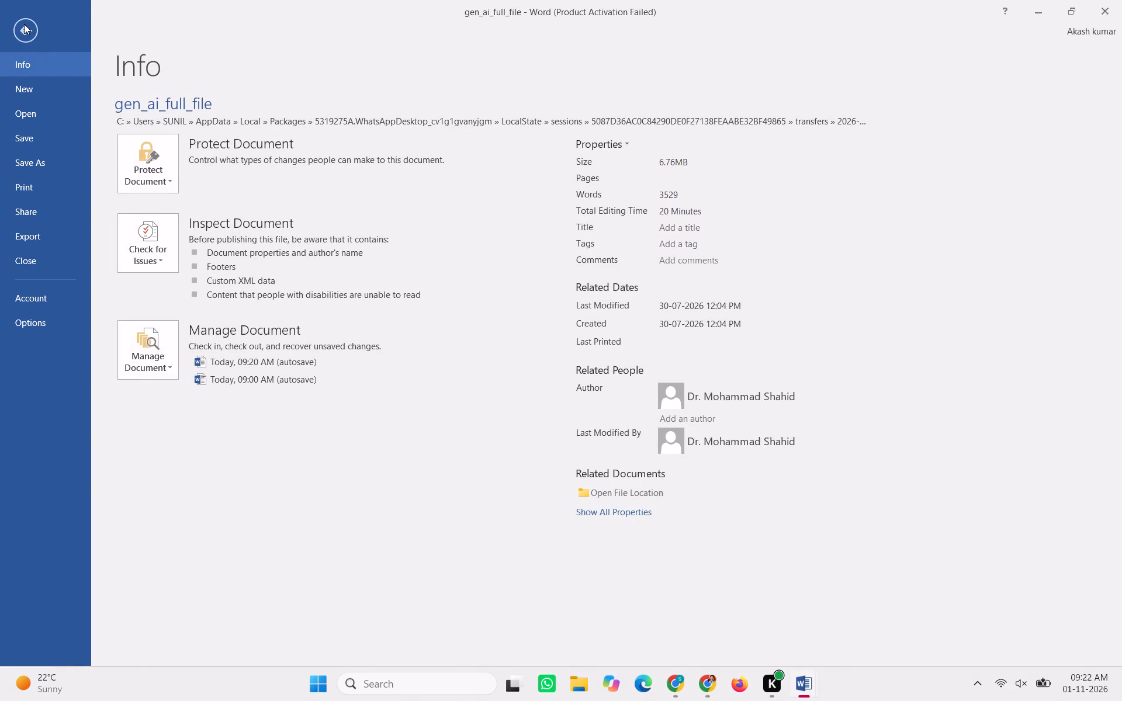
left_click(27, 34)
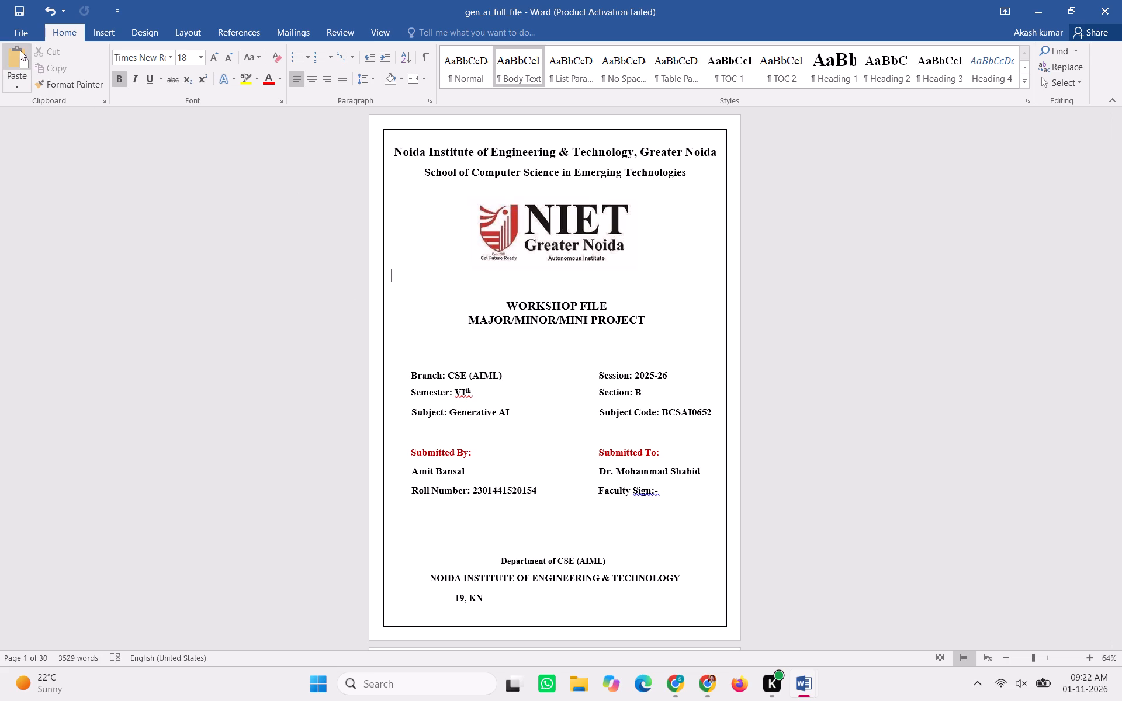
Export the document as a standard PDF named gen_ai_full_file in the 2026-44 folder, opening it just once in Google Chrome.
left_click(26, 34)
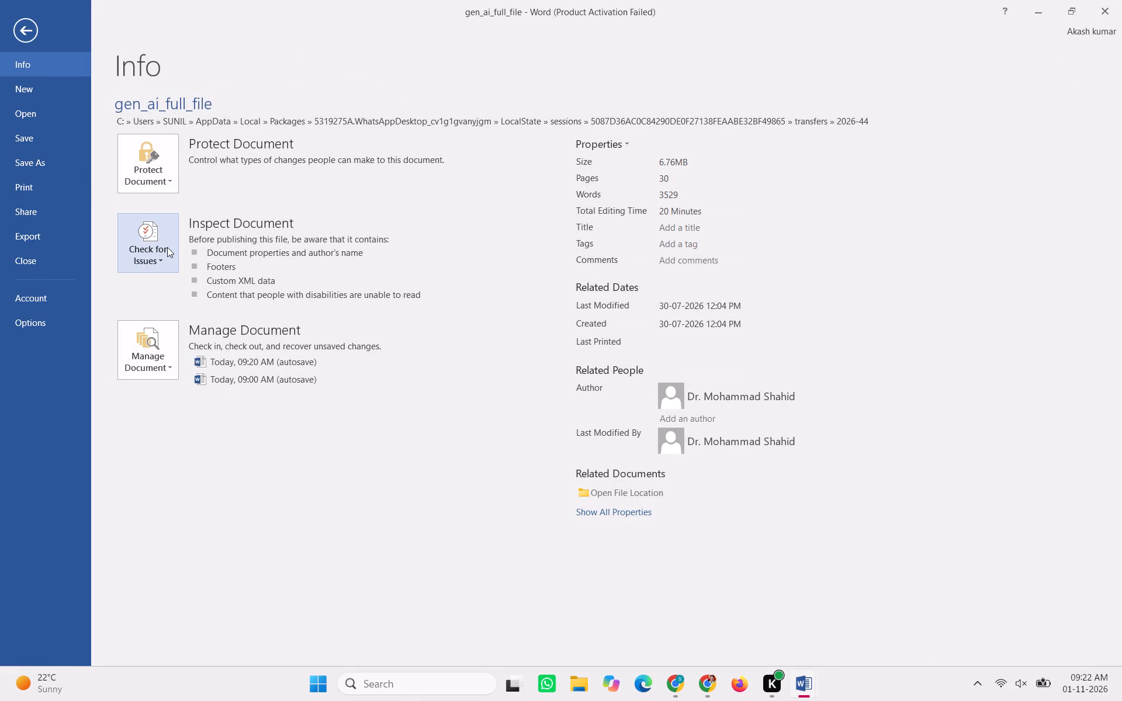
left_click(43, 241)
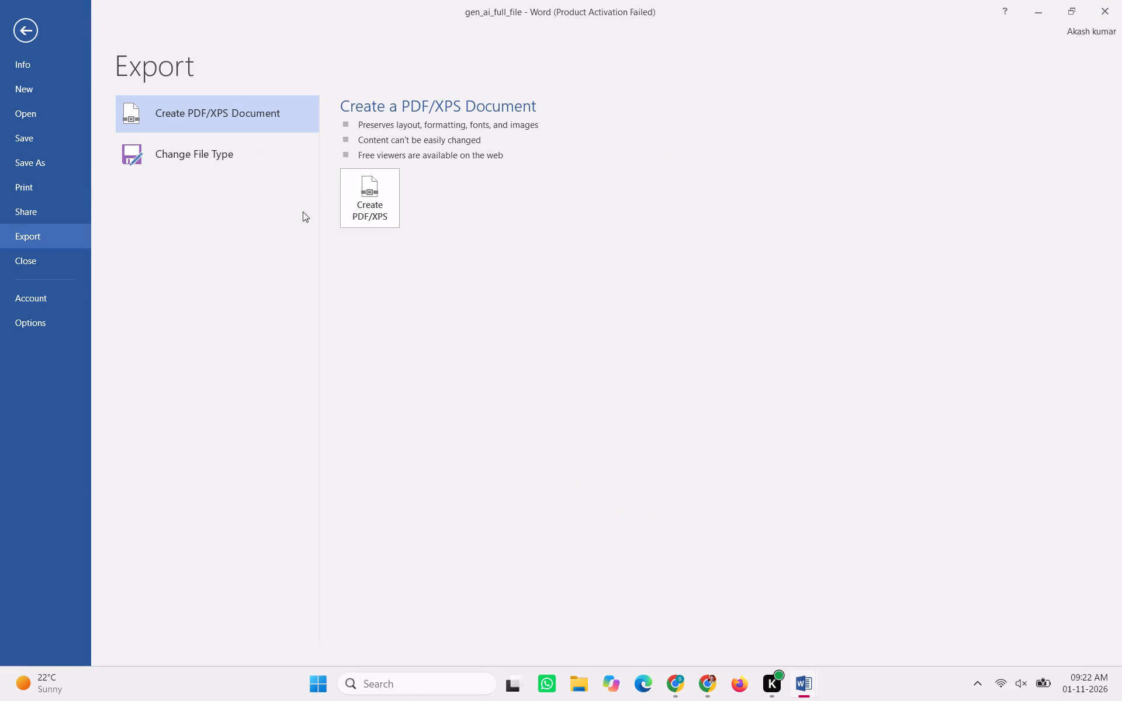
left_click(359, 204)
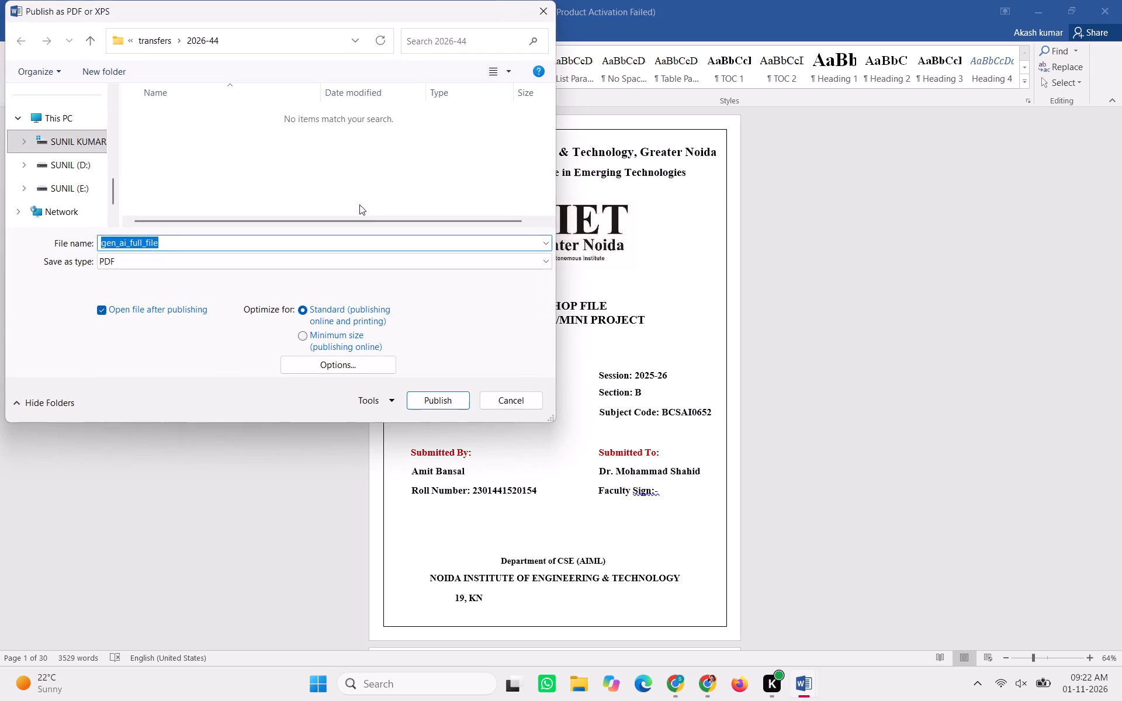
left_click(436, 400)
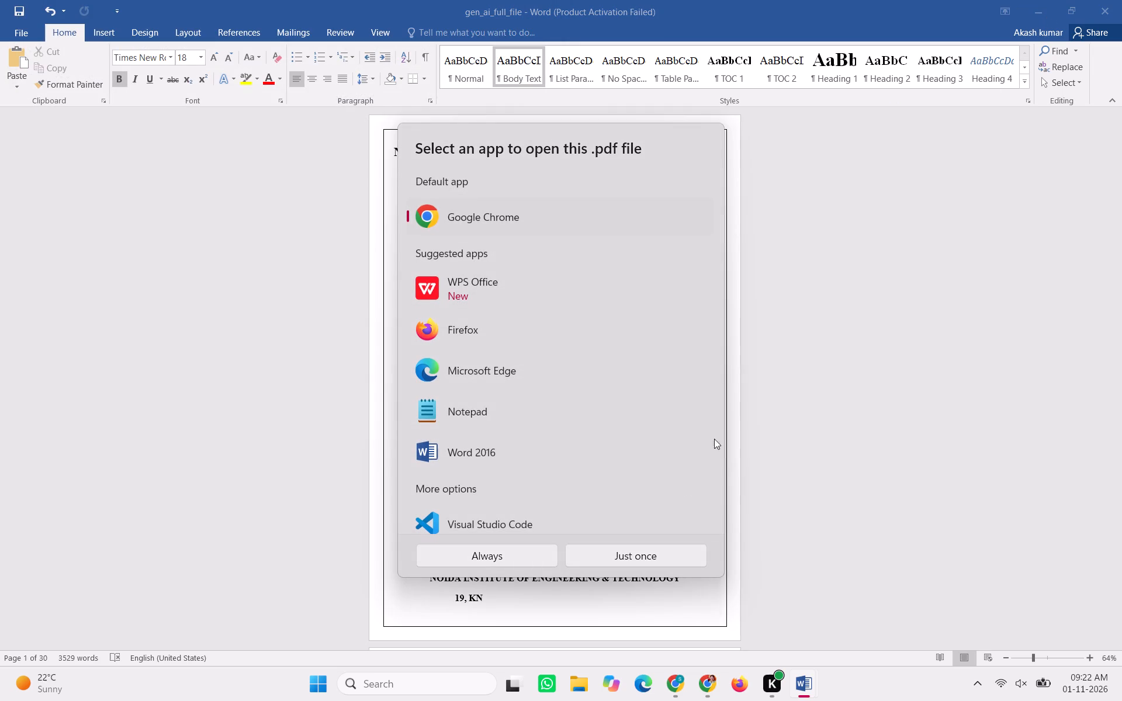
left_click(626, 565)
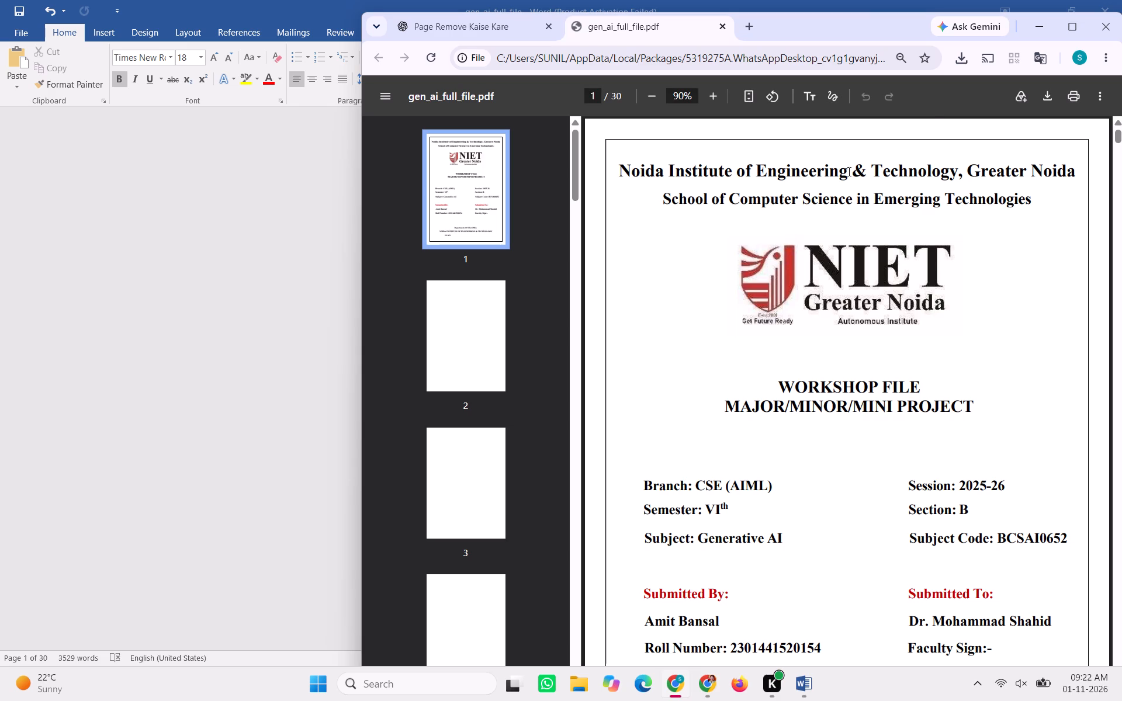
left_click(1117, 28)
Switch to the Chrome window holding the Smart Traffic Report chat, maximize it and open a new tab for a Google search.
left_click(709, 687)
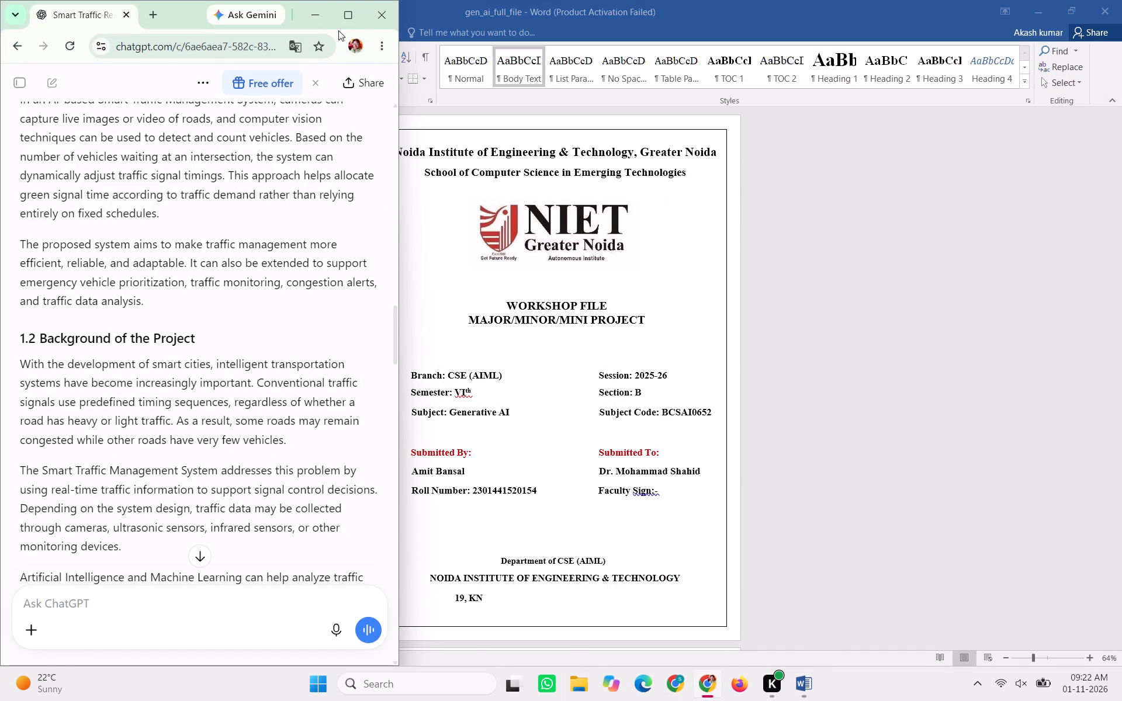
left_click(346, 21)
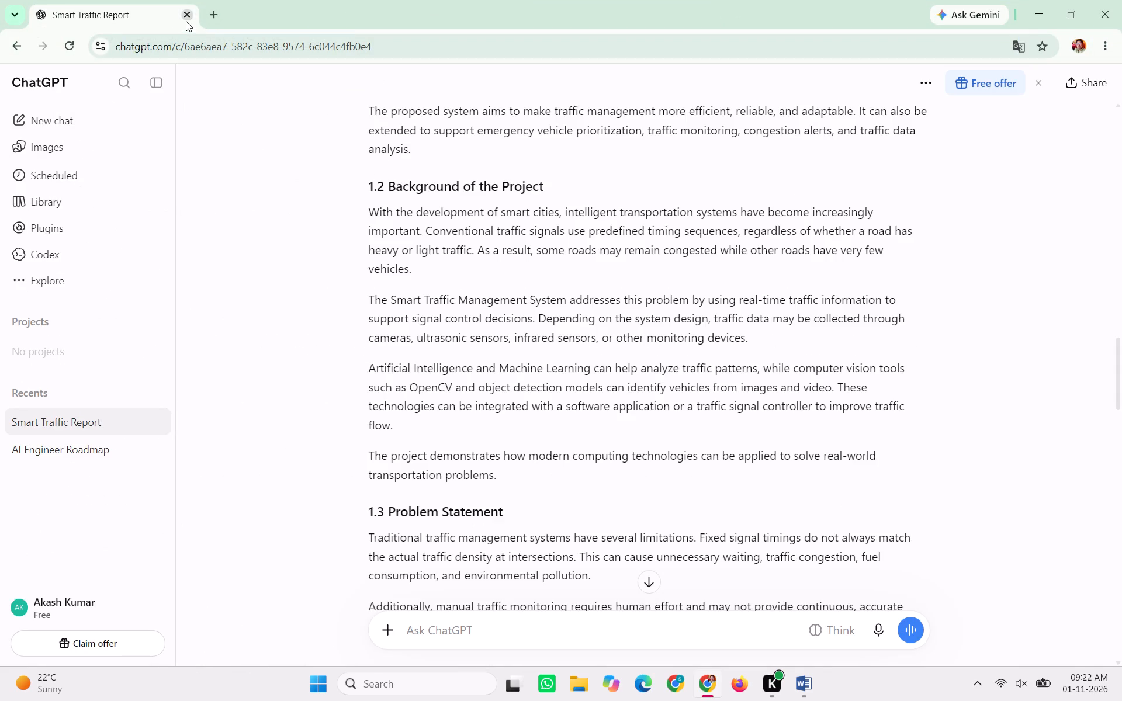
left_click(217, 16)
left_click(382, 269)
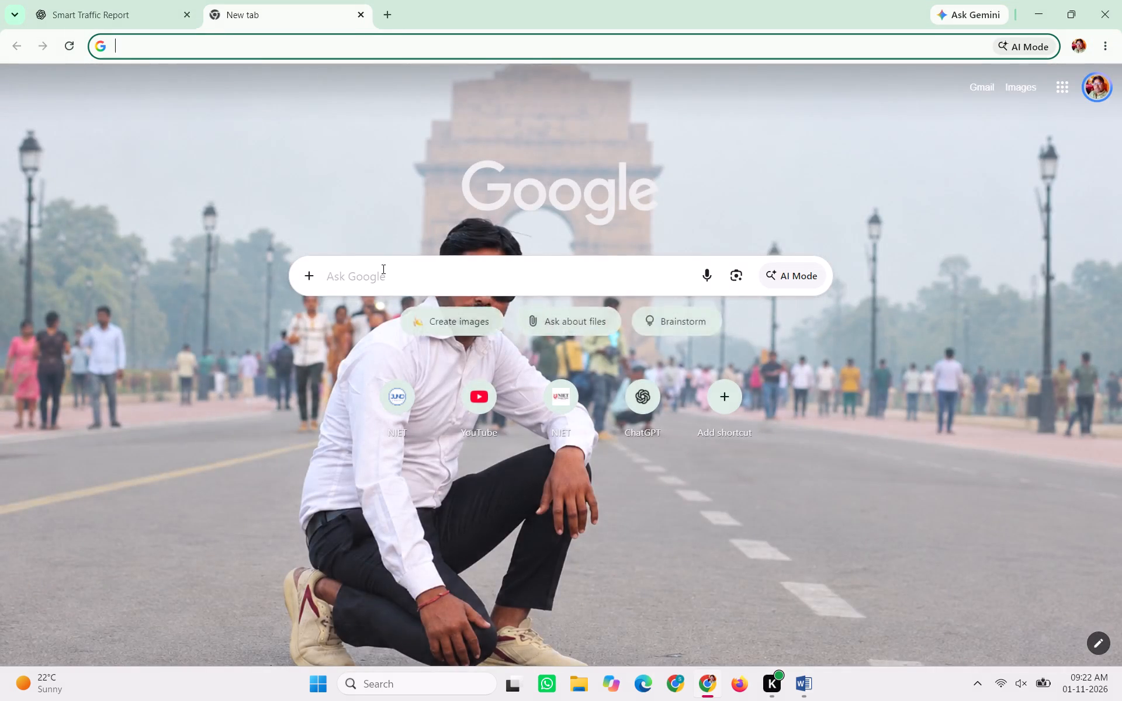
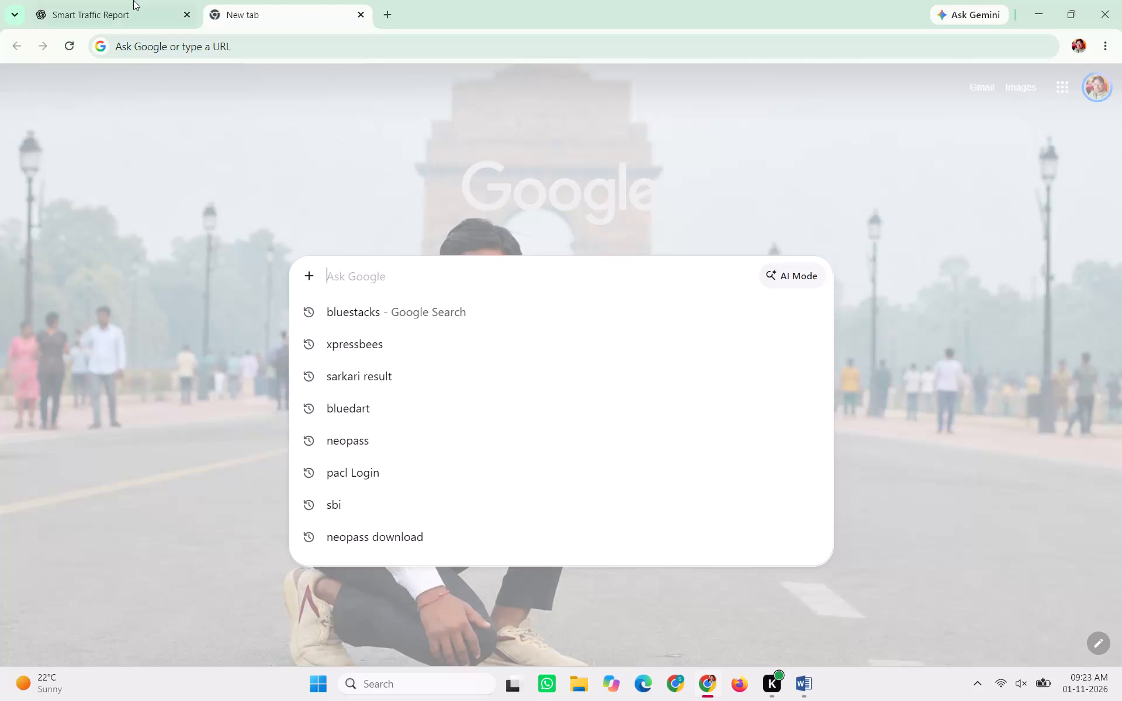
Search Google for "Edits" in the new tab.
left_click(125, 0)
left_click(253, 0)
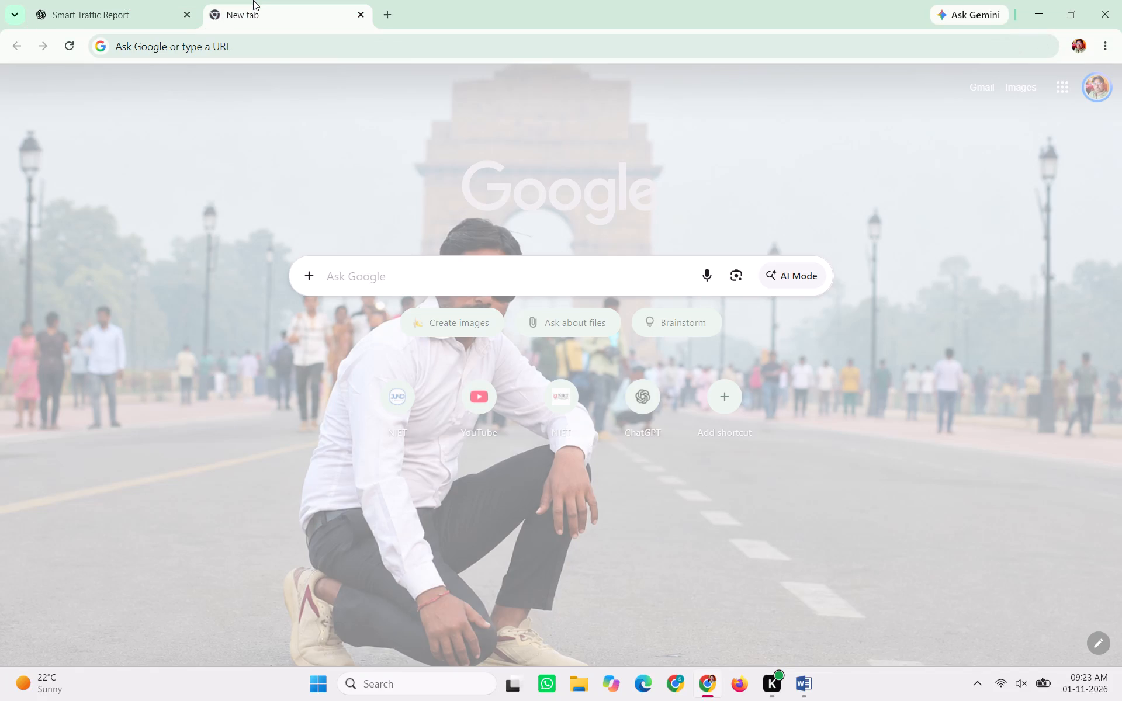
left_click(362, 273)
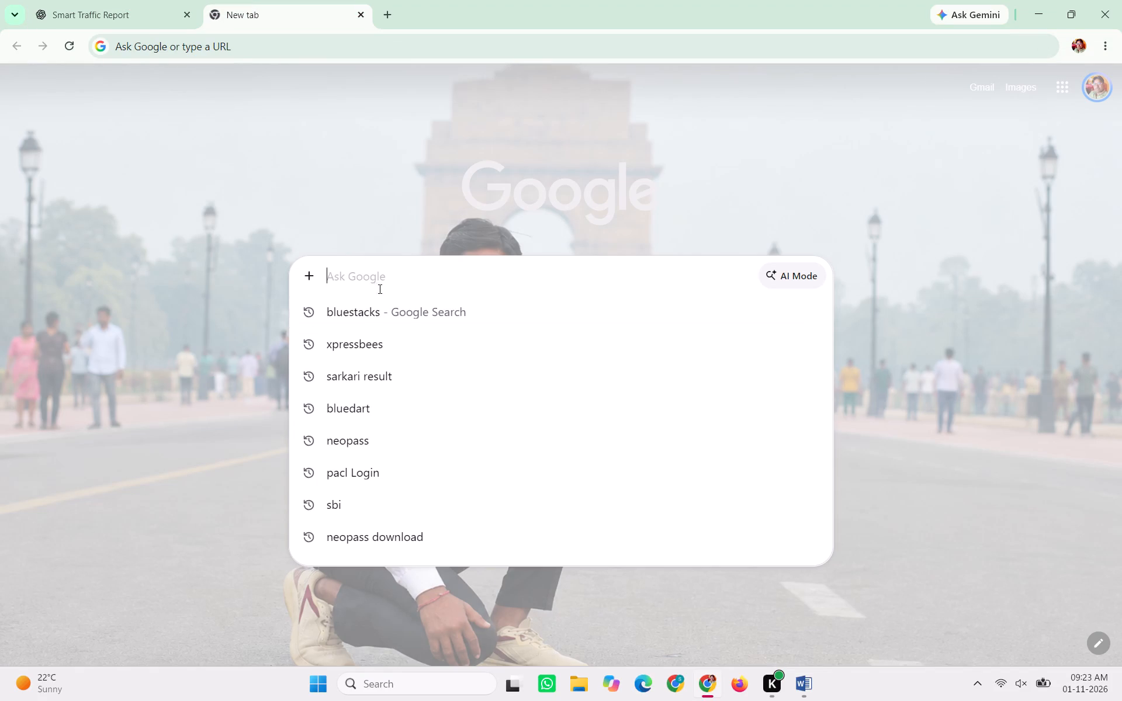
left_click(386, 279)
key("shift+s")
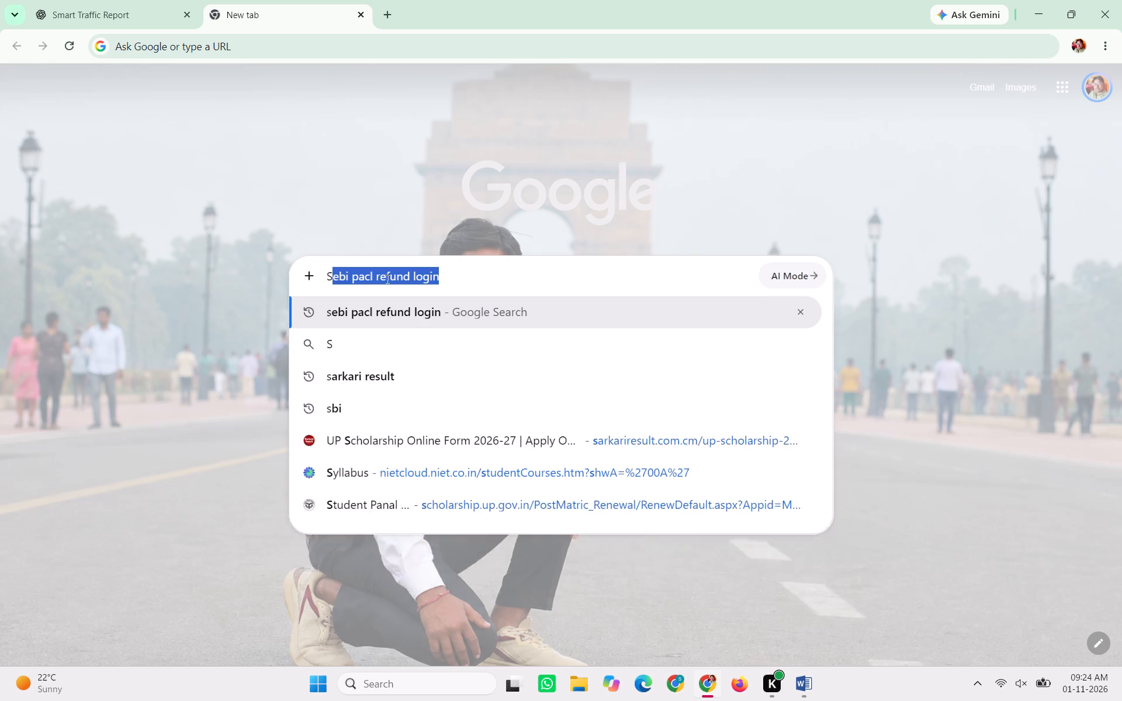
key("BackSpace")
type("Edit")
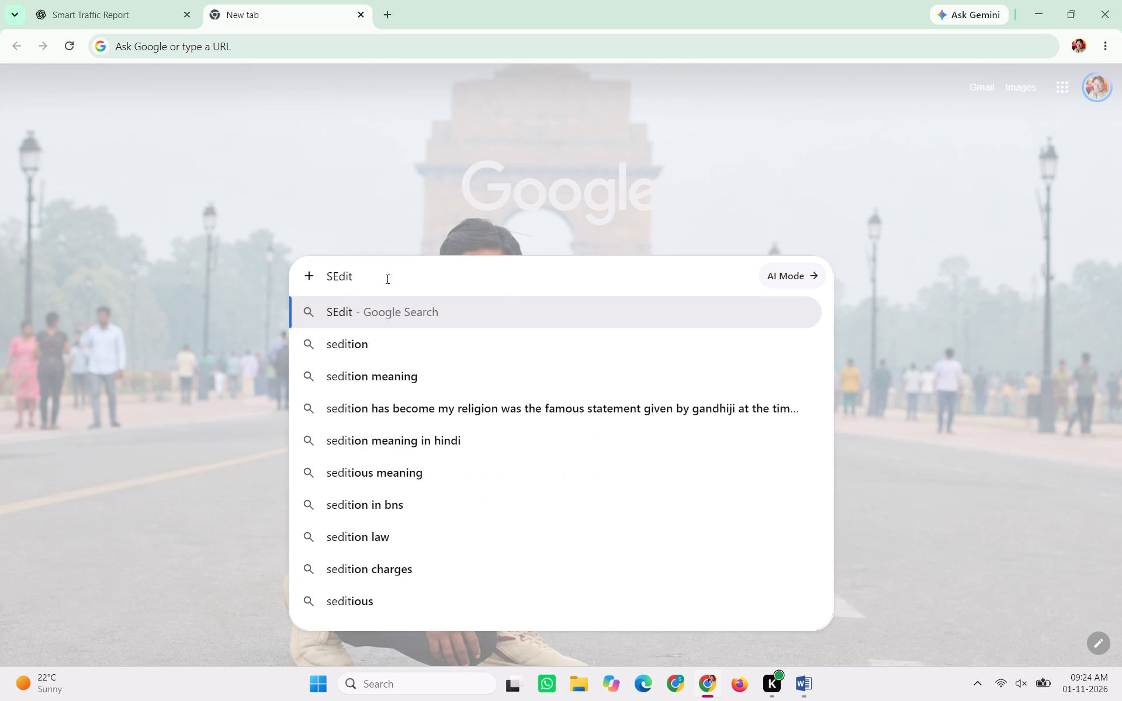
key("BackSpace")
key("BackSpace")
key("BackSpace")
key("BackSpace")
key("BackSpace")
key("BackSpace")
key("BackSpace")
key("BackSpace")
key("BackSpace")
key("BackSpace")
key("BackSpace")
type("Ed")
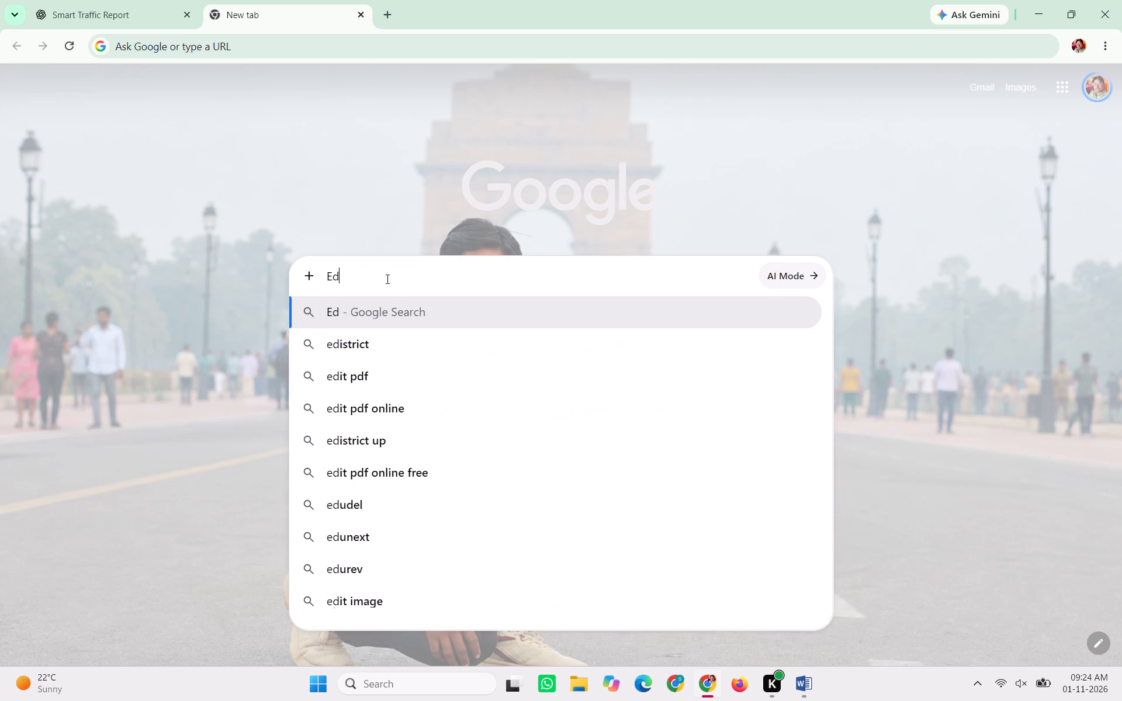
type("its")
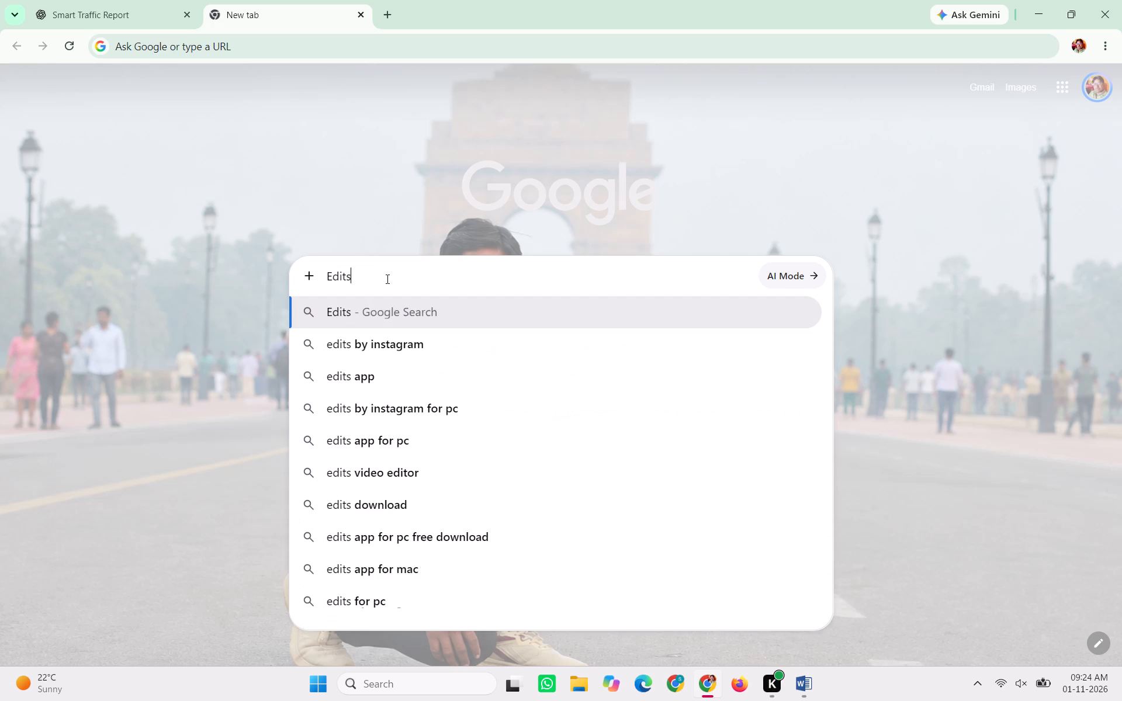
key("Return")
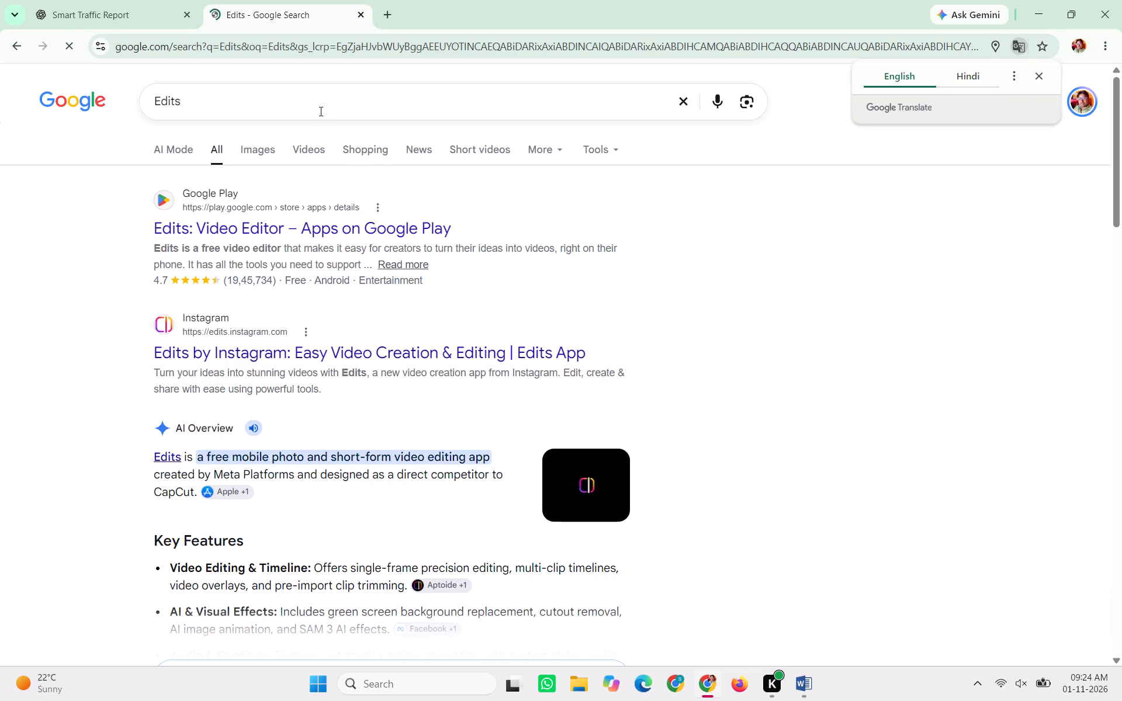
Search Google for "Edit pdf" and open Sejda's Easy to use Online PDF editor.
left_click(320, 111)
key("space")
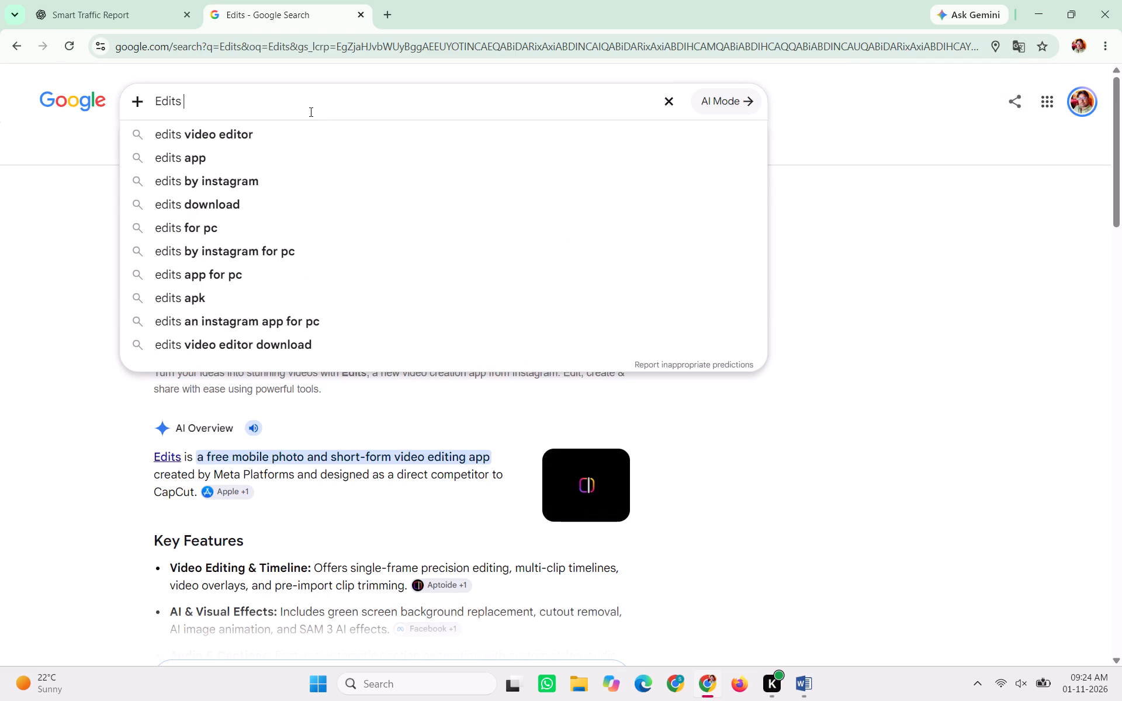
key("BackSpace")
key("BackSpace")
key("space")
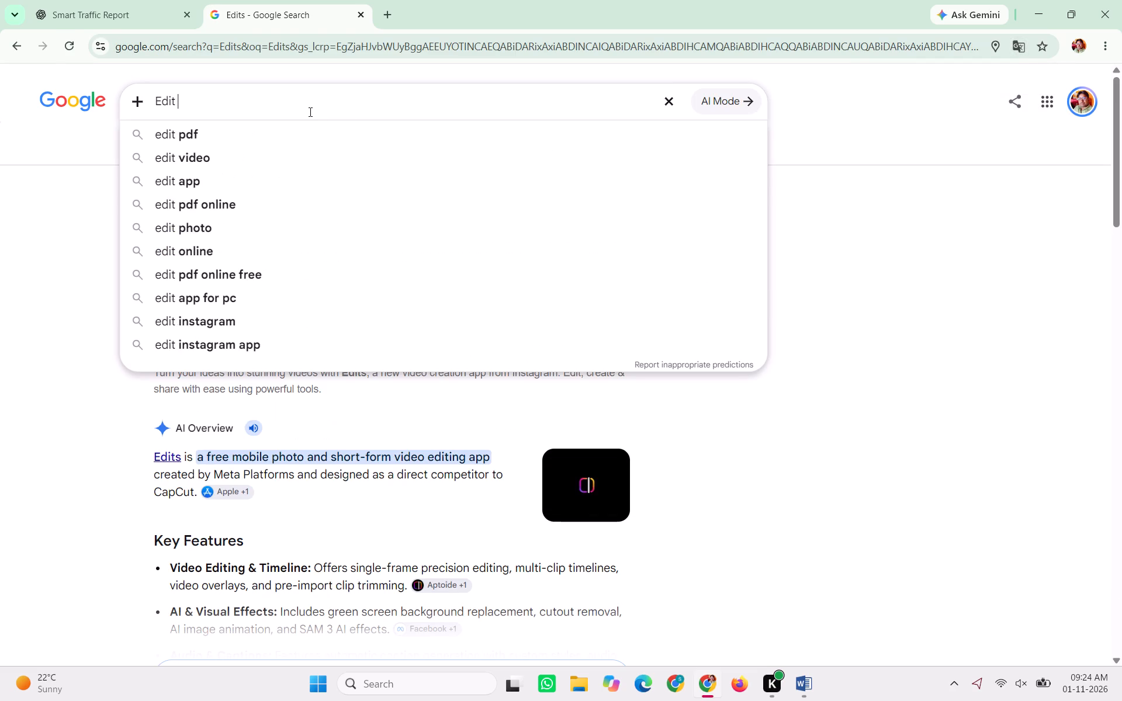
type("p")
type("df")
key("Return")
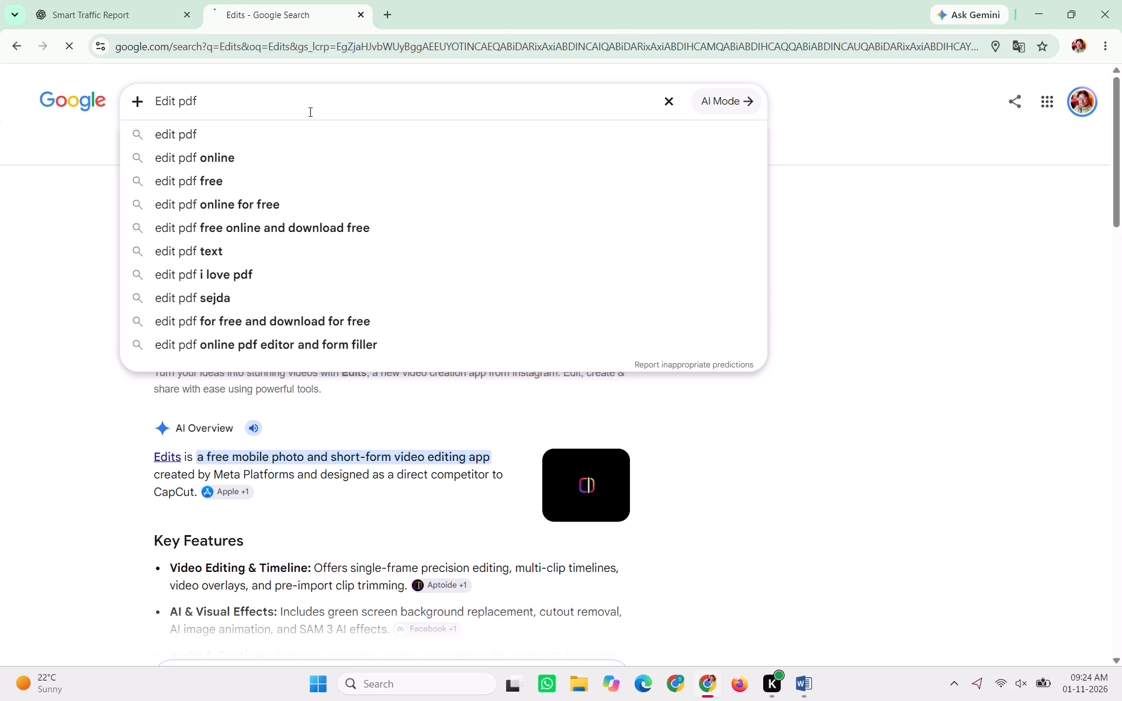
scroll(247, 296, "down", 3)
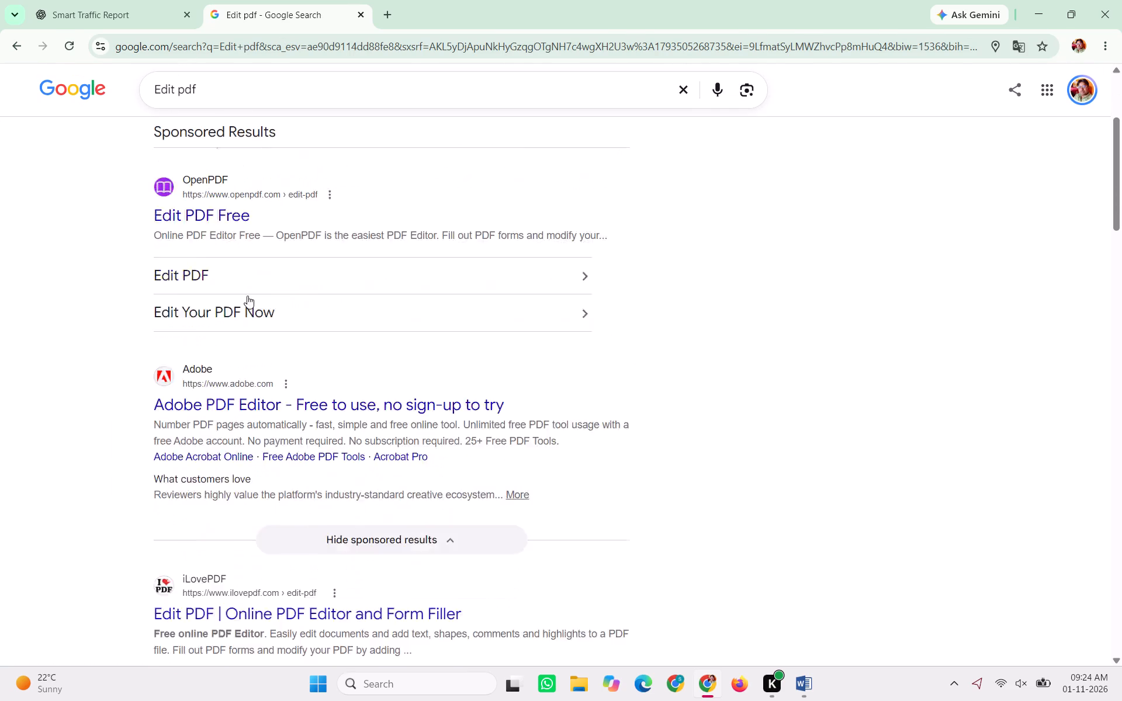
scroll(247, 296, "down", 2)
left_click(233, 270)
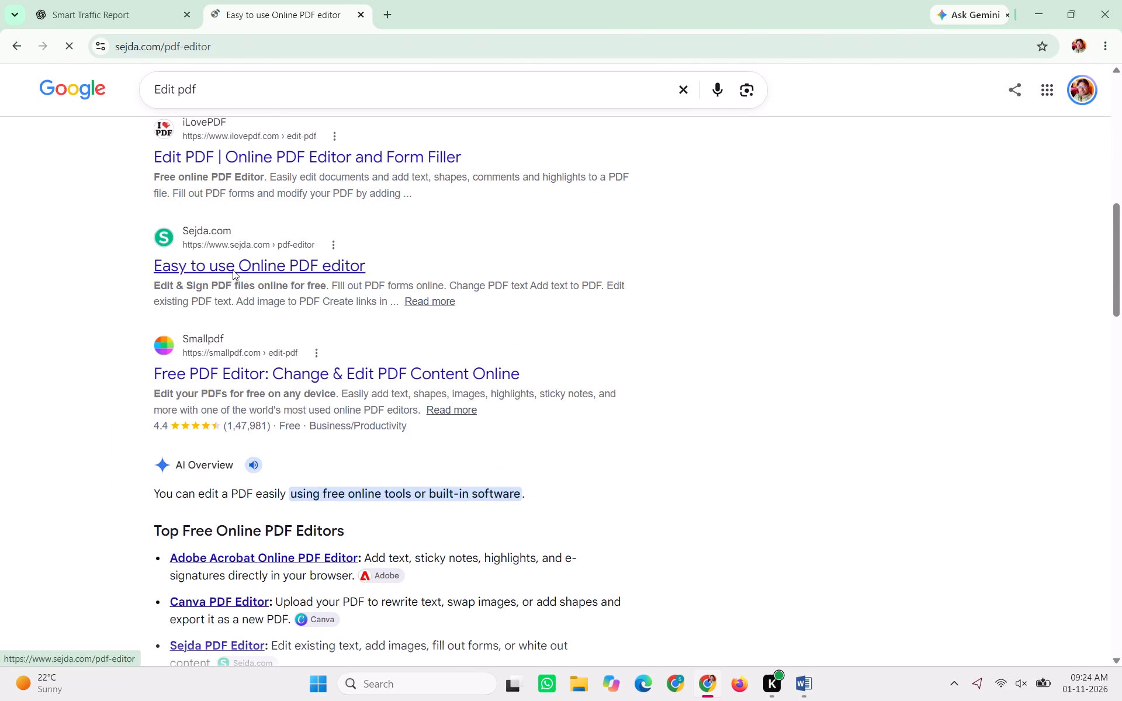
Start a PDF upload in Sejda and look for the exported file in Downloads, Advance Java Programming and Design Pattern.
left_click(513, 340)
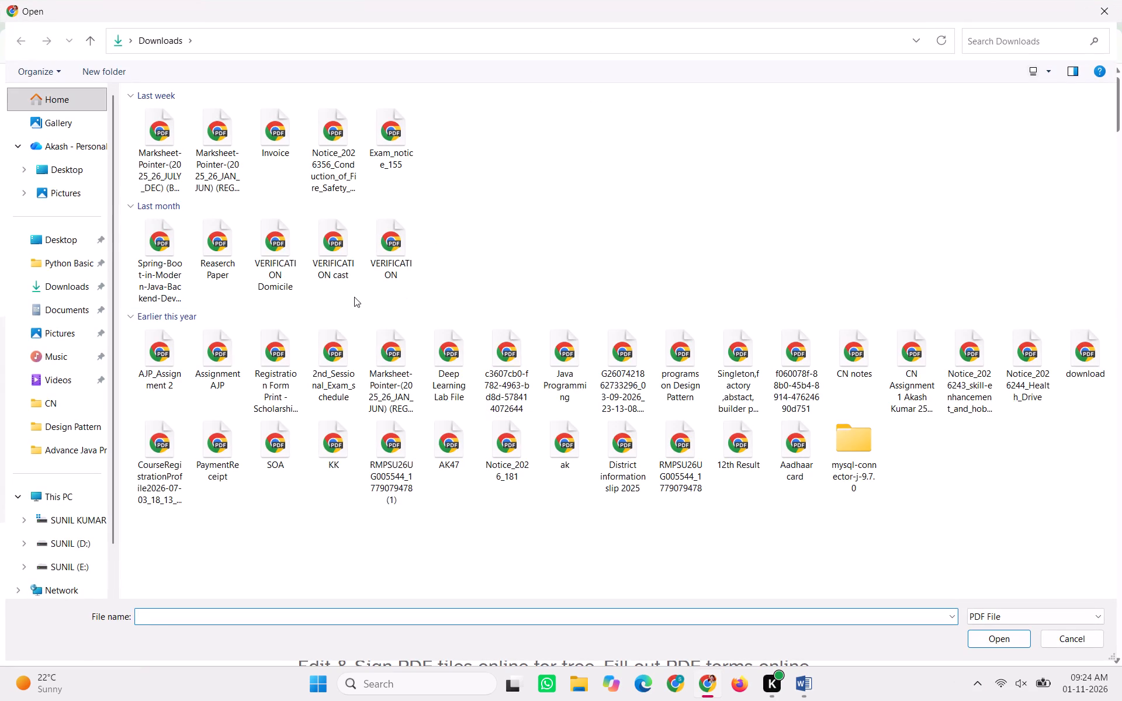
scroll(354, 297, "up", 6)
left_click(67, 293)
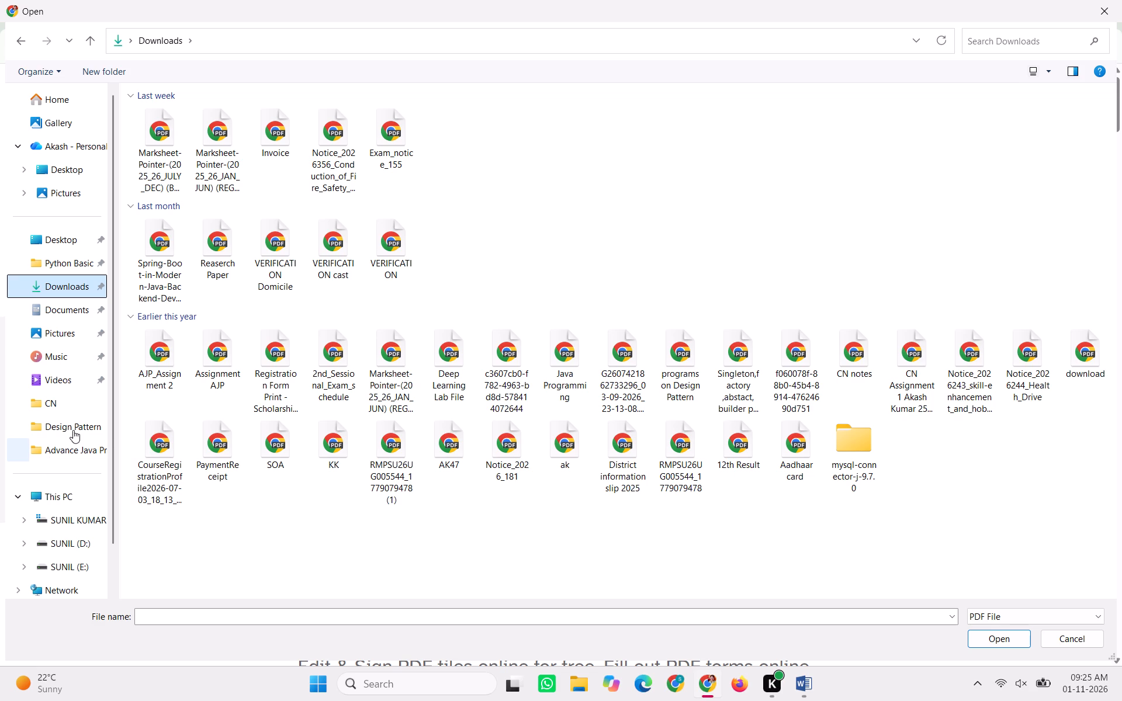
left_click(78, 444)
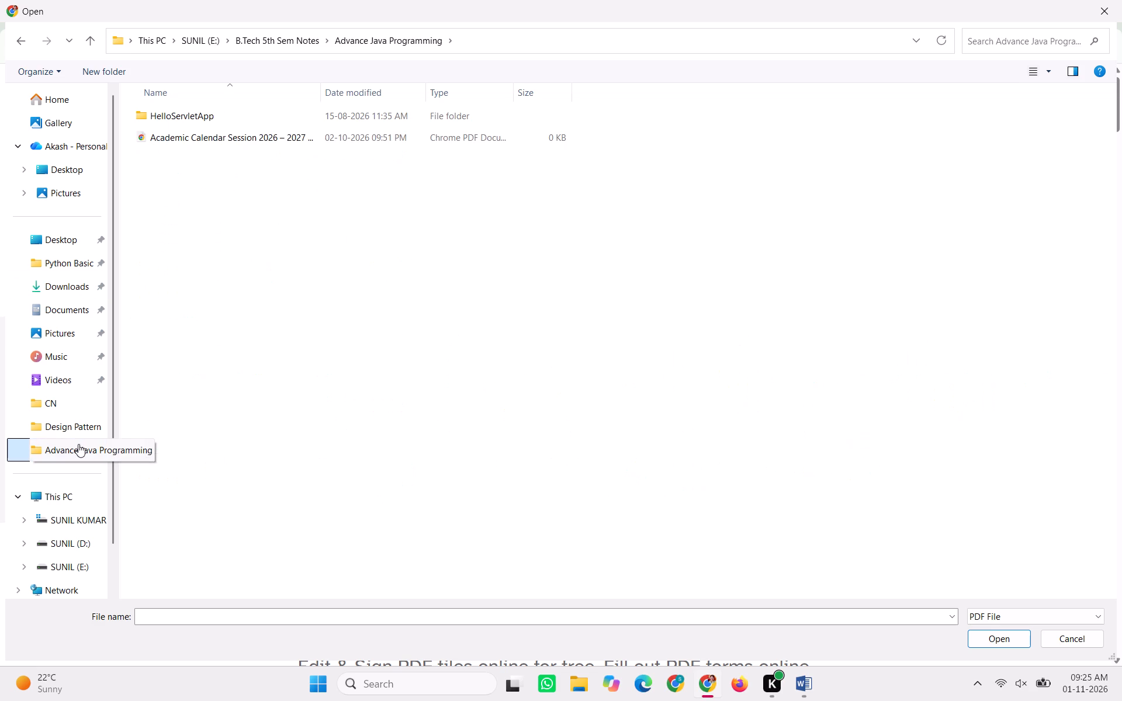
left_click(71, 433)
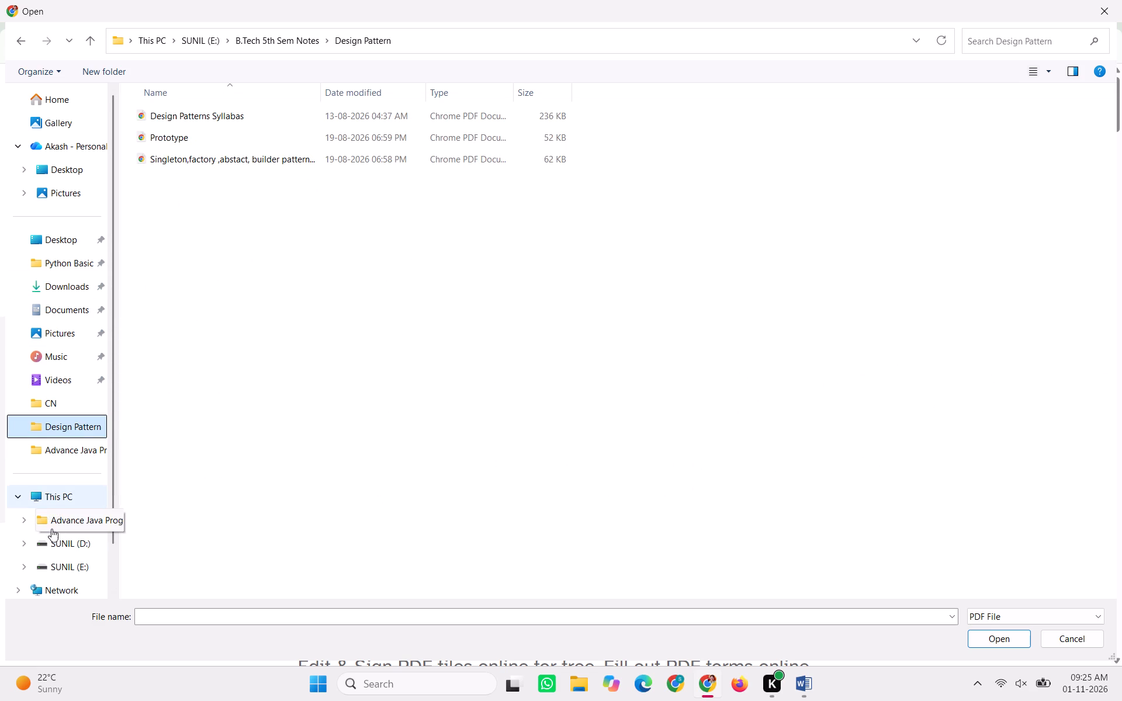
Look for the PDF in the E: drive's B.Tech 5th Sem Notes subfolders and the D: drive, then cancel the upload.
left_click(43, 566)
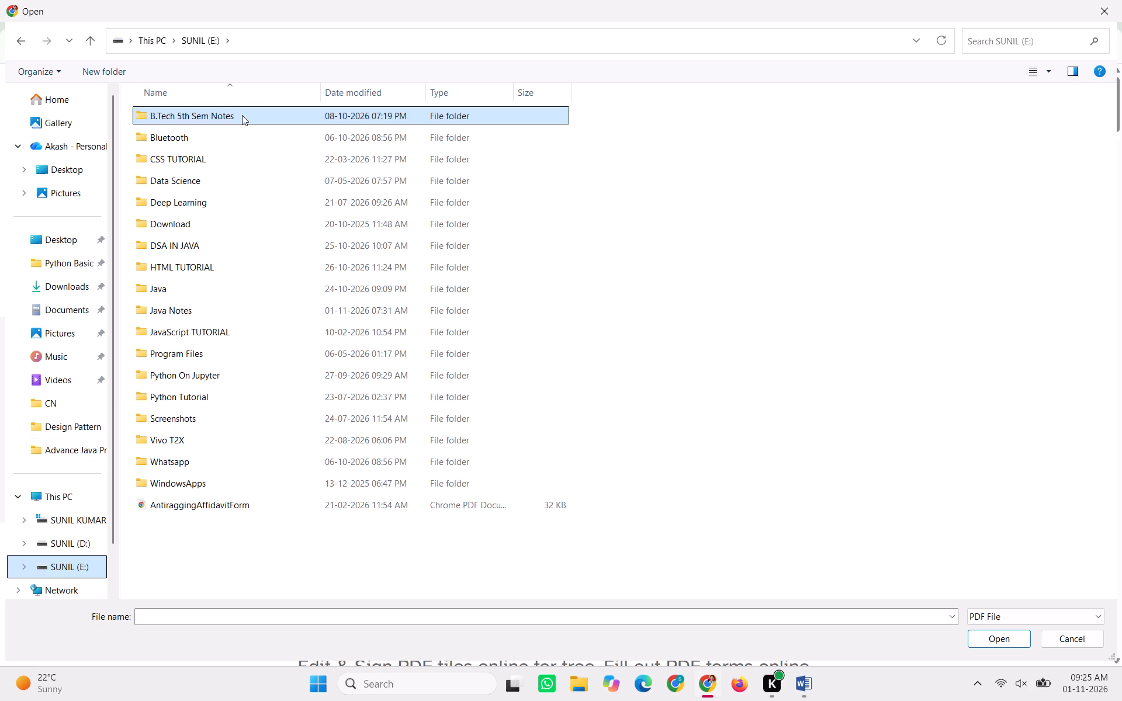
double_click(242, 115)
double_click(242, 115)
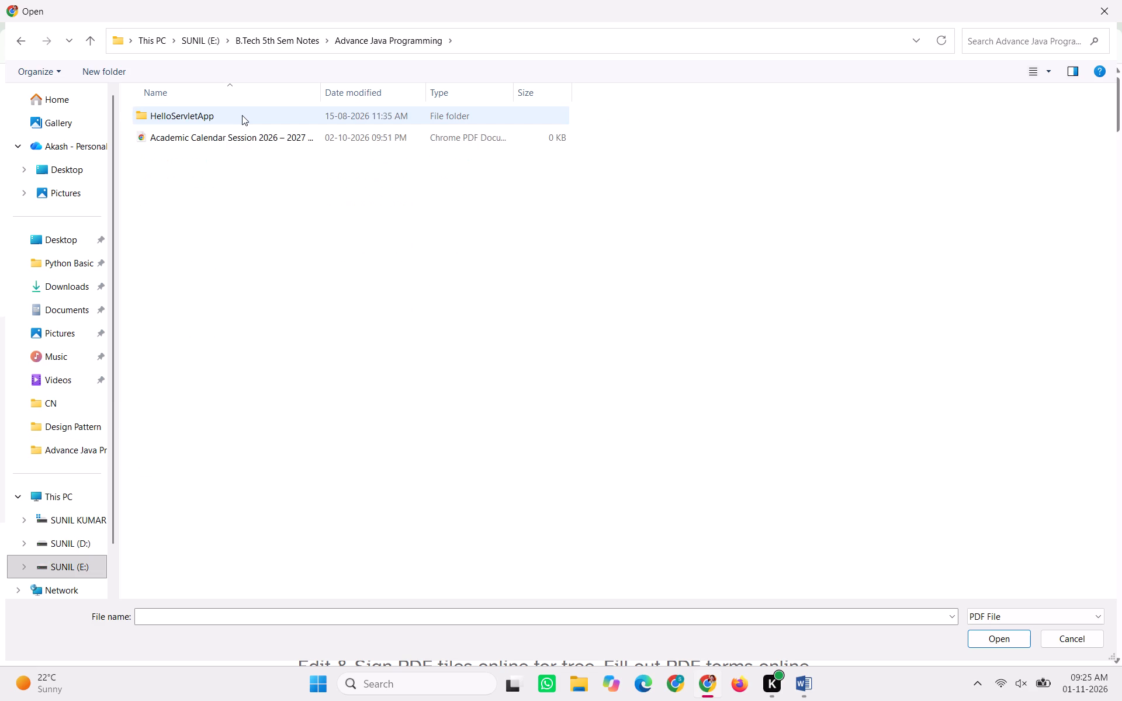
left_click(85, 38)
double_click(181, 134)
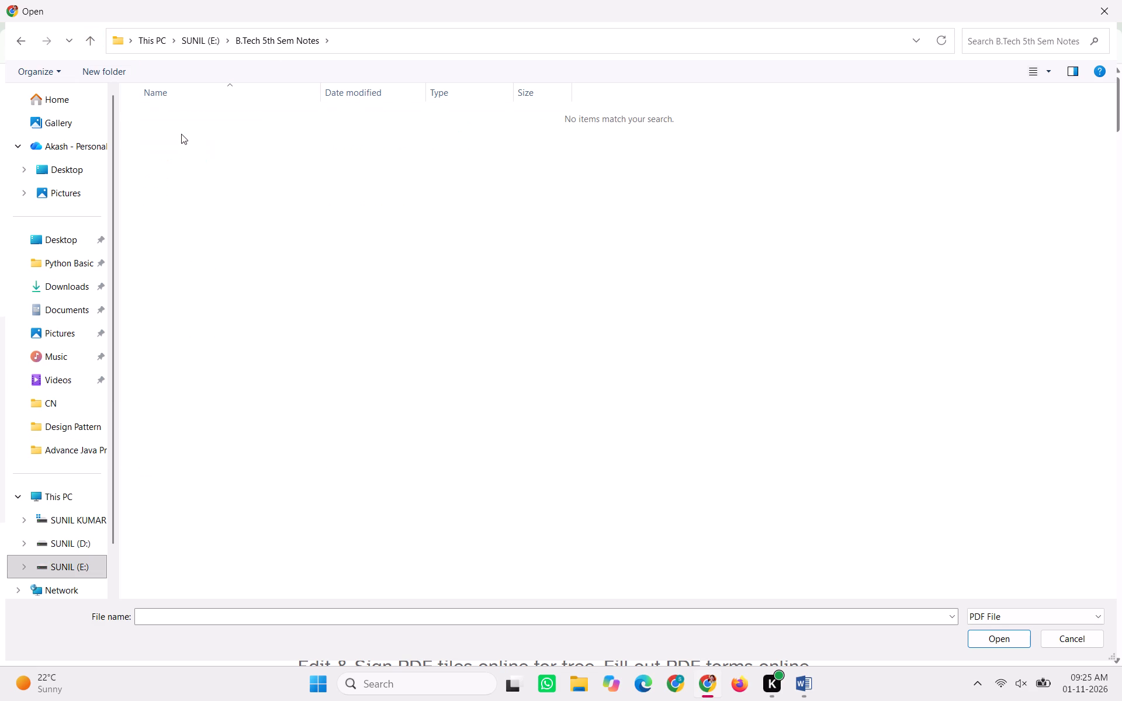
left_click(93, 36)
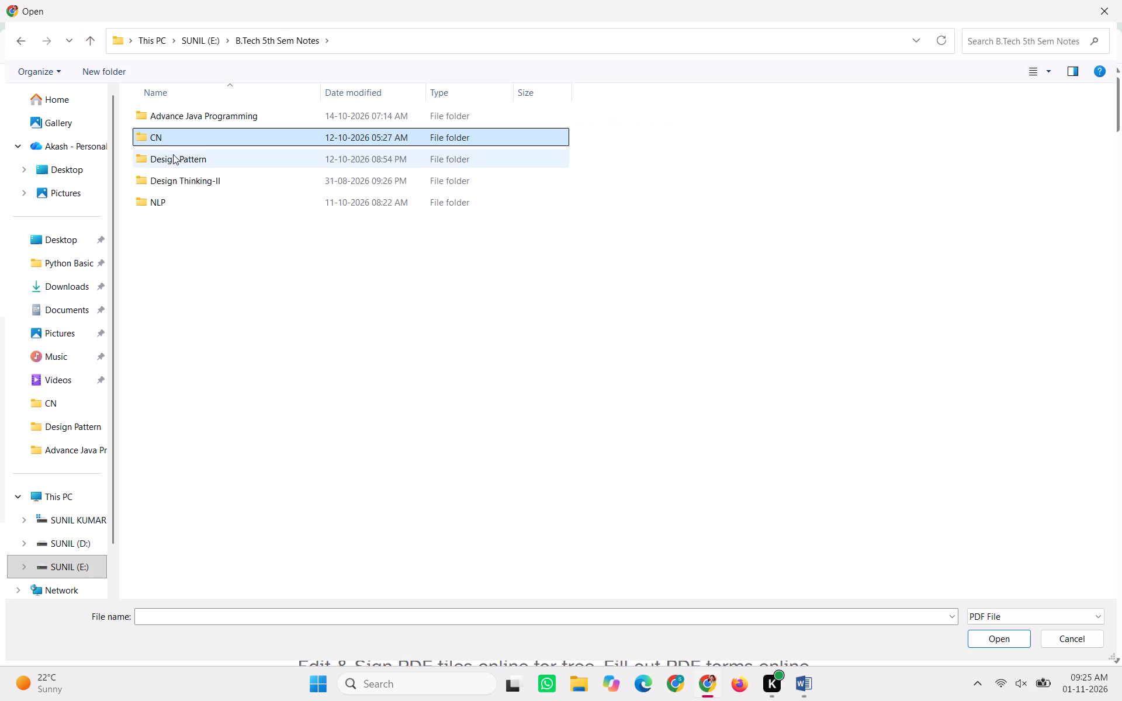
double_click(173, 154)
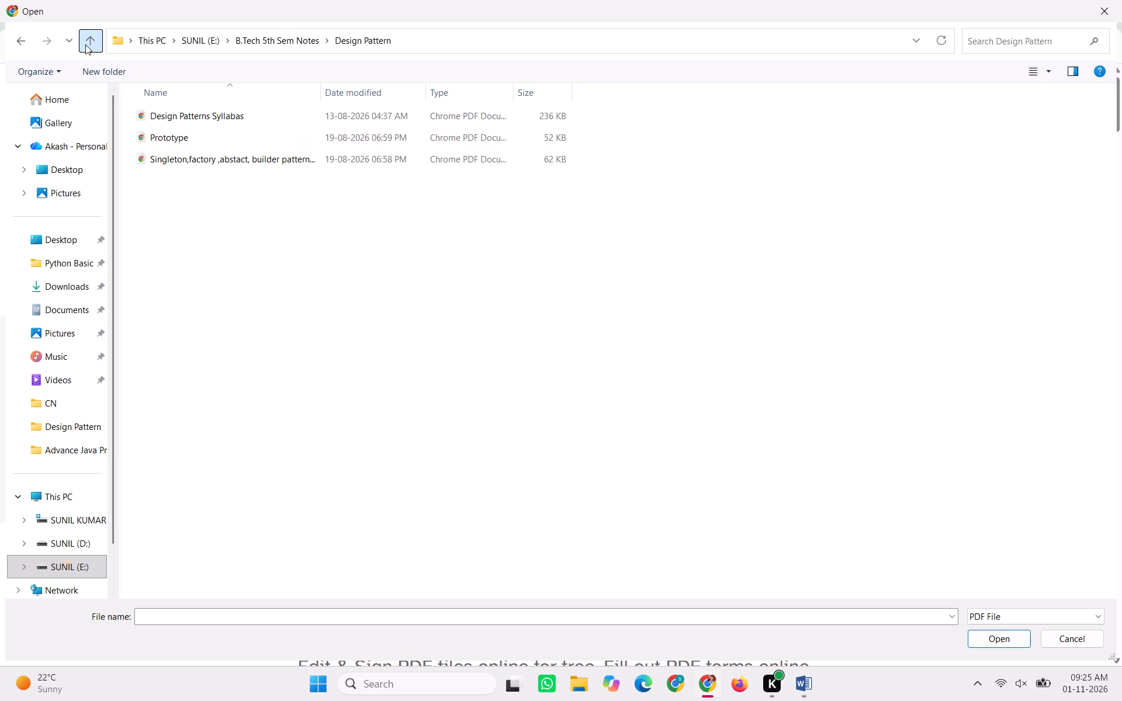
left_click(85, 44)
double_click(161, 180)
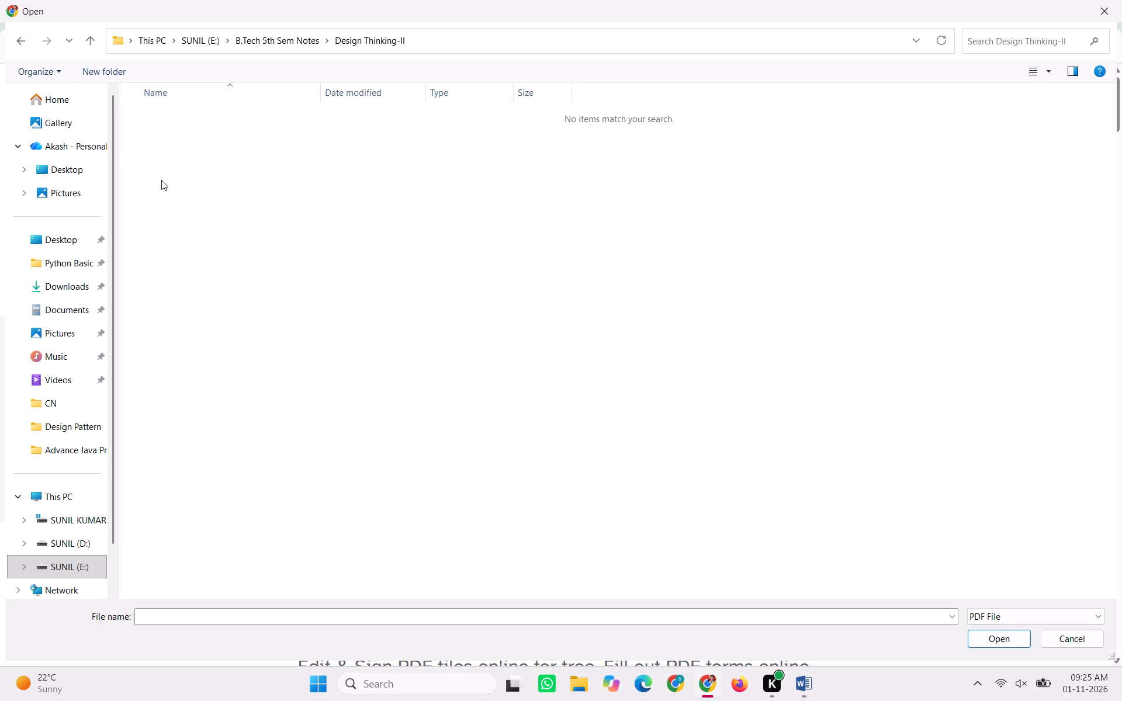
left_click(79, 39)
double_click(172, 200)
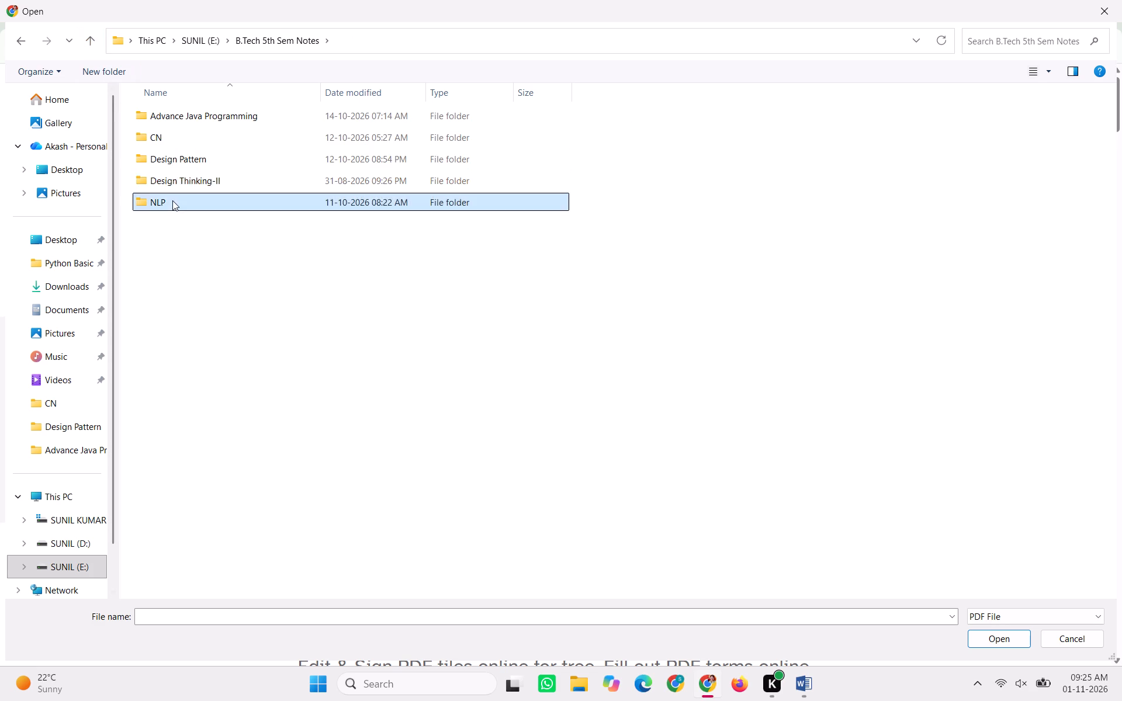
left_click(95, 39)
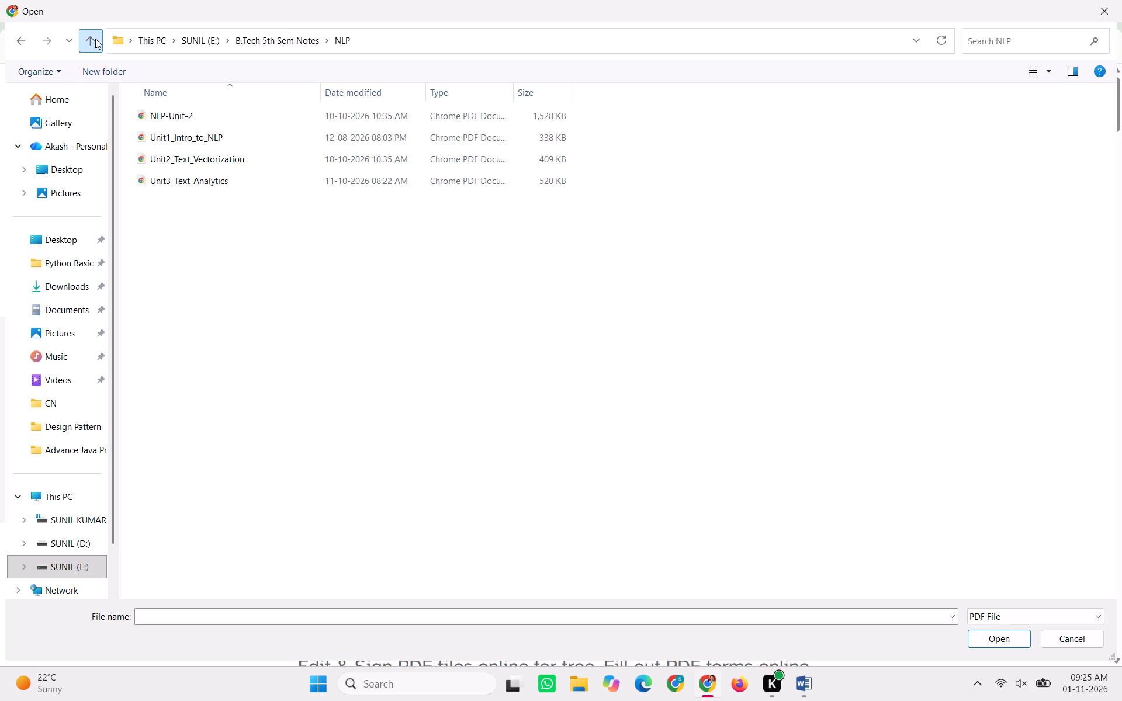
left_click(47, 543)
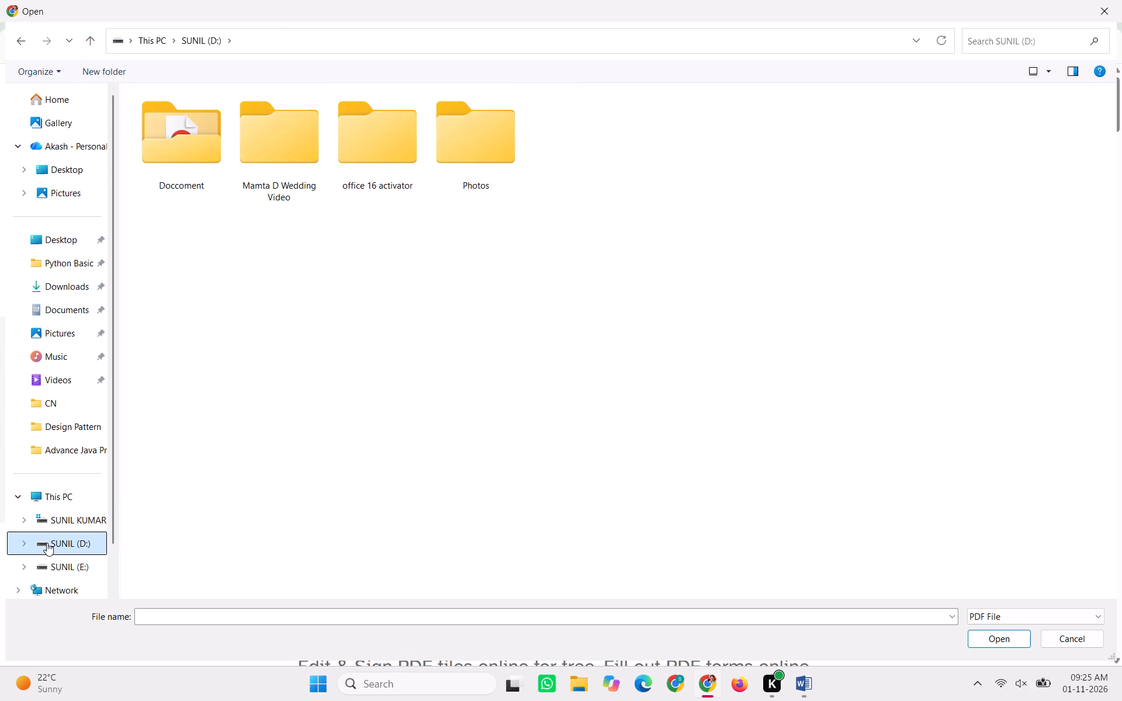
left_click(79, 43)
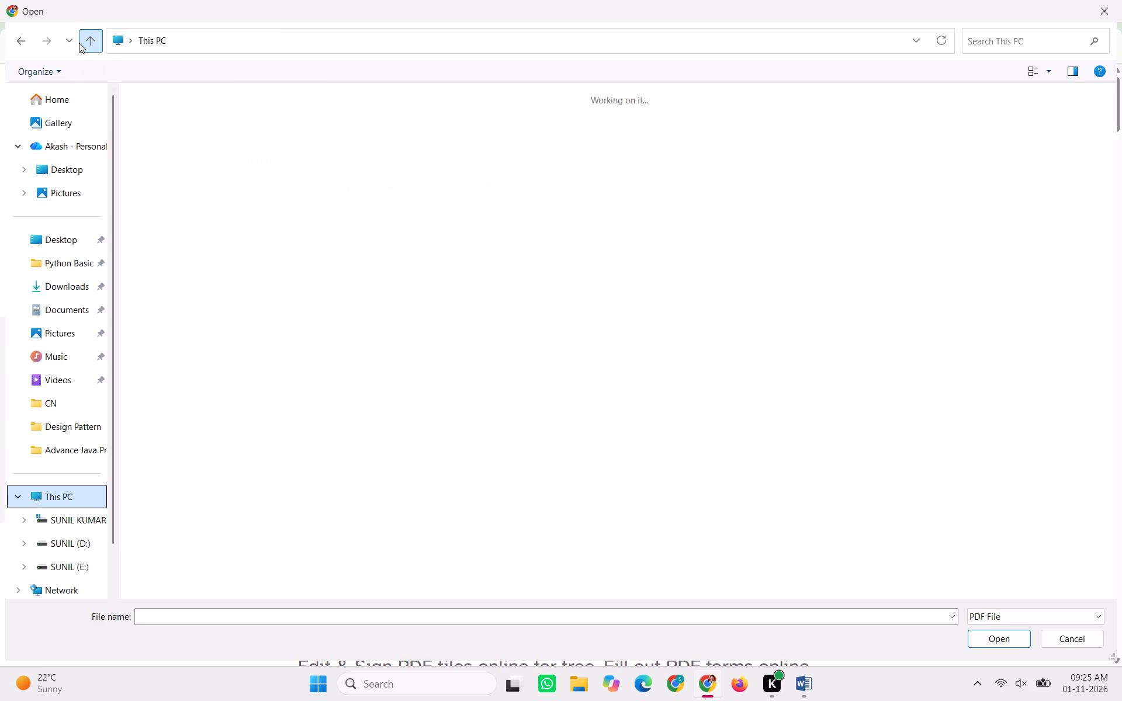
left_click(1121, 0)
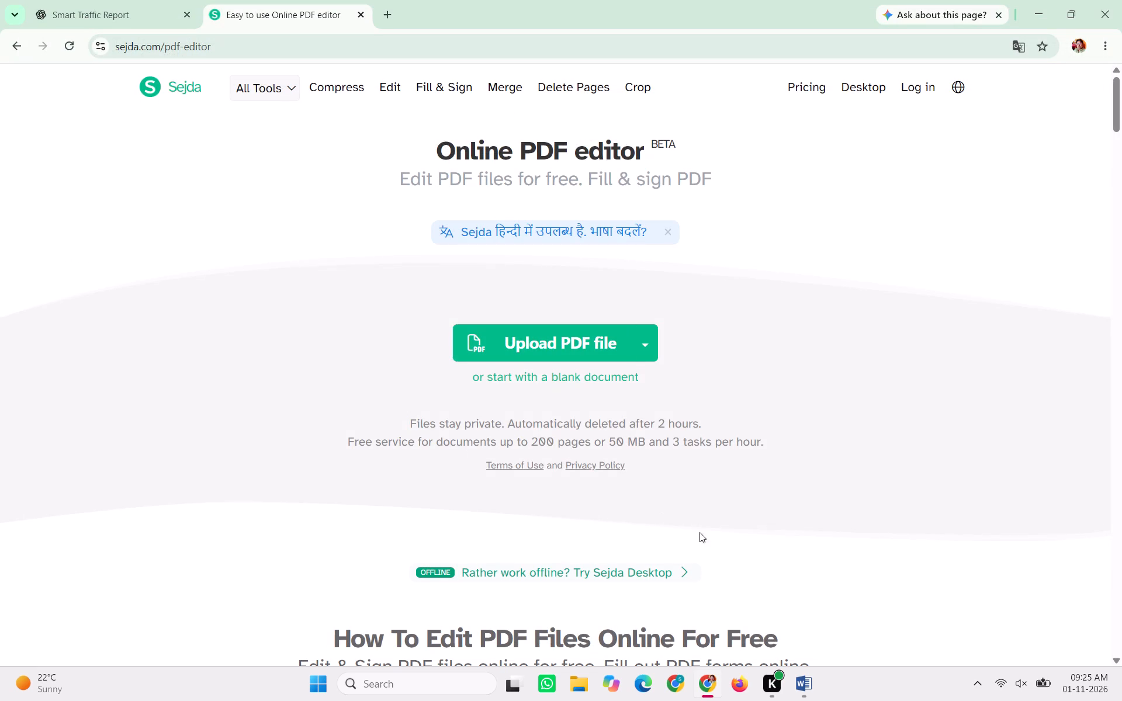
Switch to the Document1 window in Word and look over its table of contents.
left_click(816, 693)
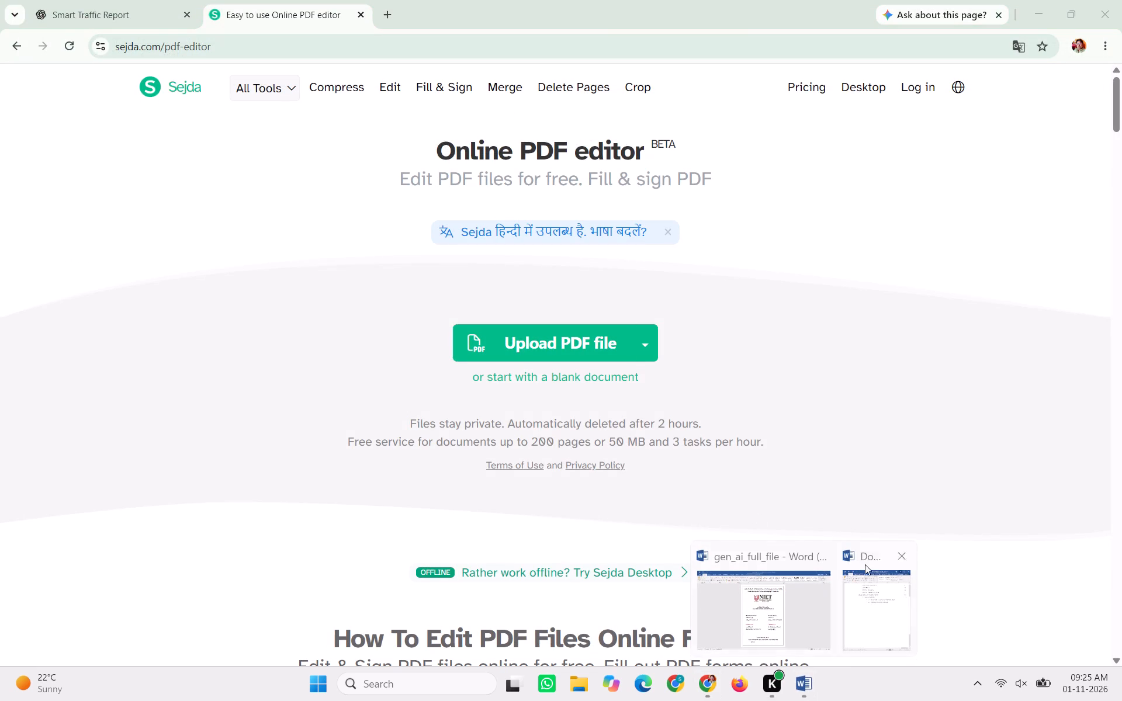
left_click(863, 595)
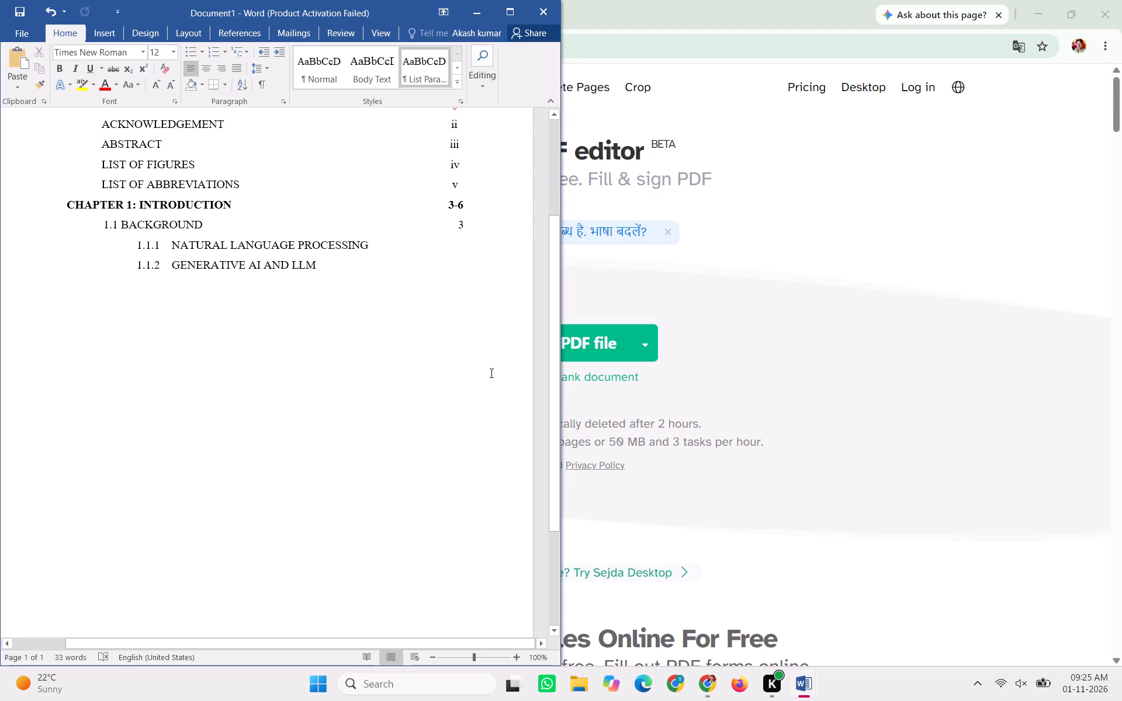
scroll(343, 362, "up", 9)
scroll(343, 362, "down", 9)
scroll(343, 362, "up", 7)
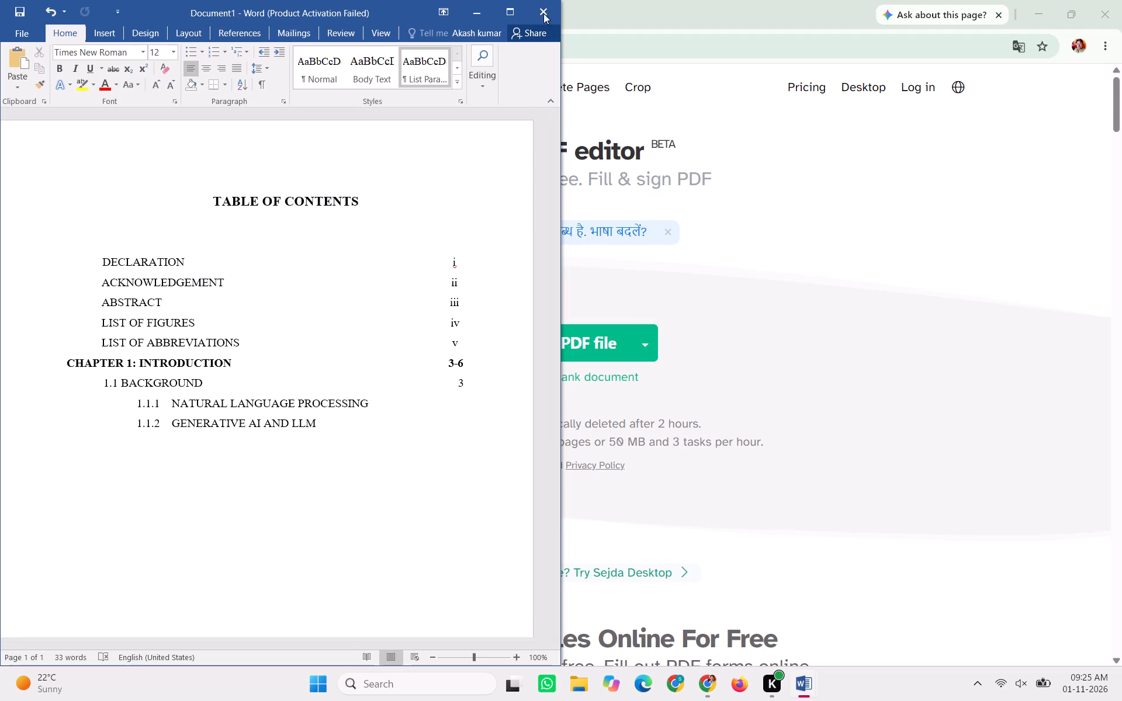
Start a PDF export of the gen_ai_full_file document in Word and delete the old gen_ai_full_file PDF from the 2026-44 folder.
left_click(811, 699)
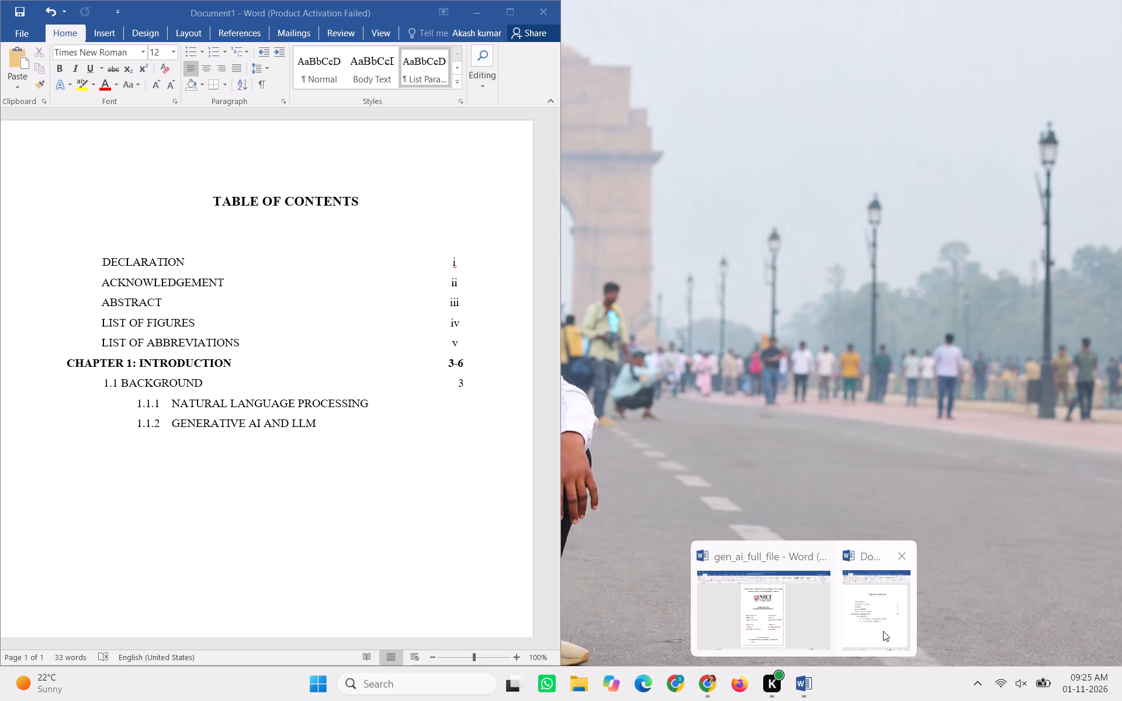
left_click(764, 621)
scroll(549, 457, "down", 7)
scroll(549, 457, "up", 1)
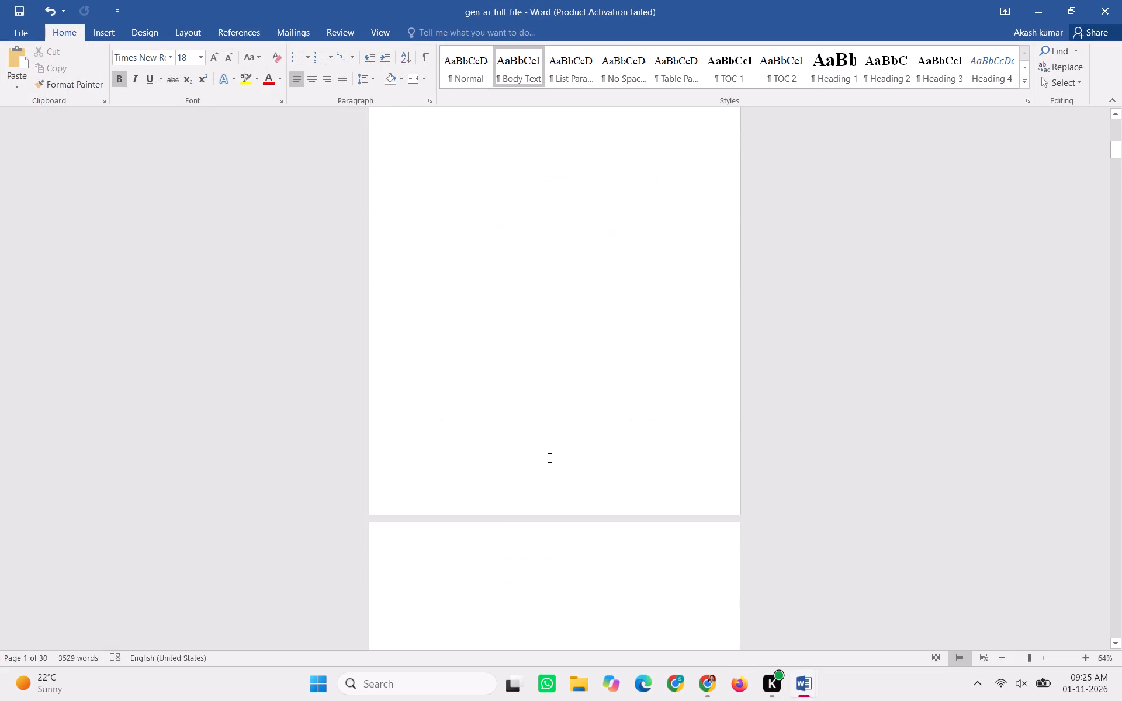
scroll(549, 457, "up", 1)
scroll(549, 457, "down", 1)
scroll(549, 457, "up", 1)
left_click(31, 29)
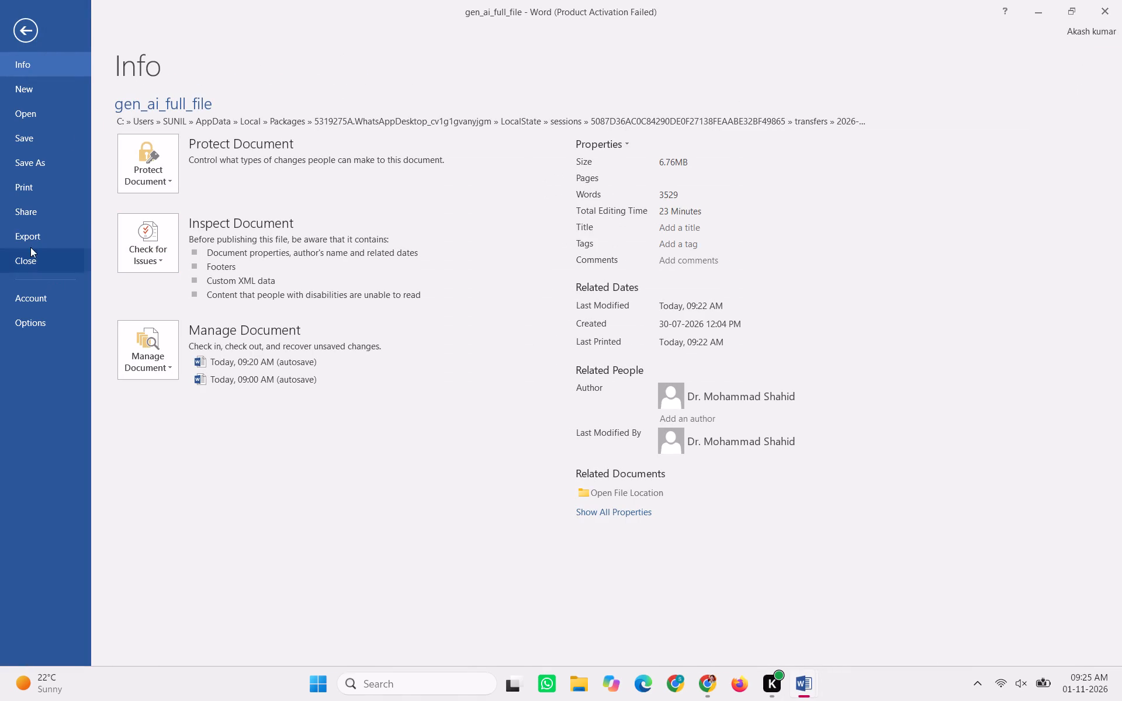
left_click(30, 229)
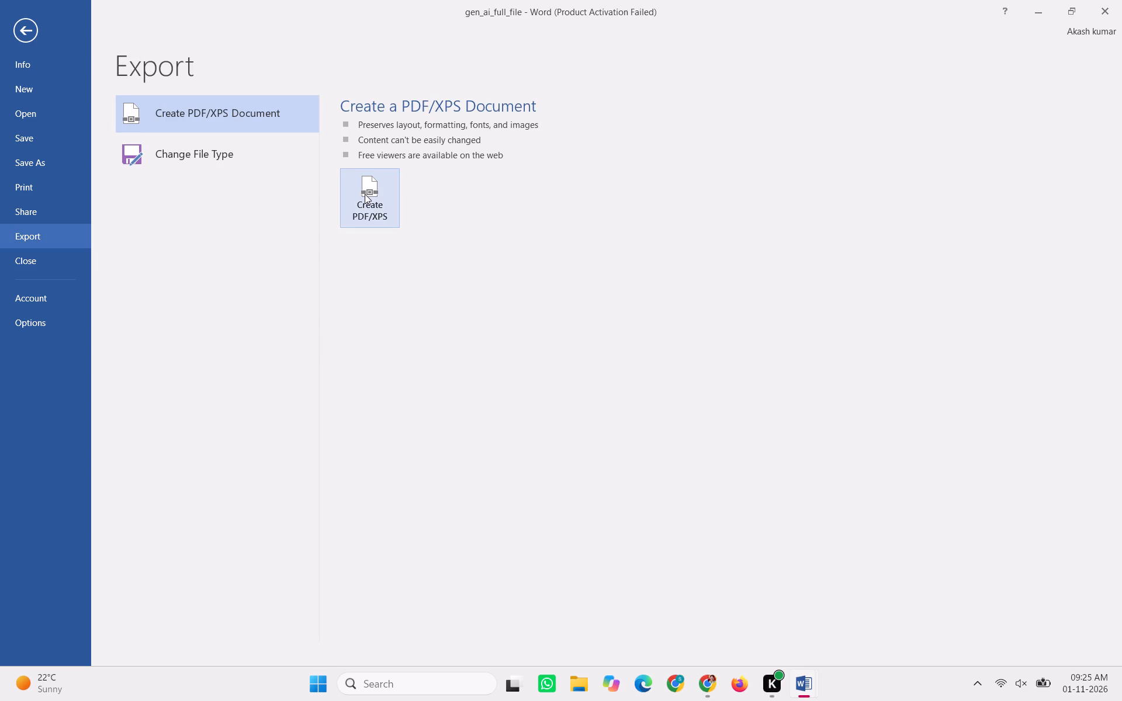
left_click(365, 194)
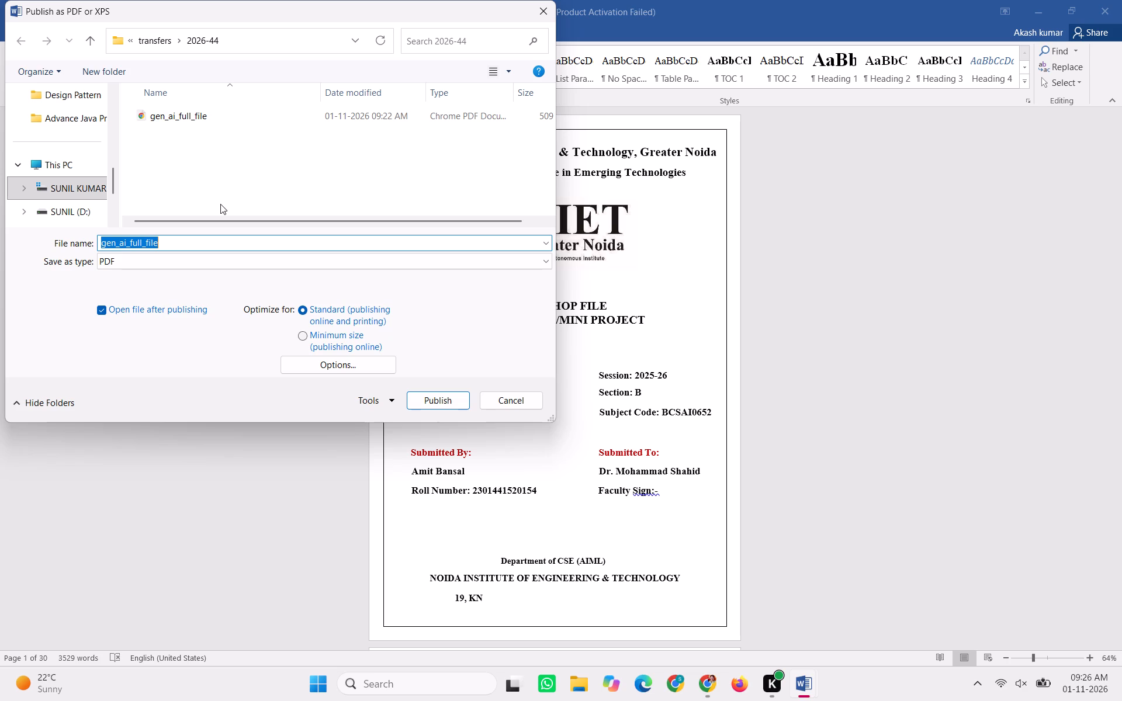
left_click(238, 108)
right_click(238, 108)
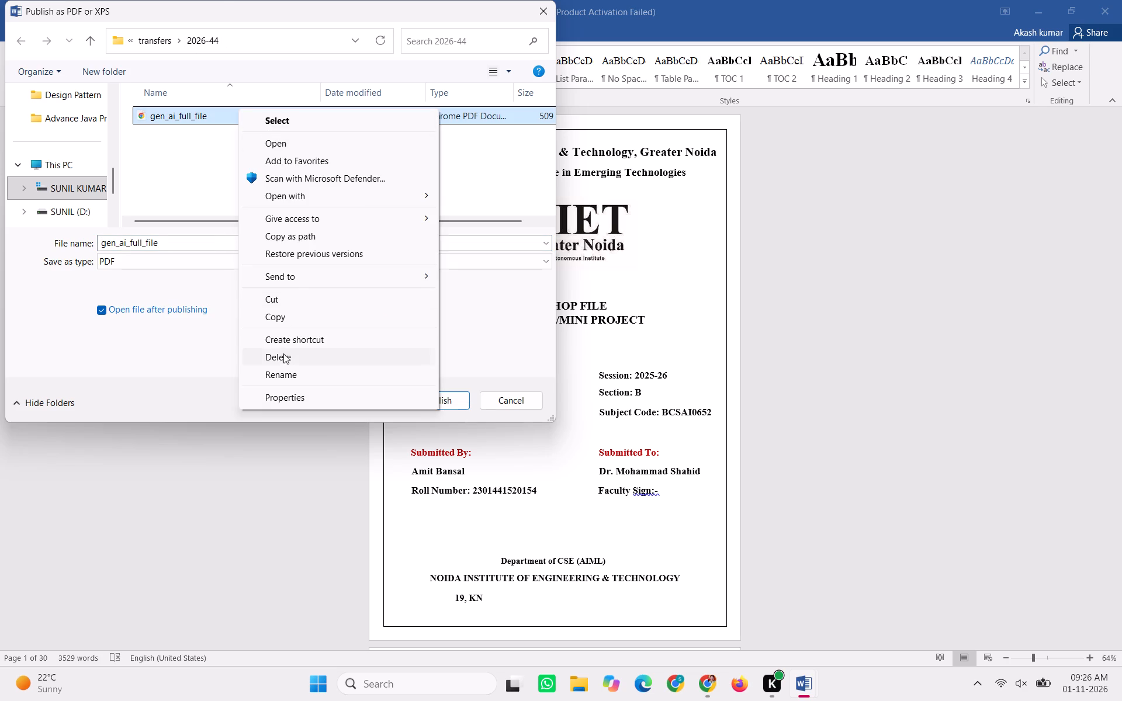
left_click(283, 356)
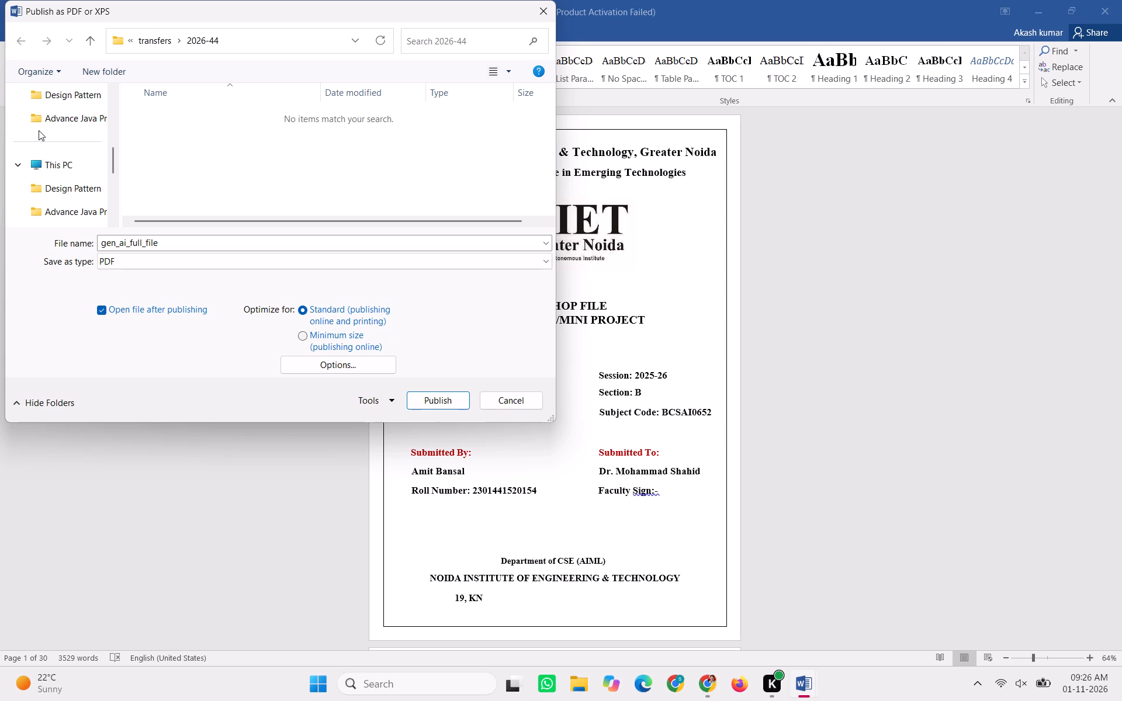
Publish the document as a PDF named gen_ai_full_file in the Downloads folder and close the PDF that opens.
scroll(45, 179, "down", 1)
scroll(45, 179, "up", 7)
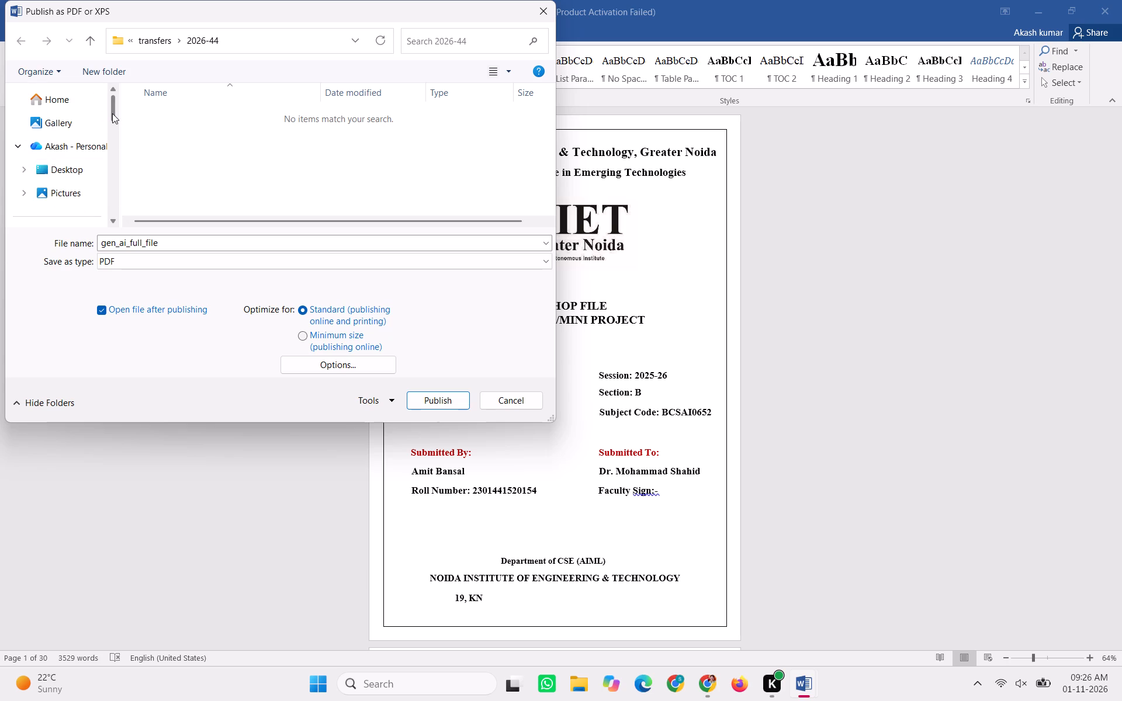
left_click_drag(112, 113, 115, 131)
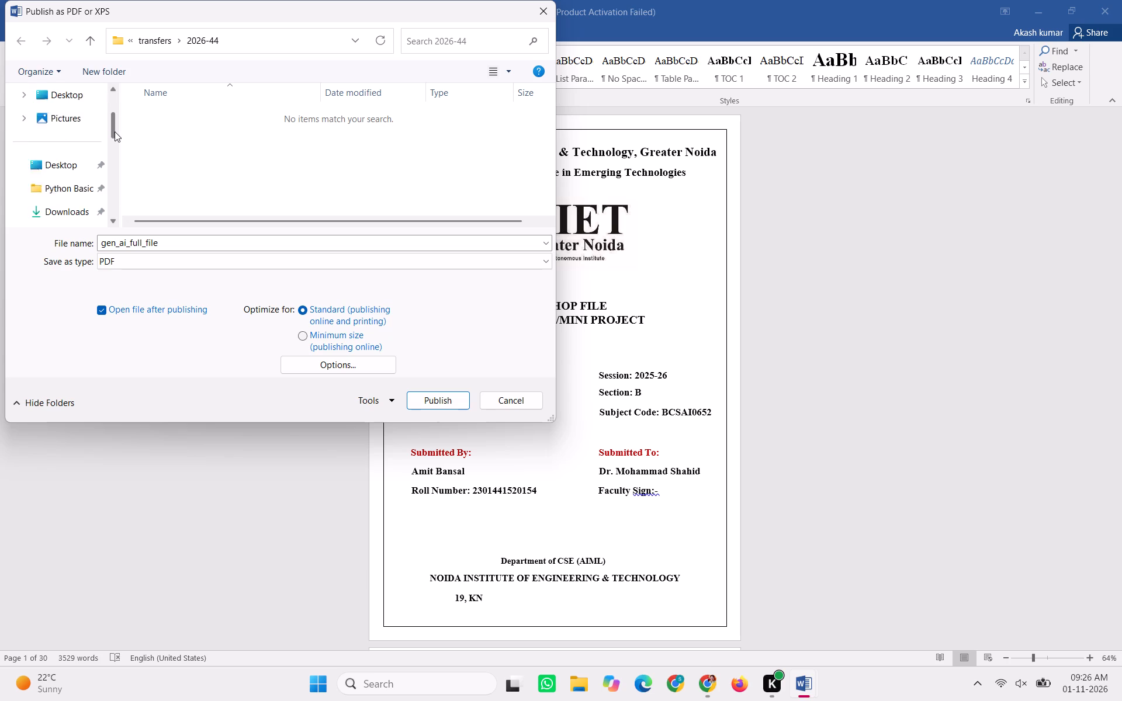
left_click_drag(115, 131, 115, 135)
left_click(54, 190)
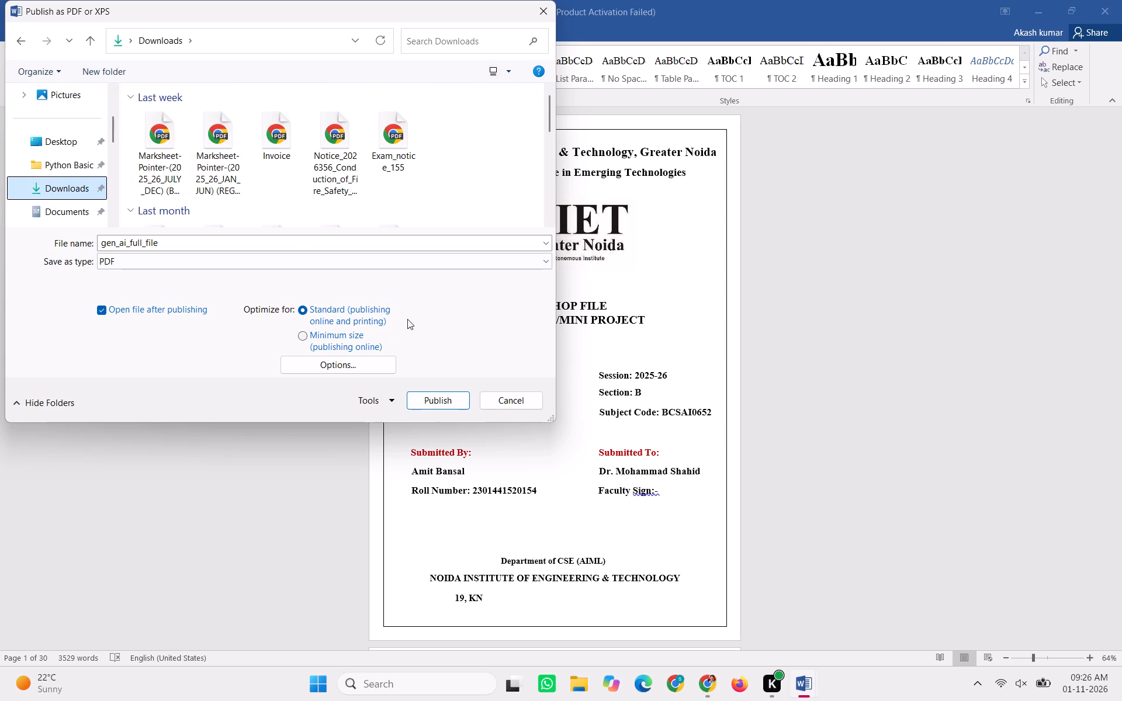
left_click(427, 397)
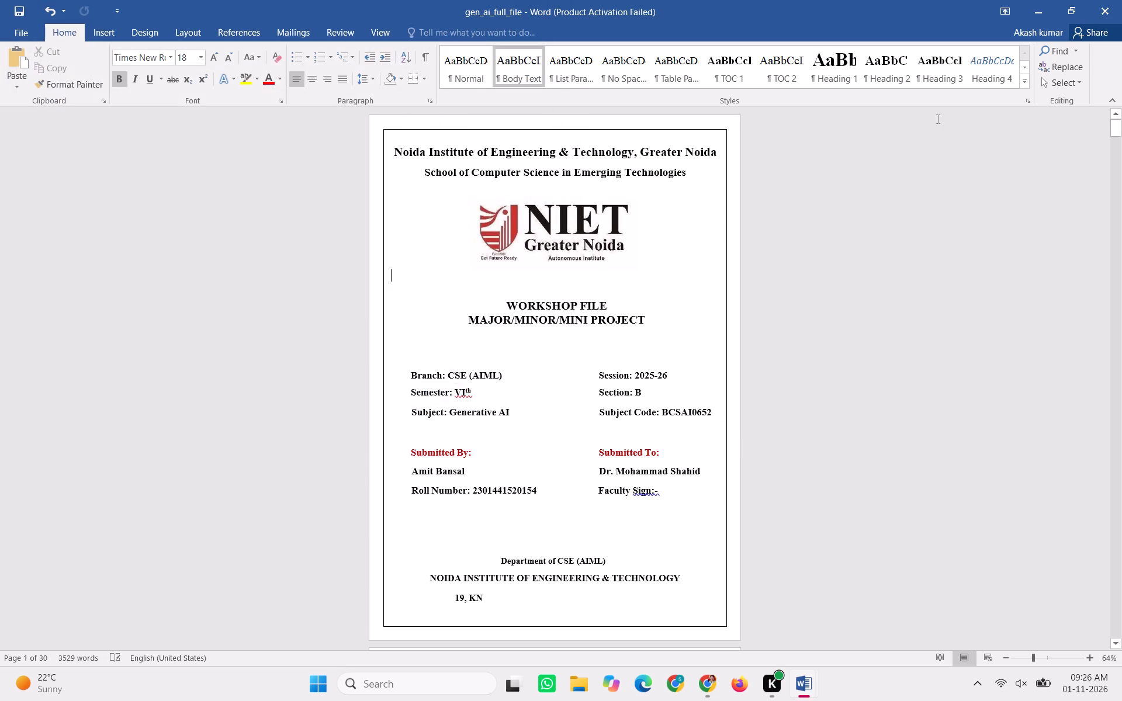
left_click(1121, 0)
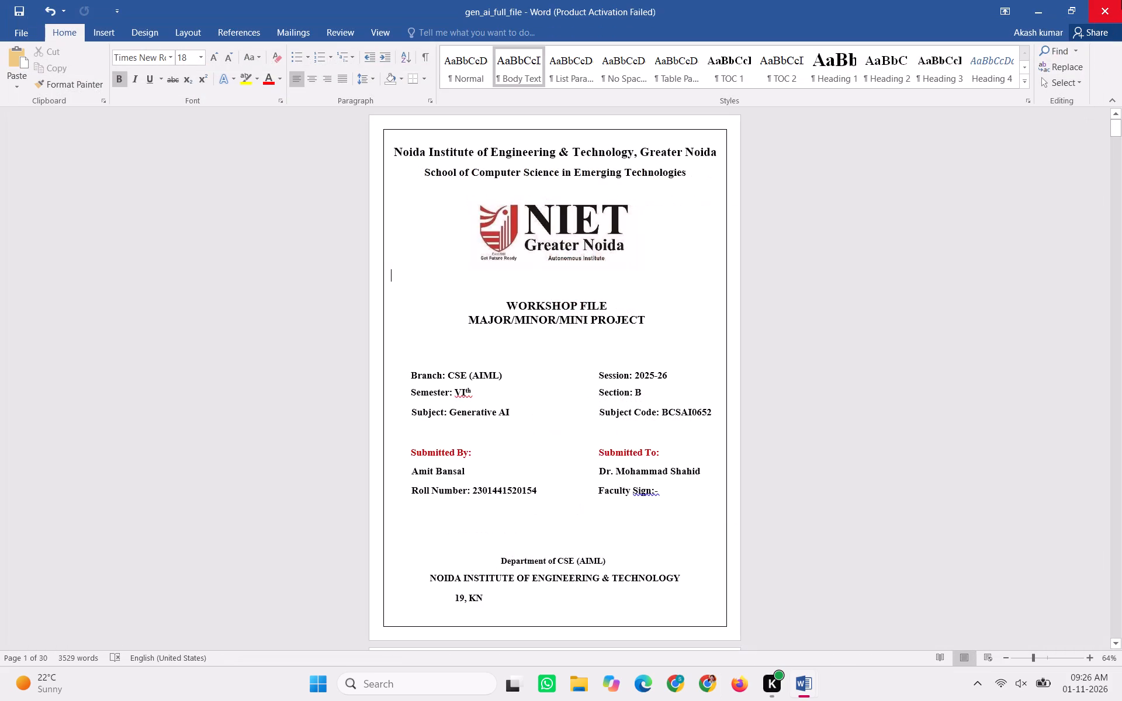
Switch to Chrome, reopen Sejda's online PDF editor through an "Edit pdf" search, and upload gen_ai_full_file from Downloads.
left_click(703, 698)
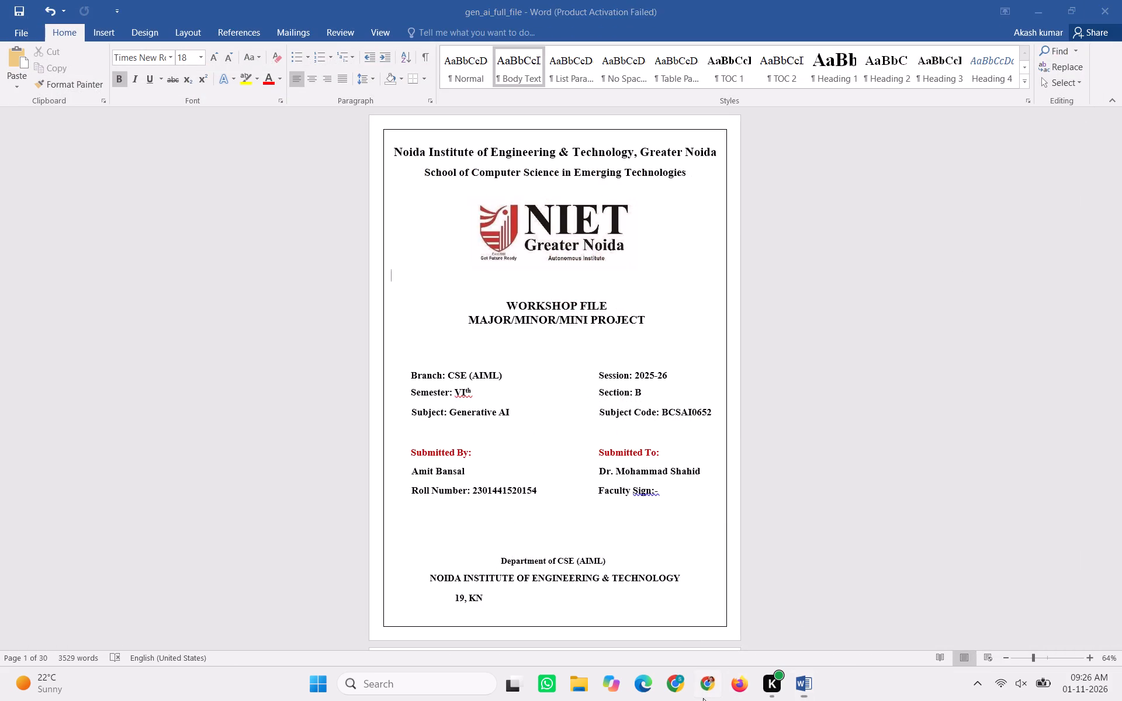
left_click(479, 279)
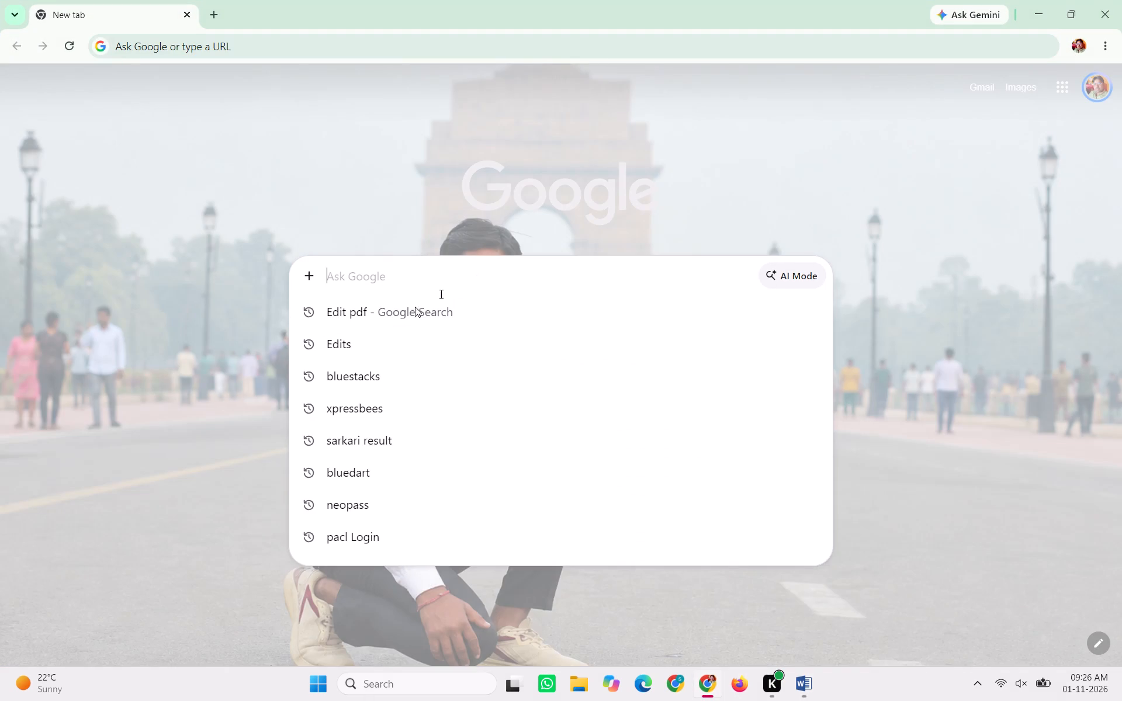
left_click(386, 321)
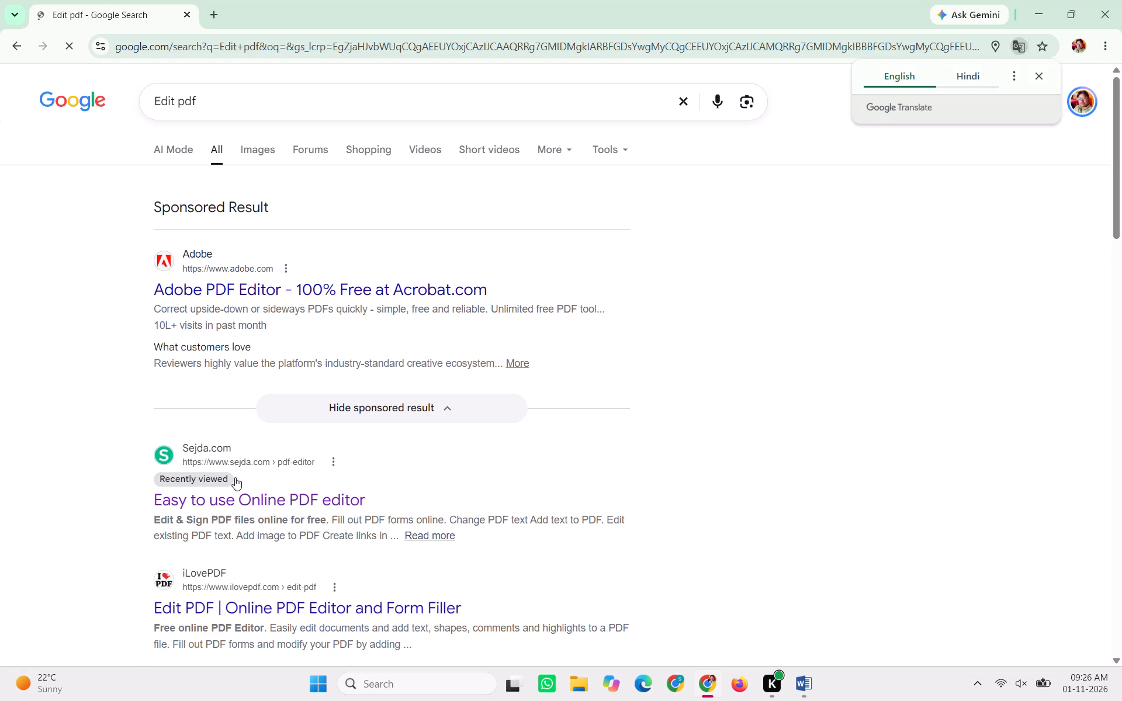
left_click(231, 499)
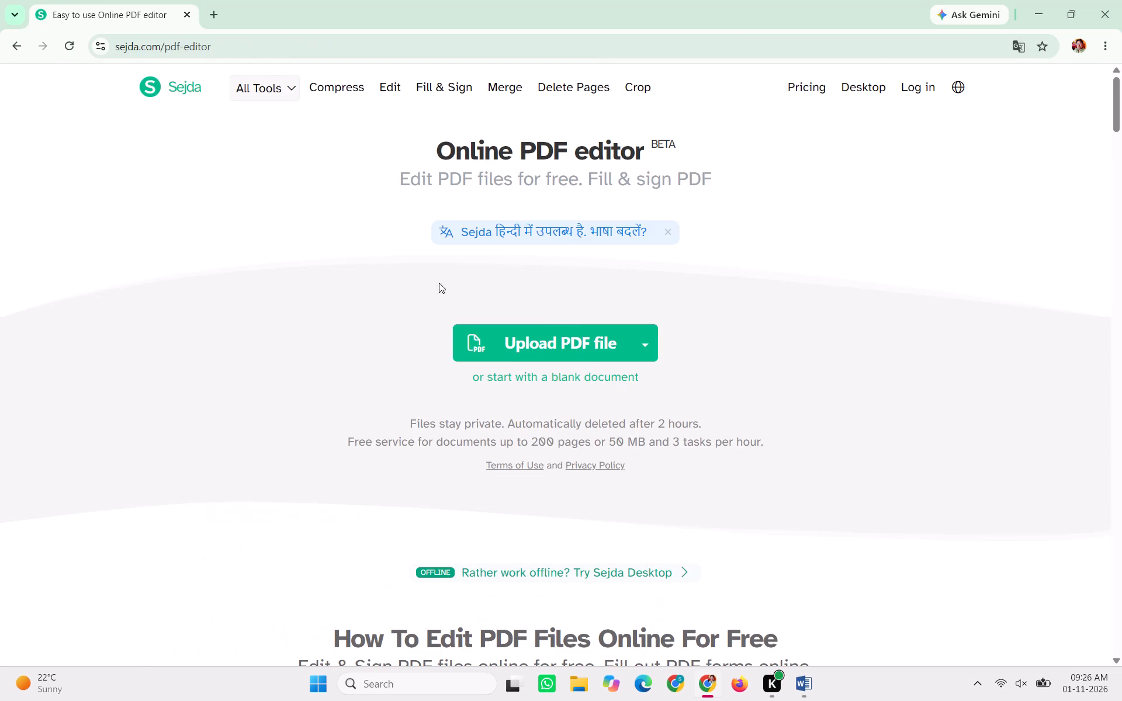
left_click(567, 350)
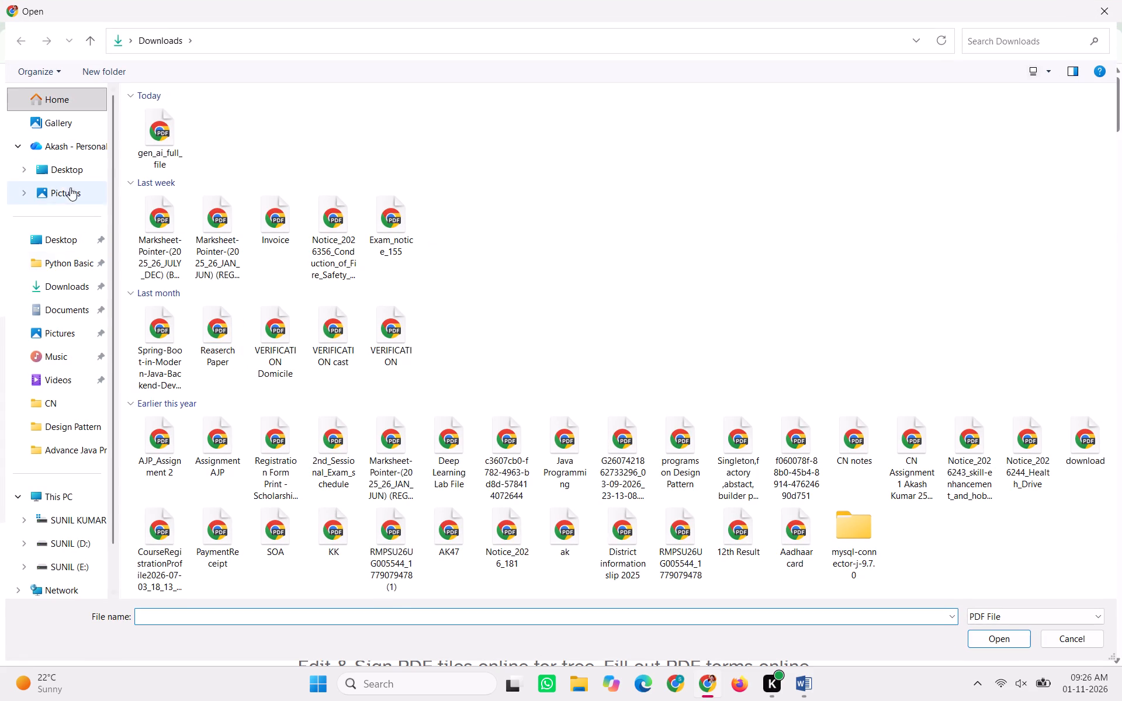
double_click(167, 141)
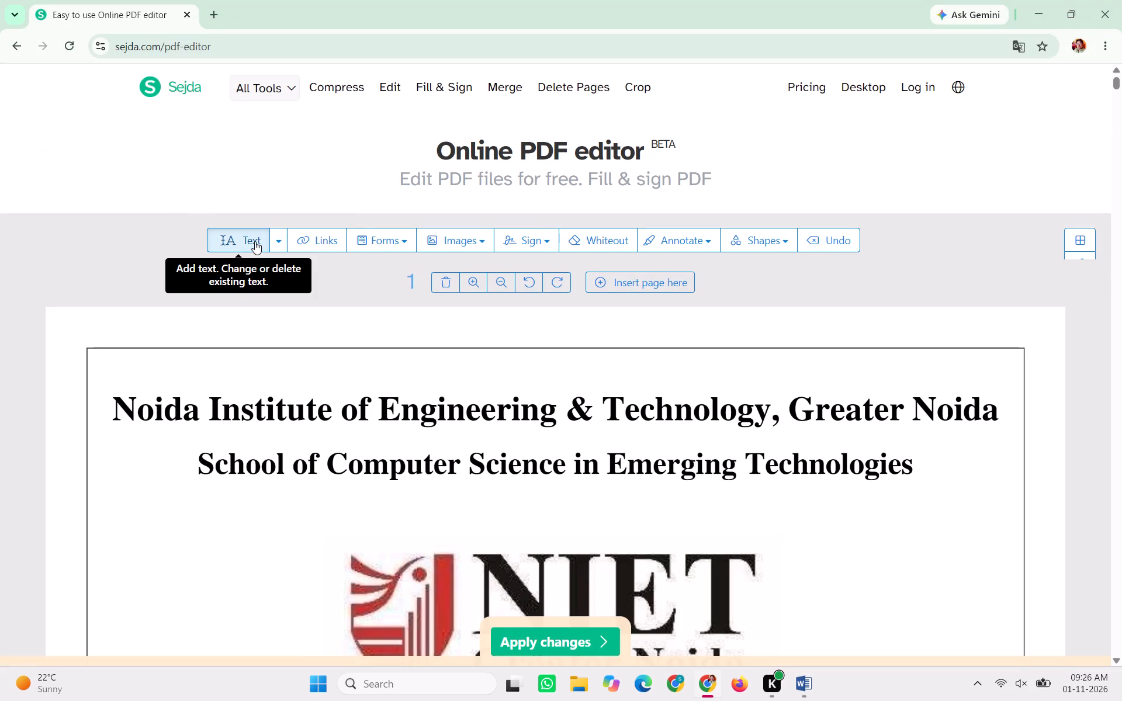
Delete the first eight pages of the PDF so it starts at the AI Question and Answer System title page.
left_click(449, 288)
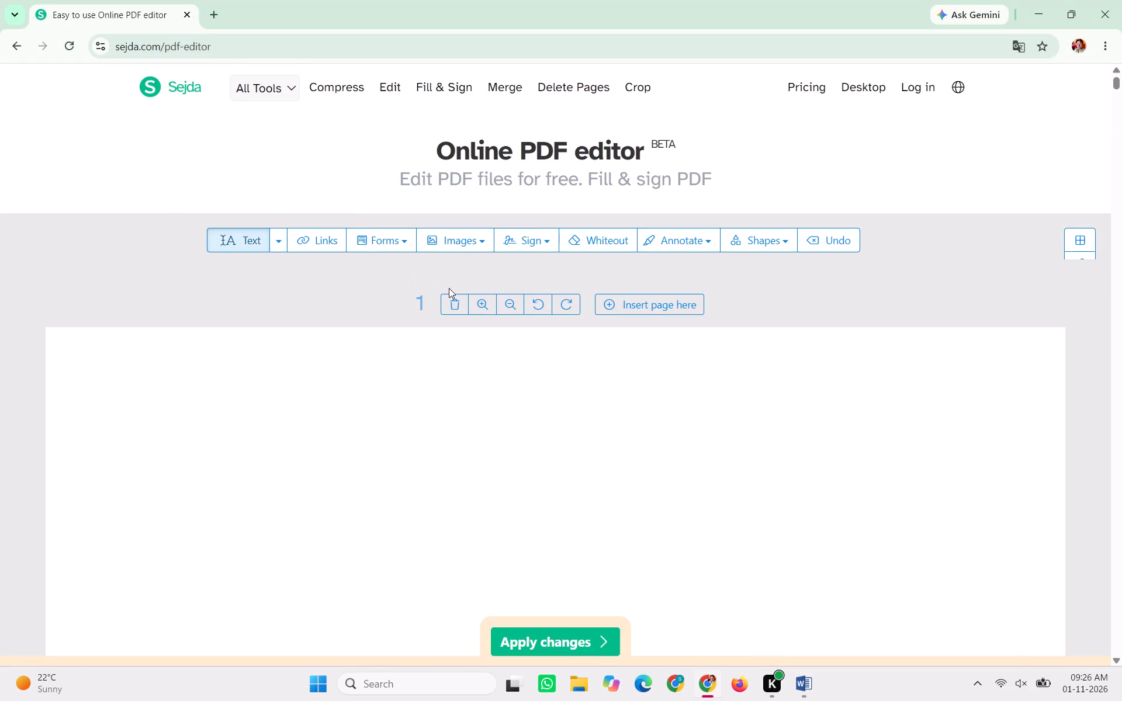
left_click(453, 308)
left_click(453, 308)
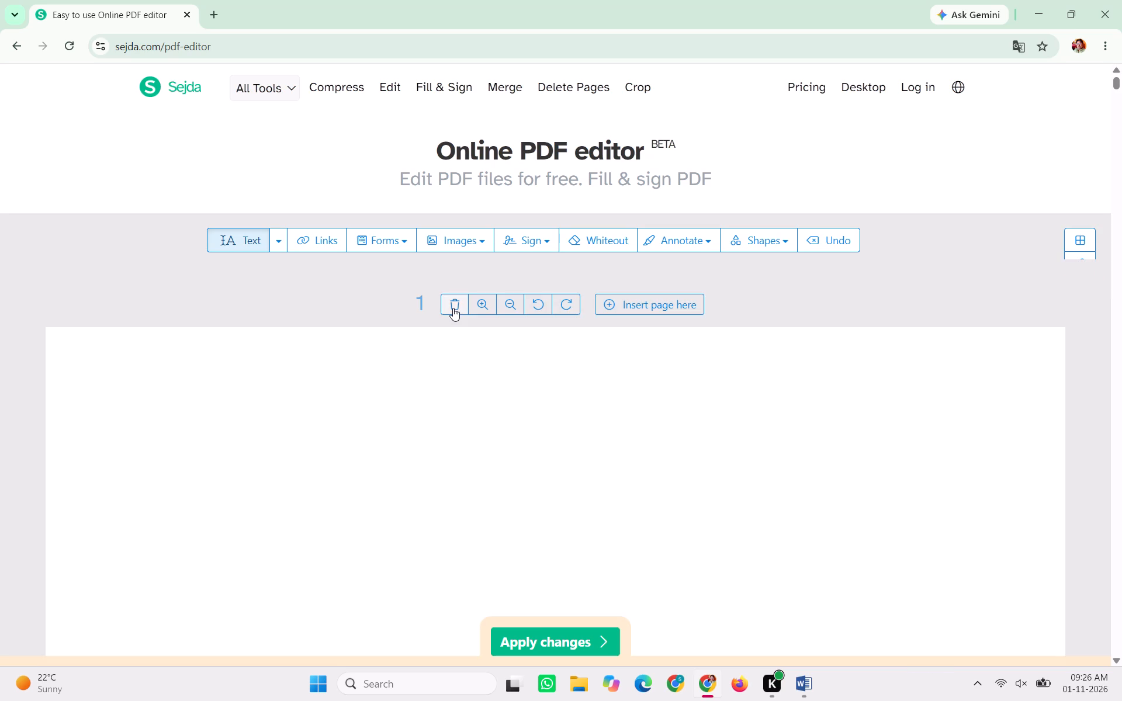
left_click(453, 308)
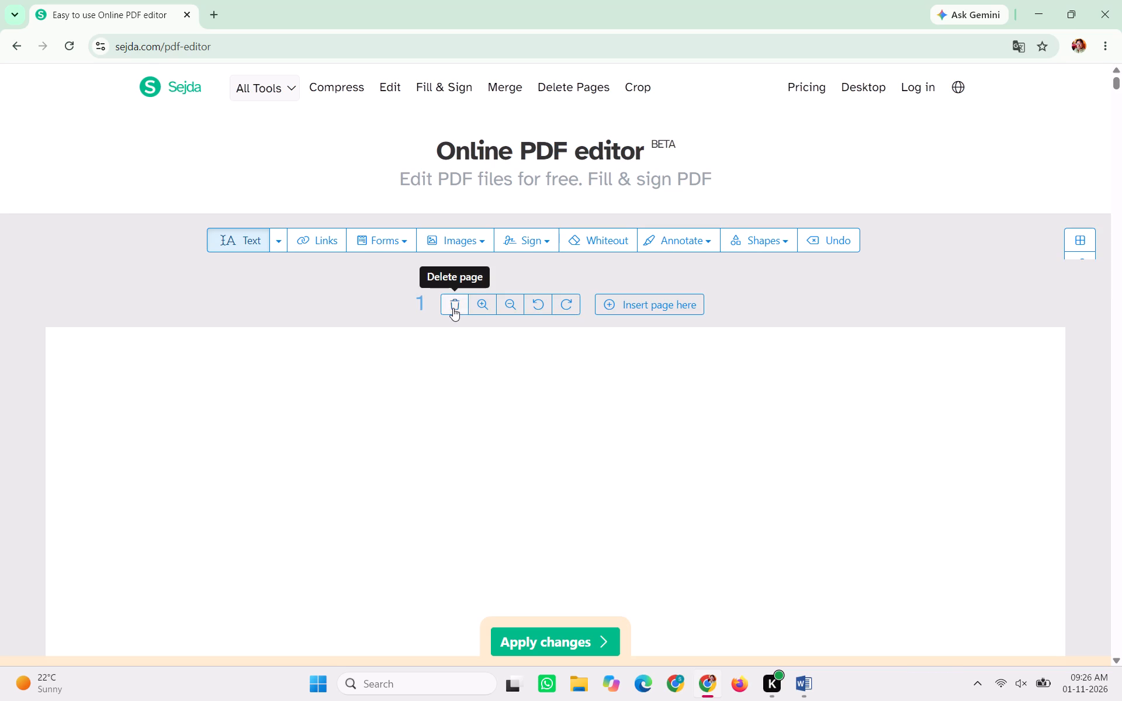
left_click(453, 308)
left_click(453, 308)
left_click(453, 308)
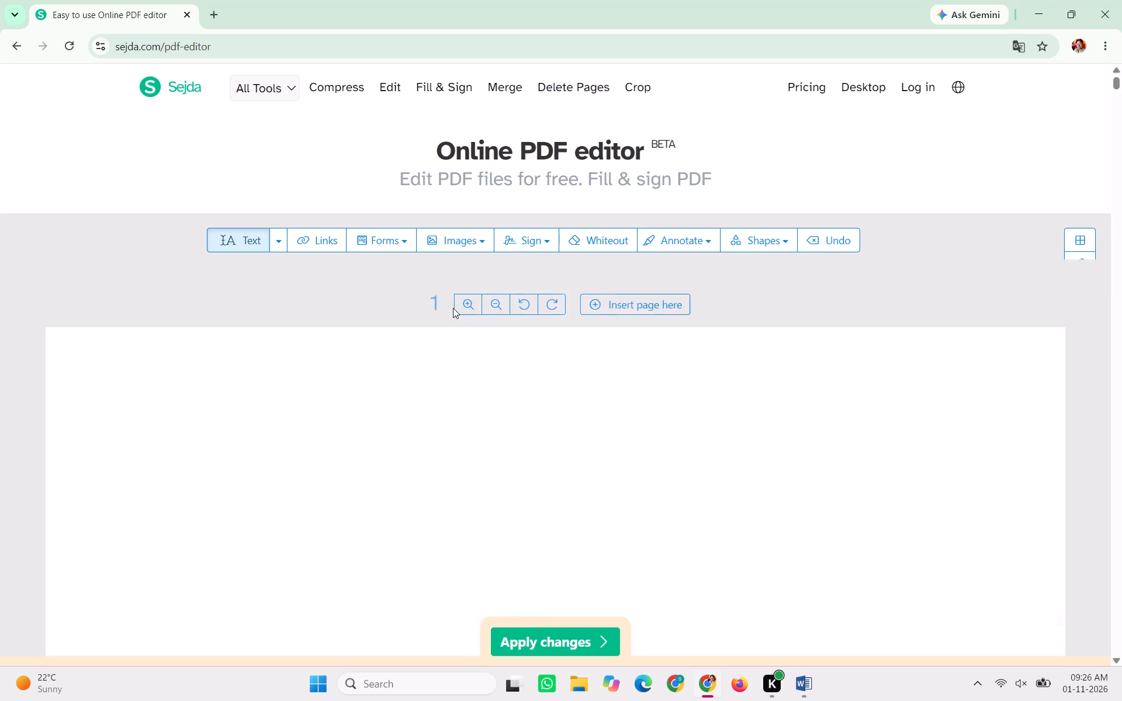
left_click(453, 308)
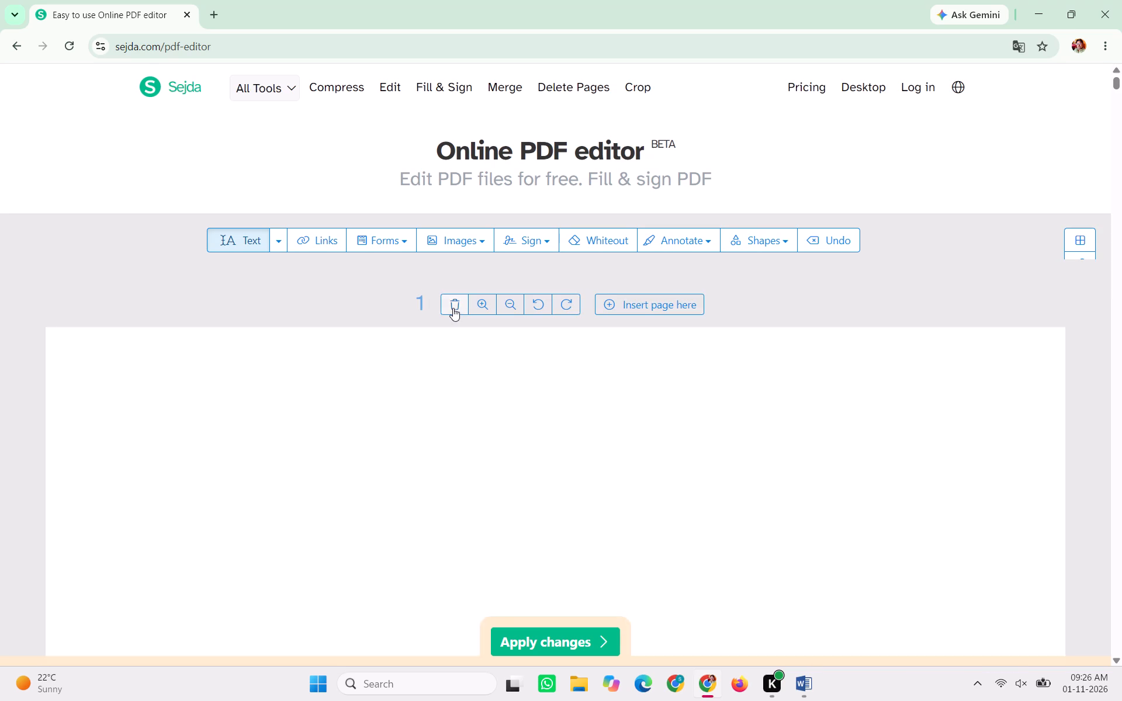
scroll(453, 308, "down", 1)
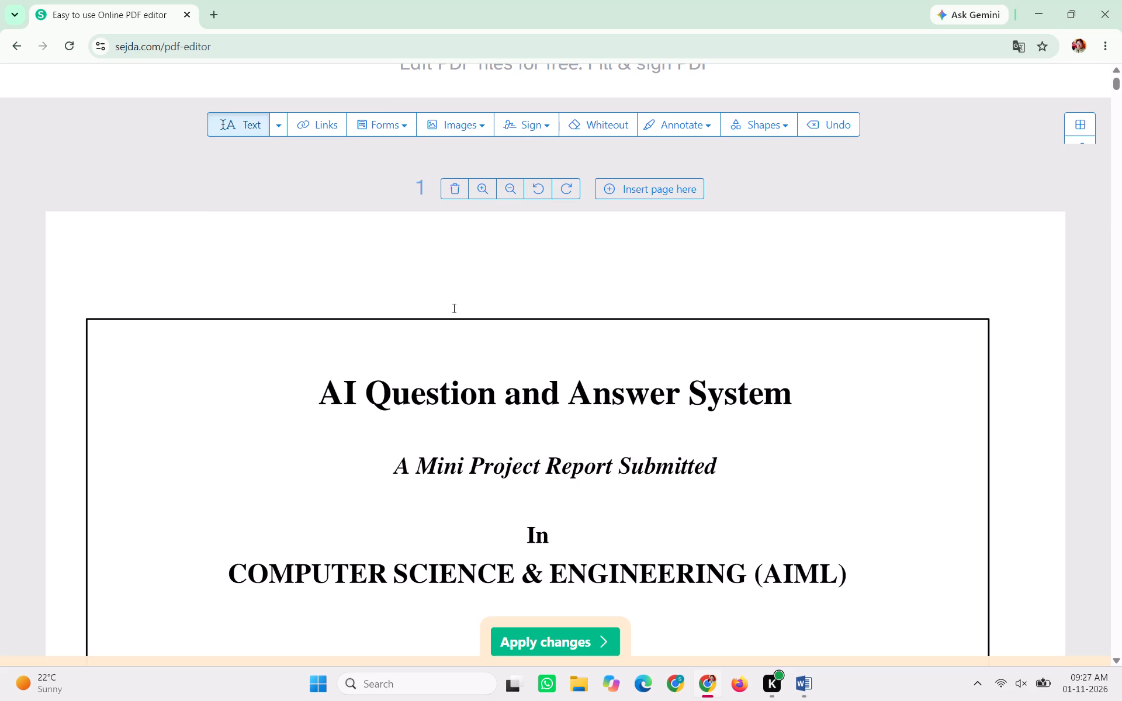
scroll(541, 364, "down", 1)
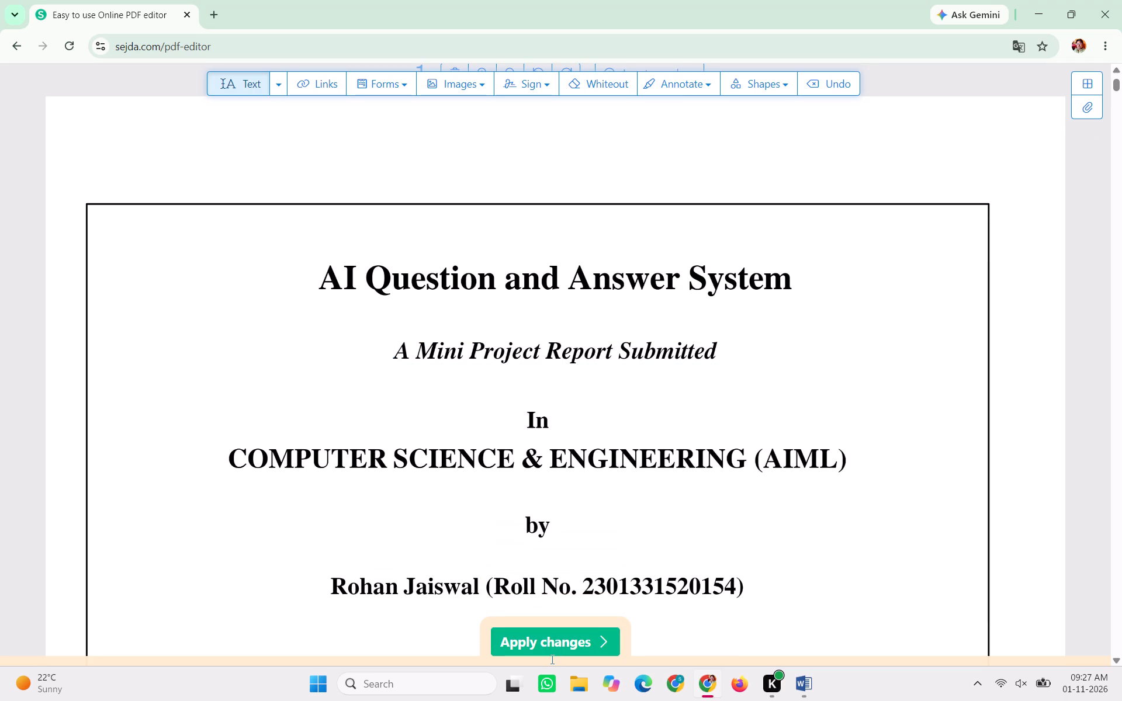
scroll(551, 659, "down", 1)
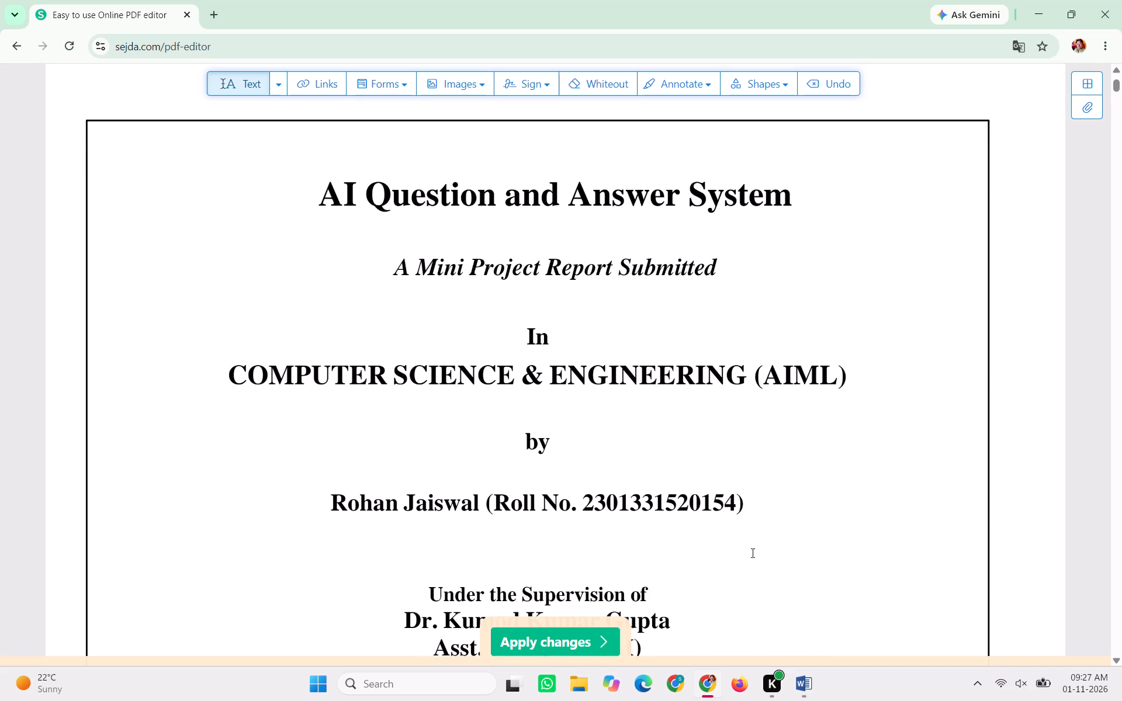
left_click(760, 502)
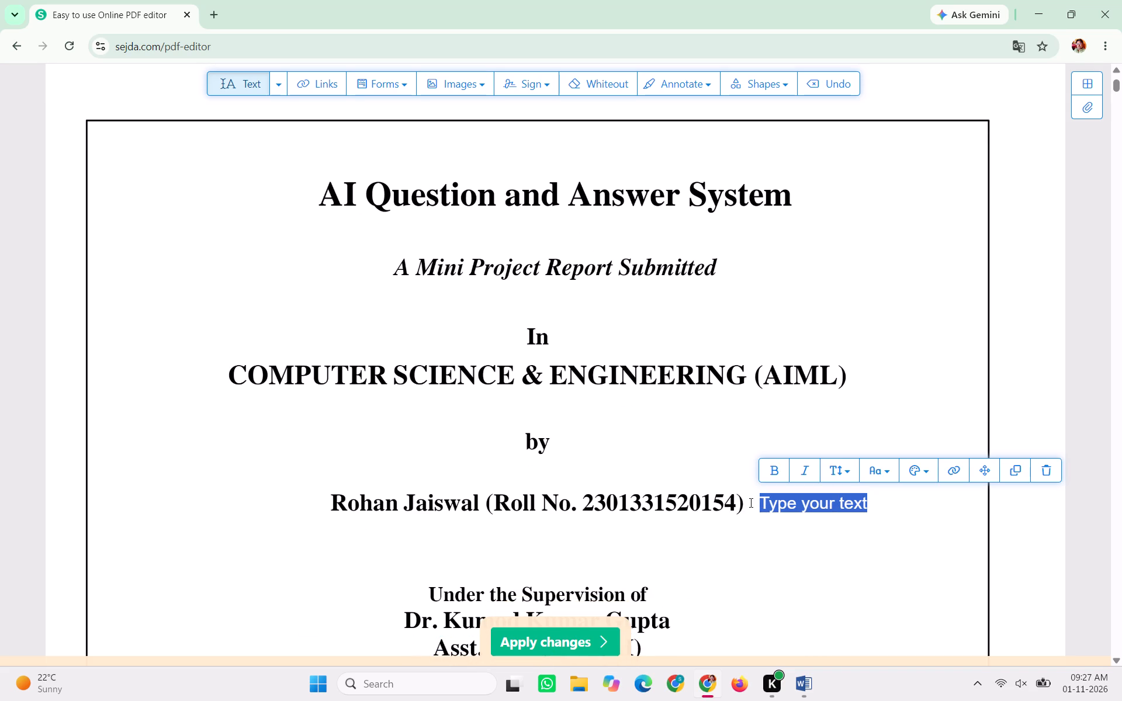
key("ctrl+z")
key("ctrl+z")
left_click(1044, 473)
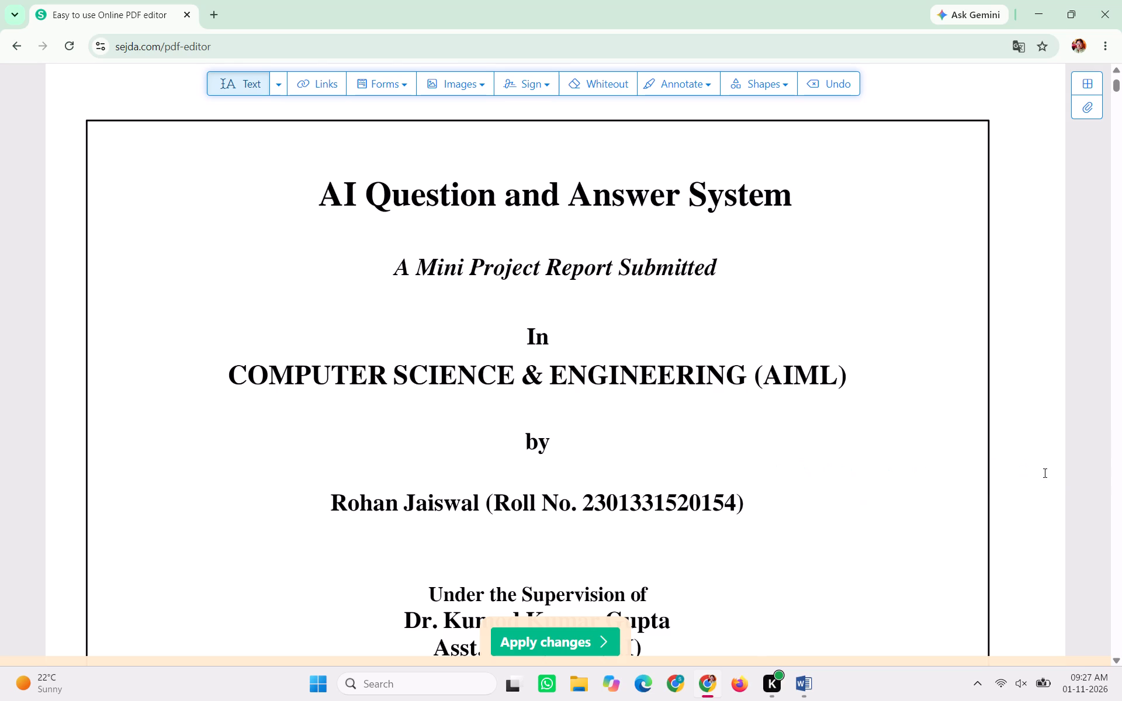
Apply the page deletions and download the edited PDF to the Downloads folder, replacing the existing gen_ai_full_file.
left_click(584, 647)
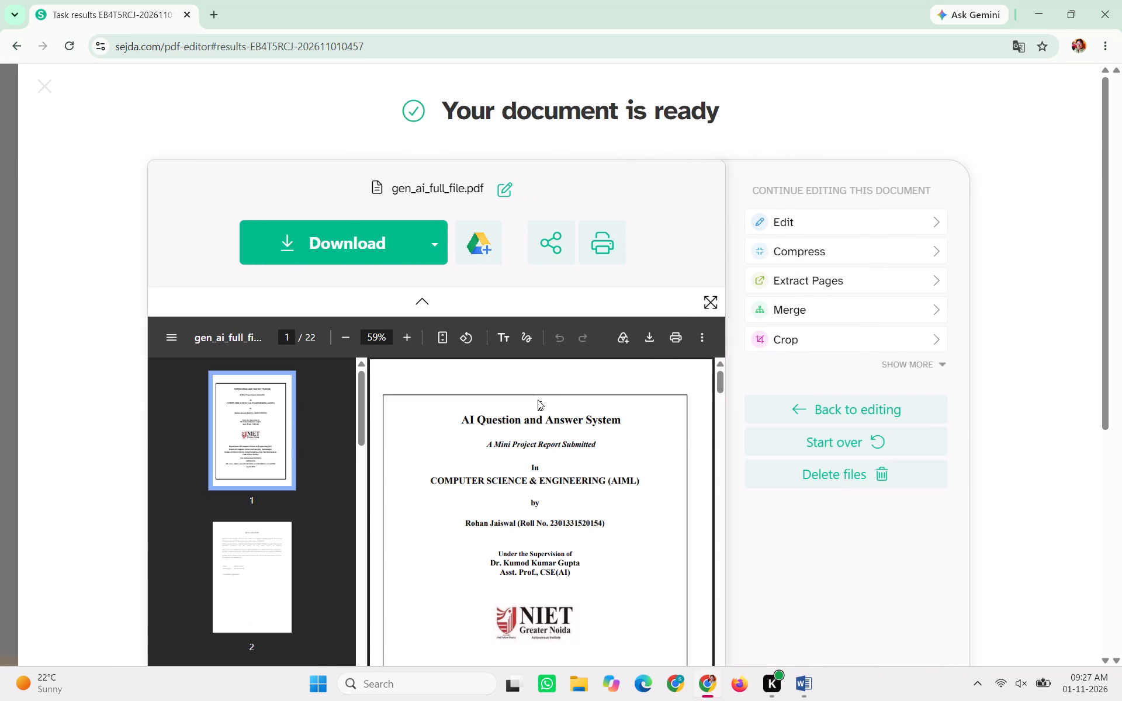
left_click(407, 237)
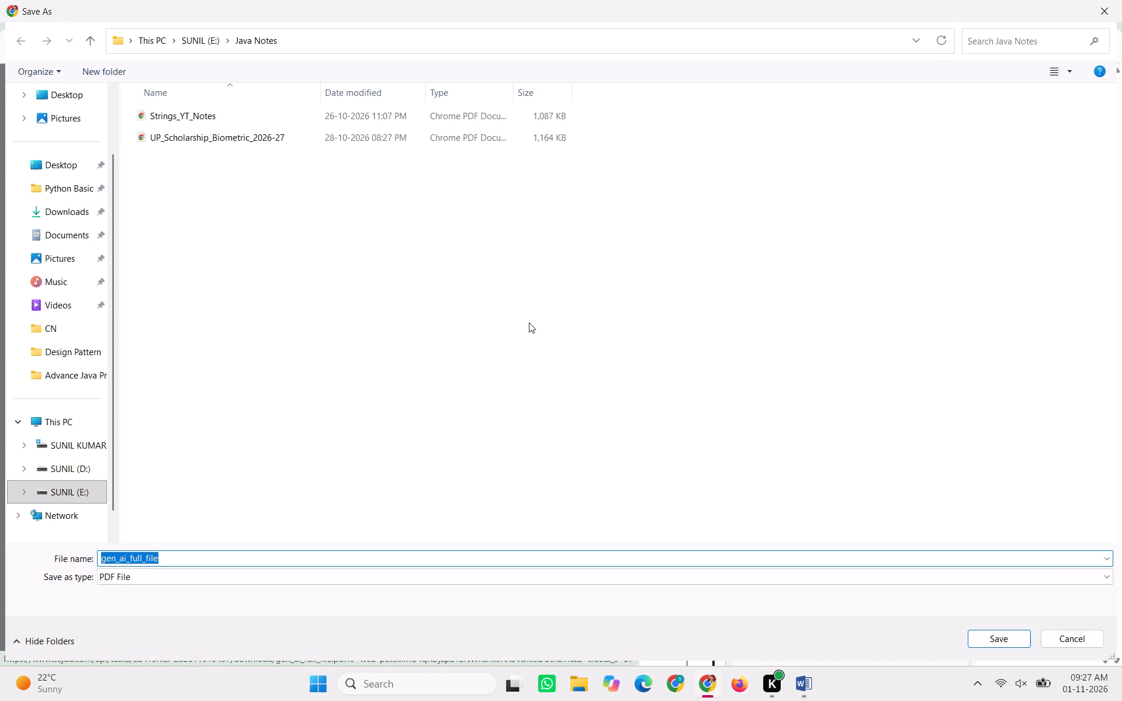
left_click(67, 209)
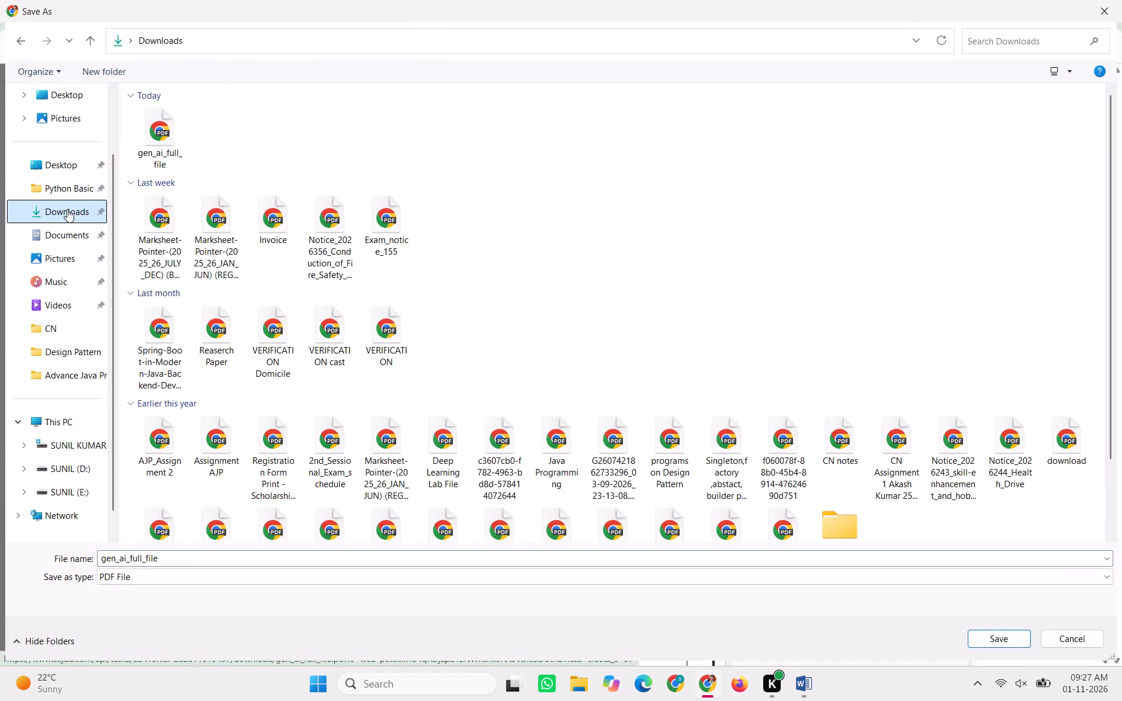
left_click(159, 132)
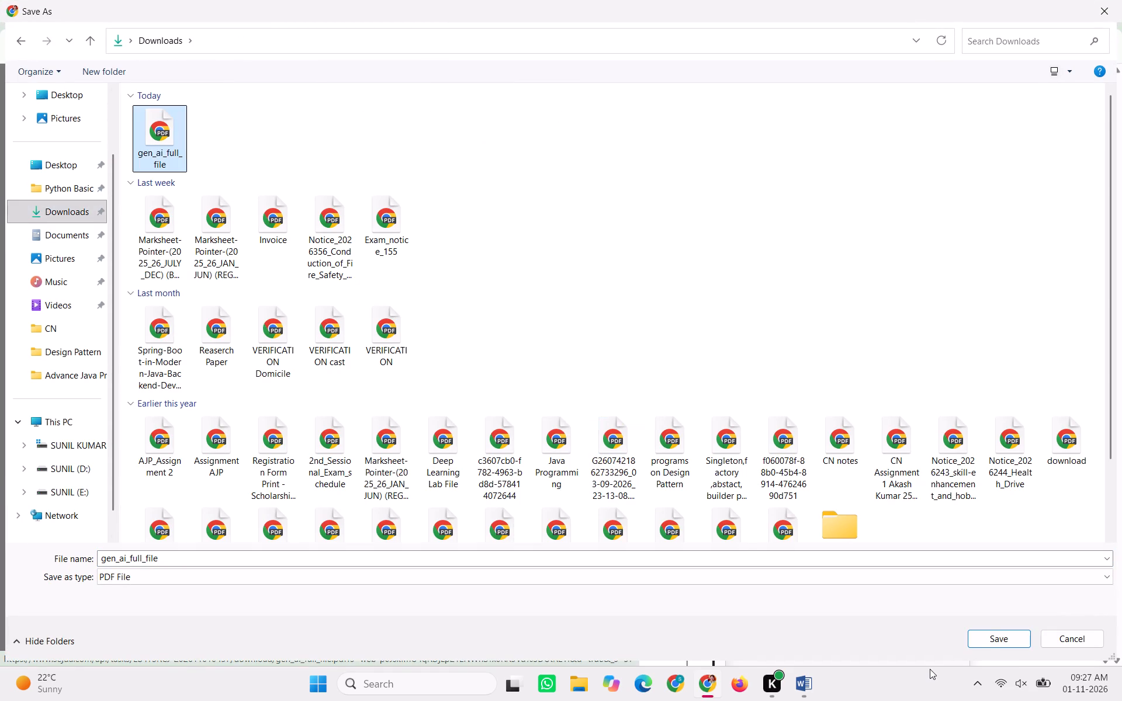
left_click(991, 638)
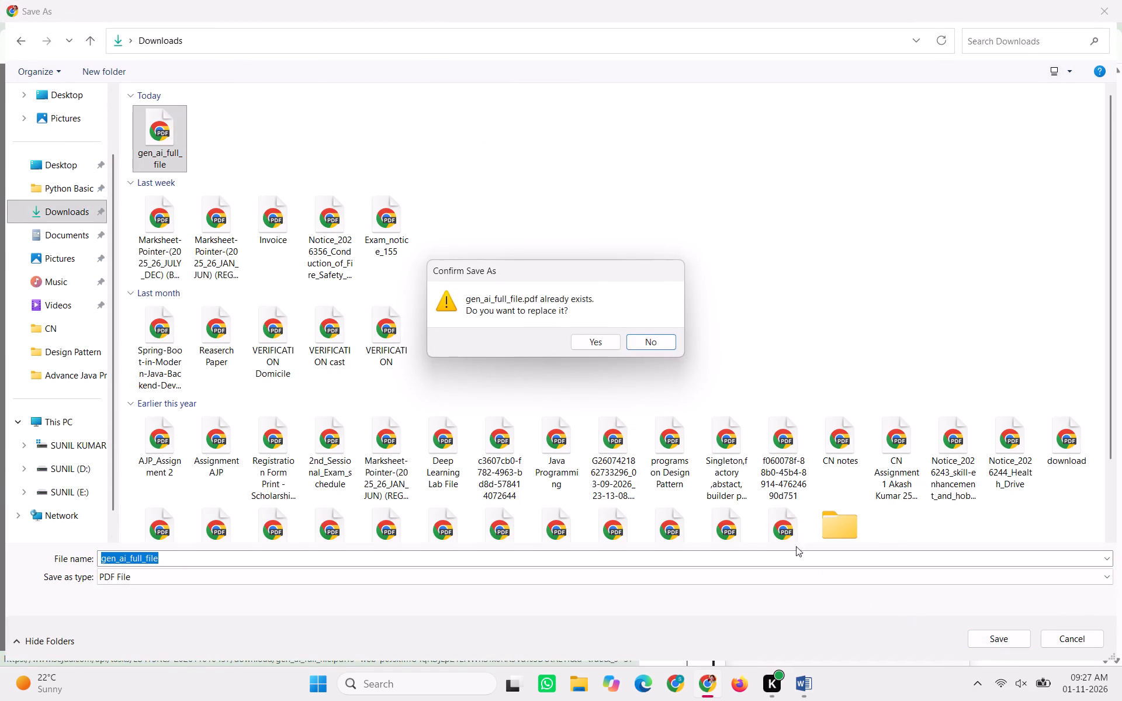
left_click(587, 336)
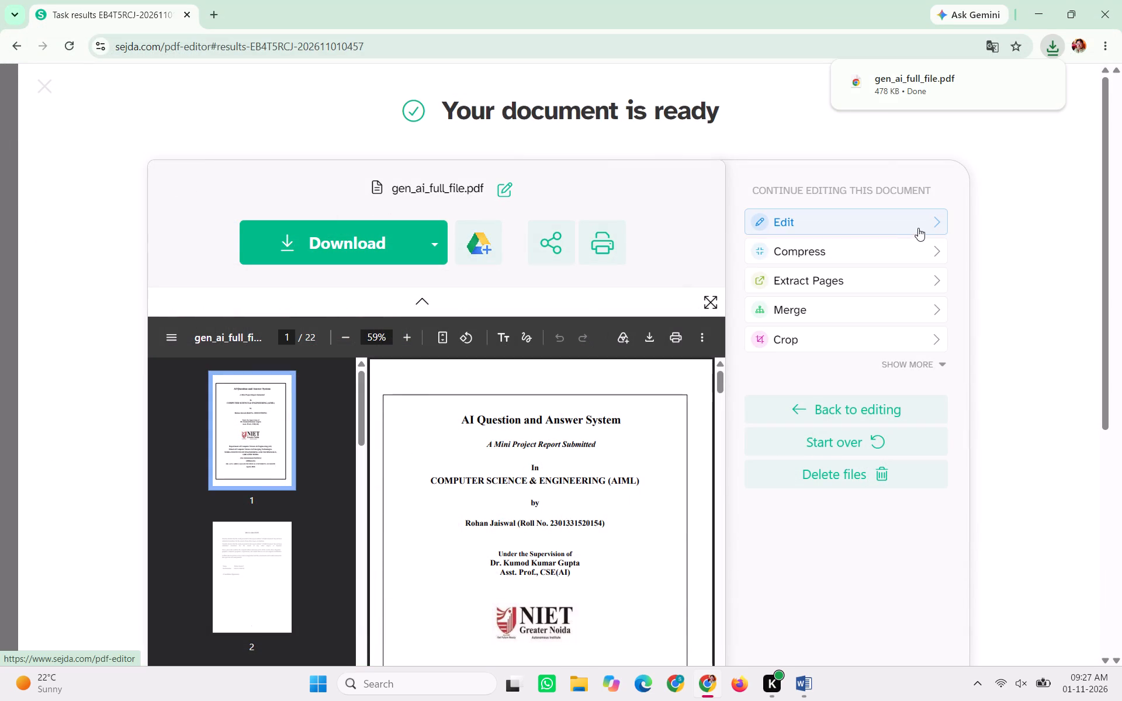
Leave Sejda, search Google for "i love pdf", and open iLovePDF's PDF to Word converter.
left_click(23, 50)
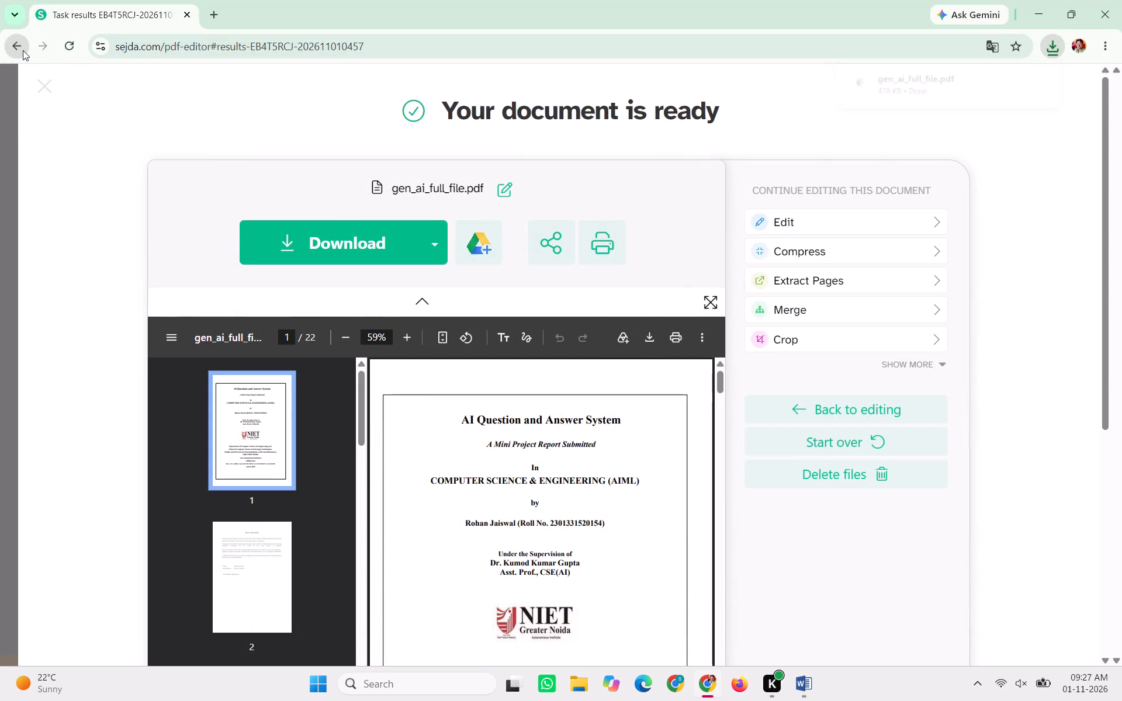
left_click(23, 50)
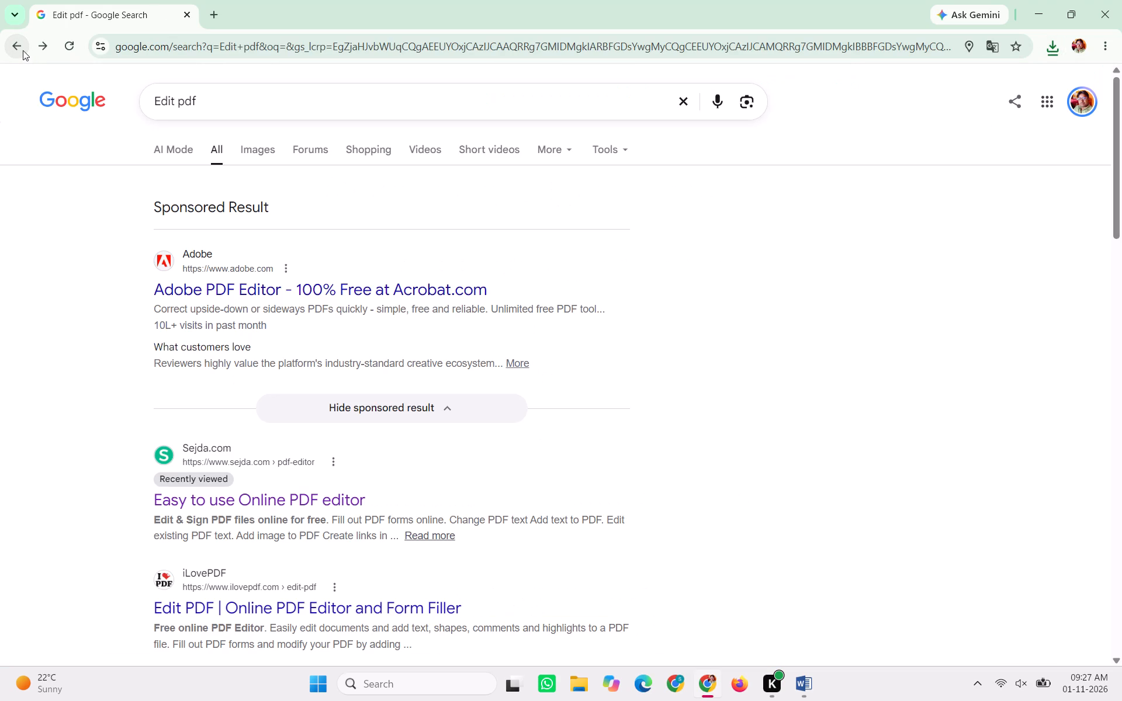
left_click(23, 50)
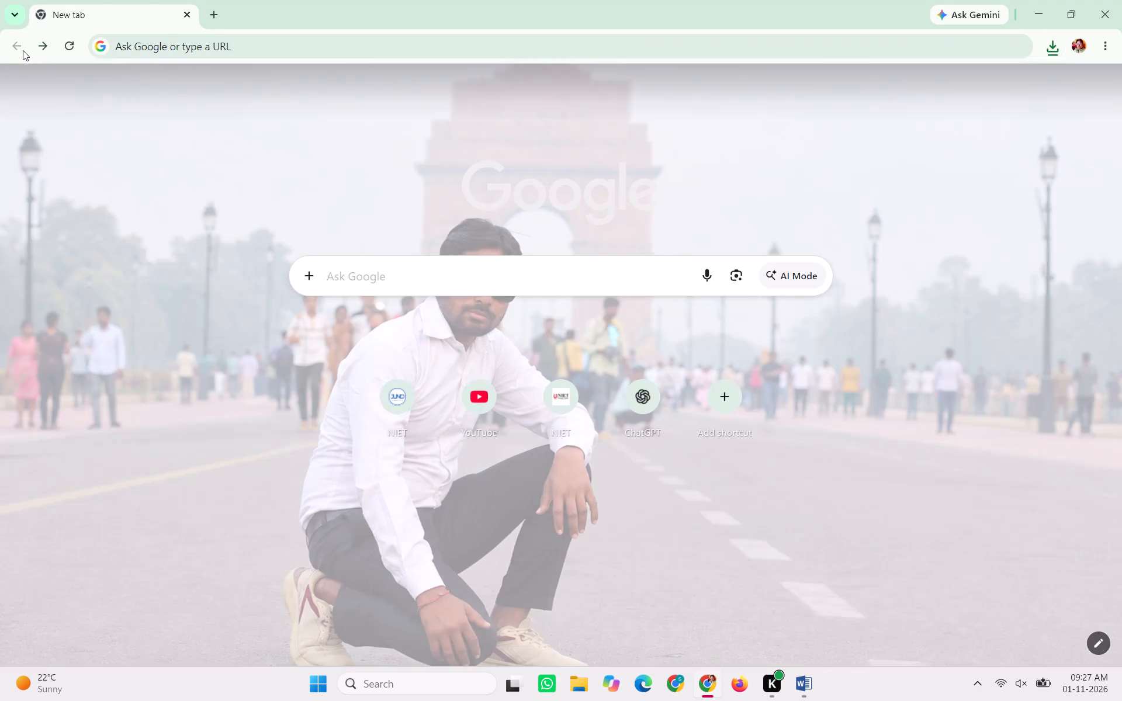
left_click(419, 274)
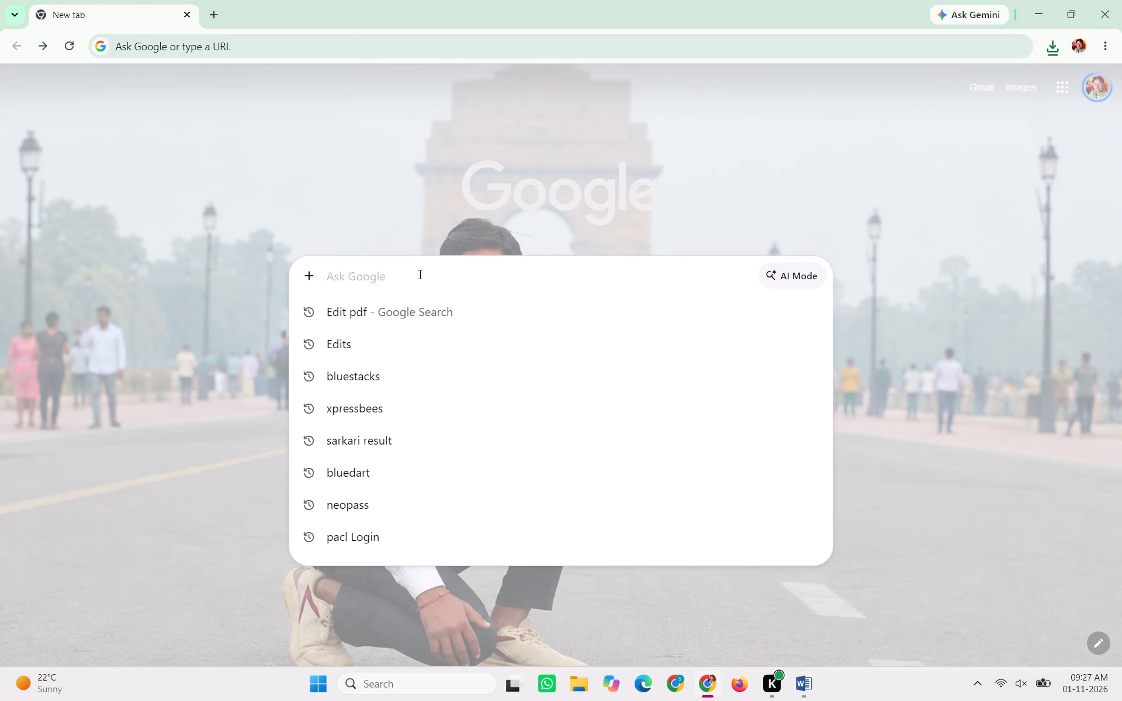
type("i l")
double_click(419, 274)
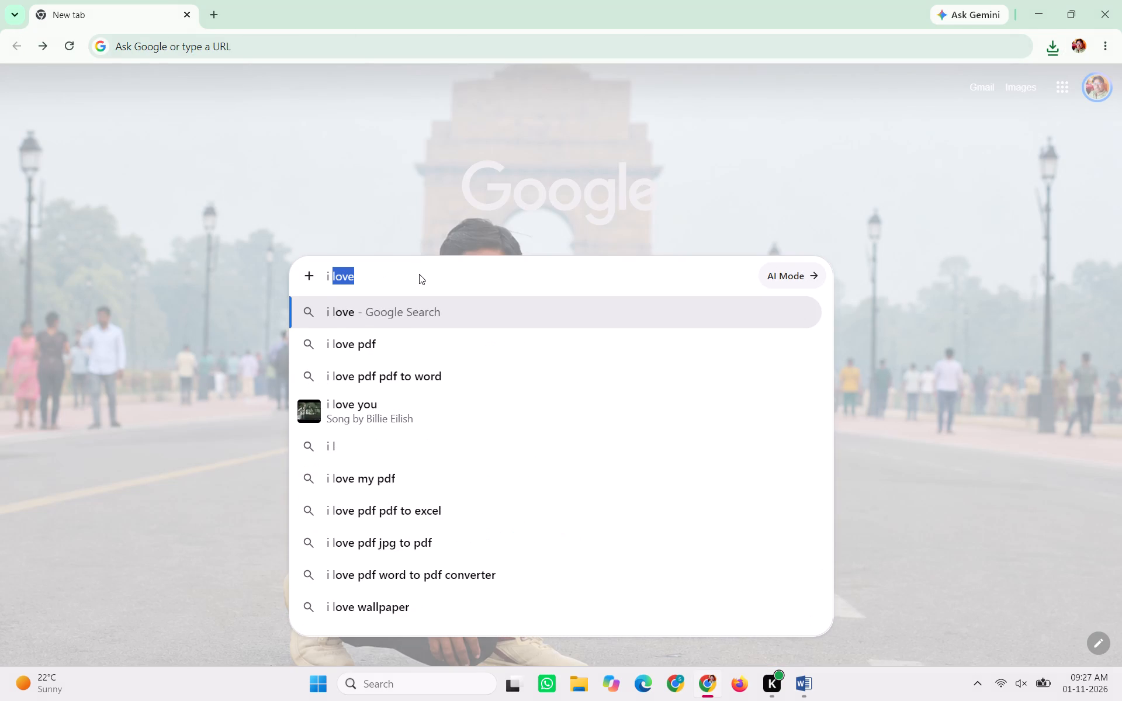
key("Down")
key("Return")
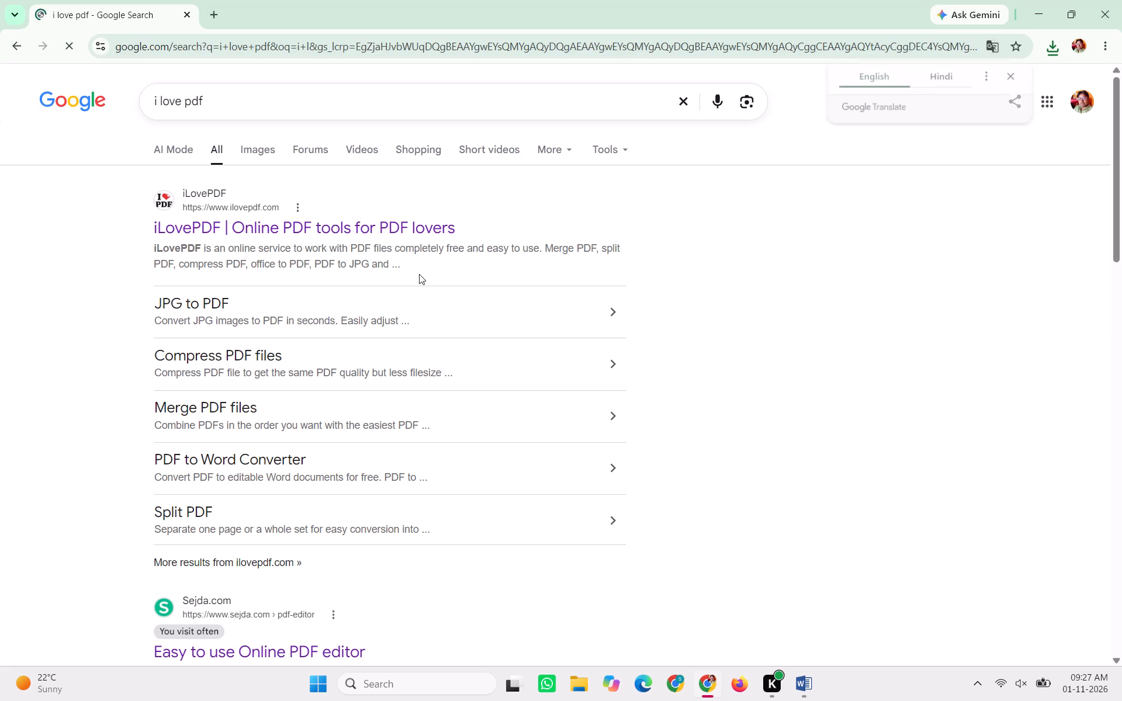
left_click(349, 223)
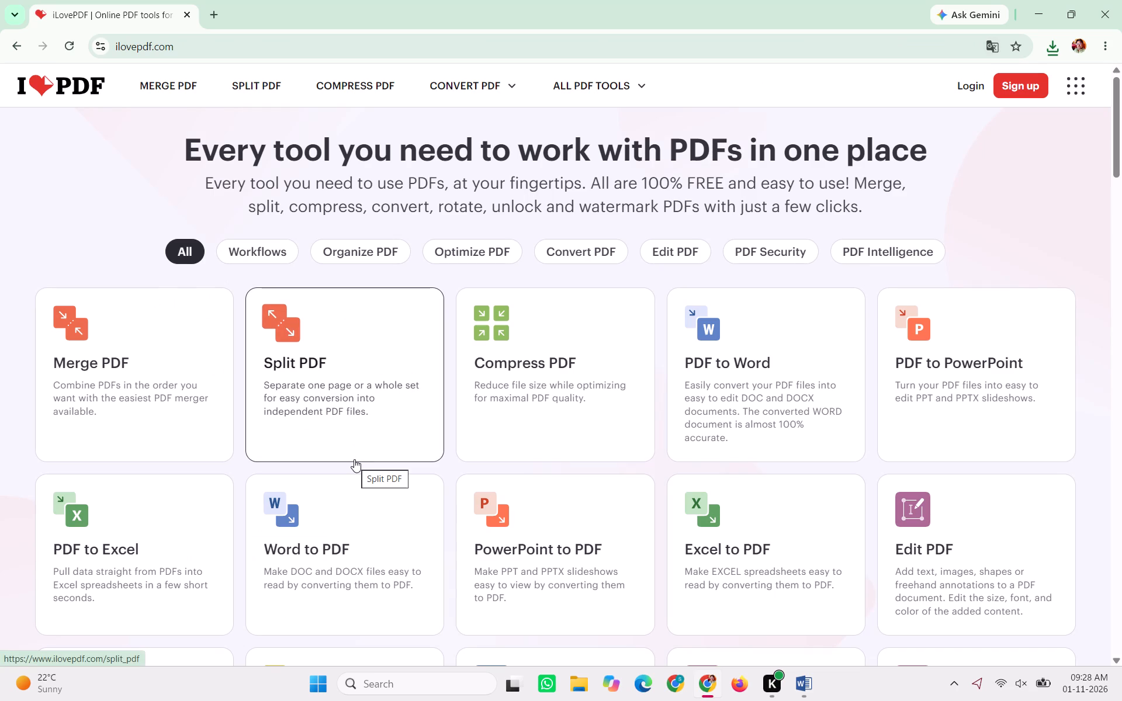
left_click(782, 401)
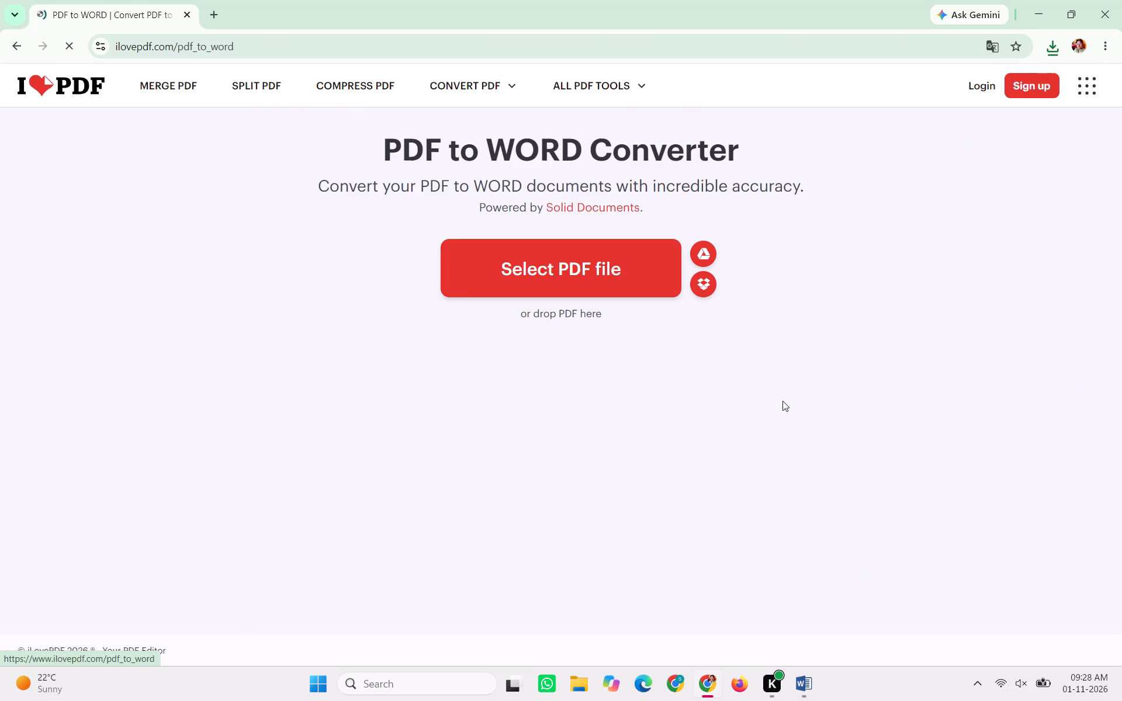
Upload gen_ai_full_file from the Downloads folder and start converting it to Word.
left_click(533, 261)
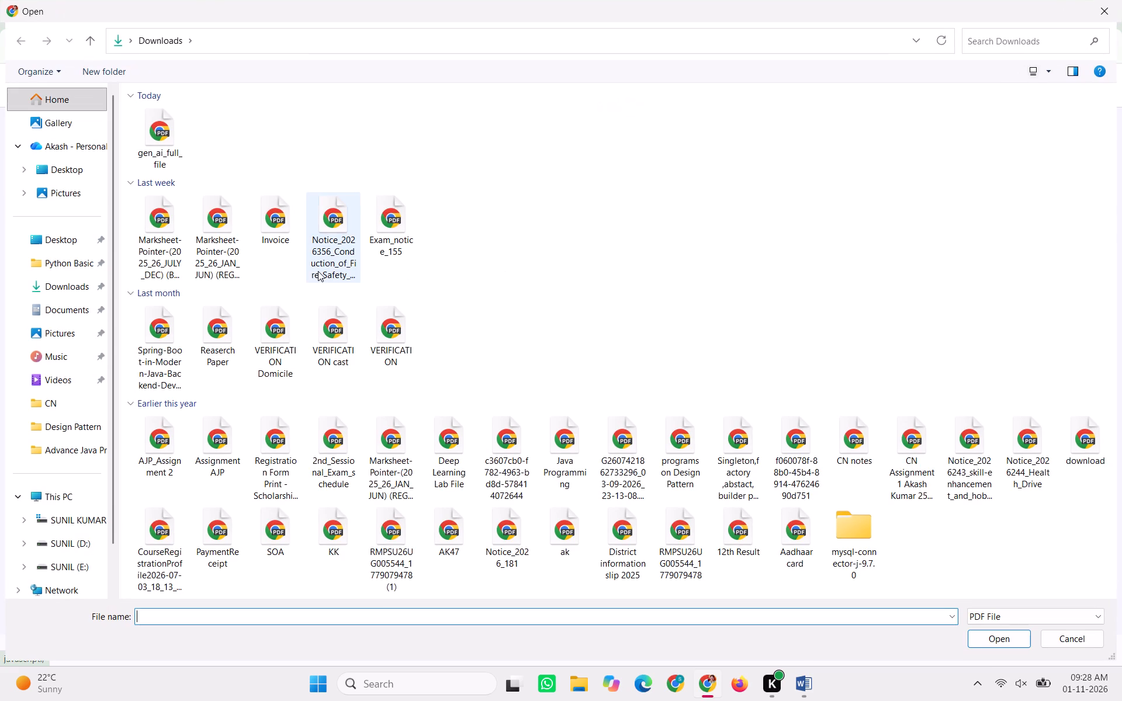
double_click(150, 153)
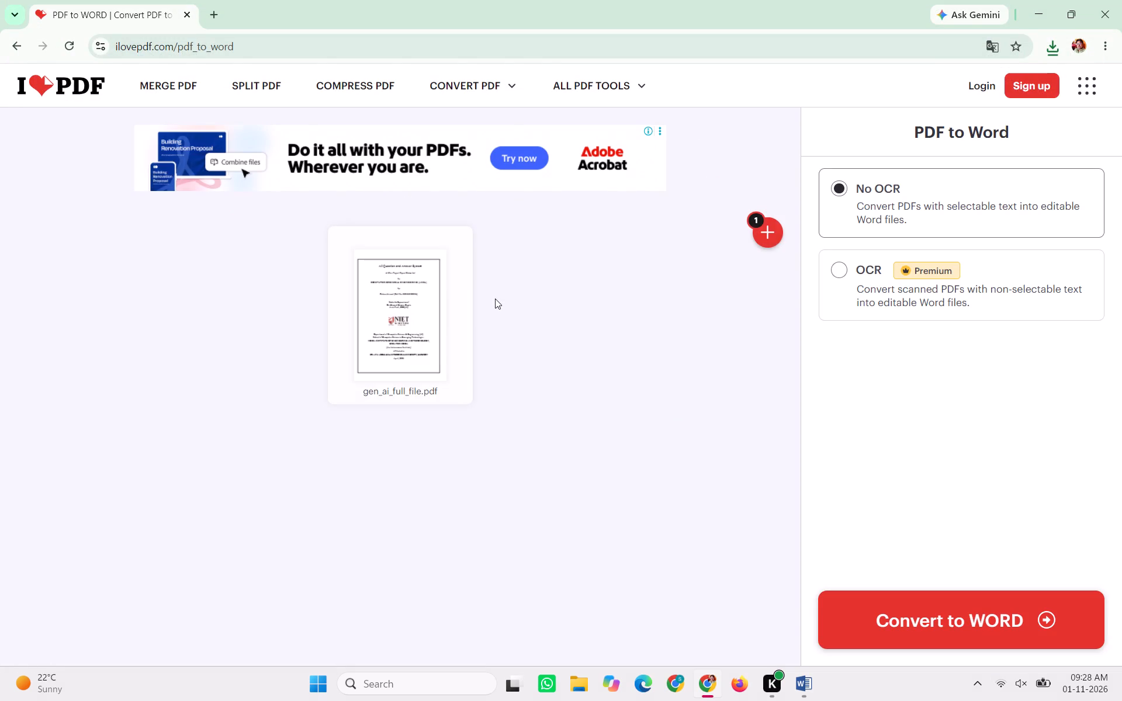
left_click(927, 623)
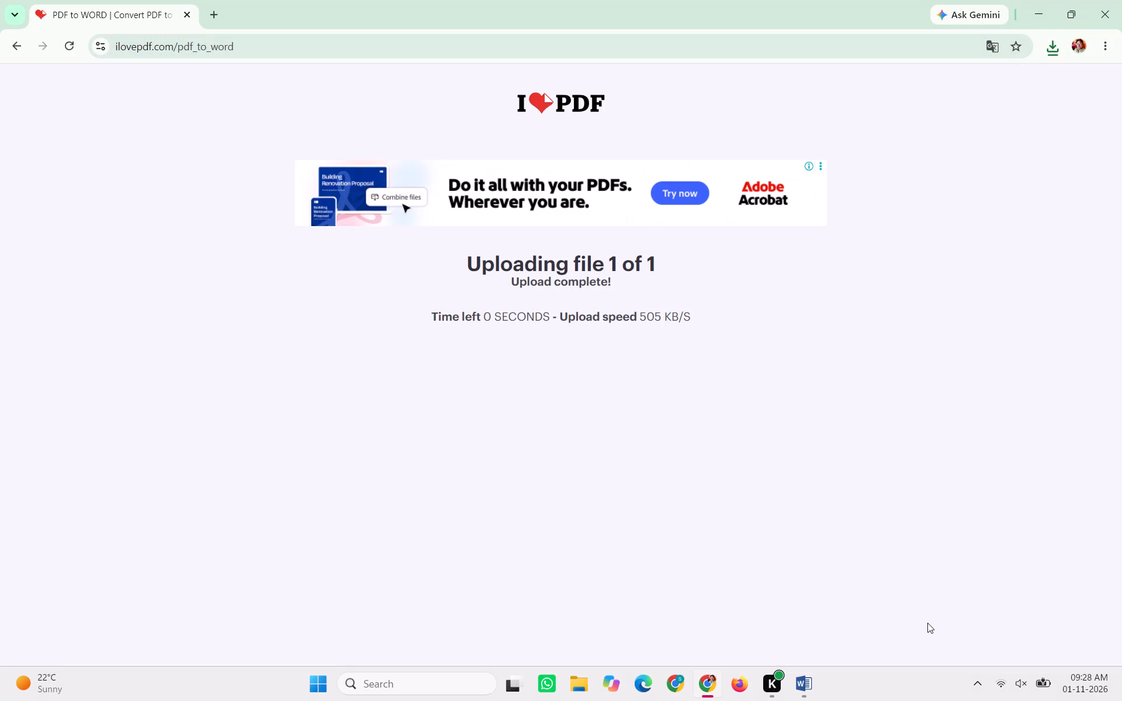
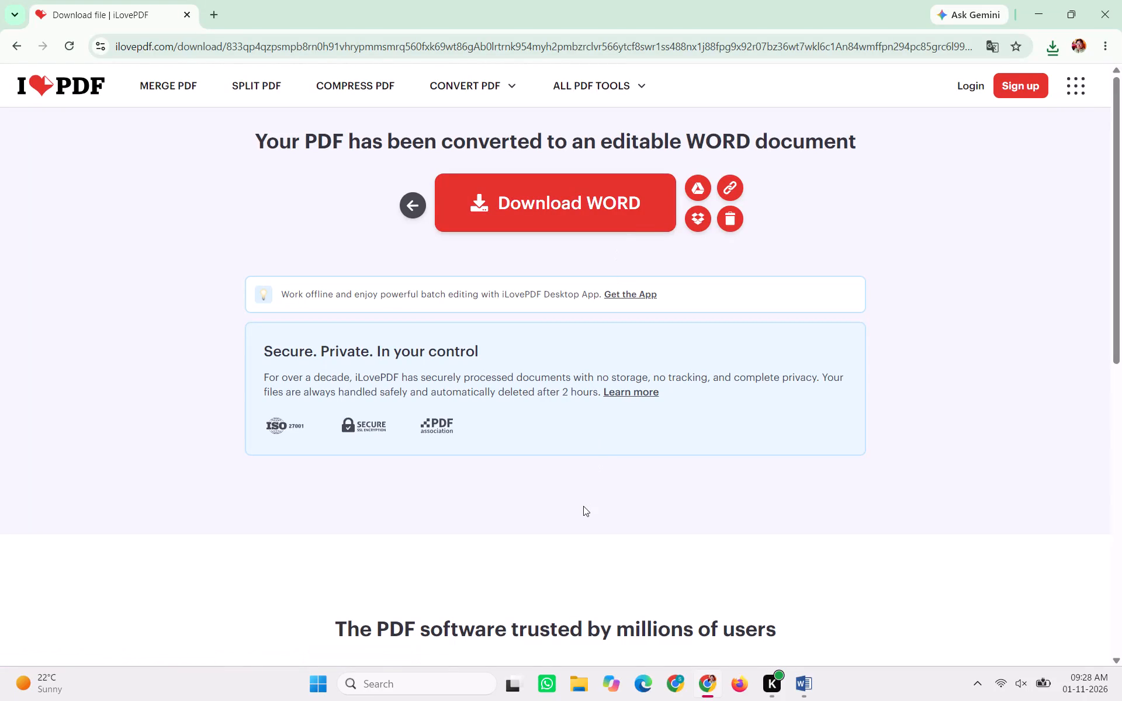
Download the converted Word document to the Downloads folder as gen_ai_full_file.
left_click(1049, 39)
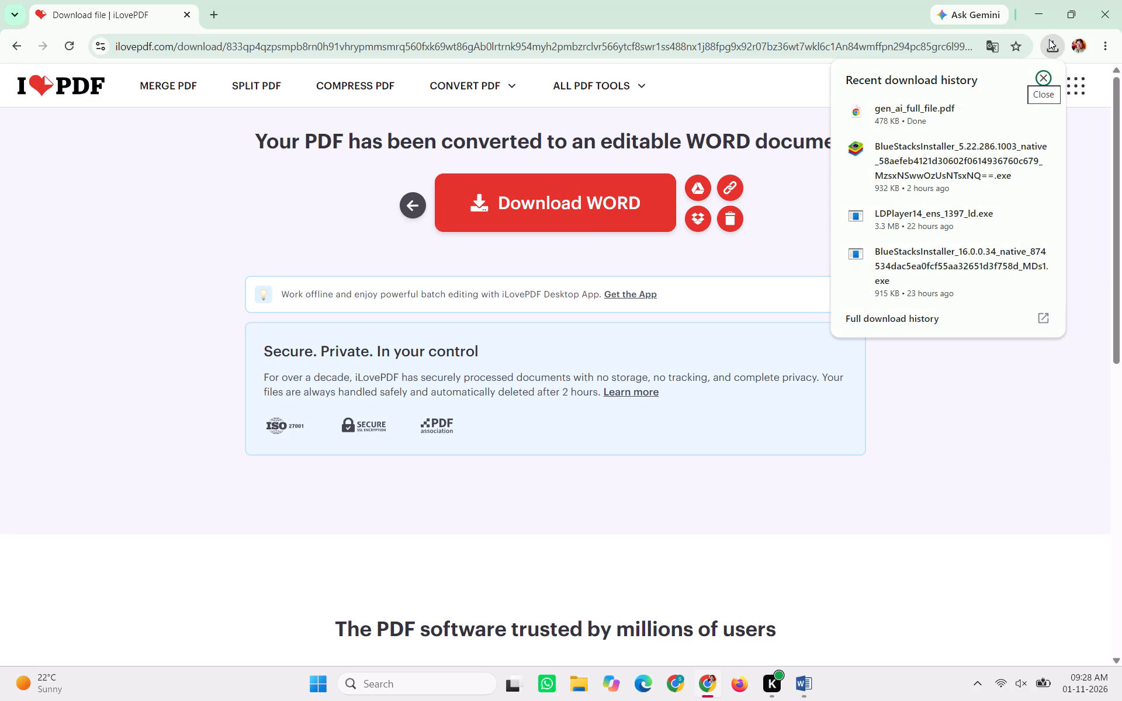
left_click(740, 240)
left_click(566, 194)
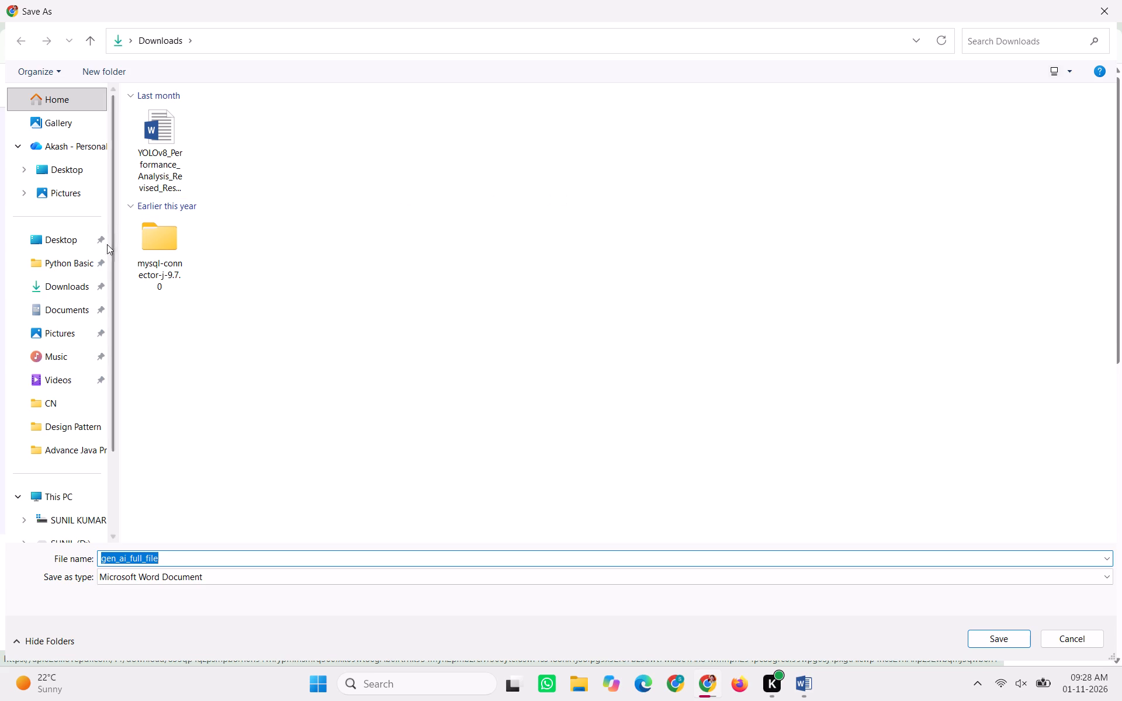
left_click(84, 283)
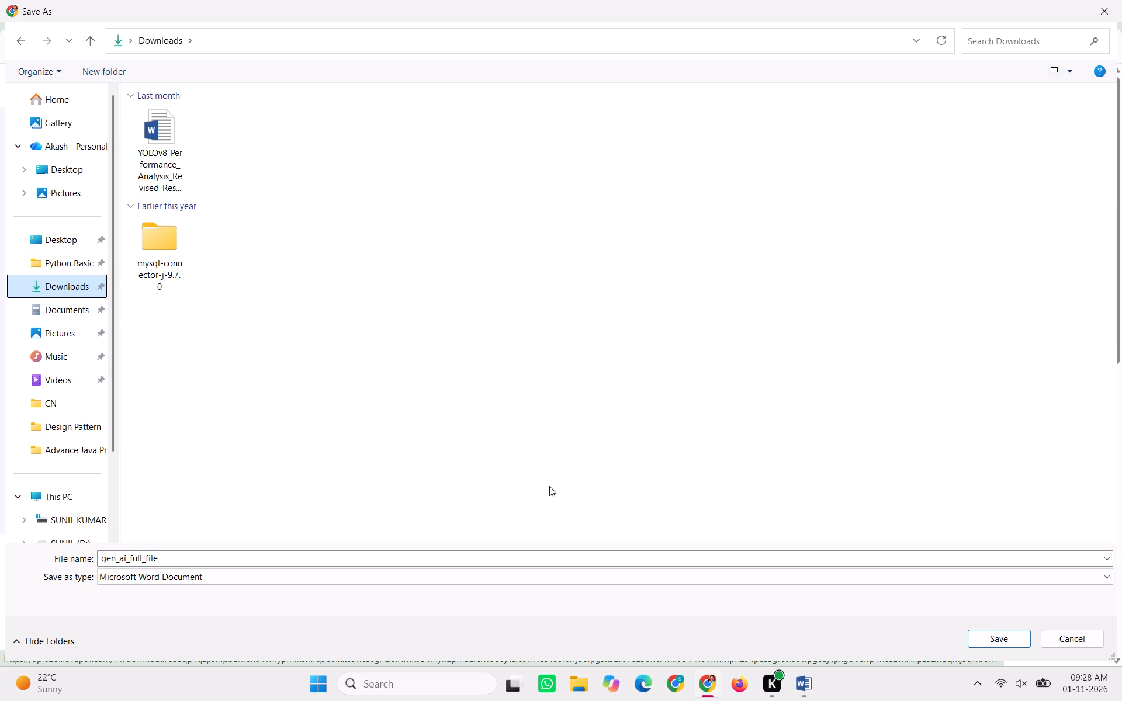
left_click(1009, 635)
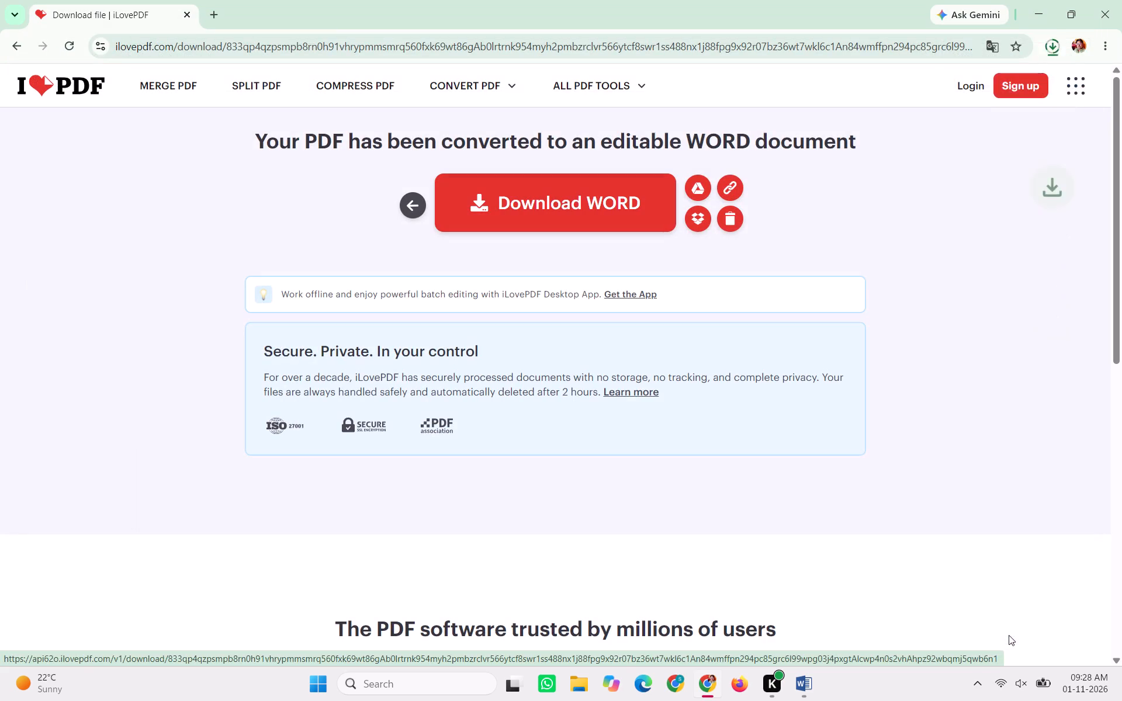
Open the downloaded gen_ai_full_file.docx in Word and enable editing.
left_click(992, 105)
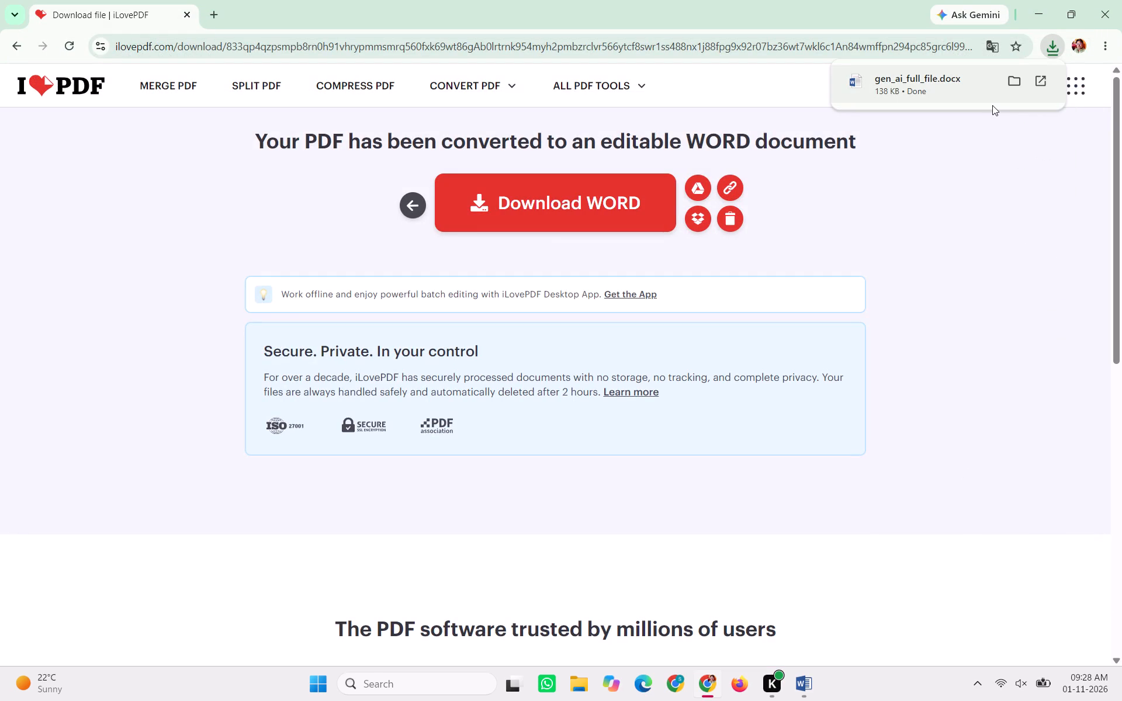
left_click(967, 82)
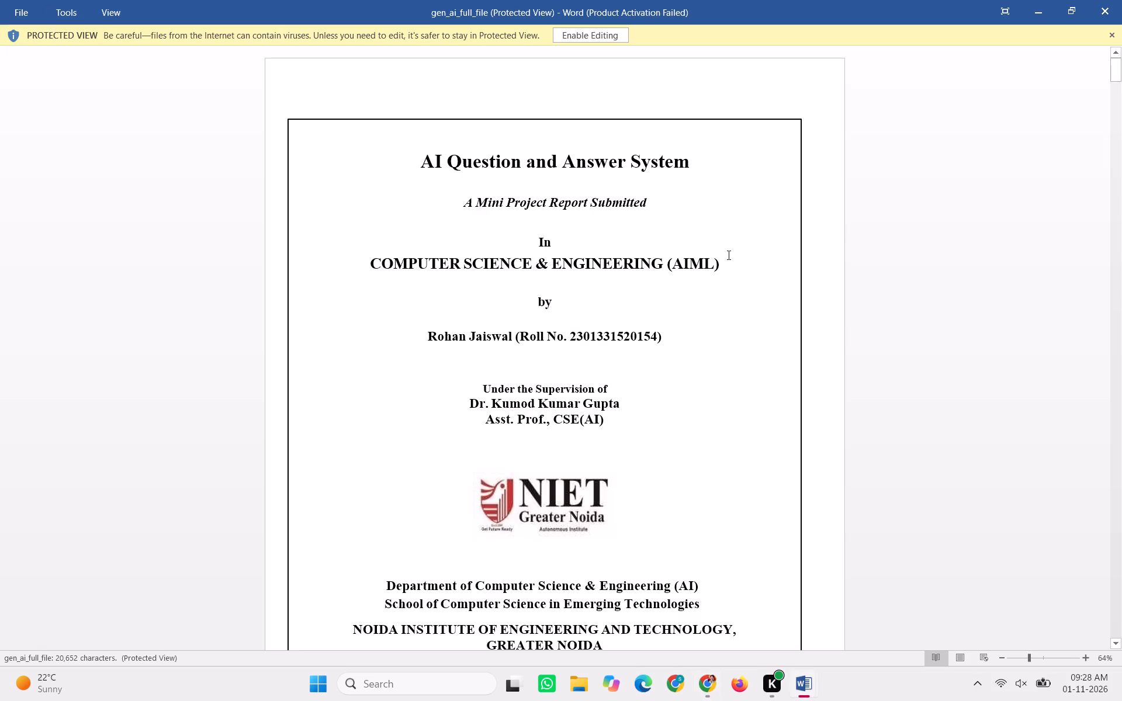
left_click(596, 27)
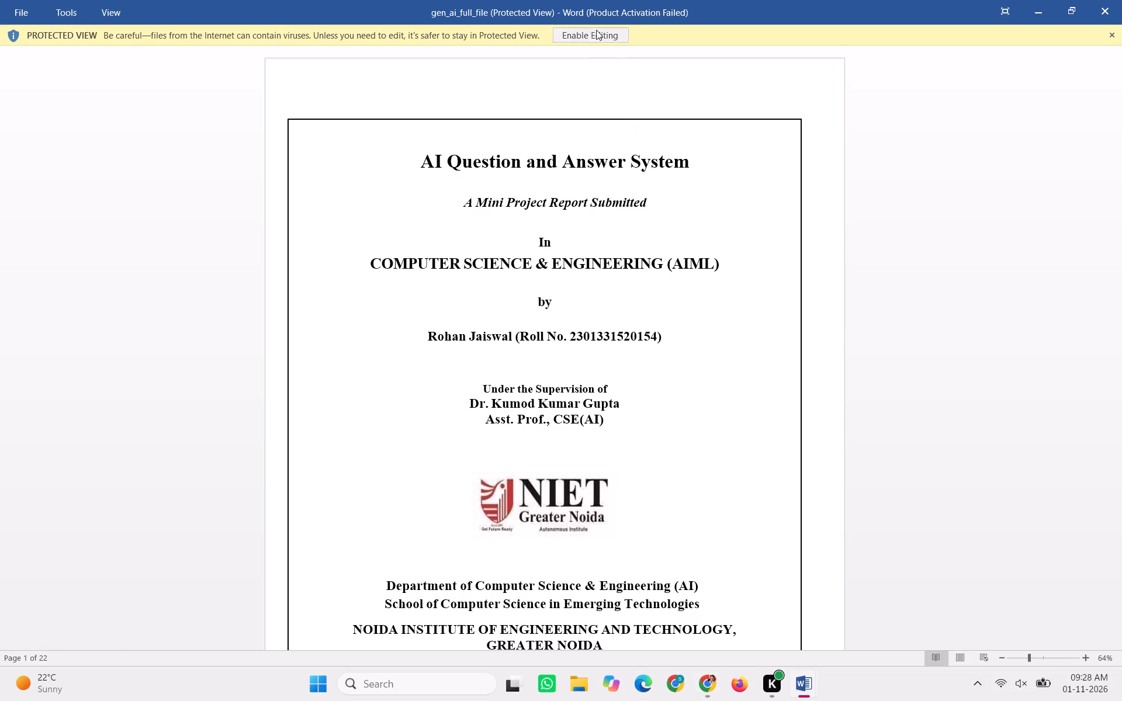
left_click(596, 36)
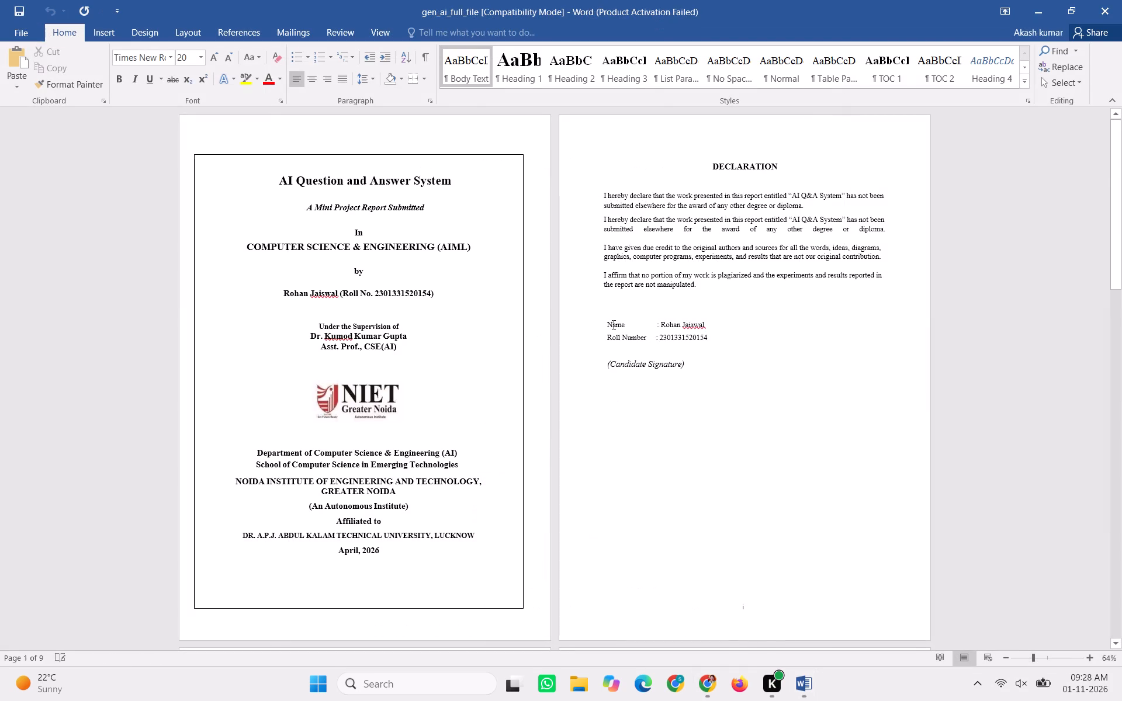
Set the document view to show one page at a time.
left_click(381, 27)
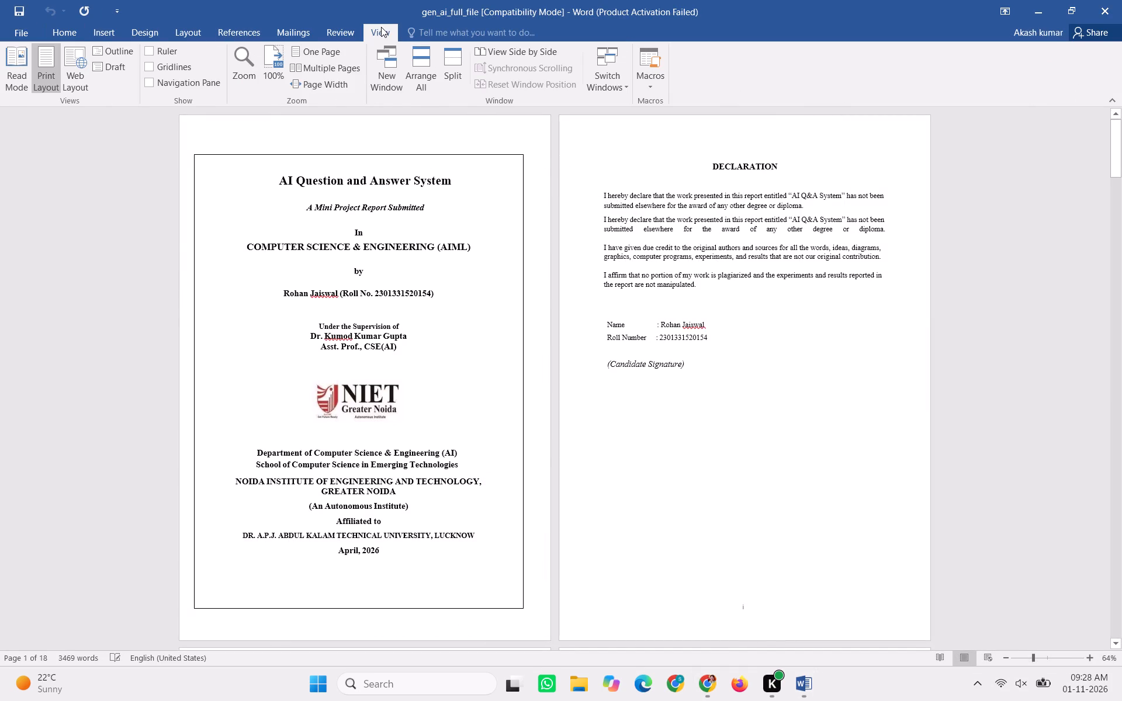
left_click(335, 55)
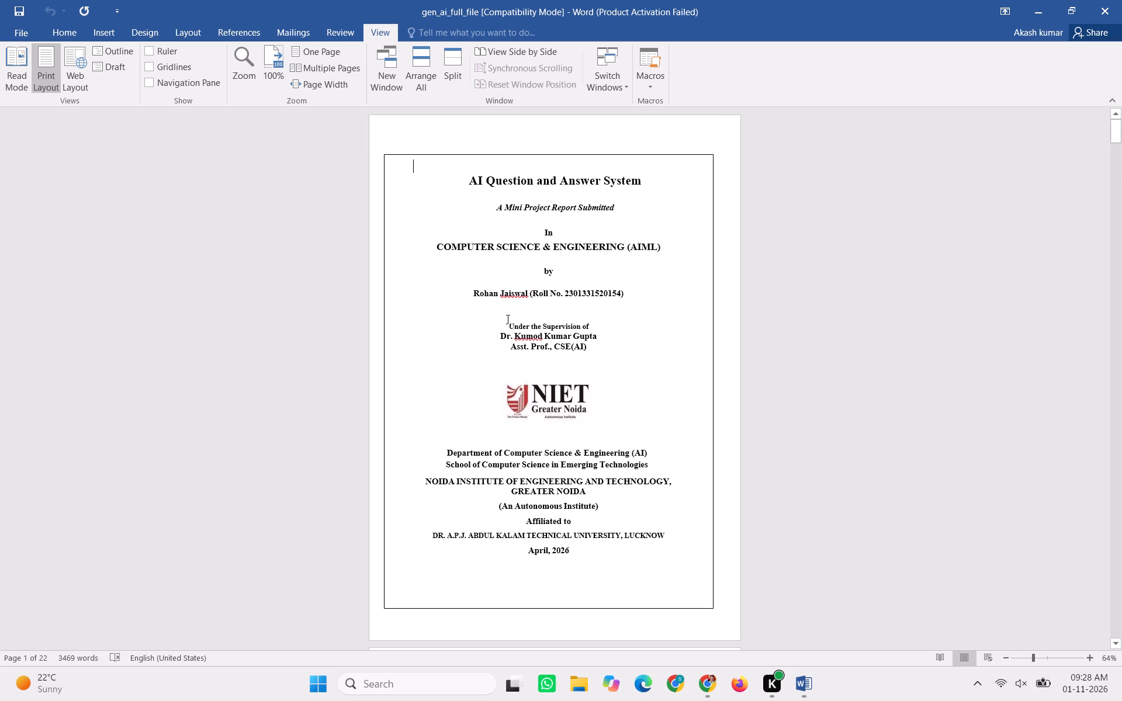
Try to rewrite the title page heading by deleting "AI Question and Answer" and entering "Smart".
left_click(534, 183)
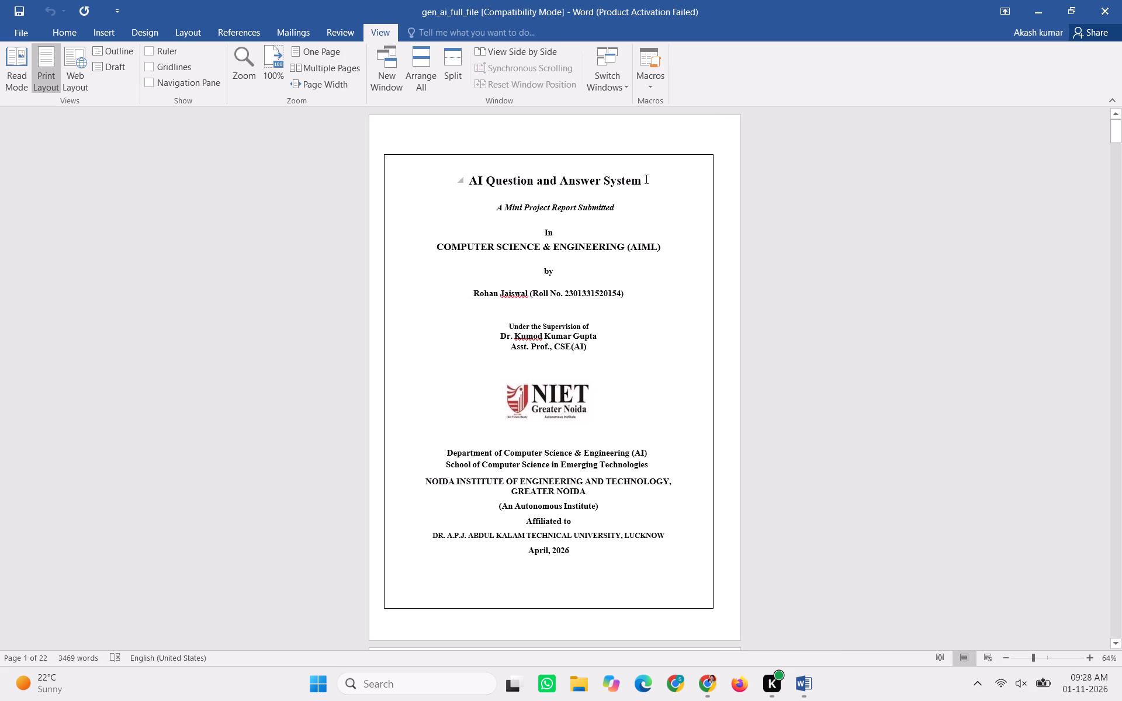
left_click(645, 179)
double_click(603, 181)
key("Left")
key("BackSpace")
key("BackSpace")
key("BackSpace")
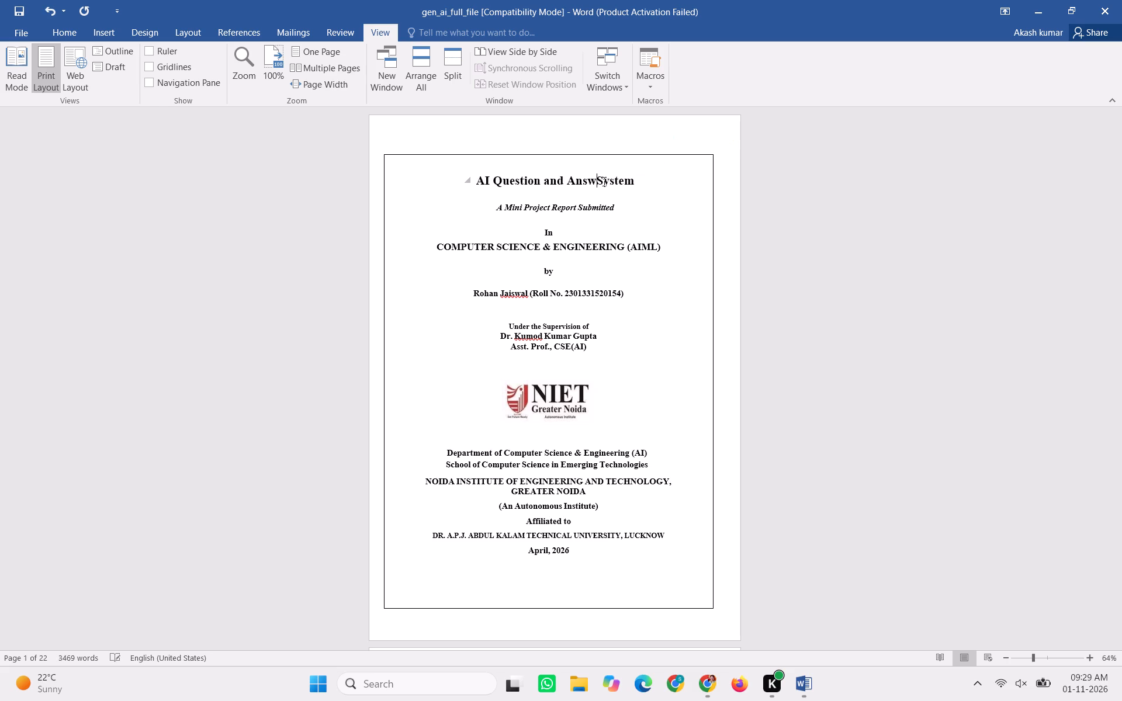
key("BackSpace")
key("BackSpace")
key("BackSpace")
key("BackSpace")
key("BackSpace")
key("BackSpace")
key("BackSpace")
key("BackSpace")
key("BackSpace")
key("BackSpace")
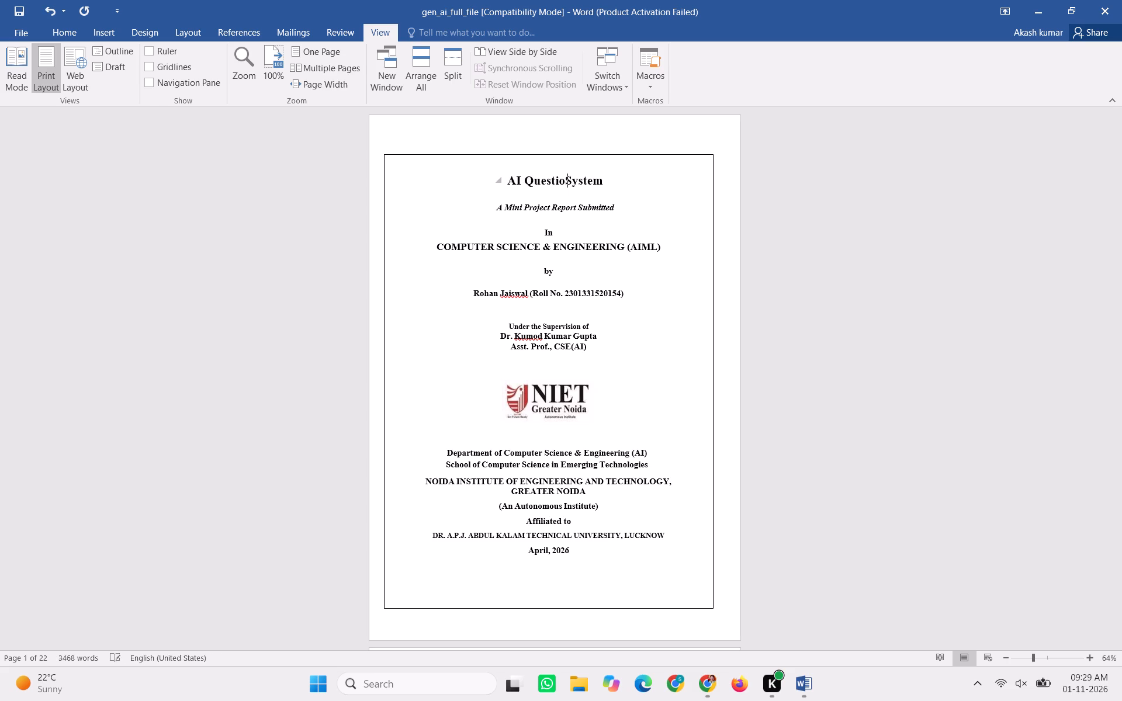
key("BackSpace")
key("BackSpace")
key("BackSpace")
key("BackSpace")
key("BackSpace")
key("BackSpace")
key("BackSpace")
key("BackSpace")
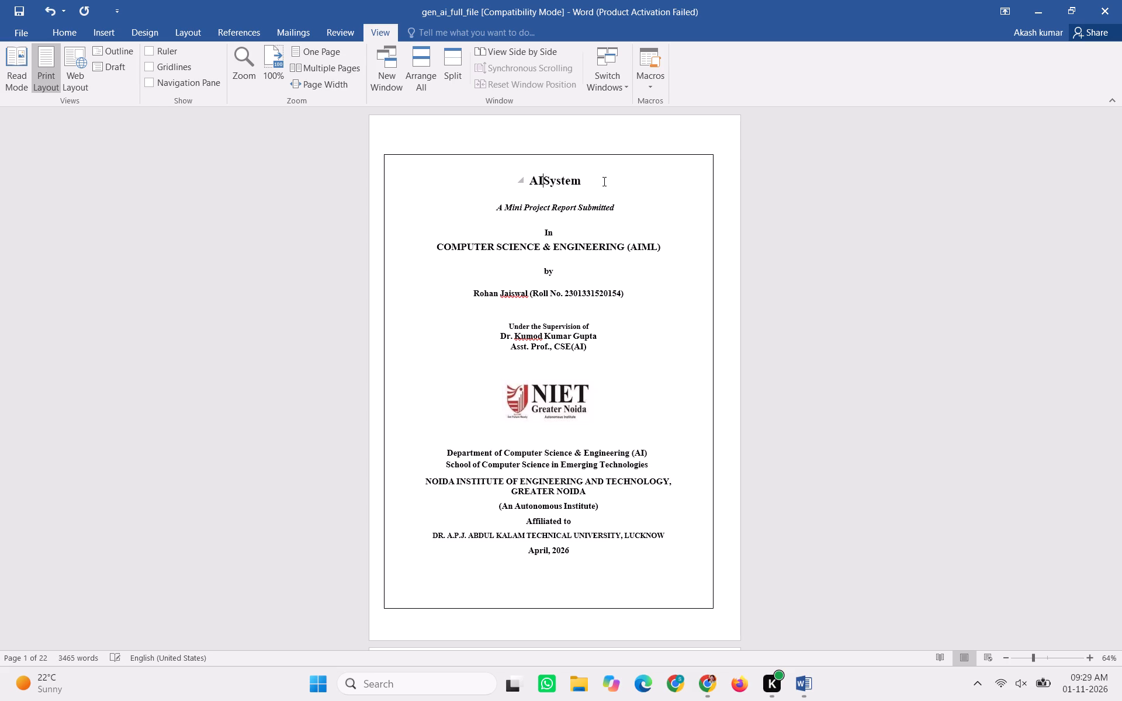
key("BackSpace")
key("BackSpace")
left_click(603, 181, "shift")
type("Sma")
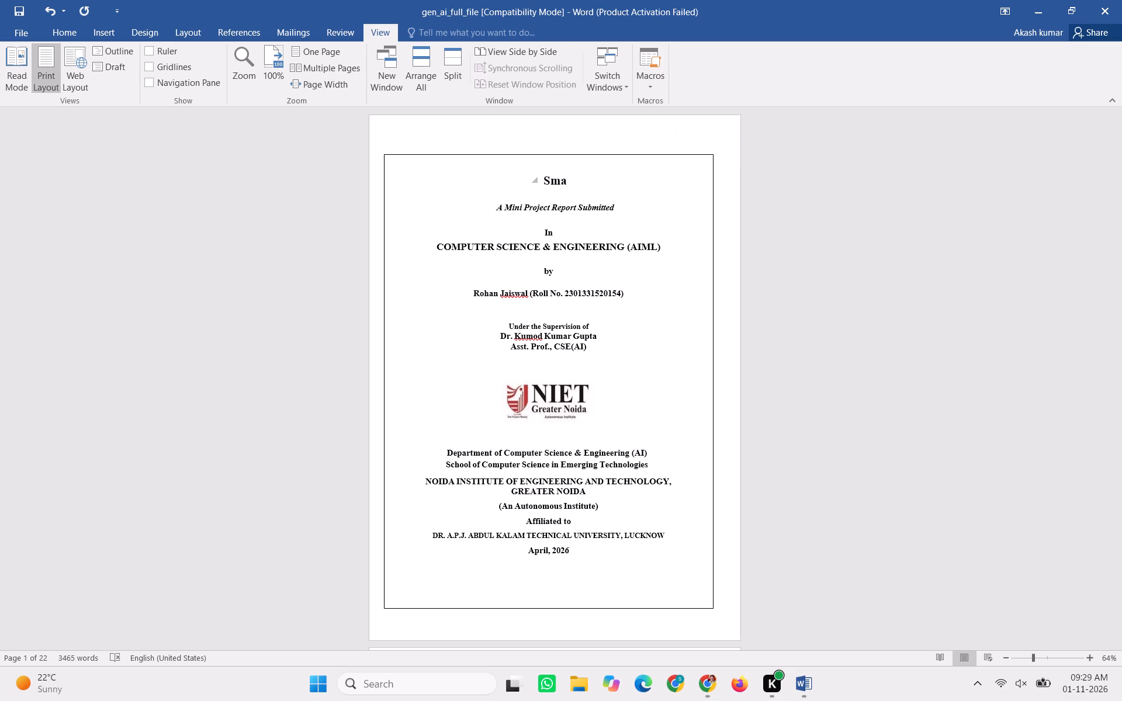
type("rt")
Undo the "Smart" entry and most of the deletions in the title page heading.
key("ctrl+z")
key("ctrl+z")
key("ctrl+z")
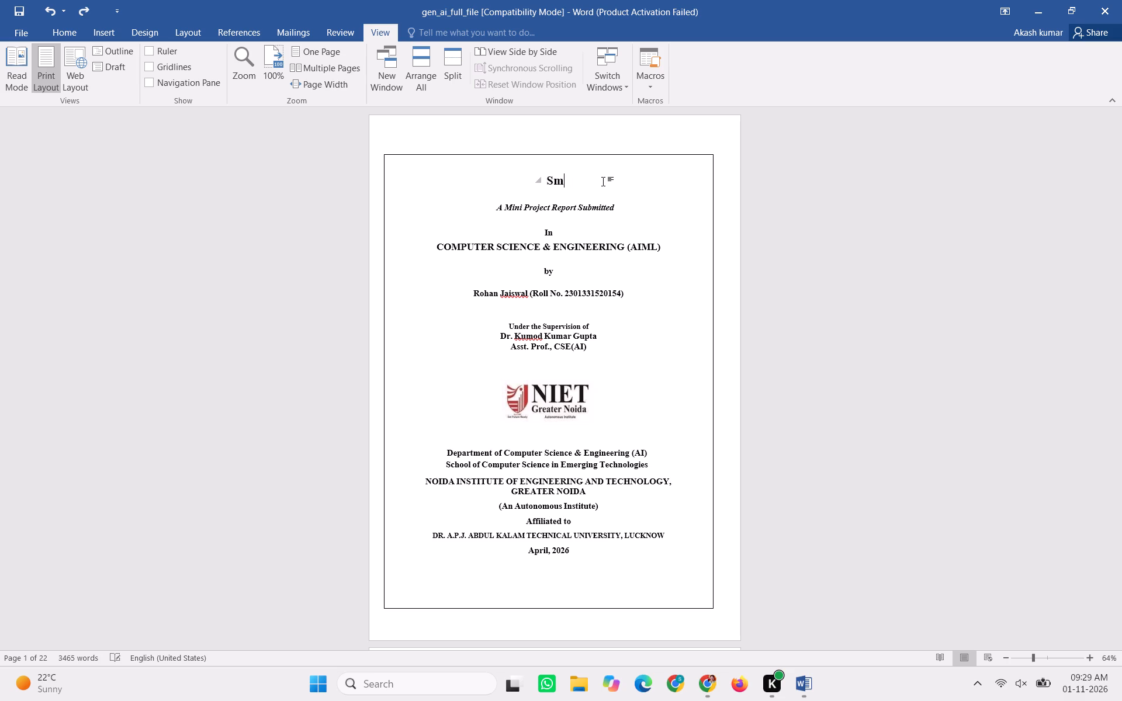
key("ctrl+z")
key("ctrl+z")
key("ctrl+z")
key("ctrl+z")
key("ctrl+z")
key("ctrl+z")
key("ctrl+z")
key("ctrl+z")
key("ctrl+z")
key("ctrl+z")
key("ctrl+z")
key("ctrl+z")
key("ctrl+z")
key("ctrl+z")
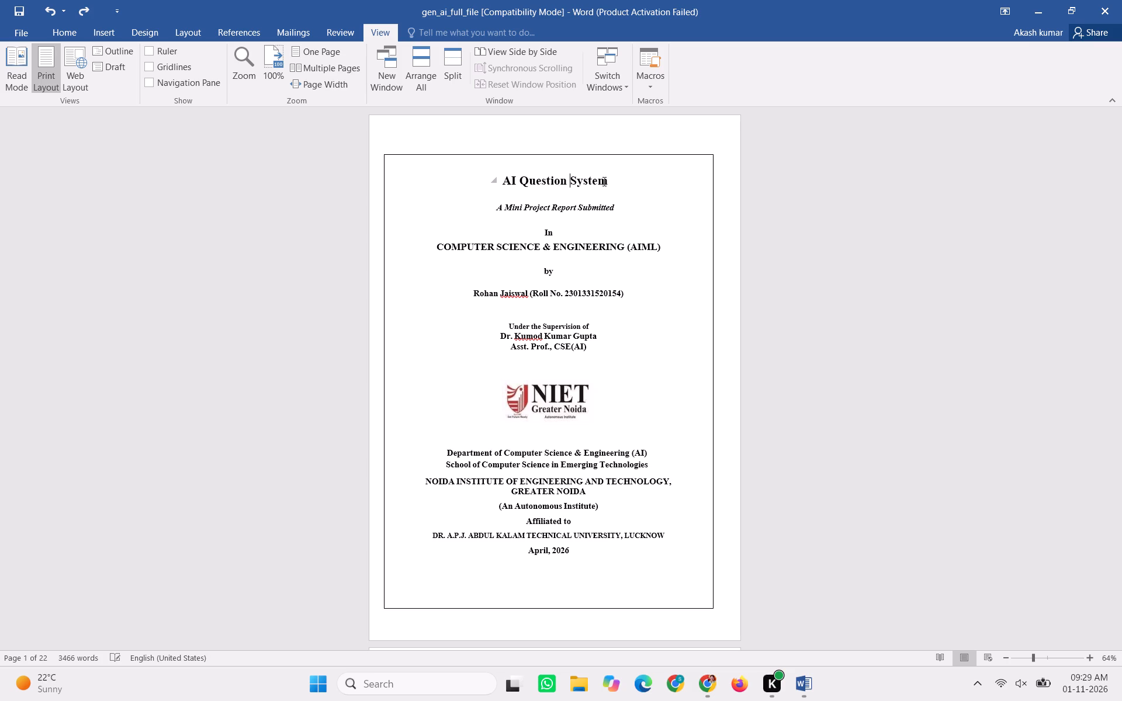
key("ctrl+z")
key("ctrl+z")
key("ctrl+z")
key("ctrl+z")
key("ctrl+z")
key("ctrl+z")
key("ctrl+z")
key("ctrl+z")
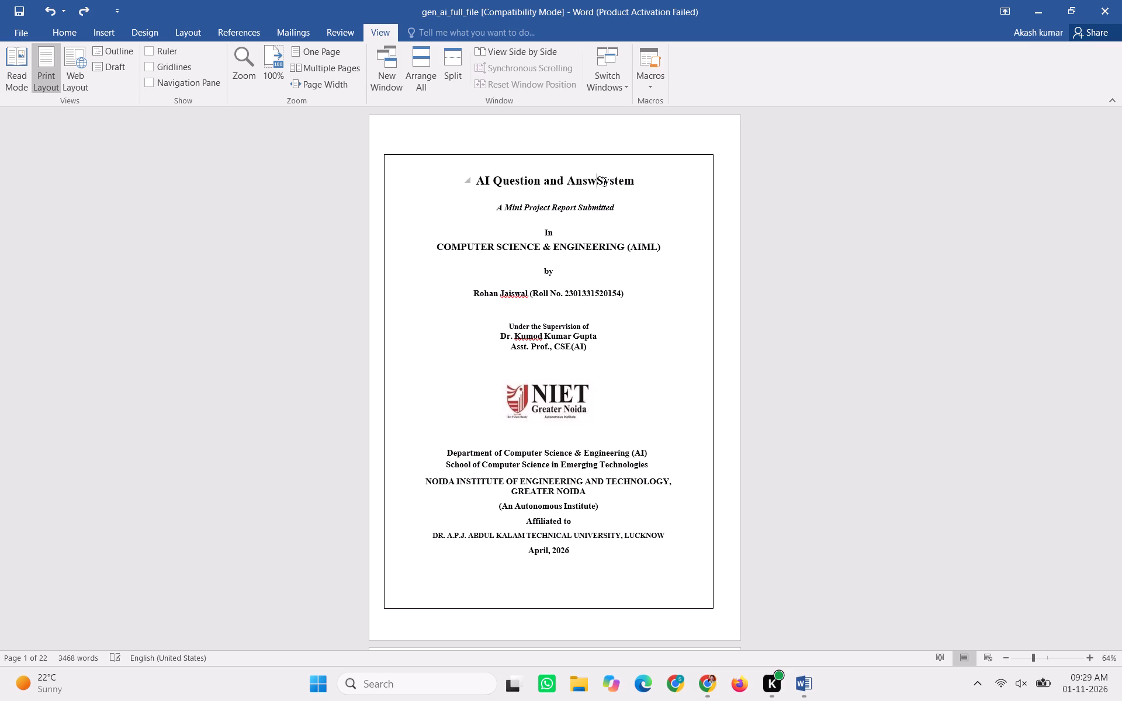
Replace the wording before "System" in the title page heading so it reads "Smart Traffic Management System".
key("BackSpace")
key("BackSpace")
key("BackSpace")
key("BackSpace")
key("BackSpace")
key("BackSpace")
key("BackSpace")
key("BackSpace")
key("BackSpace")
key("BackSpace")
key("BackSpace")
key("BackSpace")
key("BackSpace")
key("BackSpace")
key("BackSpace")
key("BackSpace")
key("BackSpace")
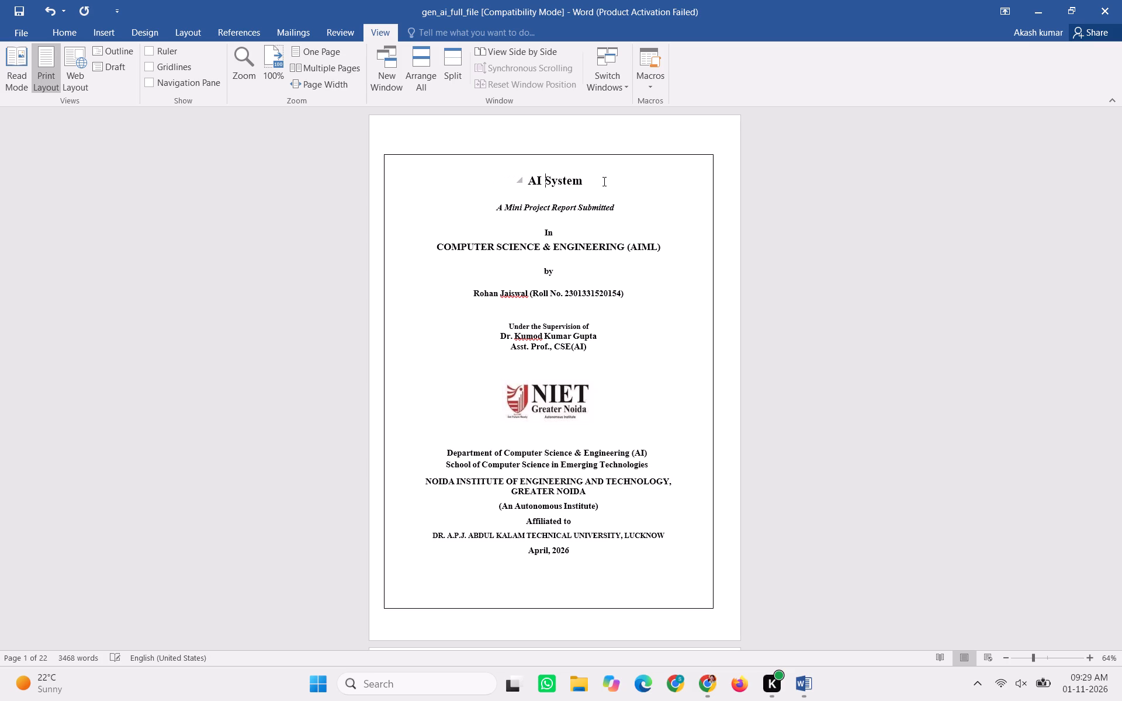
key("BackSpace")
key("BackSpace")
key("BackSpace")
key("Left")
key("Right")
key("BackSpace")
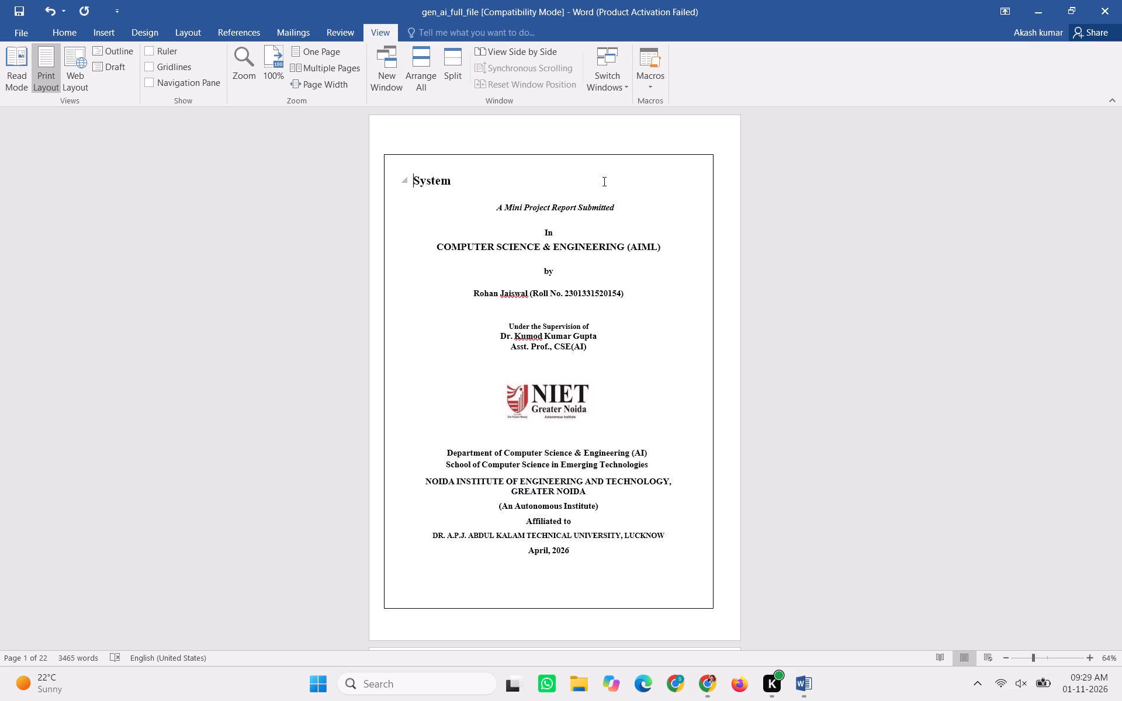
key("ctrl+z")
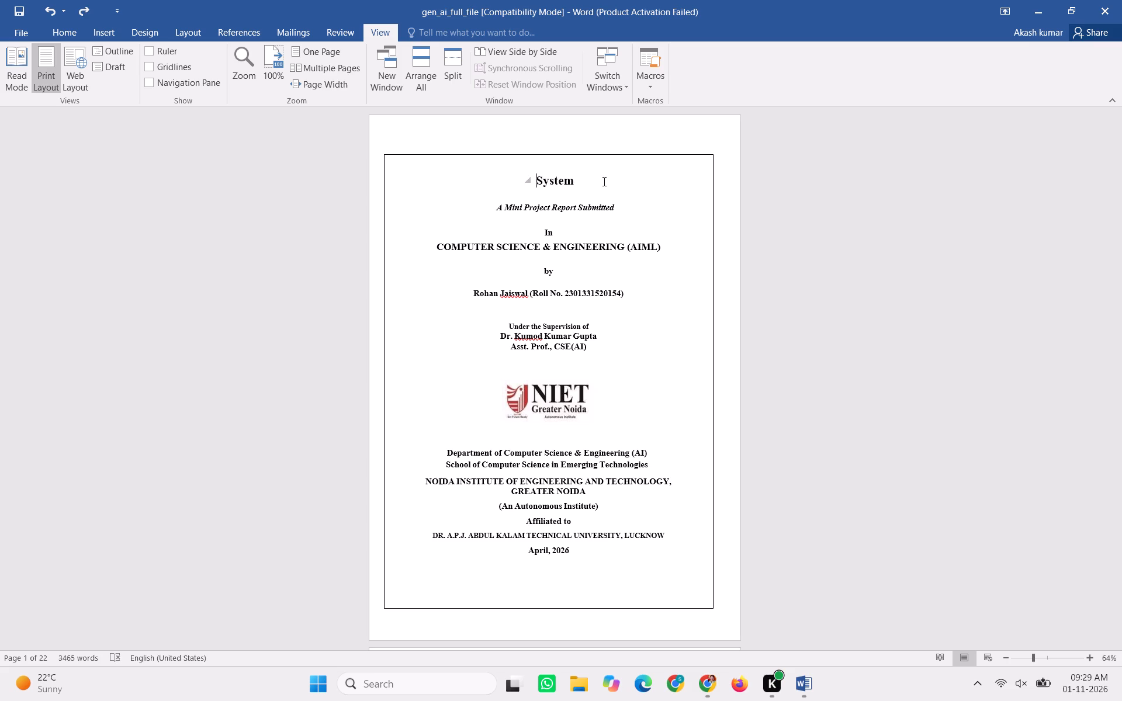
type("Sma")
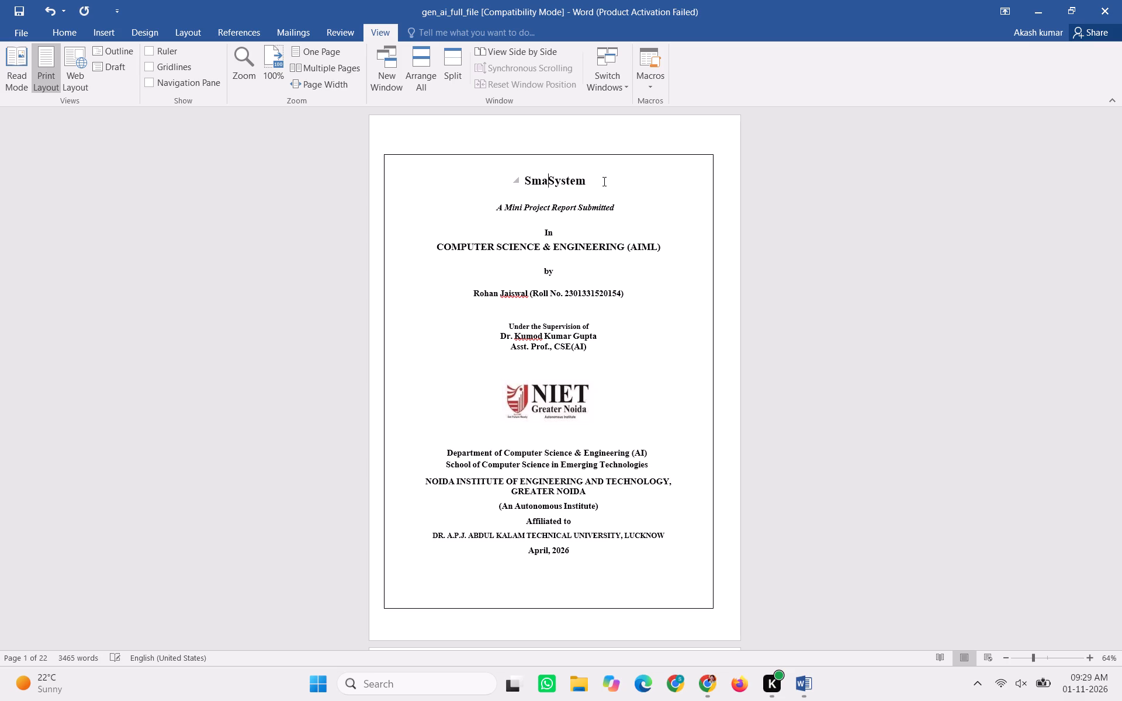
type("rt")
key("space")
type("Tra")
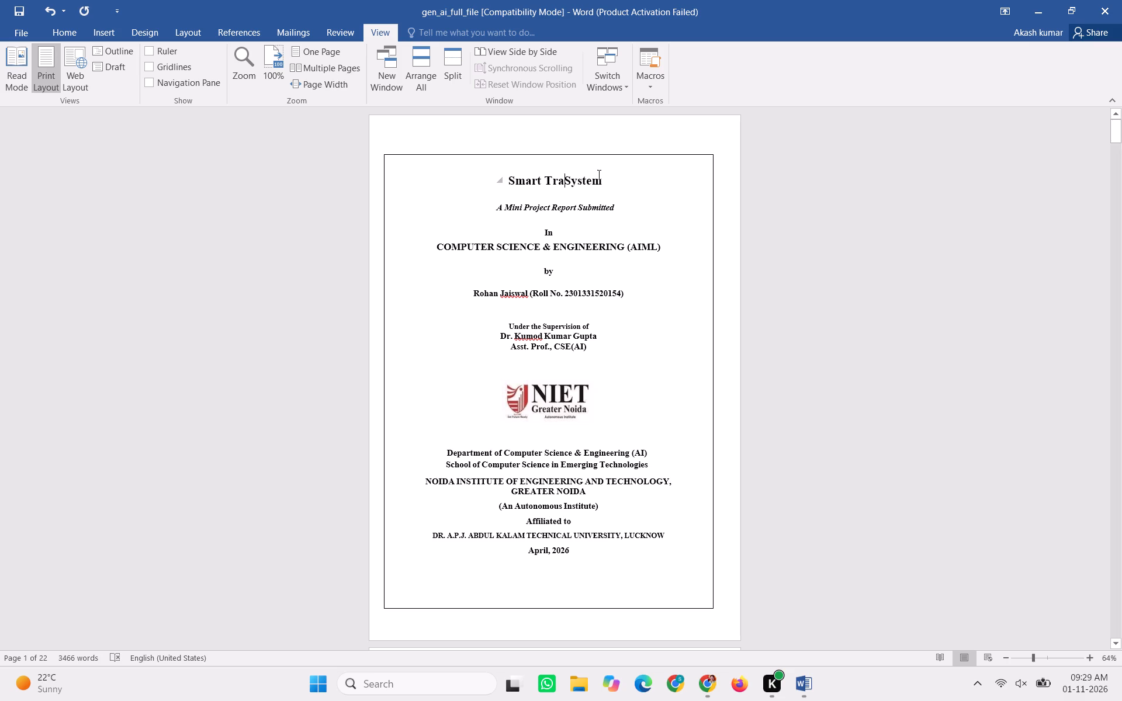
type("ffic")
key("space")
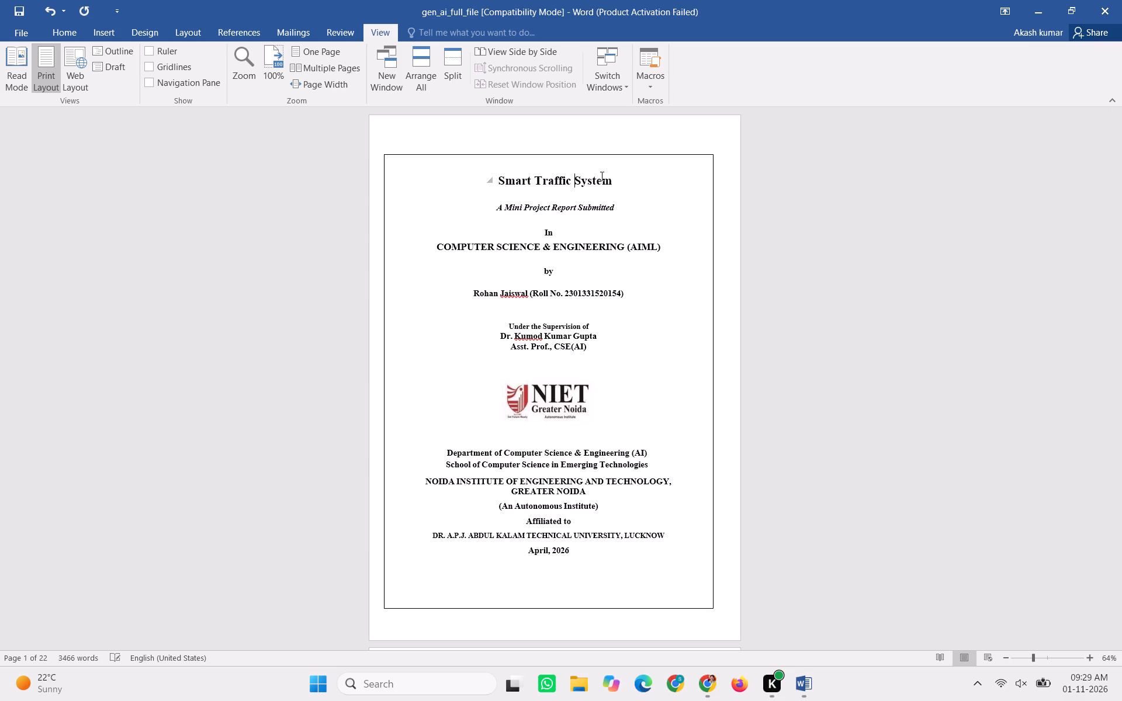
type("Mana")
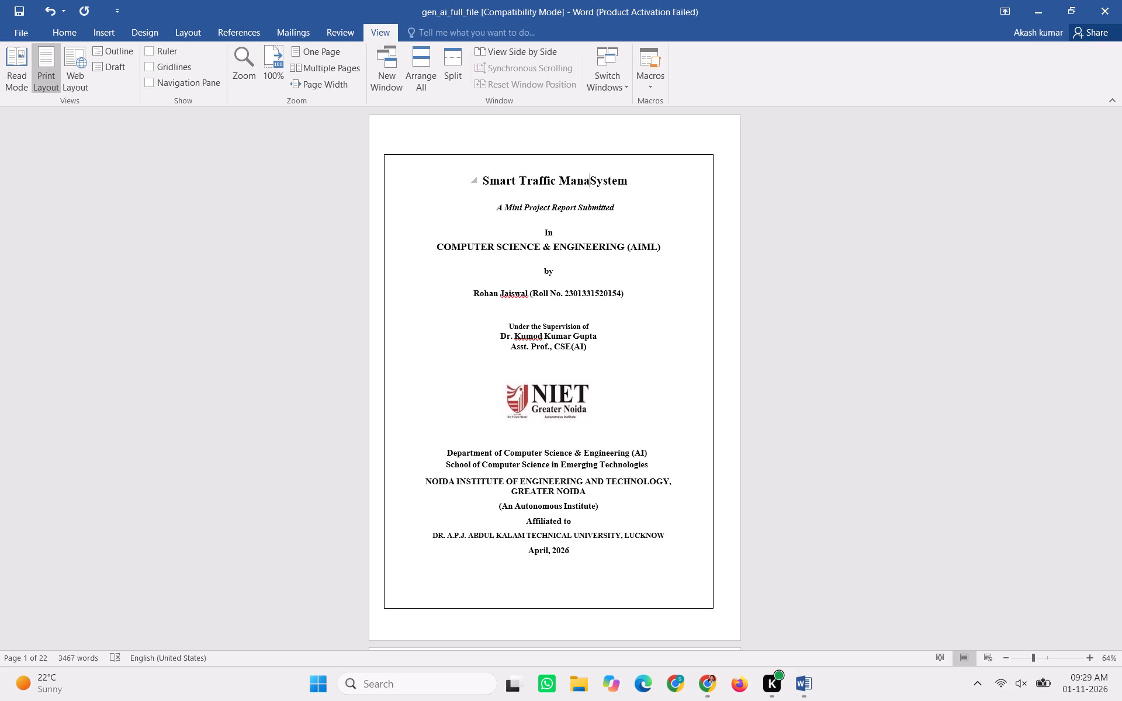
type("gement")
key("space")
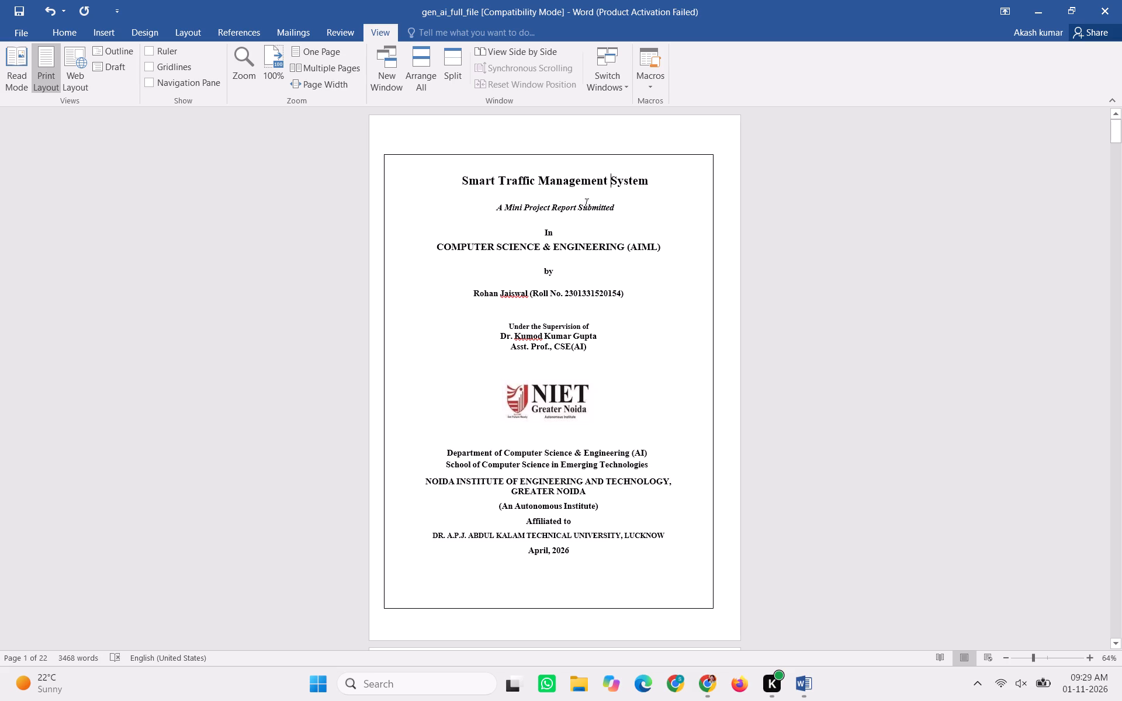
Delete the "A Mini Project Report Submitted" line and its blank line beneath the title page heading.
left_click(622, 212)
left_click(622, 212)
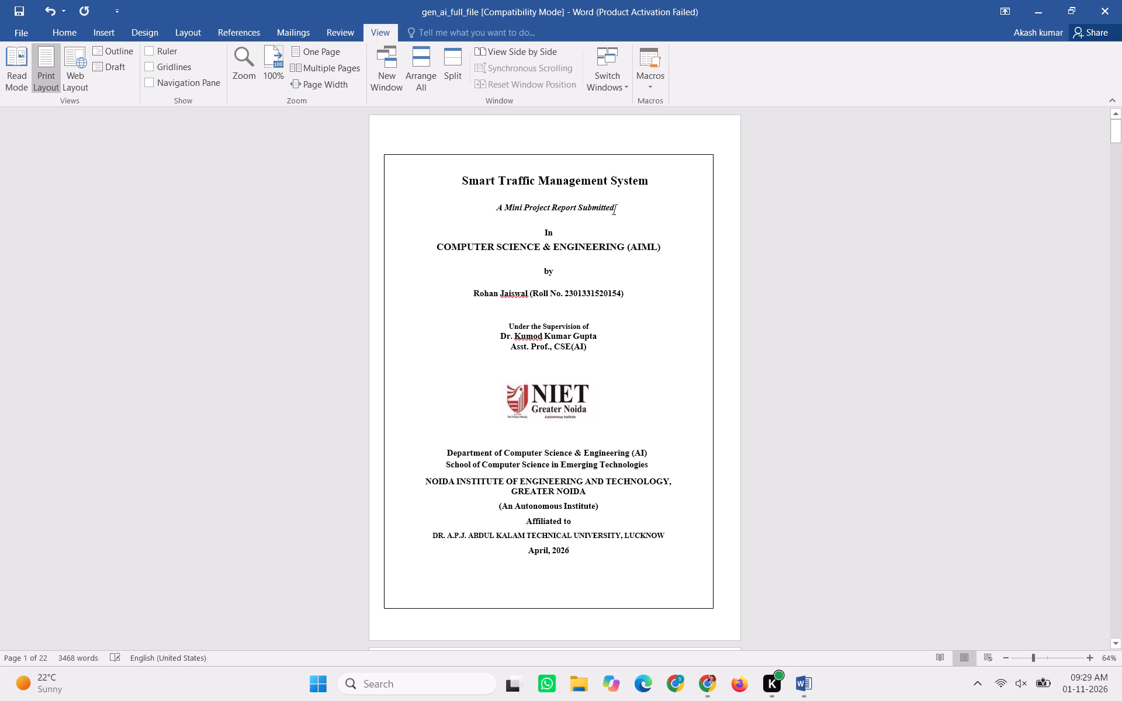
double_click(619, 209)
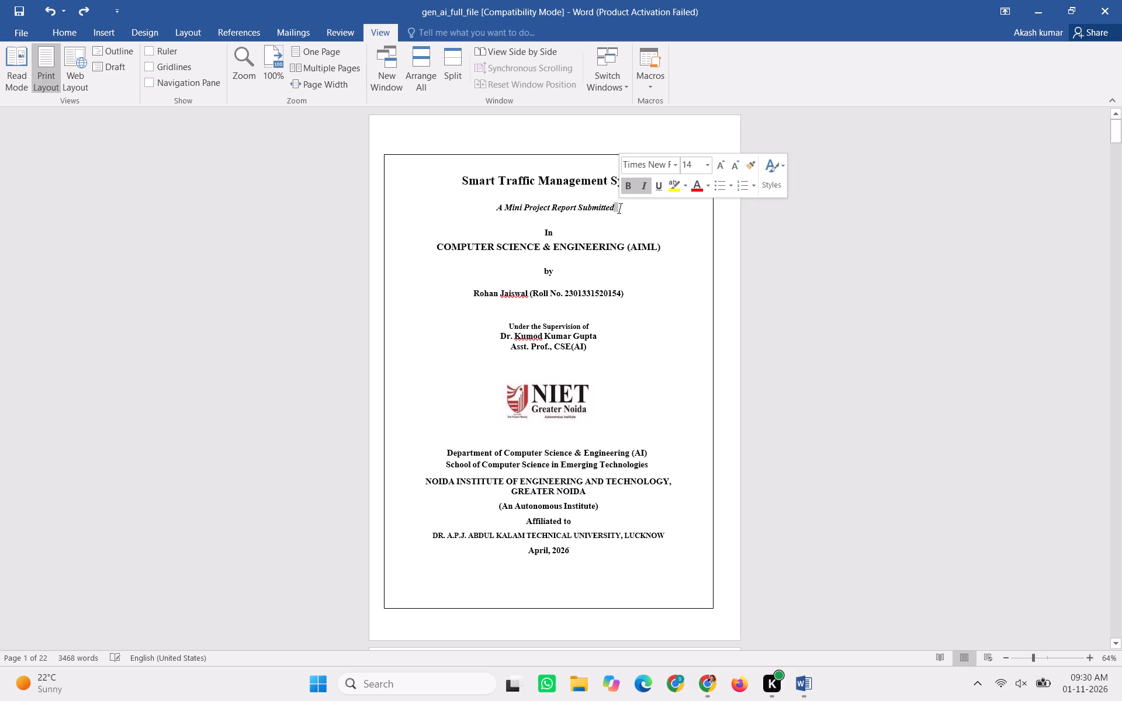
key("BackSpace")
key("BackSpace")
key("BackSpace")
key("BackSpace")
key("BackSpace")
key("BackSpace")
key("BackSpace")
key("BackSpace")
key("BackSpace")
key("BackSpace")
key("BackSpace")
key("BackSpace")
key("BackSpace")
key("BackSpace")
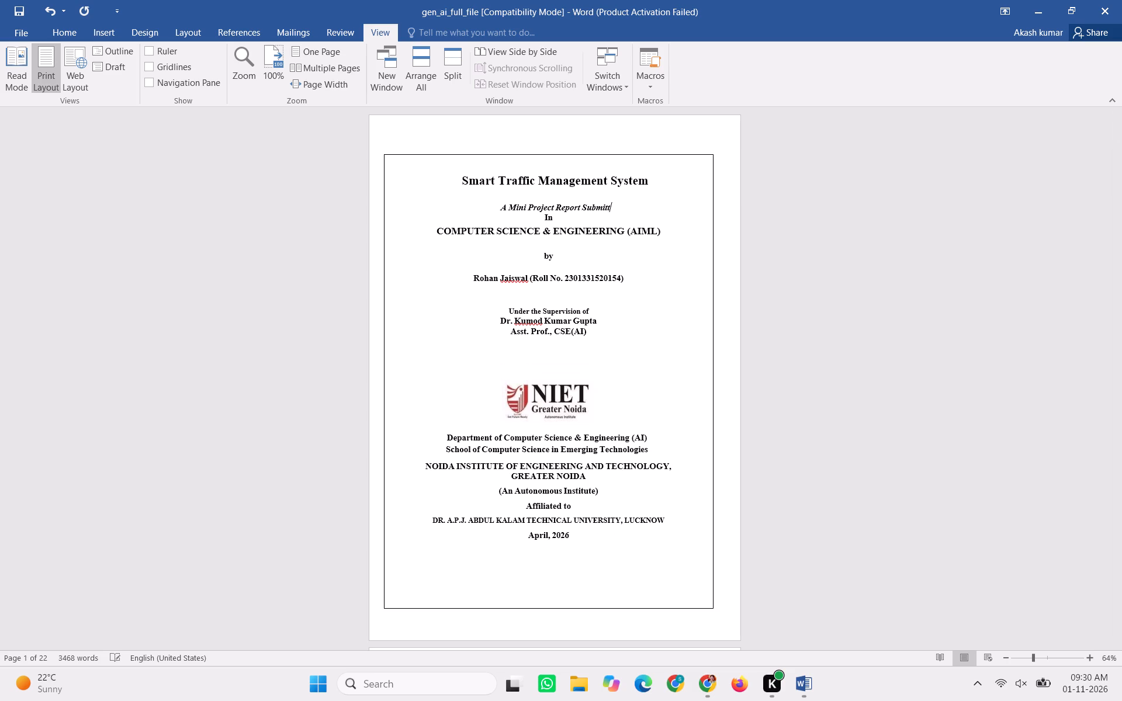
key("BackSpace")
key("BackSpace")
key("BackSpace")
key("BackSpace")
key("BackSpace")
key("BackSpace")
key("BackSpace")
key("BackSpace")
key("BackSpace")
key("BackSpace")
key("BackSpace")
key("BackSpace")
key("BackSpace")
key("BackSpace")
key("BackSpace")
key("BackSpace")
key("BackSpace")
key("BackSpace")
key("BackSpace")
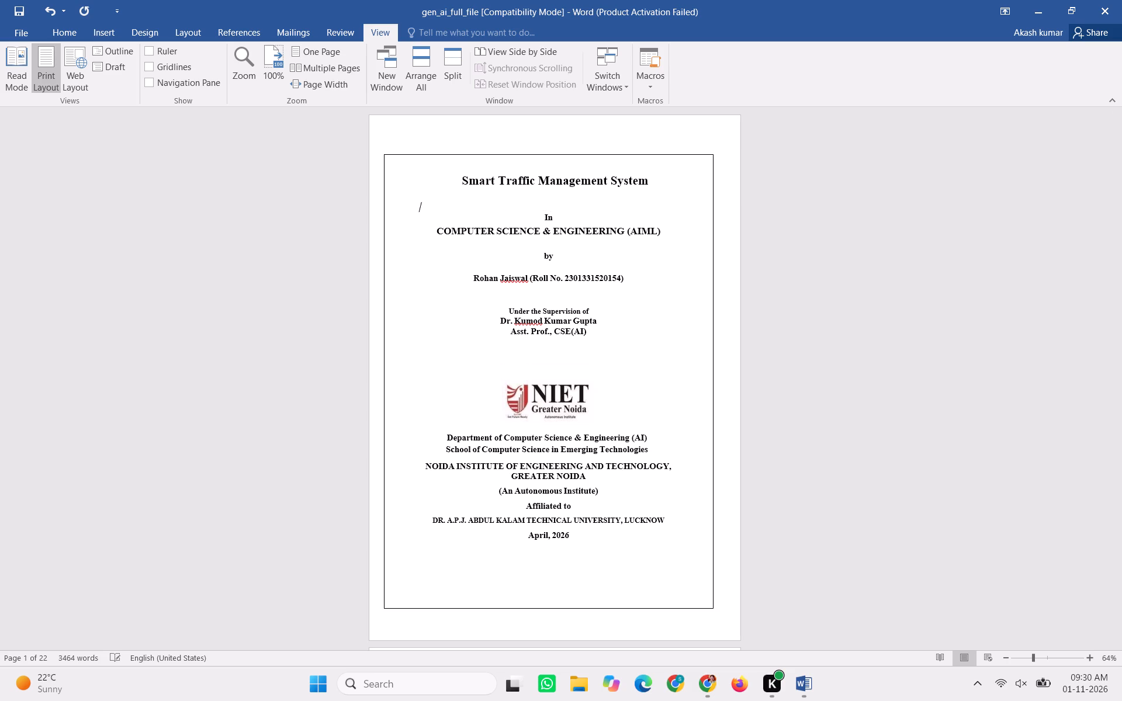
key("BackSpace")
key("BackSpace")
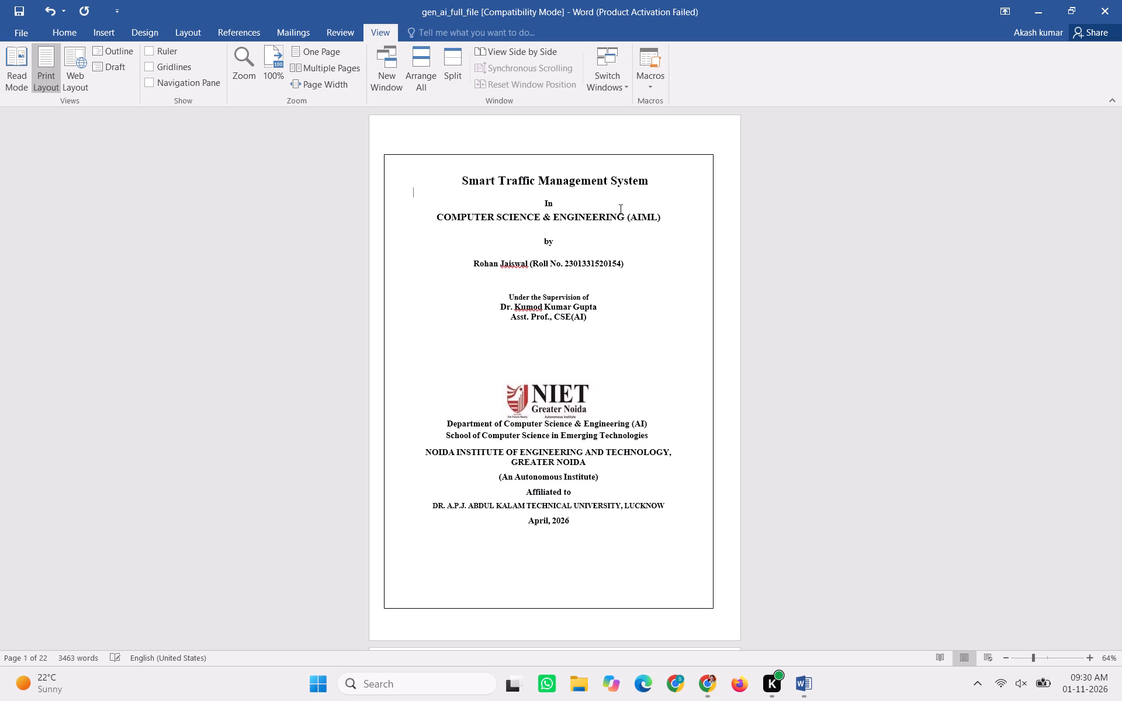
Replace the roll number of the student listed under "by" on the title page with the new roll number.
left_click(630, 263)
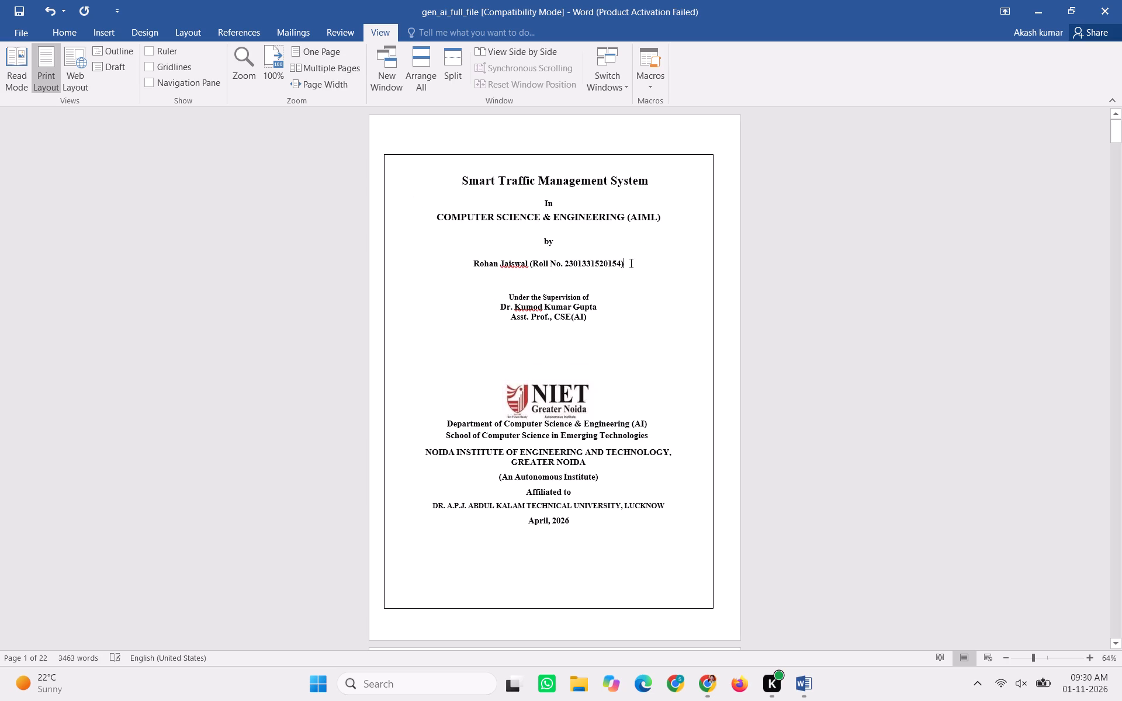
key("Left")
key("Left")
key("Left")
key("Right")
key("Right")
key("BackSpace")
key("BackSpace")
key("BackSpace")
key("BackSpace")
key("BackSpace")
key("BackSpace")
key("BackSpace")
key("BackSpace")
key("BackSpace")
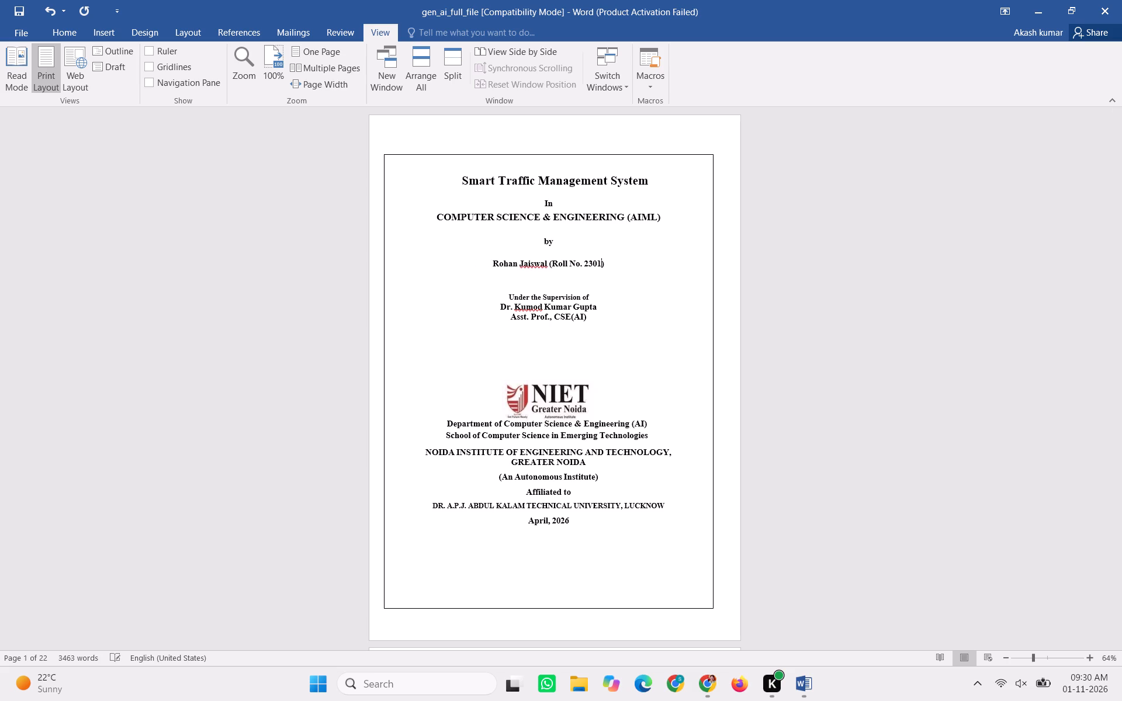
key("BackSpace")
key("BackSpace")
key("BackSpace")
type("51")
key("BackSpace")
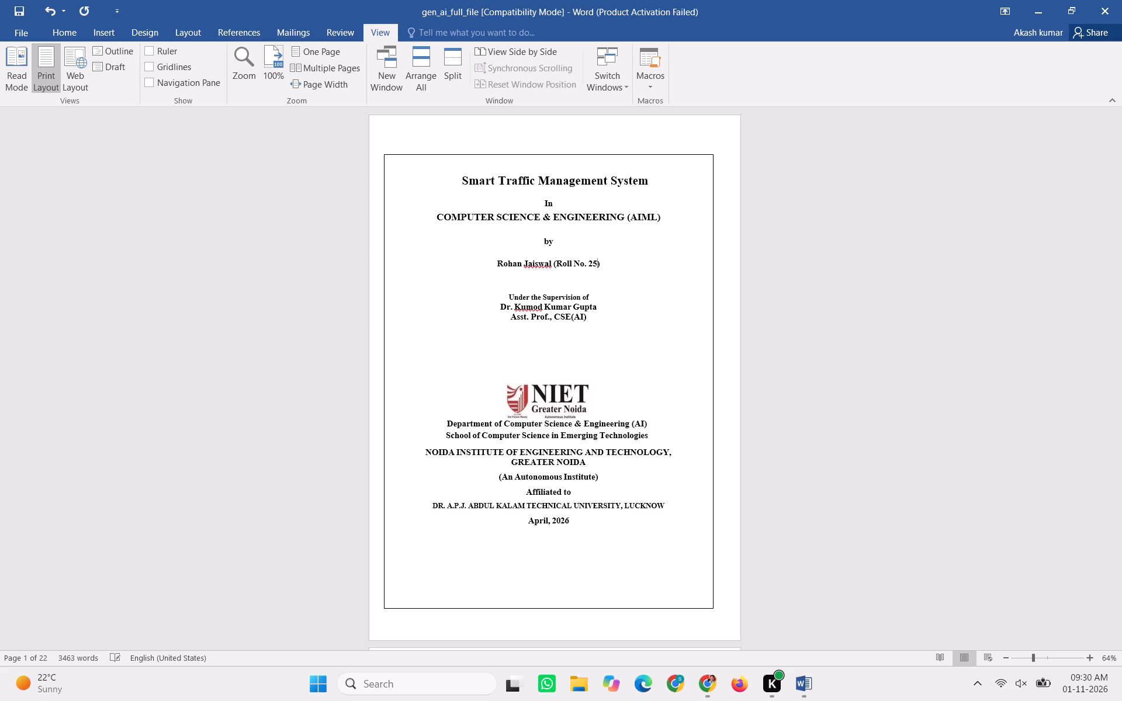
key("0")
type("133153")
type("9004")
Add a line for the second student below the first, aligned with it and giving the name followed by the roll number in parentheses.
left_click(630, 262)
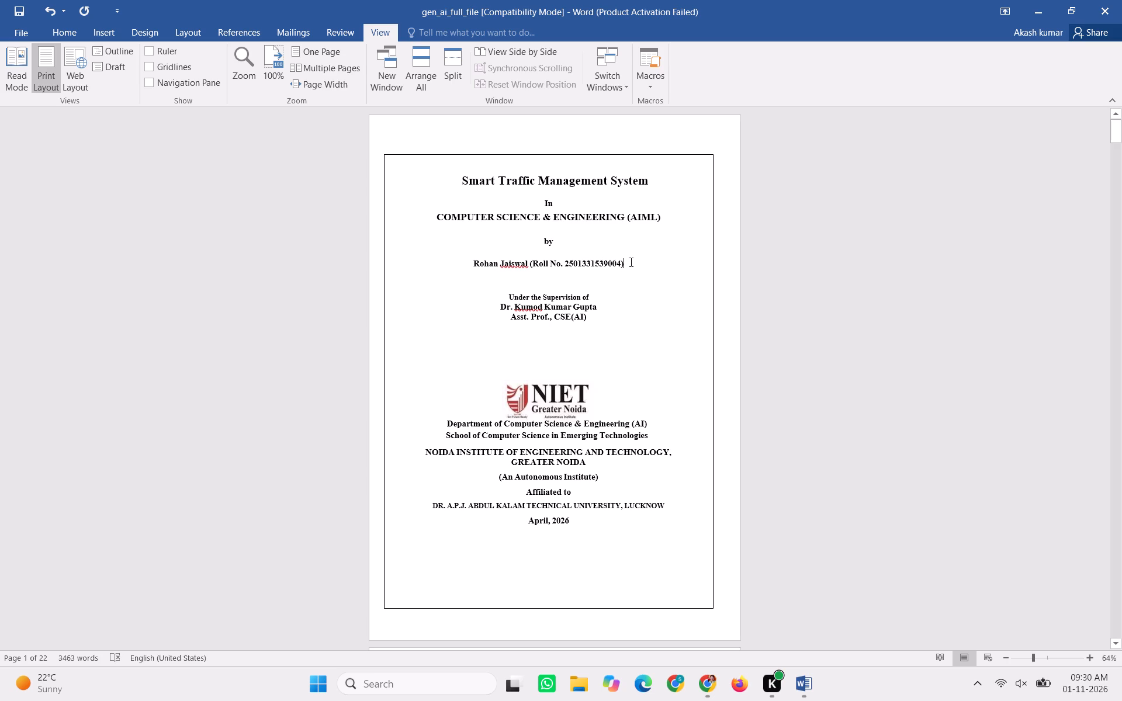
key("Return")
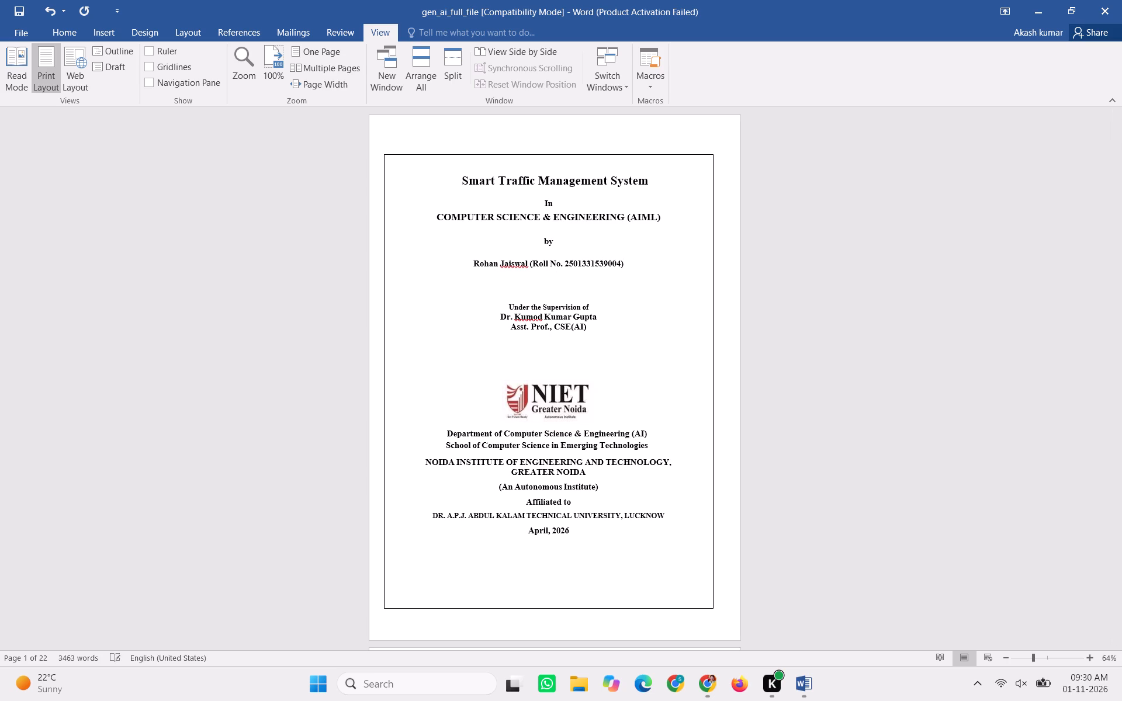
key("BackSpace")
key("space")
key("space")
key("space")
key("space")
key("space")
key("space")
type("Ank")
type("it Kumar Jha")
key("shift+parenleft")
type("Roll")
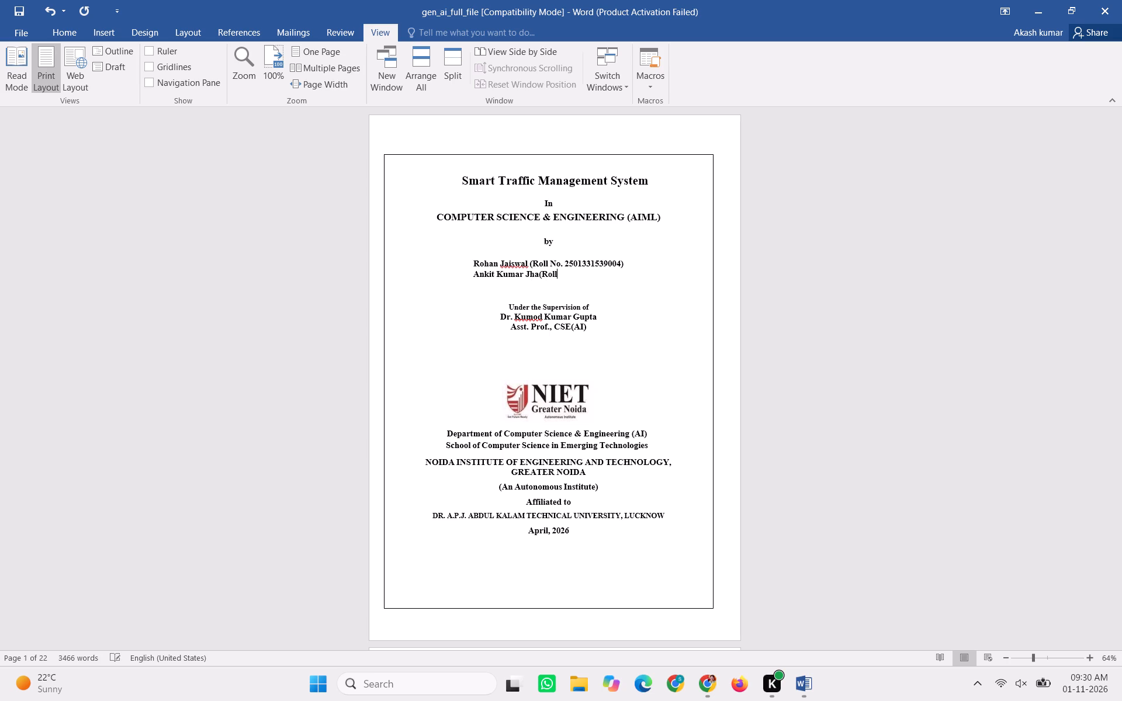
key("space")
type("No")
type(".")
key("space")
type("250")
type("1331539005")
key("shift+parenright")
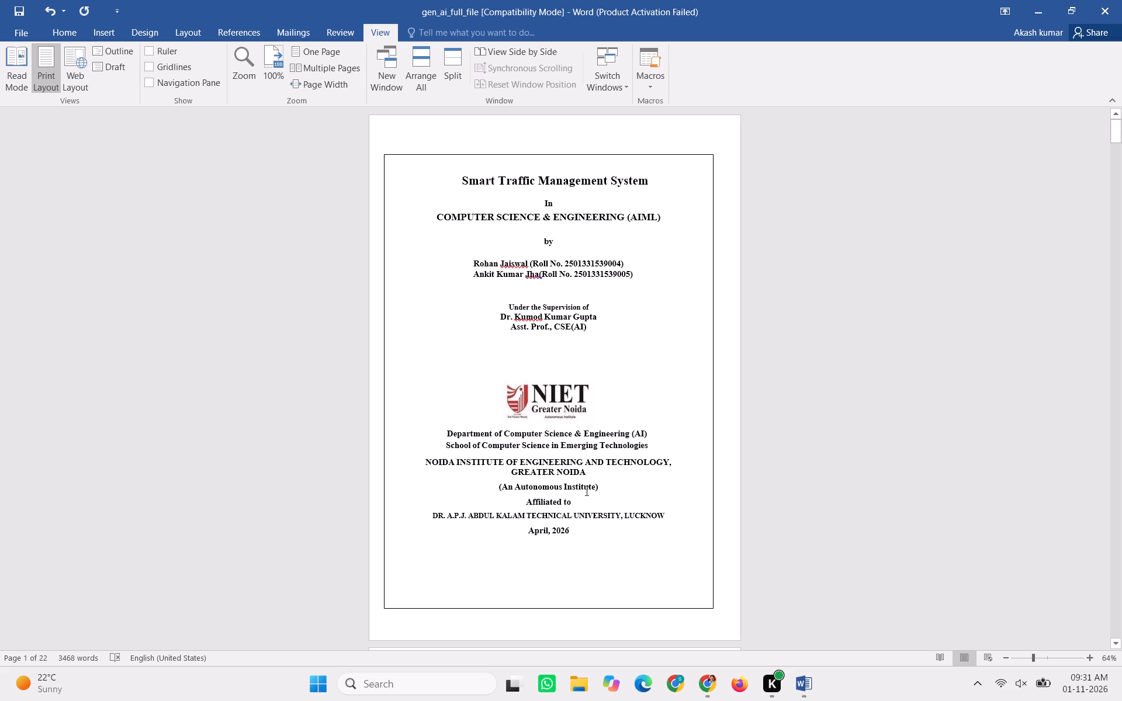
Delete the "April, 2026" date line below the university name on the title page.
left_click(547, 536)
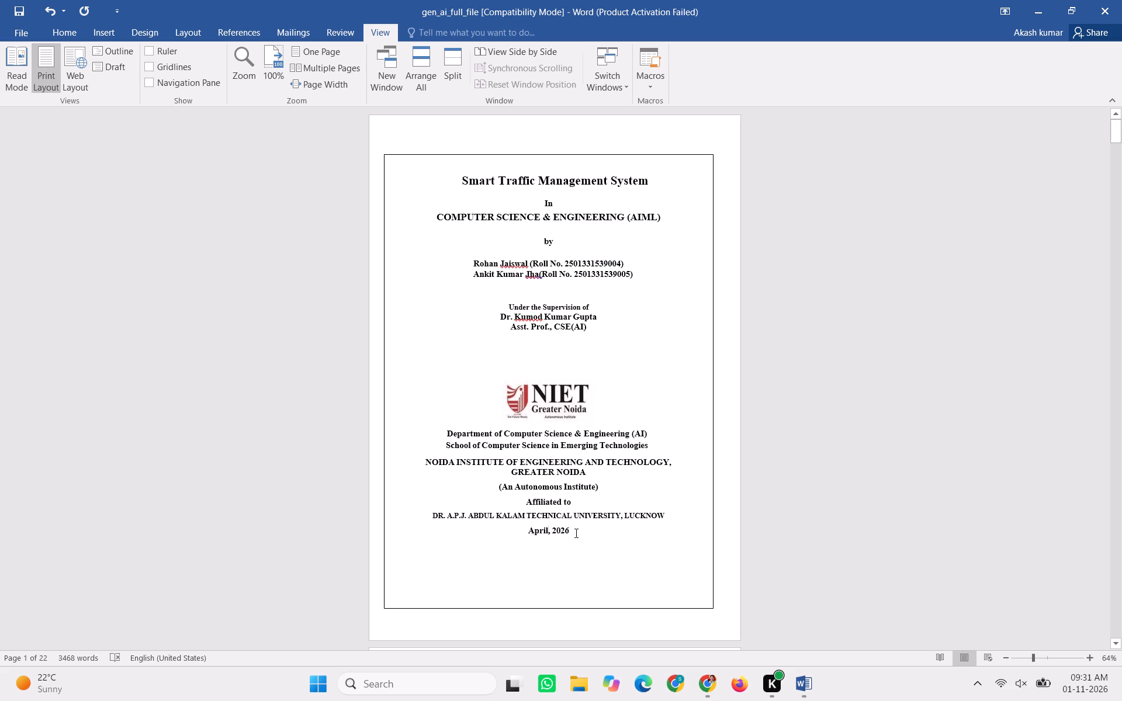
left_click(575, 533)
key("BackSpace")
key("BackSpace")
key("BackSpace")
key("BackSpace")
key("BackSpace")
key("BackSpace")
key("BackSpace")
key("BackSpace")
key("BackSpace")
key("BackSpace")
key("BackSpace")
key("BackSpace")
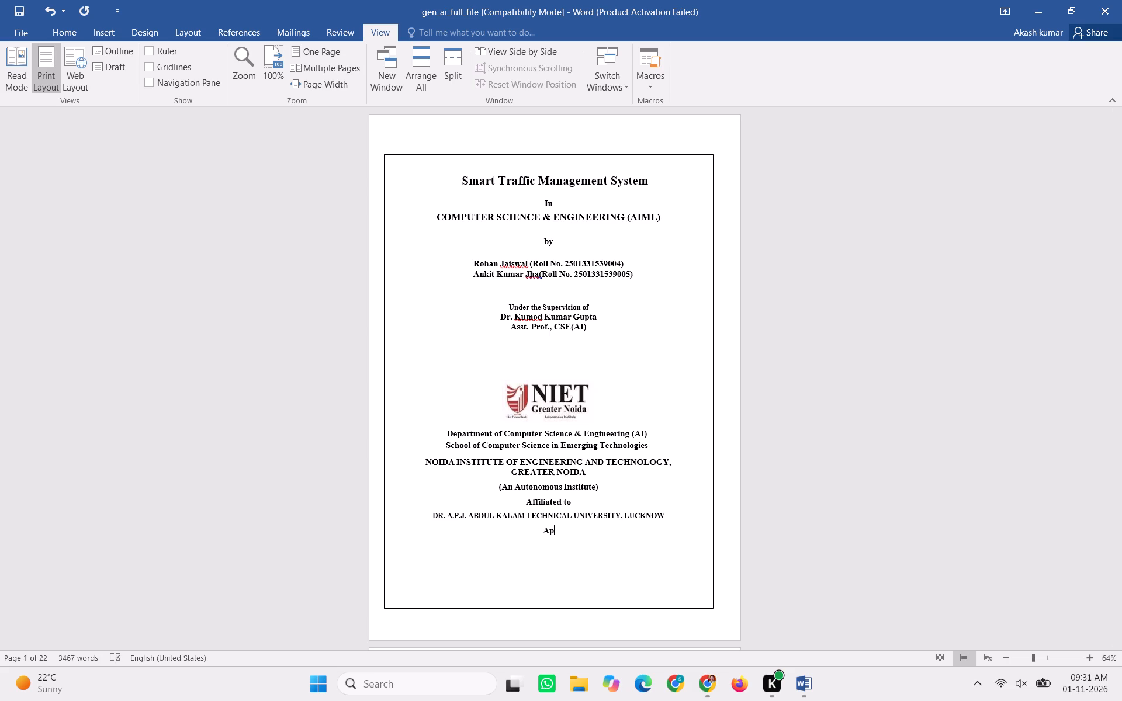
key("BackSpace")
key("BackSpace")
key("BackSpace")
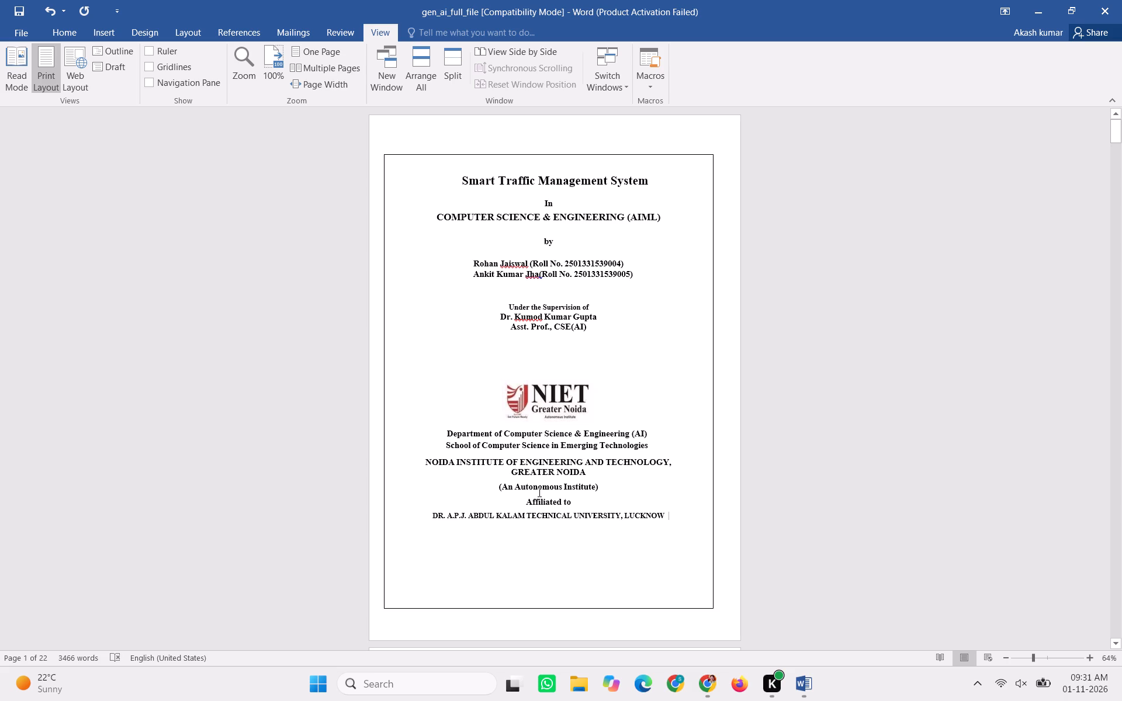
Change the department in the supervisor's designation line to "CSE(AIML)".
left_click(581, 328)
key("Right")
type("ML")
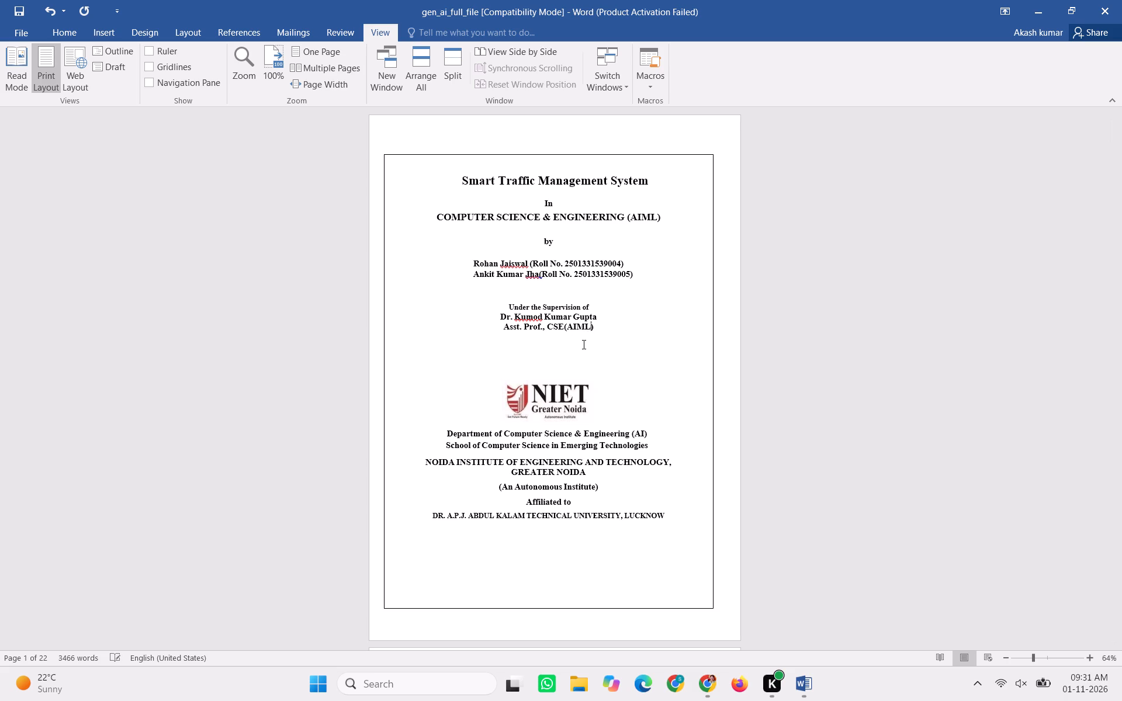
Delete the supervisor's title and name before "Asst. Prof." under "Under the Supervision of".
left_click(600, 317)
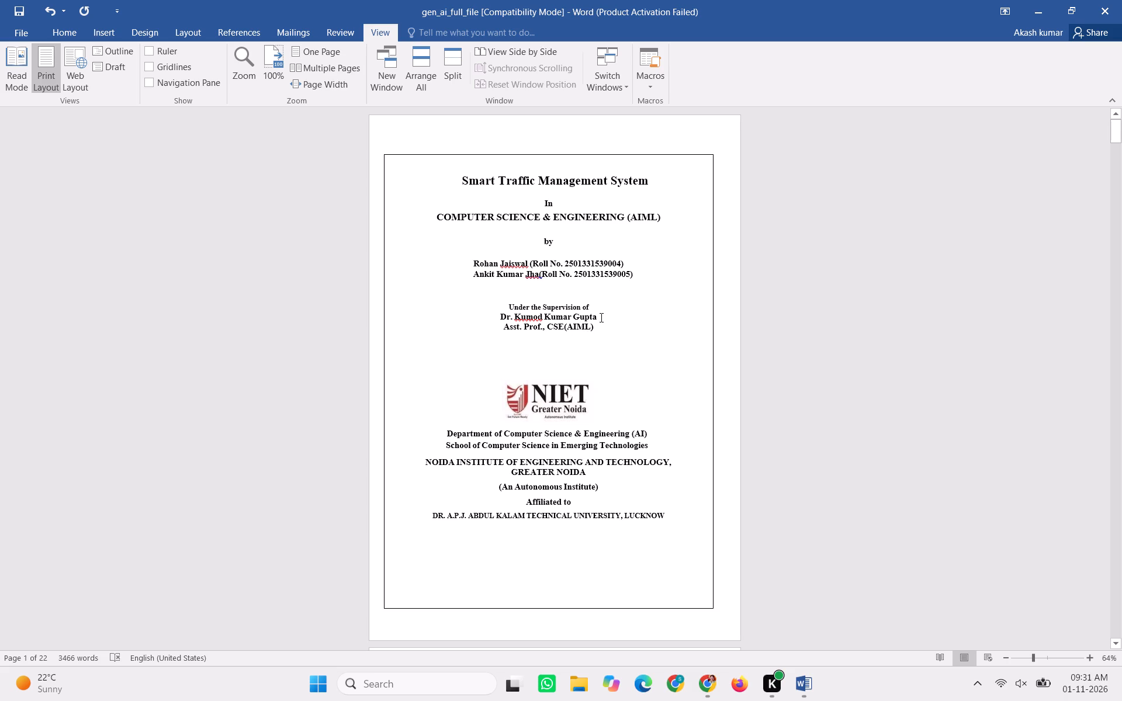
left_click(600, 317)
key("Left")
key("BackSpace")
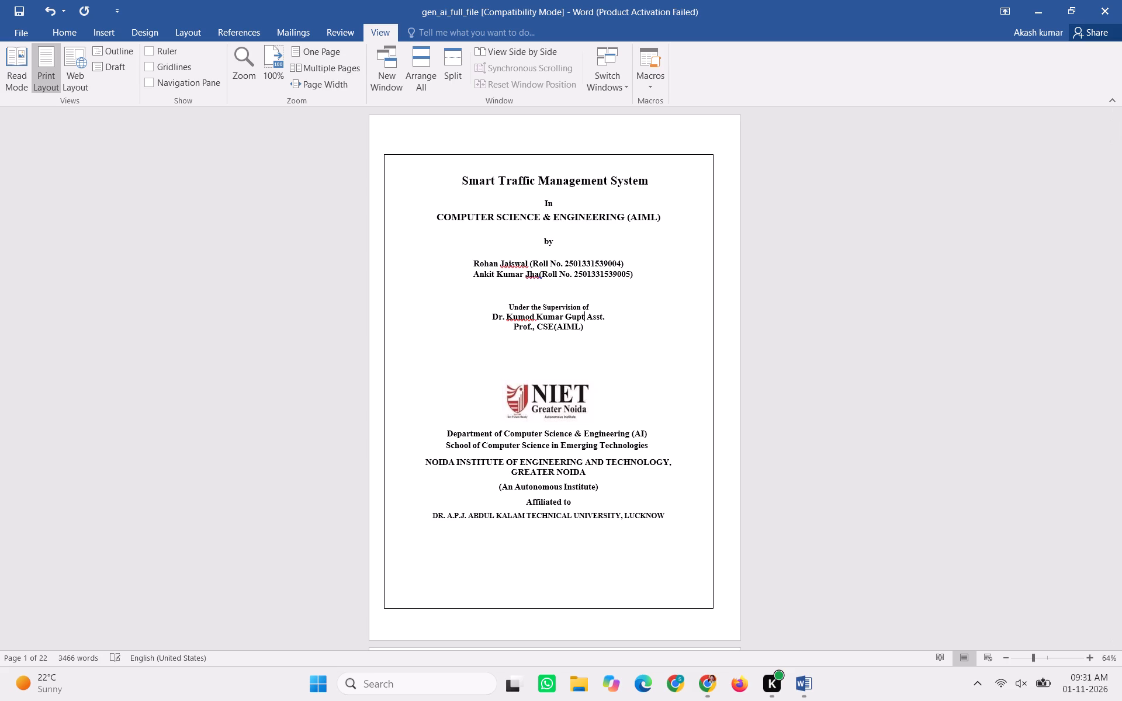
key("BackSpace")
key("BackSpace")
key("BackSpace")
key("BackSpace")
key("BackSpace")
key("BackSpace")
key("BackSpace")
key("BackSpace")
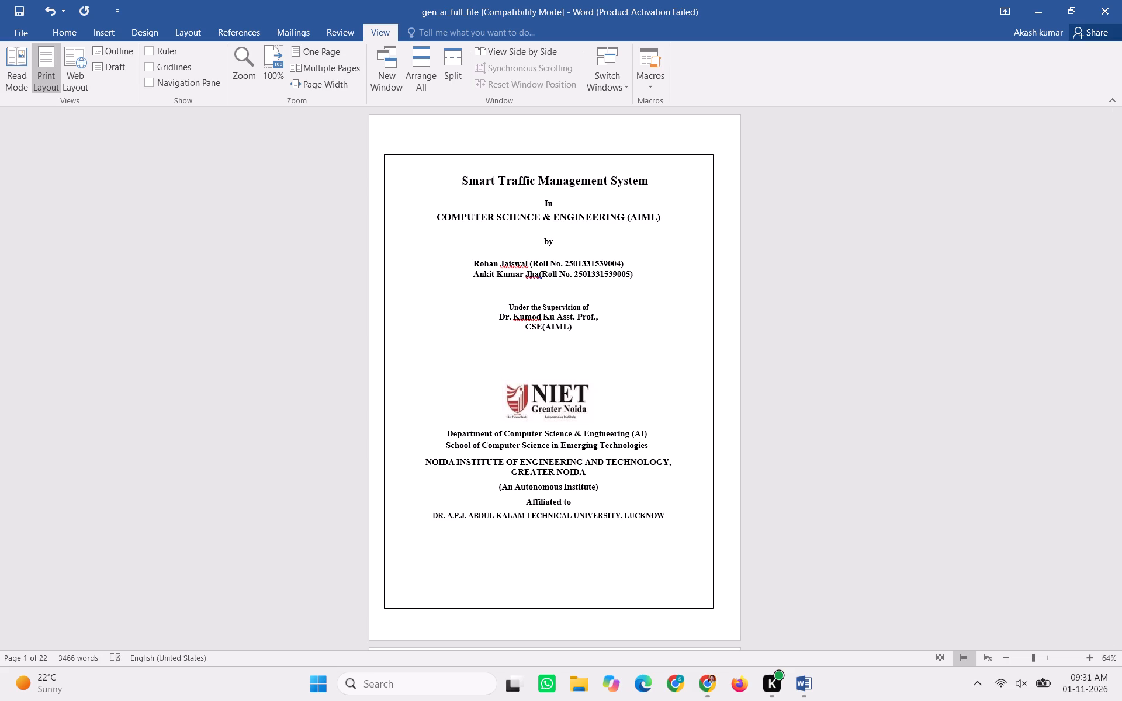
key("BackSpace")
key("BackSpace")
key("BackSpace")
key("BackSpace")
key("BackSpace")
key("BackSpace")
key("BackSpace")
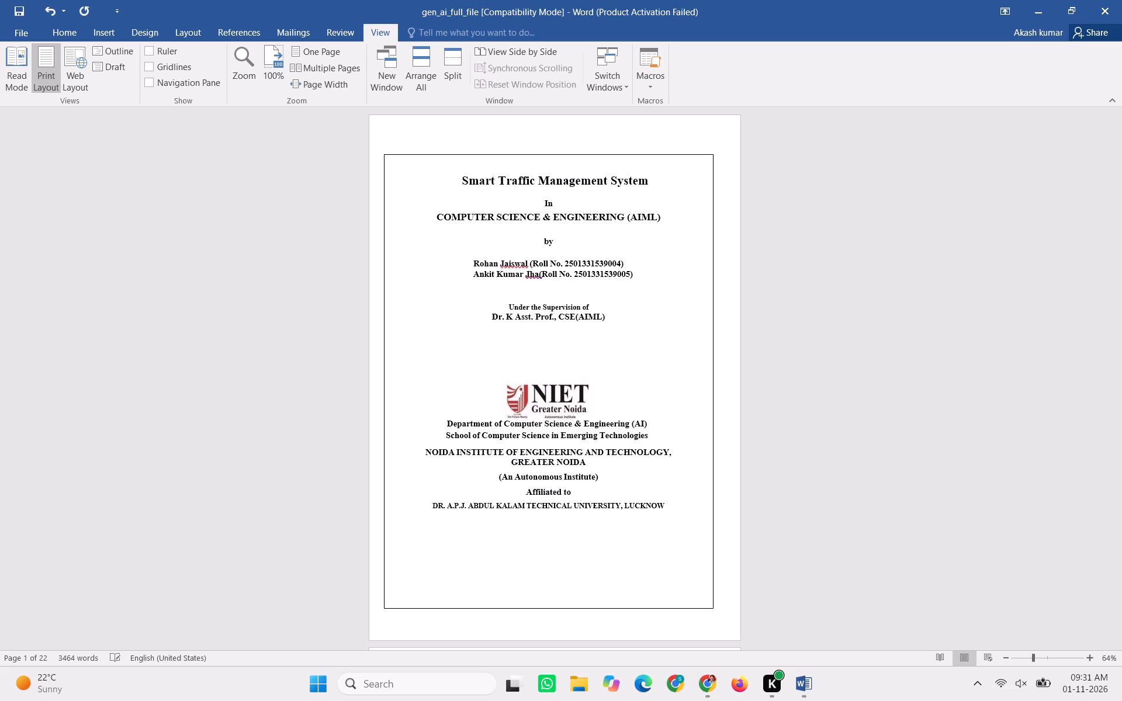
key("BackSpace")
key("BackSpace")
key("BackSpace")
key("BackSpace")
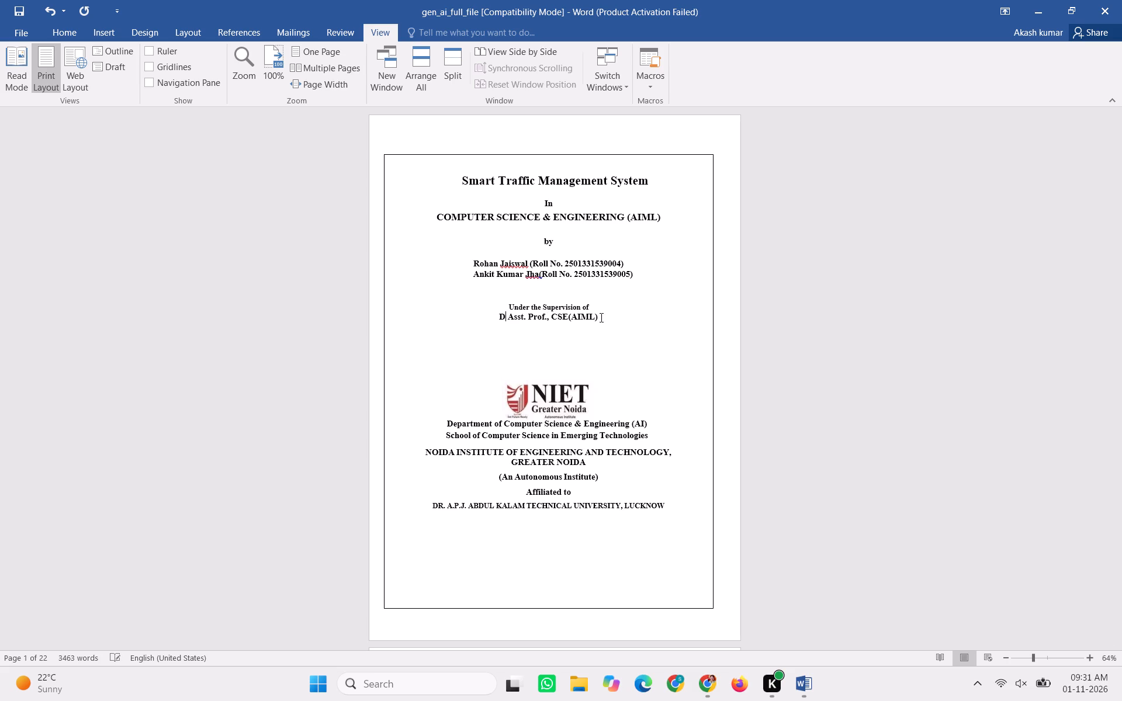
key("BackSpace")
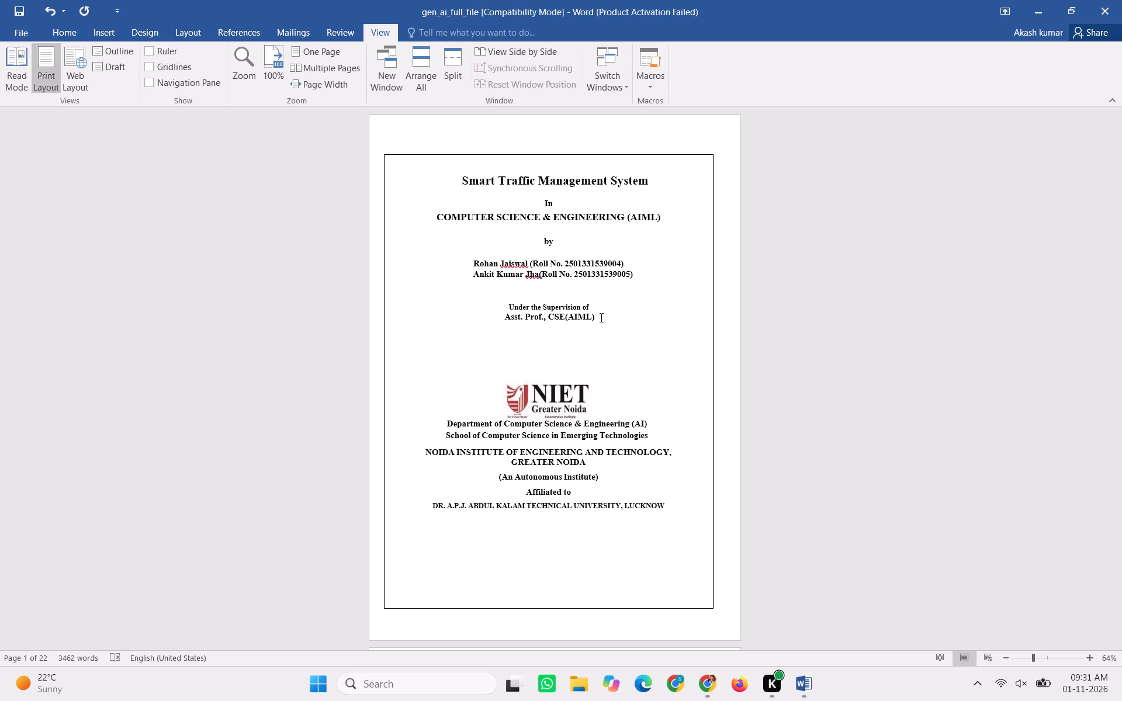
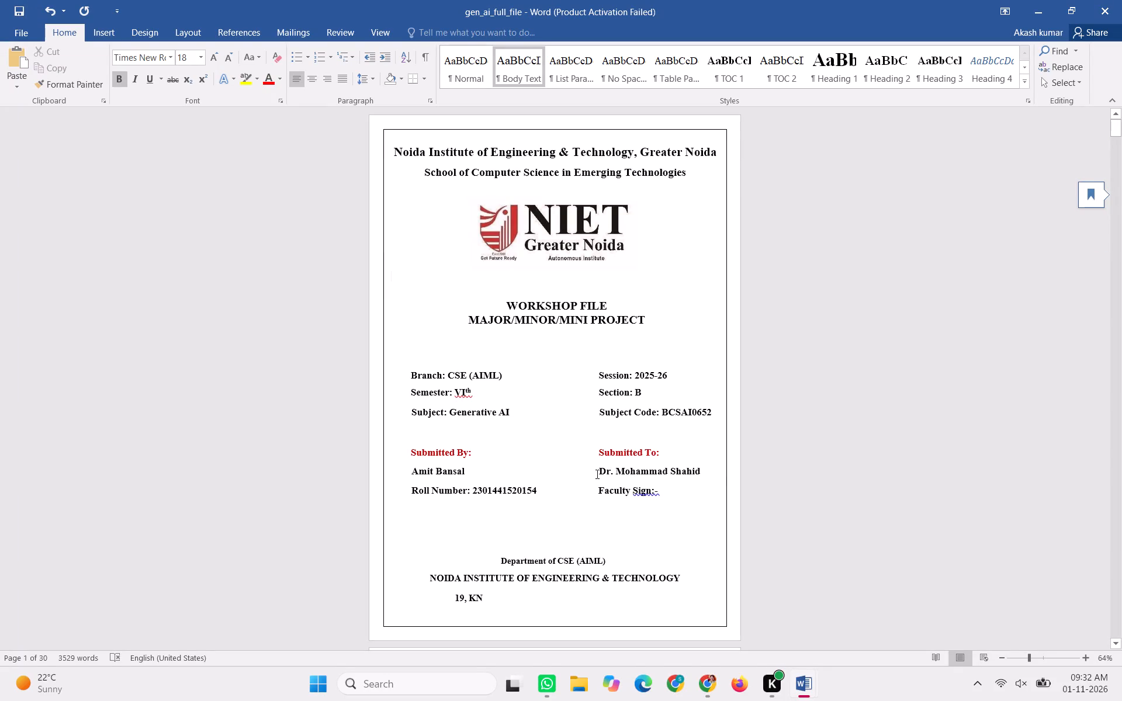
Copy the faculty name under "Submitted To:" in the workshop file and paste it above "Asst. Prof., CSE(AIML)" on the report's title page.
triple_click(621, 470)
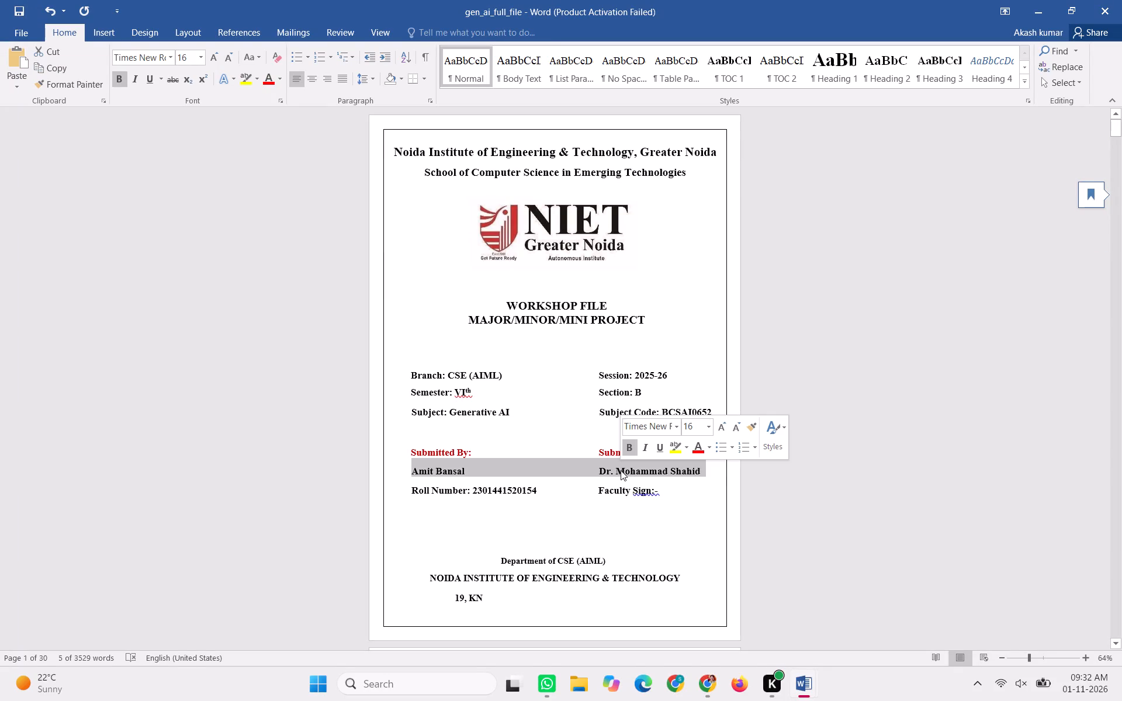
left_click(621, 470)
left_click_drag(597, 471, 597, 471)
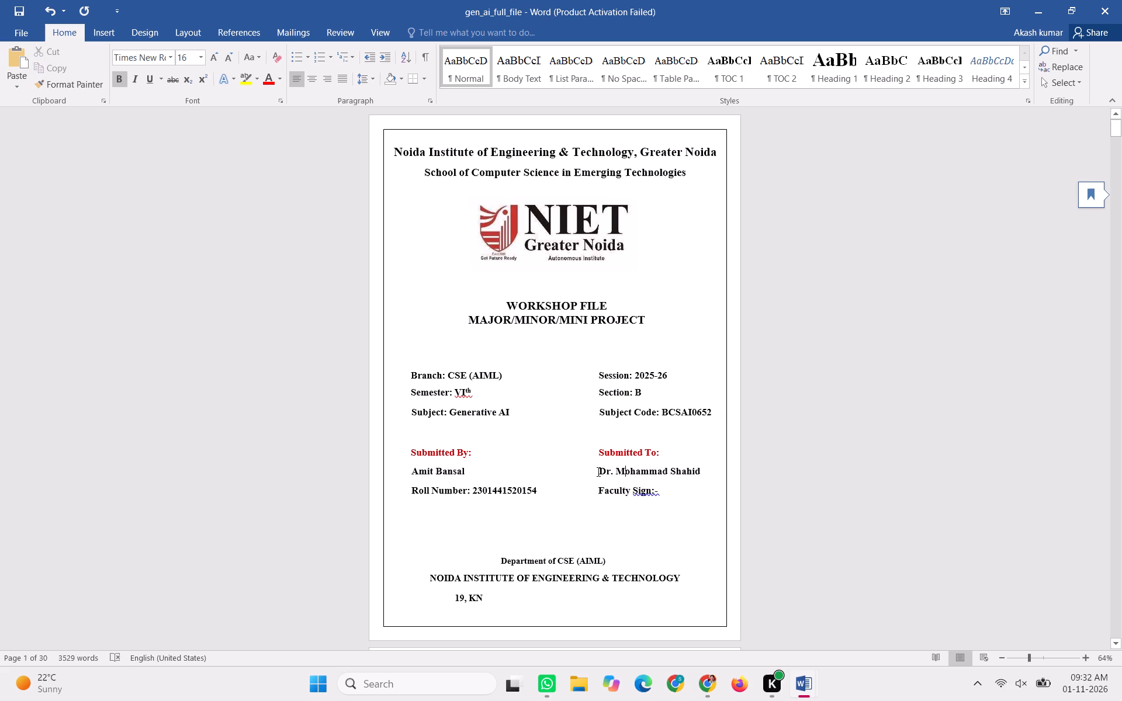
left_click_drag(597, 471, 692, 469)
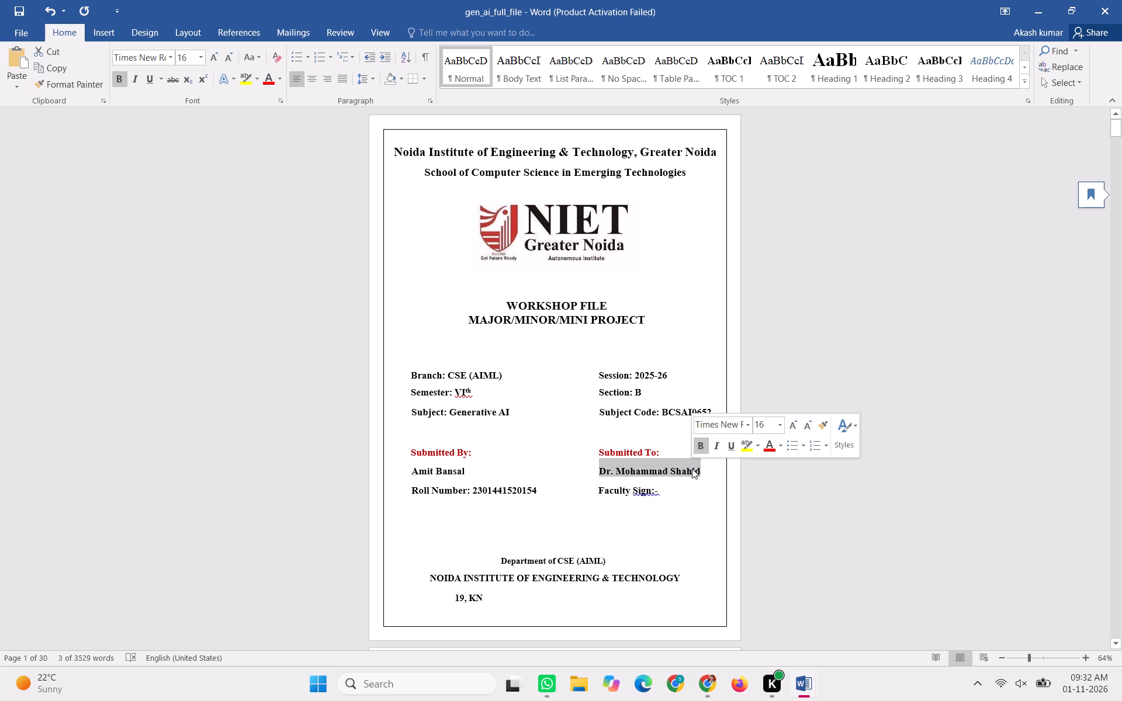
right_click(692, 469)
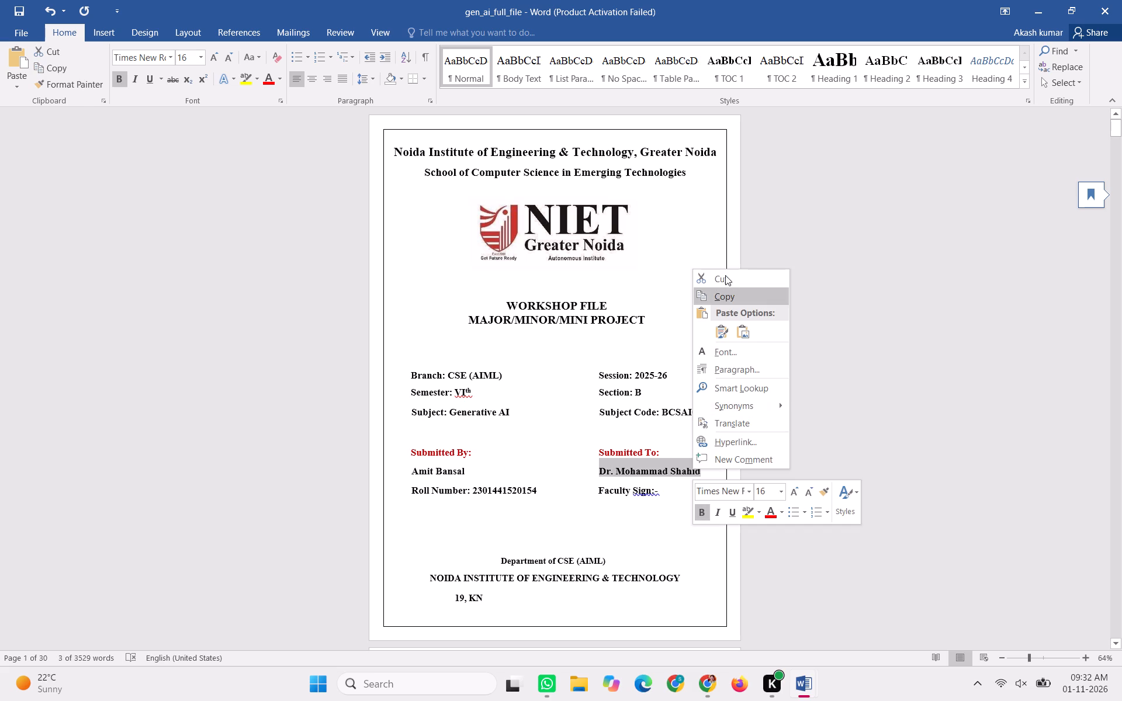
left_click(721, 297)
left_click(875, 221)
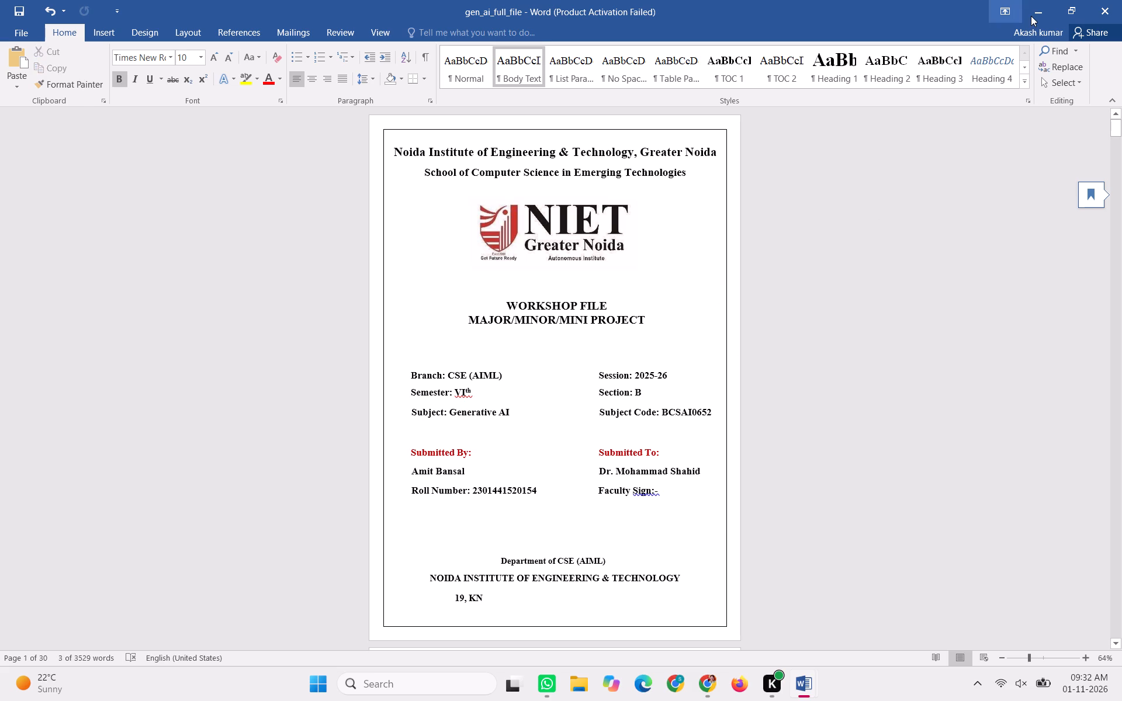
left_click(1031, 16)
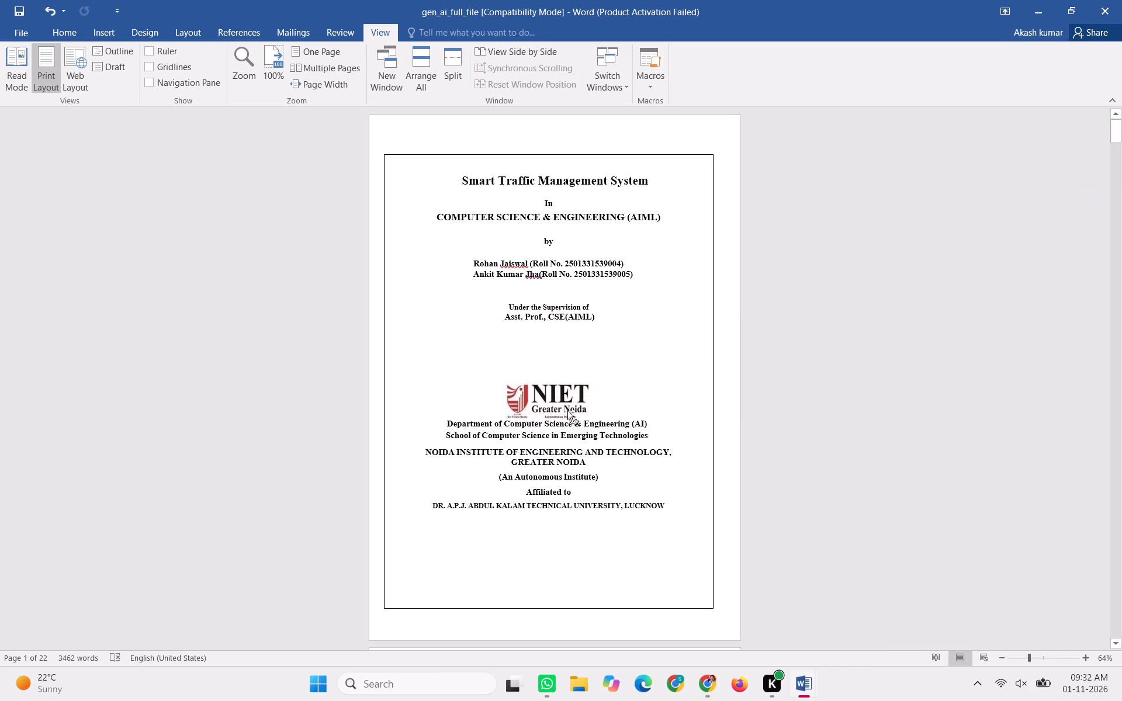
key("ctrl+v")
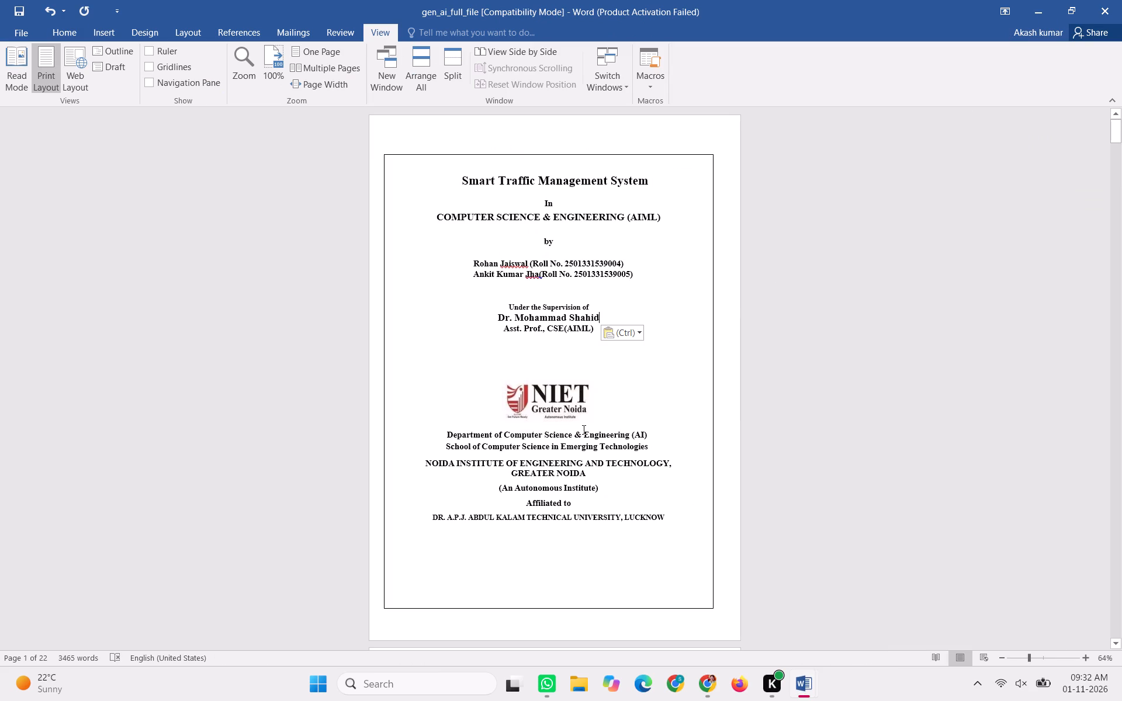
Duplicate the Name and Roll Number lines on the Declaration page, leaving a blank line between the two blocks.
scroll(583, 429, "down", 3)
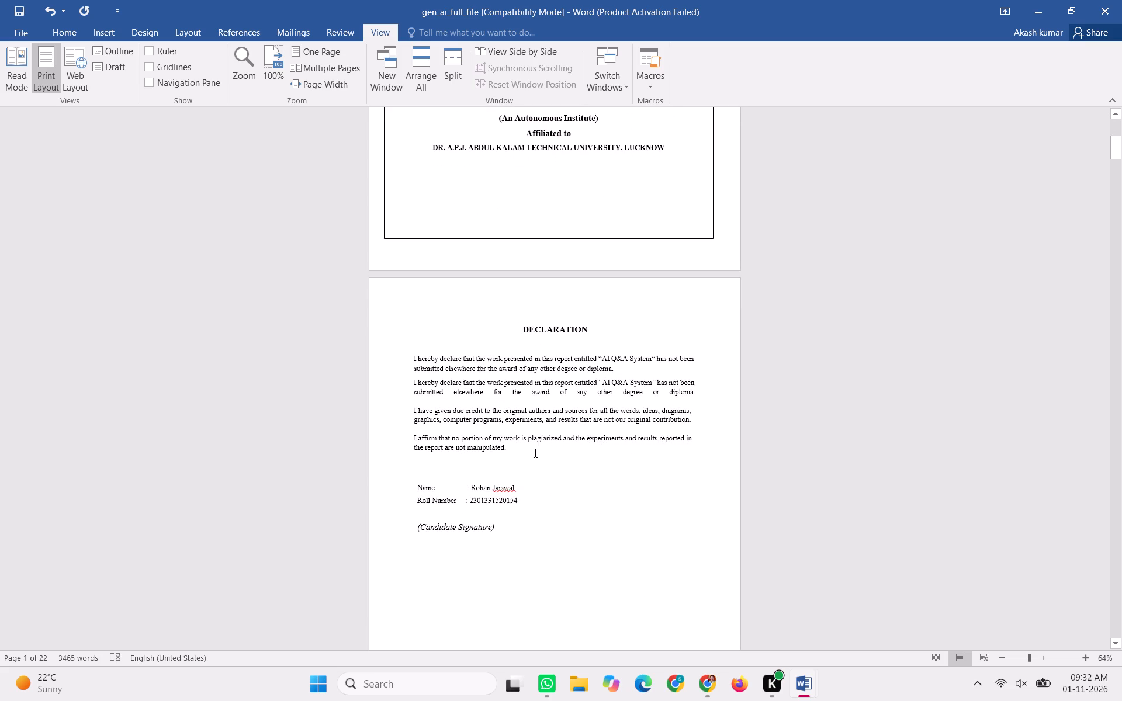
left_click(524, 474)
left_click(521, 488)
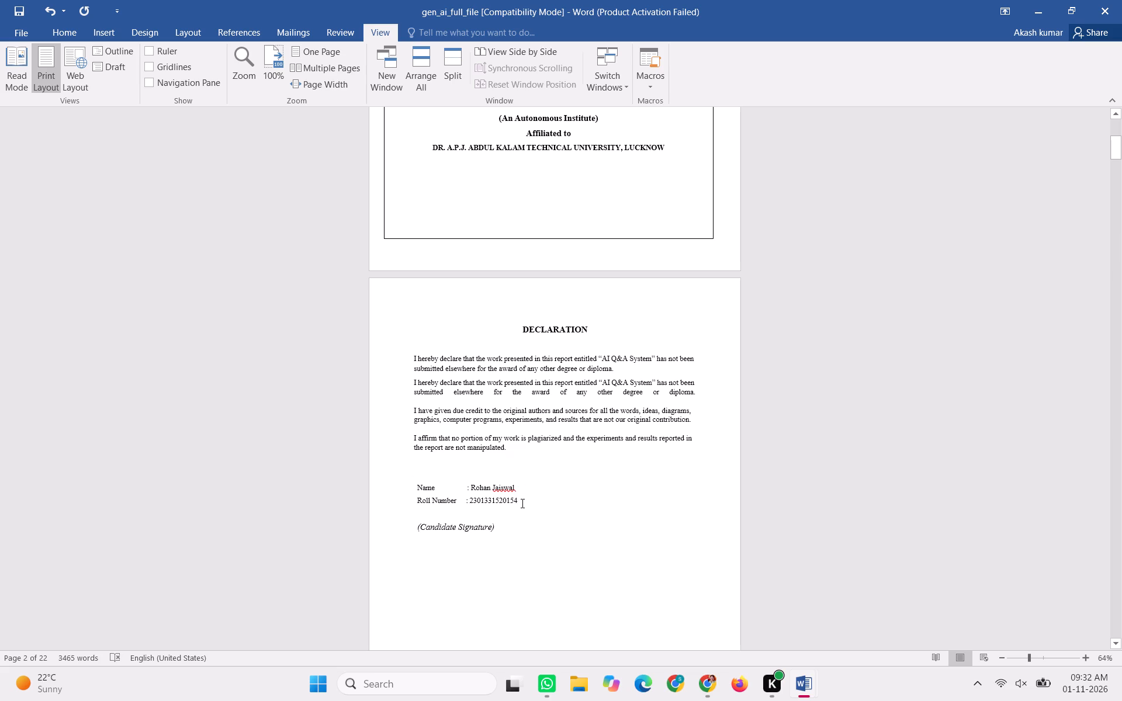
left_click(521, 503)
key("shift+Left")
key("shift+Left")
key("shift+Left")
key("shift+Left")
key("shift+Left")
key("shift+Left")
key("shift+Left")
key("shift+Left")
key("shift+Left")
key("shift+Left")
key("shift+Left")
key("shift+Left")
key("shift+Left")
key("shift+Left")
key("shift+Left")
key("shift+Left")
key("shift+Left")
key("shift+Left")
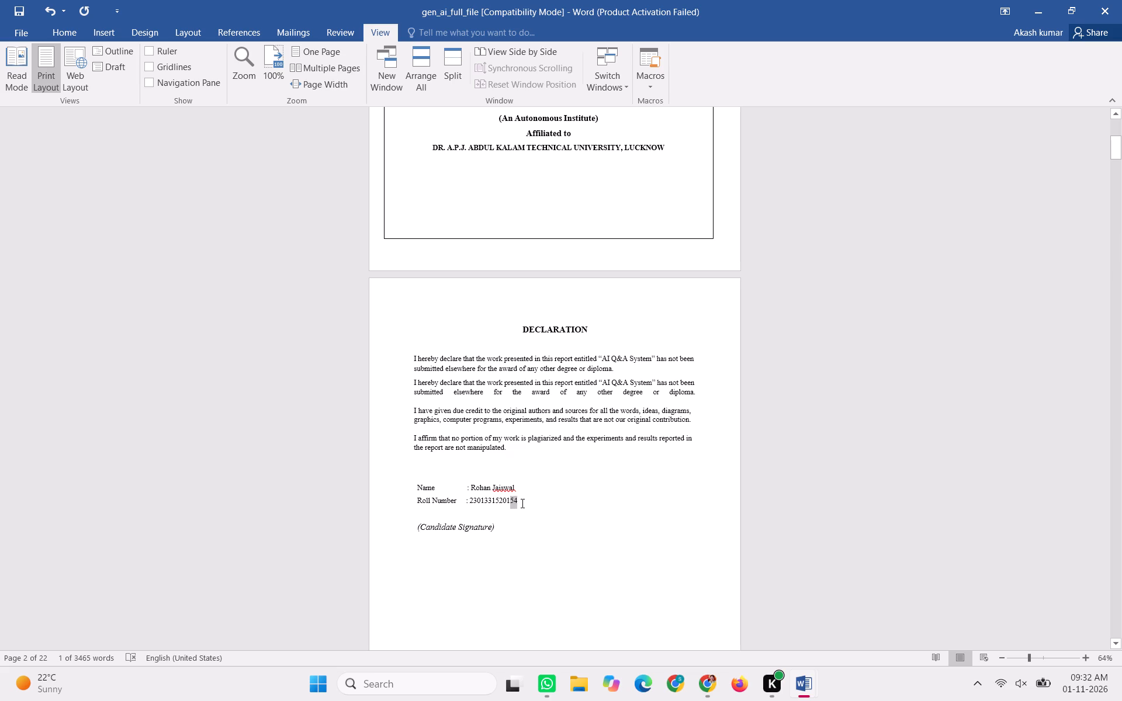
key("shift+Left")
key("shift+Left")
key("shift+Left")
key("shift+Left")
key("shift+Left")
key("shift+Left")
key("shift+Left")
key("shift+Left")
key("shift+Left")
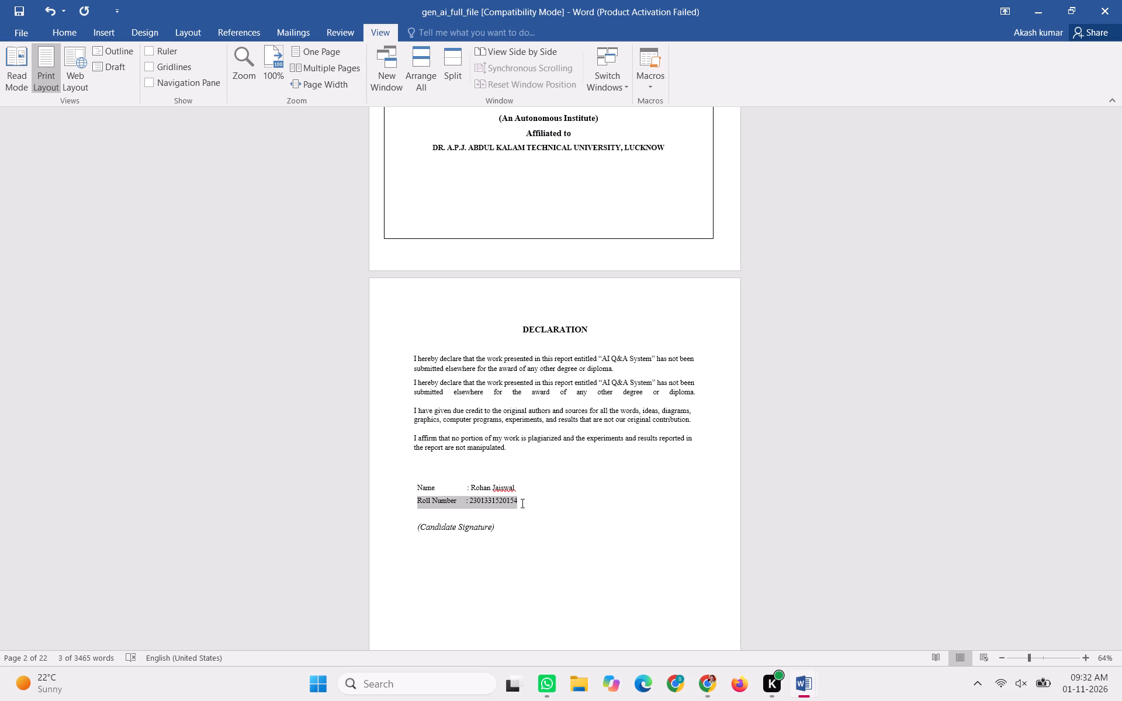
key("shift+Left")
key("shift+Left")
key("shift+Left")
key("shift+Left")
key("shift+Left")
key("shift+Left")
key("shift+Left")
key("shift+Left")
key("shift+Left")
key("shift+Left")
key("shift+Left")
key("shift+Left")
key("shift+Left")
key("shift+Left")
key("shift+Left")
key("shift+Left")
key("shift+Left")
key("shift+Left")
key("shift+Left")
key("shift+Left")
key("shift+Left")
key("shift+Left")
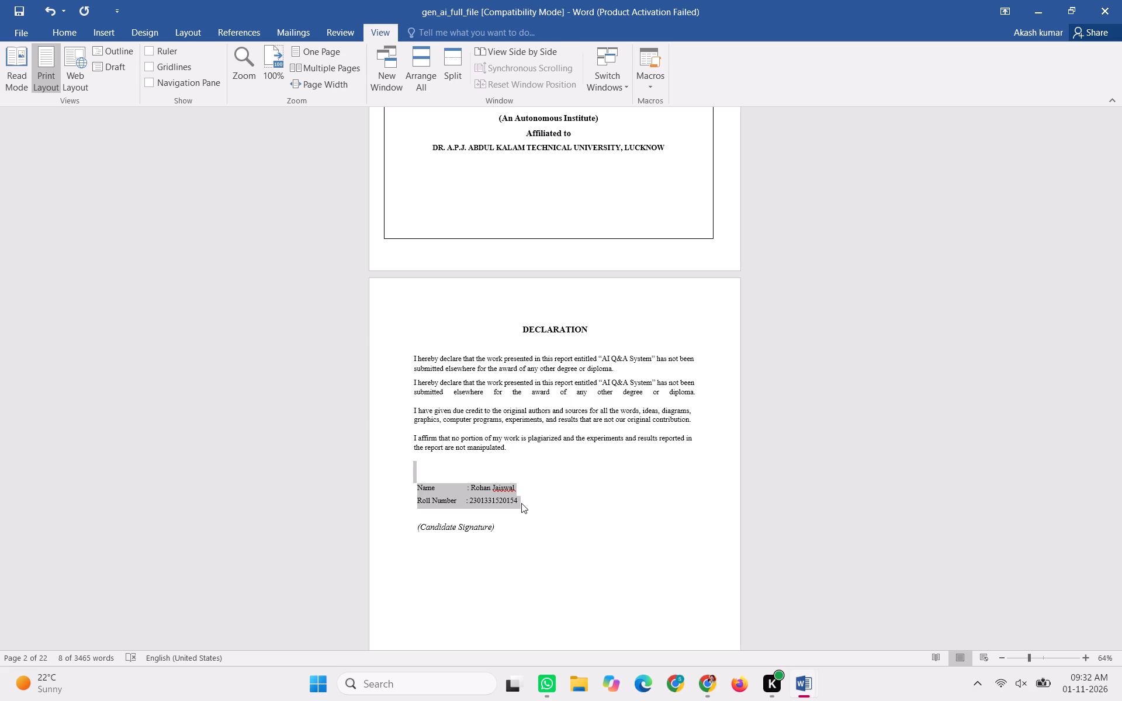
key("shift+Right")
key("shift+Right")
key("ctrl+c")
key("ctrl+c")
key("Right")
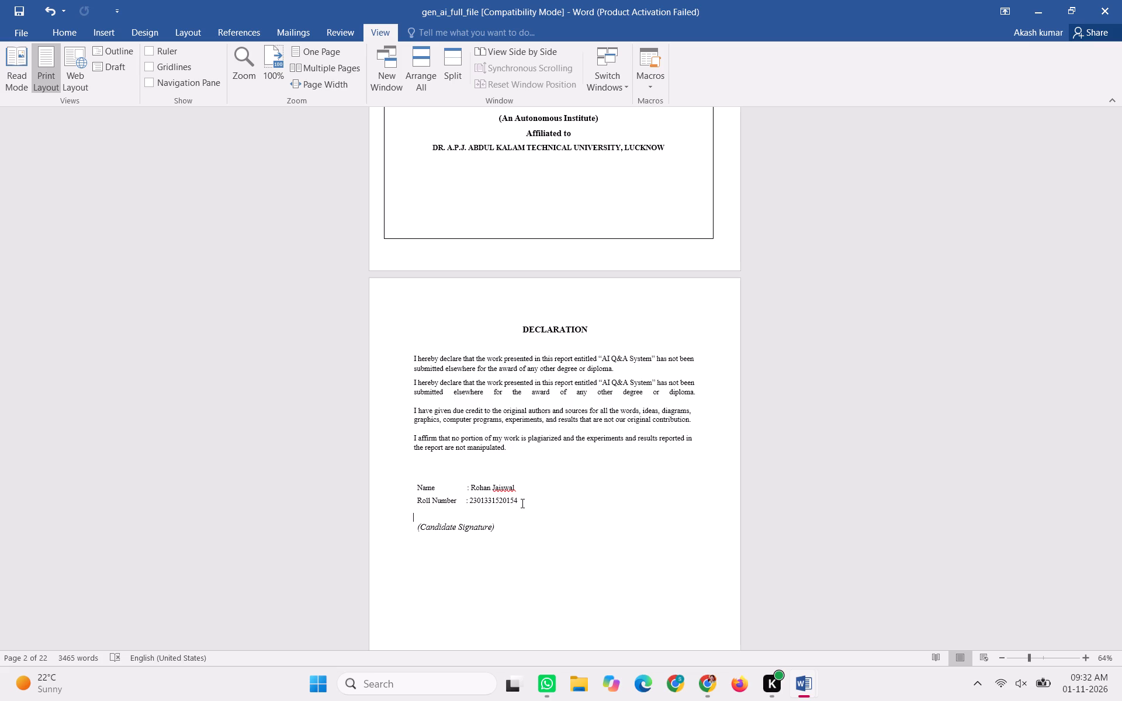
key("ctrl+v")
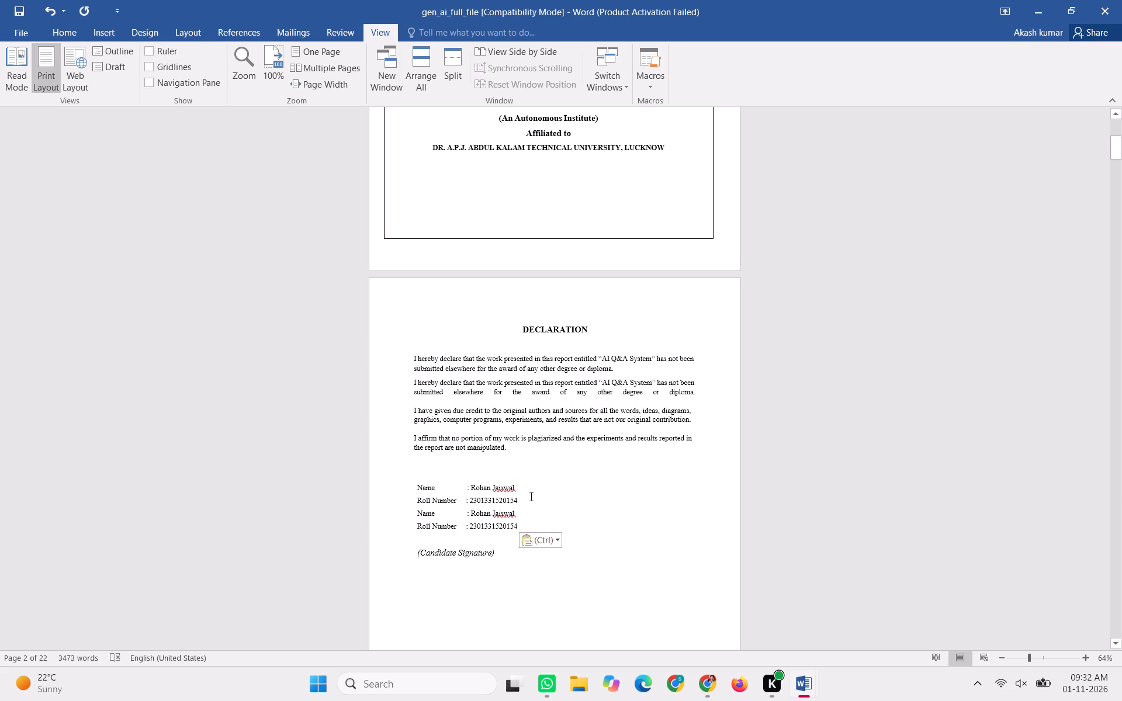
left_click(530, 496)
key("Return")
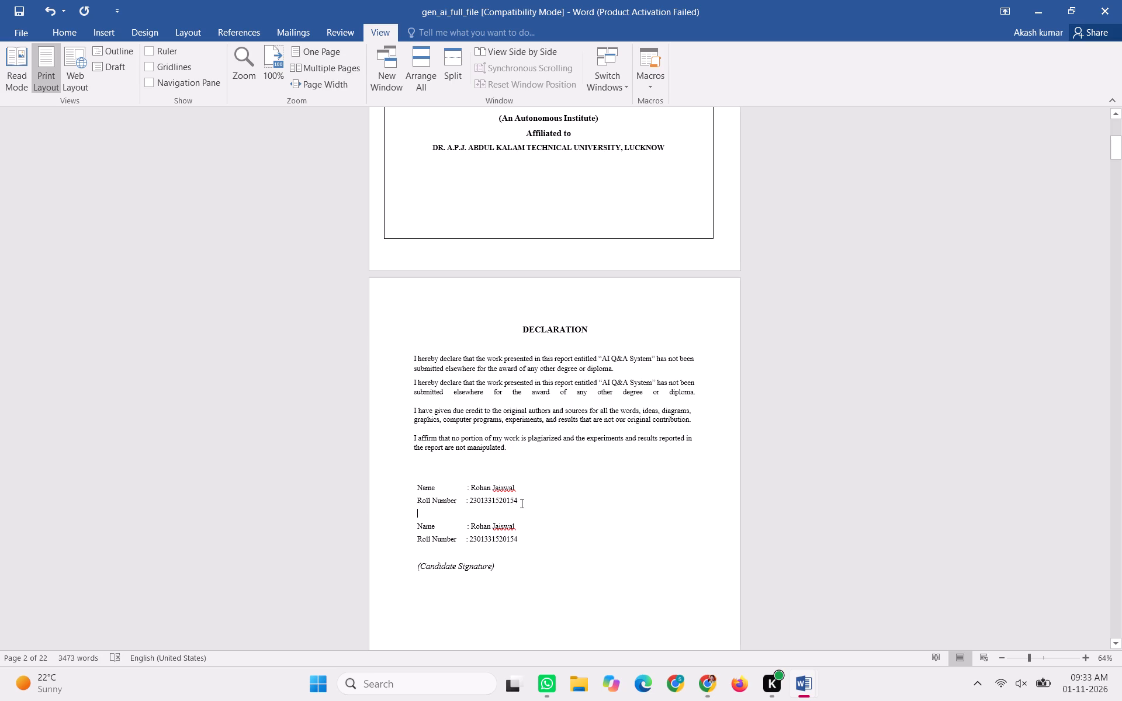
Delete the roll number value from the first Name and Roll Number block on the Declaration page.
left_click(521, 503)
key("BackSpace")
key("BackSpace")
key("BackSpace")
key("BackSpace")
key("BackSpace")
key("BackSpace")
key("BackSpace")
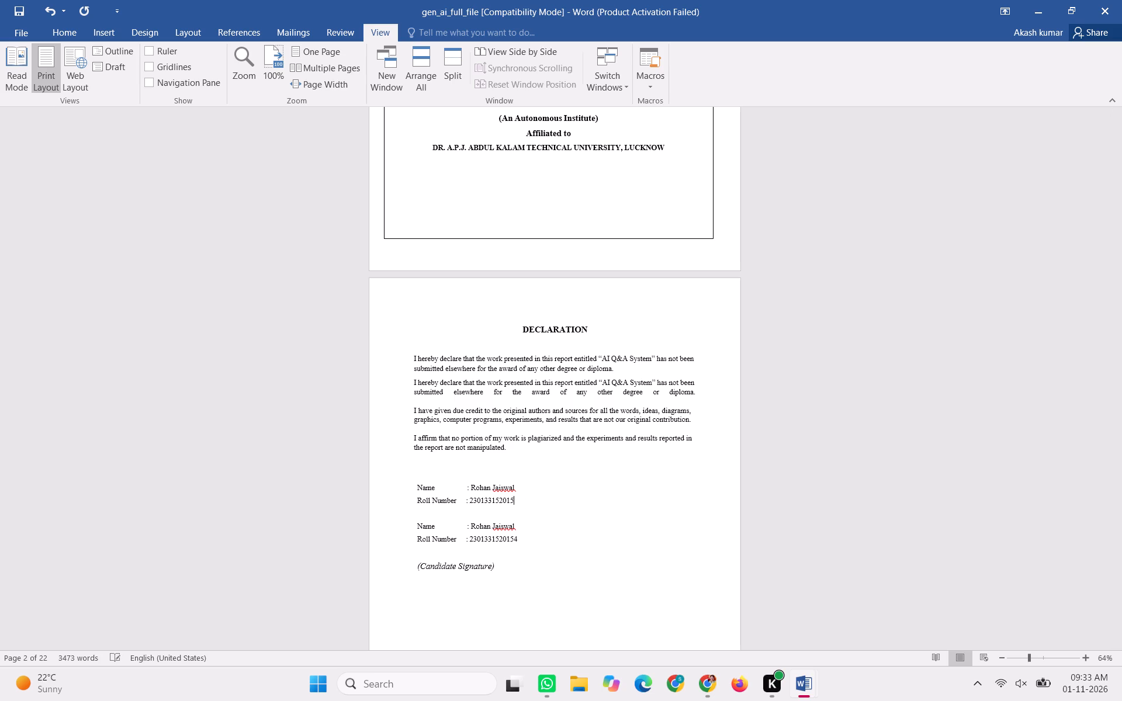
key("BackSpace")
key("BackSpace")
key("BackSpace")
key("BackSpace")
key("BackSpace")
key("BackSpace")
Insert a space between the second student's name and the opening parenthesis of the roll number on the title page.
scroll(521, 503, "up", 2)
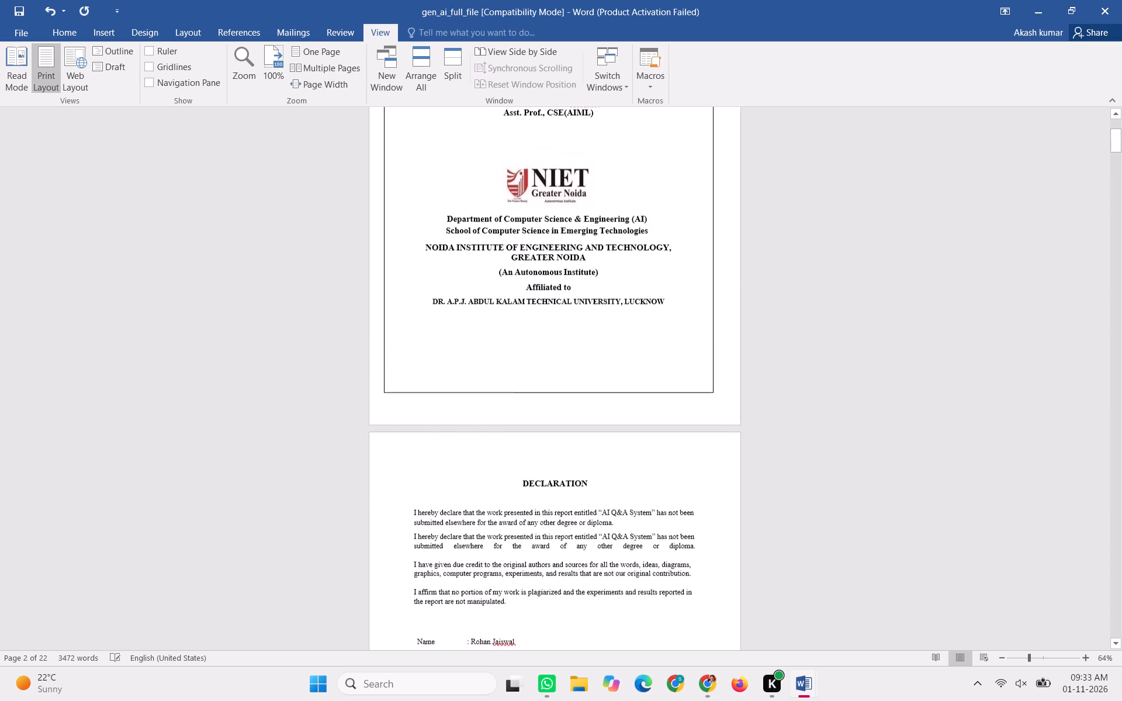
scroll(534, 417, "up", 1)
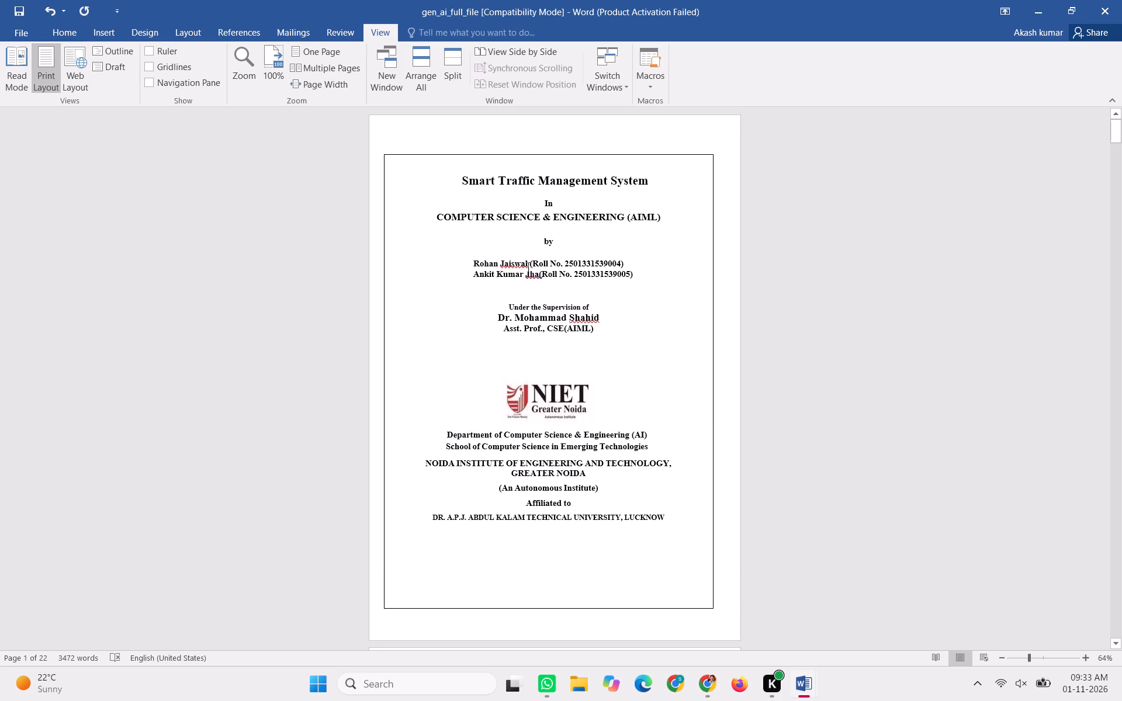
left_click(525, 262)
key("Right")
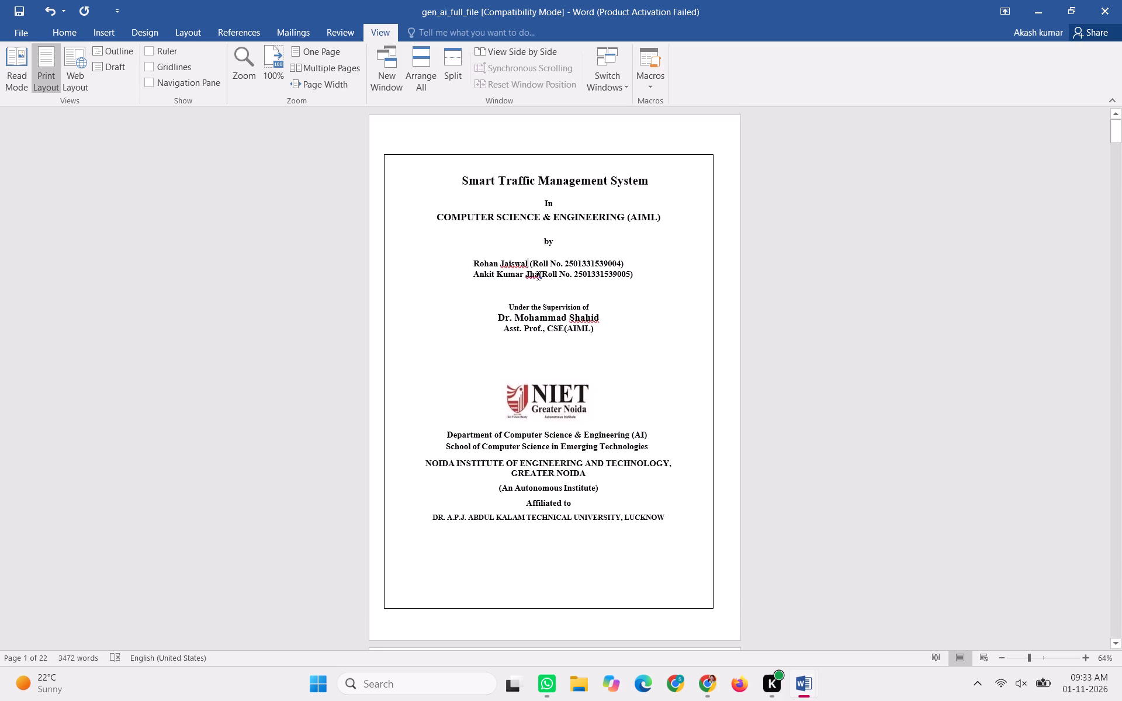
left_click(541, 277)
key("Left")
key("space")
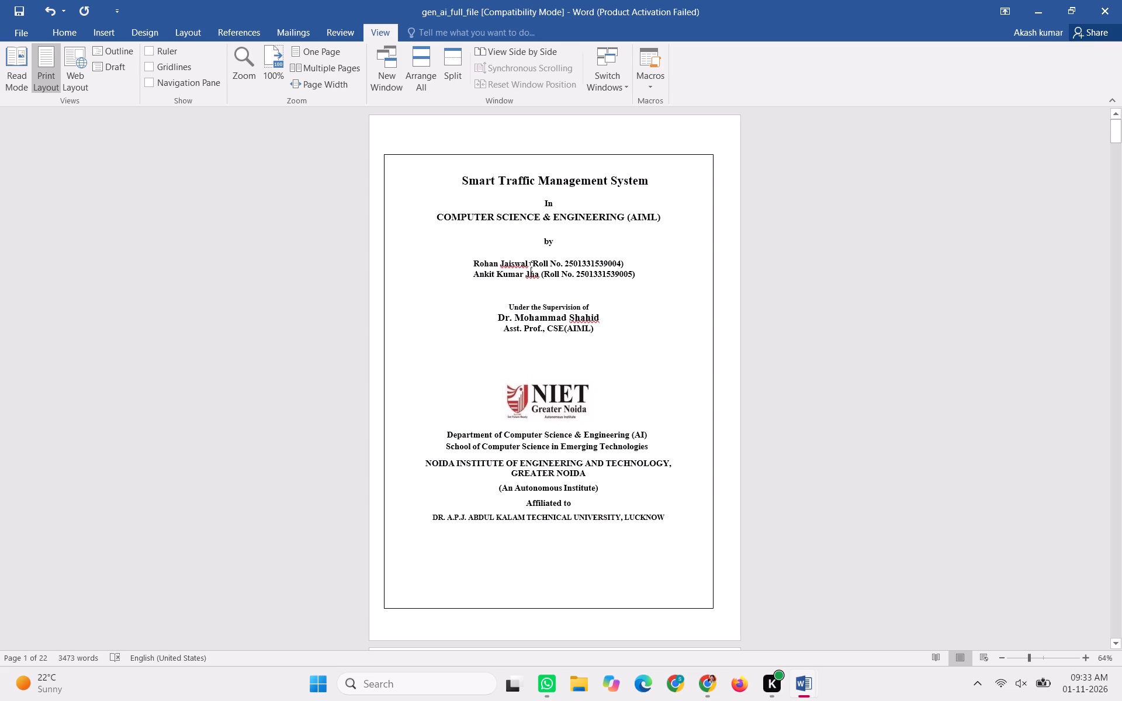
Replace the first student's name on the title page with the signed-in account holder's name, keeping the roll number.
left_click(529, 266)
key("Left")
key("BackSpace")
key("BackSpace")
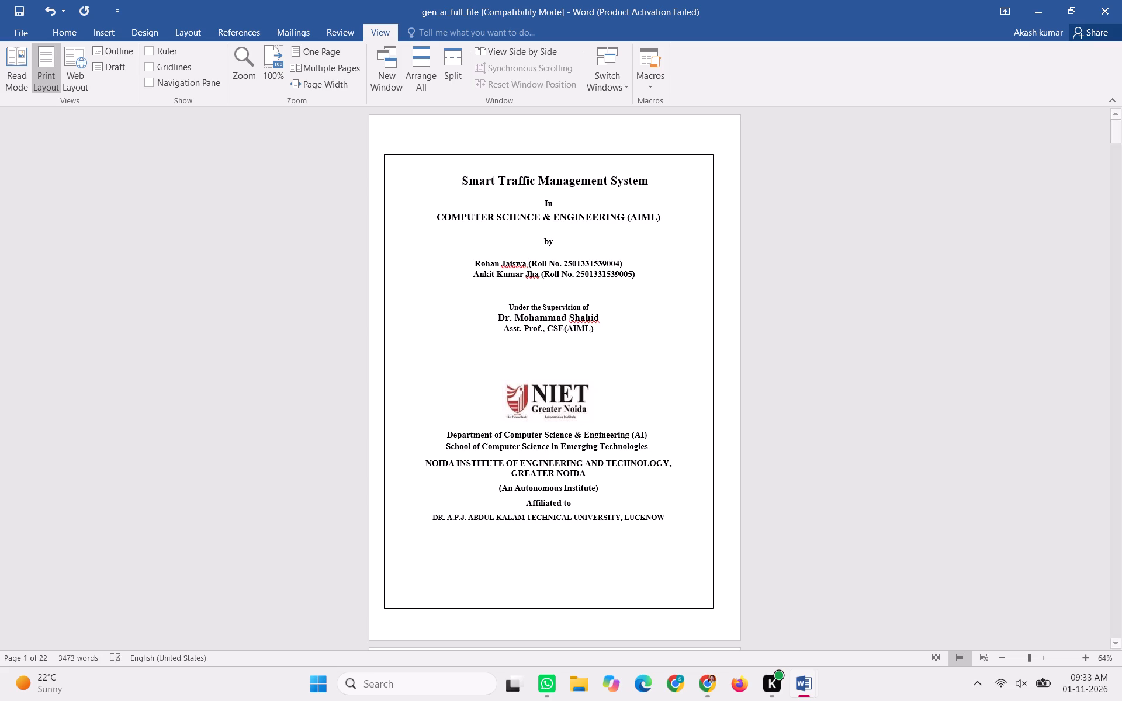
key("BackSpace")
key("BackSpace")
key("BackSpace")
key("BackSpace")
key("BackSpace")
key("BackSpace")
key("BackSpace")
key("BackSpace")
key("BackSpace")
key("BackSpace")
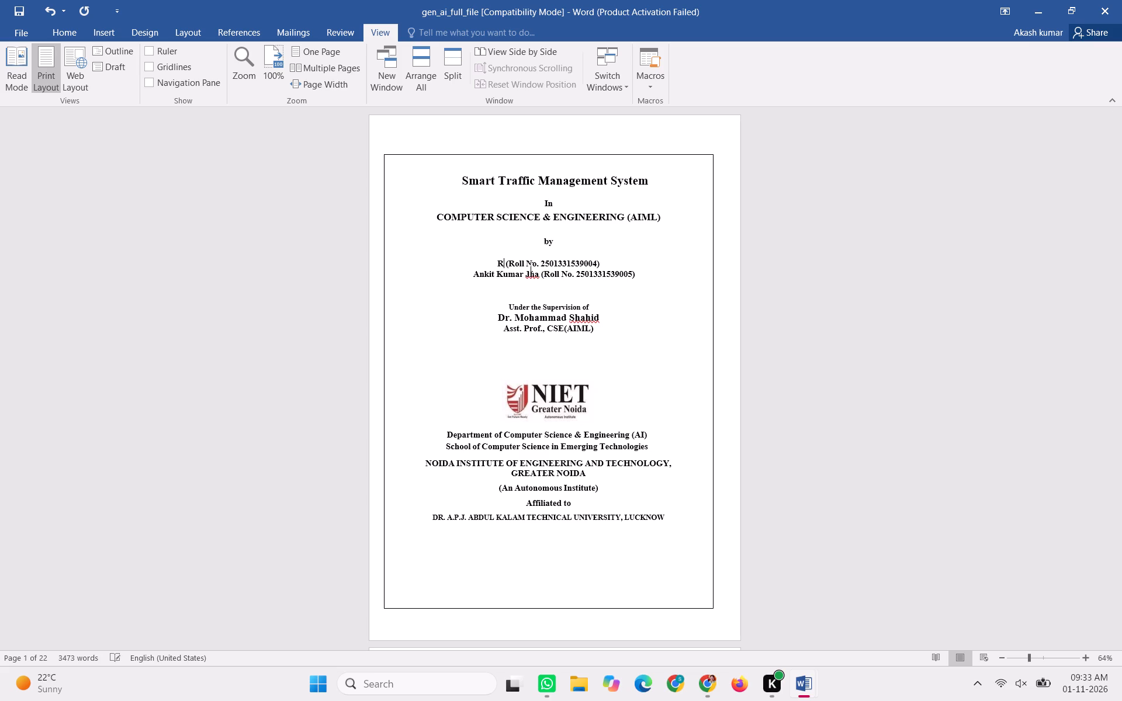
key("BackSpace")
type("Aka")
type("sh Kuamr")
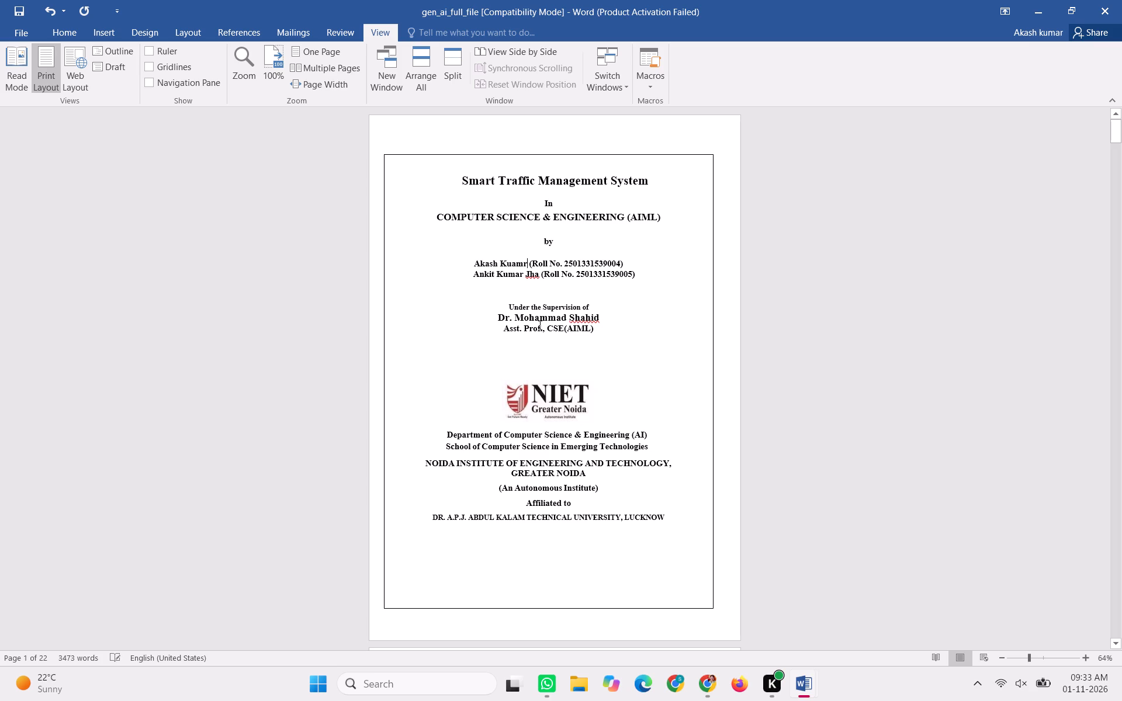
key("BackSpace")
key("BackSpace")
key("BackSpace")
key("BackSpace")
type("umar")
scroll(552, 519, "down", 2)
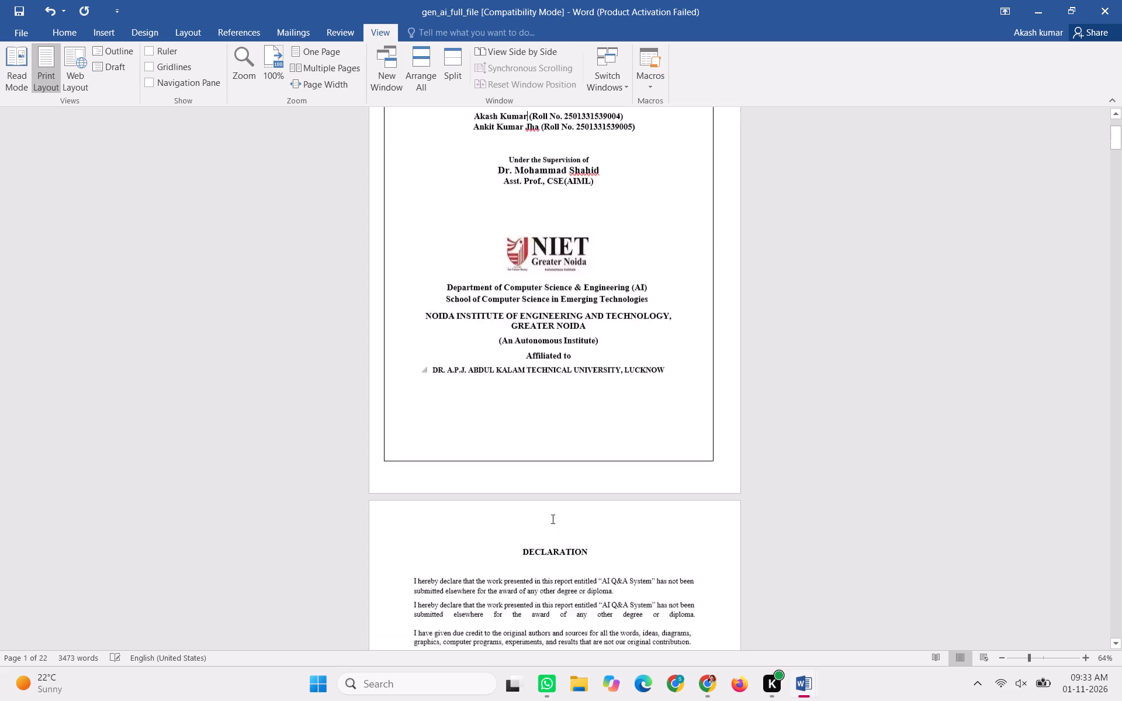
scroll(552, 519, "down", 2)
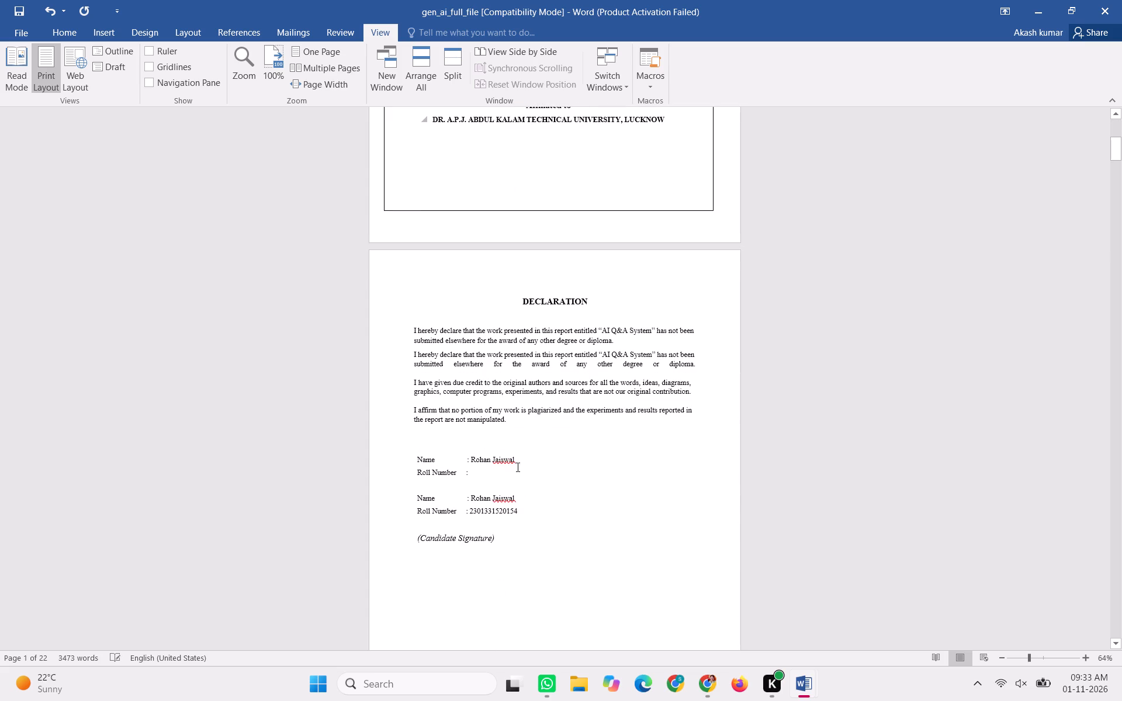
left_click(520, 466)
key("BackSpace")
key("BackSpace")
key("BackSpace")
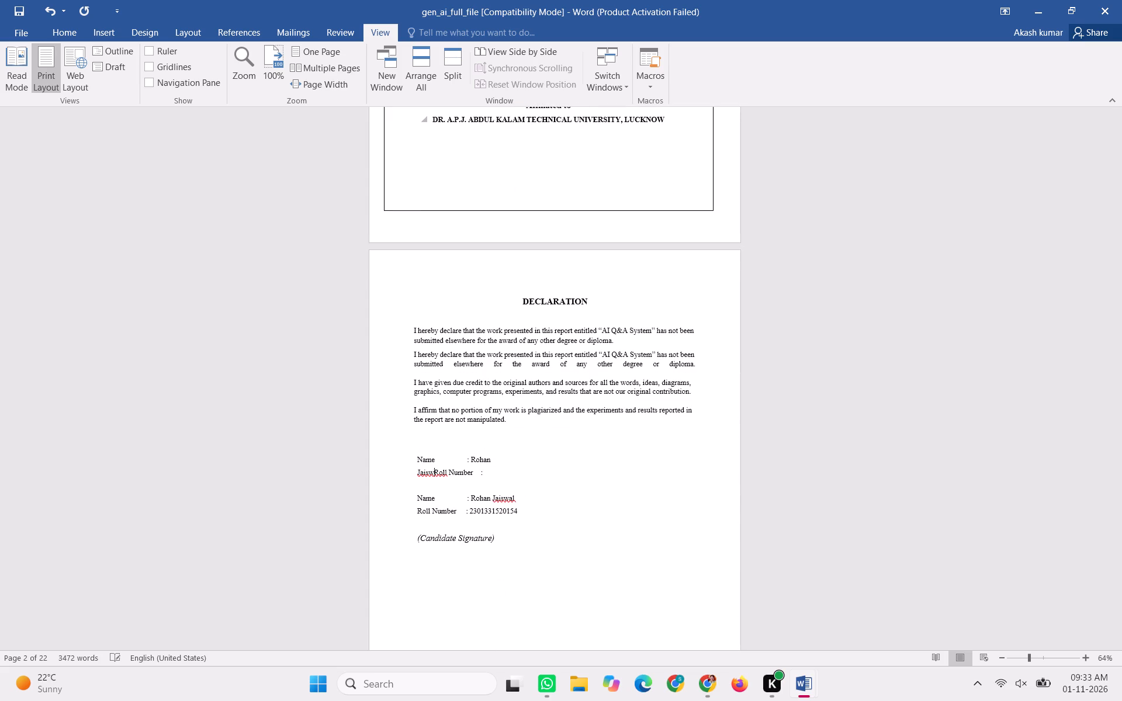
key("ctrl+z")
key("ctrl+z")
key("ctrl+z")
Enter the first student's roll number in the empty Roll Number line of the first Declaration block.
key("Left")
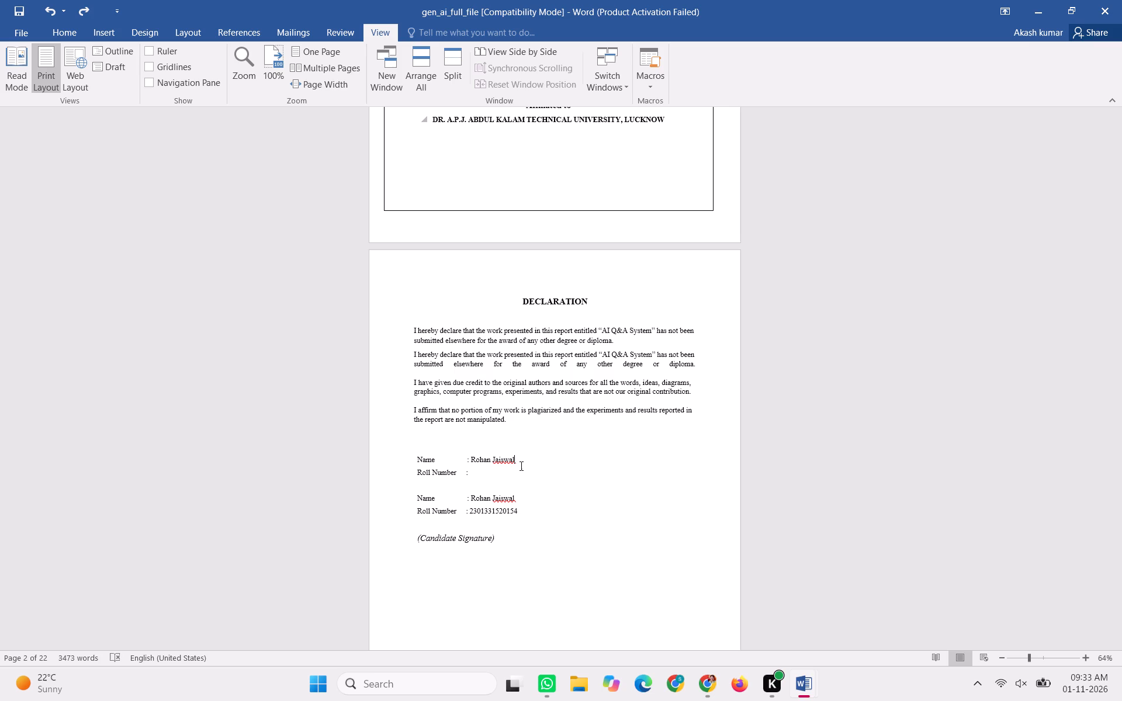
left_click_drag(520, 466, 489, 466)
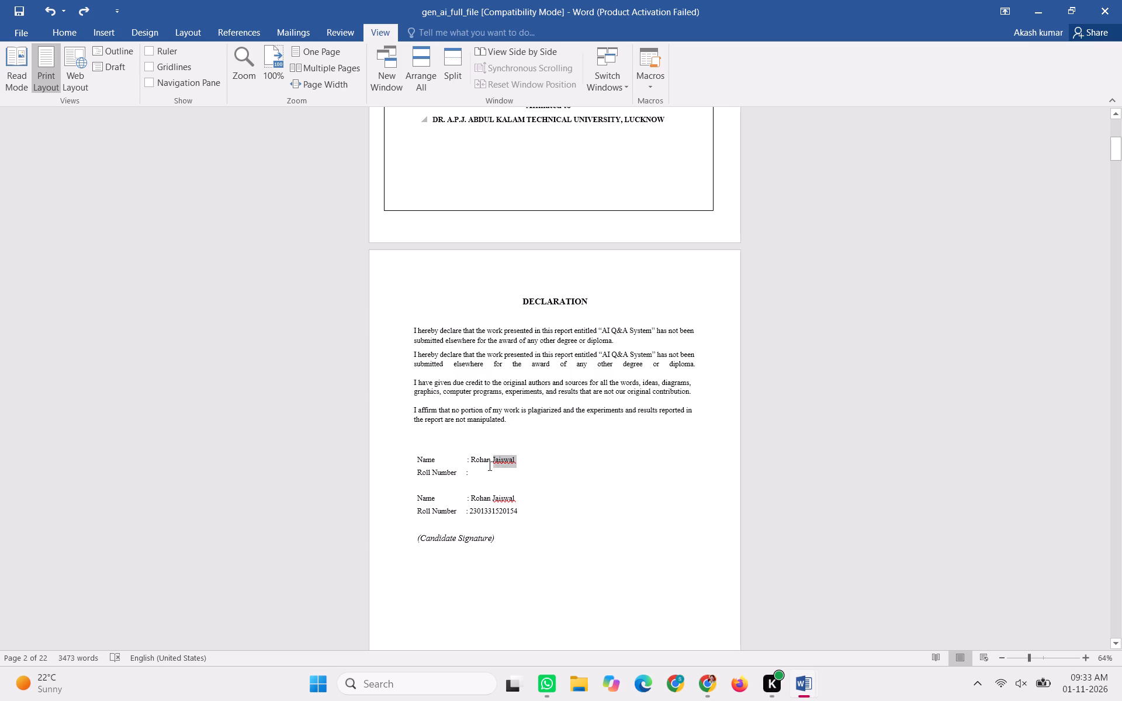
left_click_drag(489, 466, 481, 473)
left_click(481, 473)
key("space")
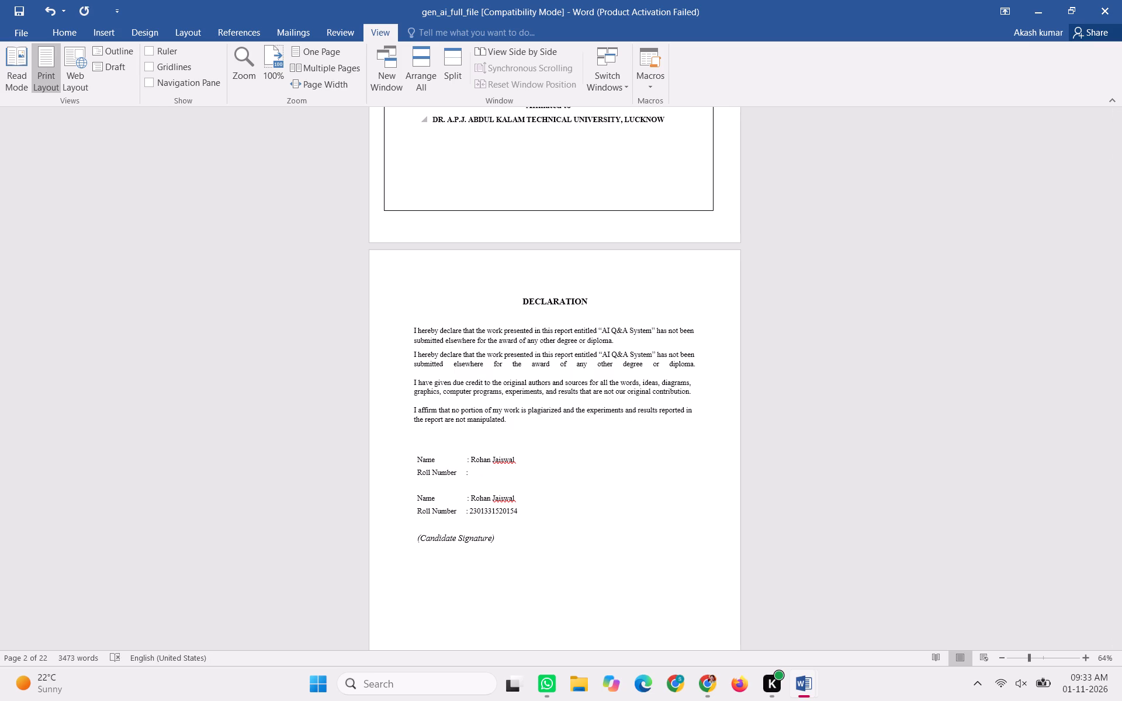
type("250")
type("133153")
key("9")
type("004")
Replace the name in the first Declaration block with the signed-in account holder's first name and a trailing space.
left_click(519, 455)
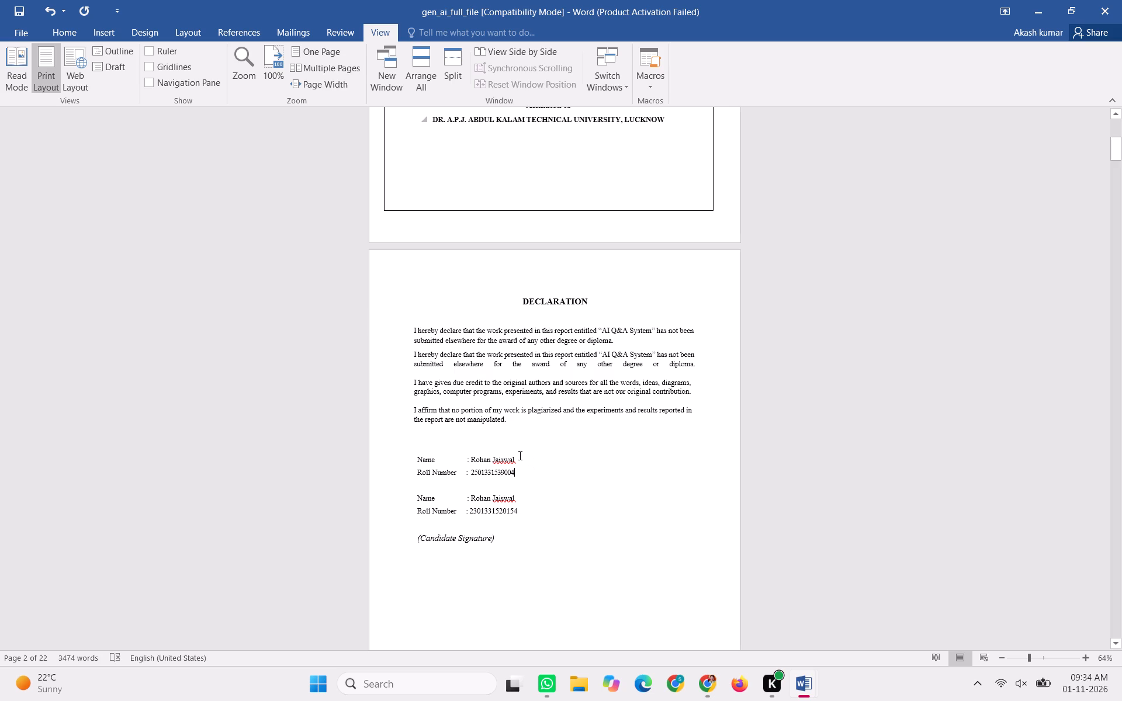
key("BackSpace")
key("BackSpace")
key("BackSpace")
key("BackSpace")
key("BackSpace")
key("BackSpace")
key("BackSpace")
key("BackSpace")
key("BackSpace")
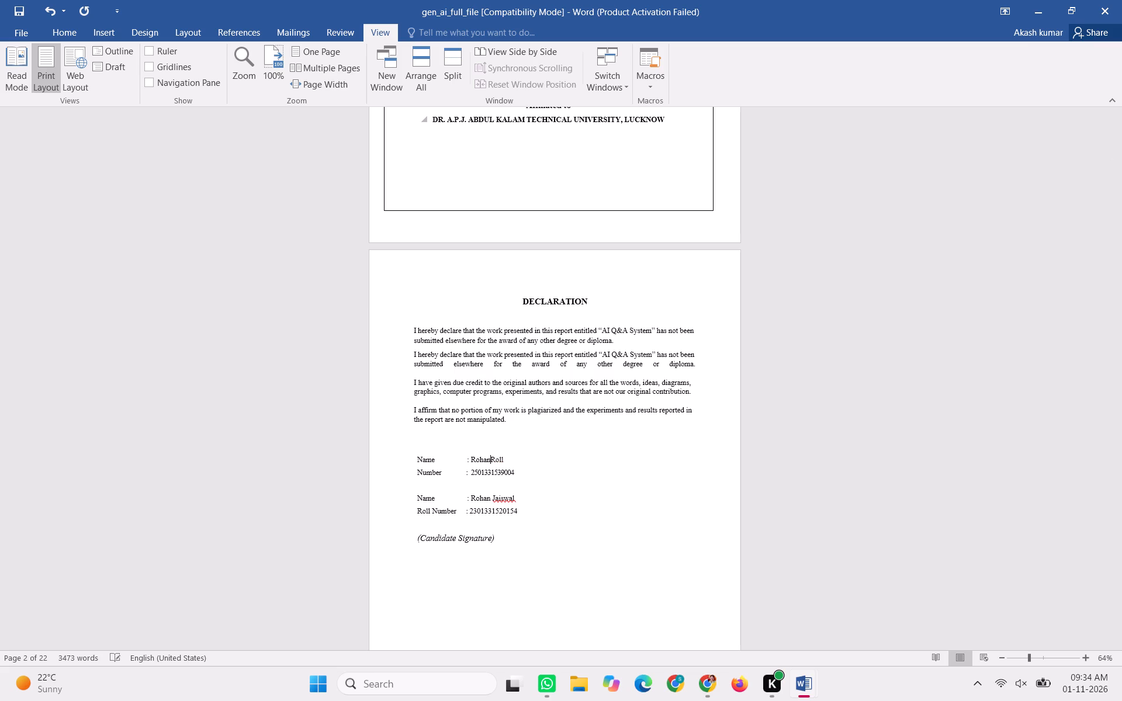
key("BackSpace")
key("BackSpace")
key("BackSpace")
key("BackSpace")
key("BackSpace")
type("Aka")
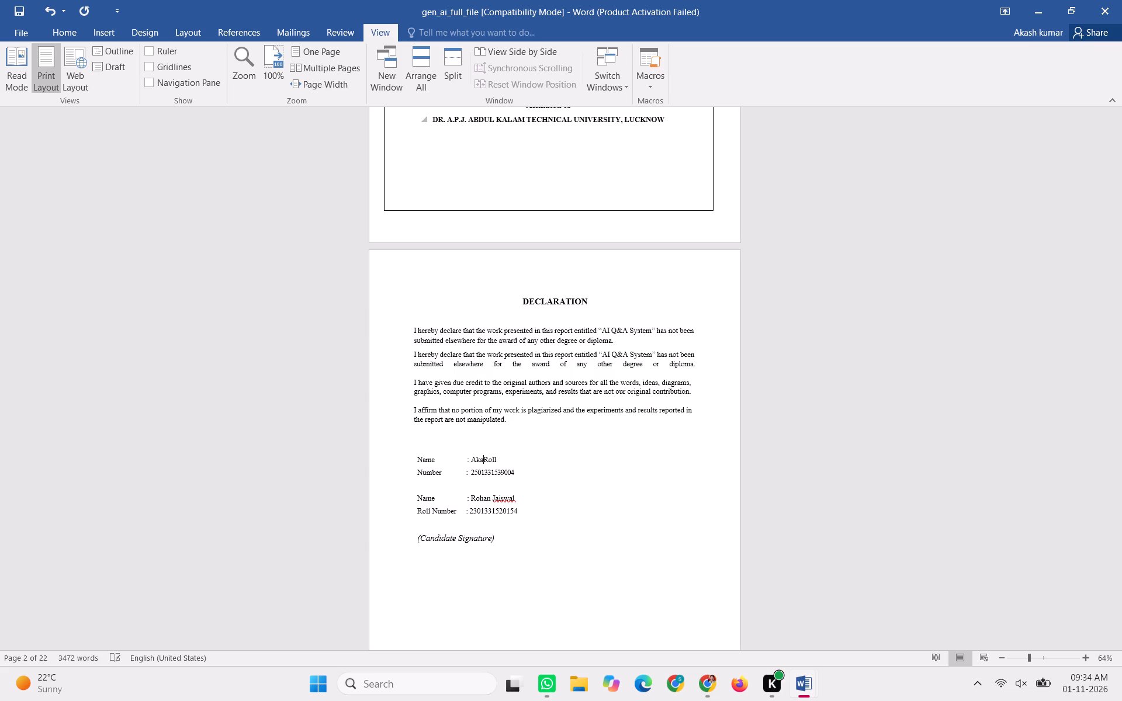
left_click(494, 434)
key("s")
left_click(494, 434)
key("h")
key("ctrl+z")
key("ctrl+z")
key("ctrl+z")
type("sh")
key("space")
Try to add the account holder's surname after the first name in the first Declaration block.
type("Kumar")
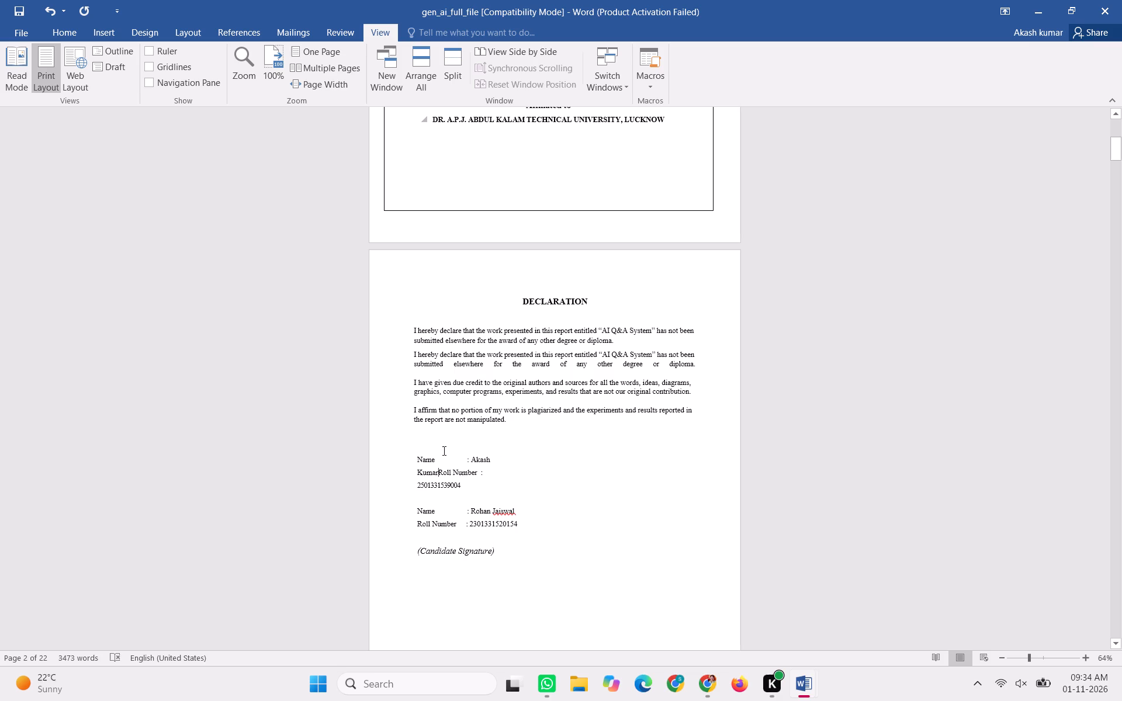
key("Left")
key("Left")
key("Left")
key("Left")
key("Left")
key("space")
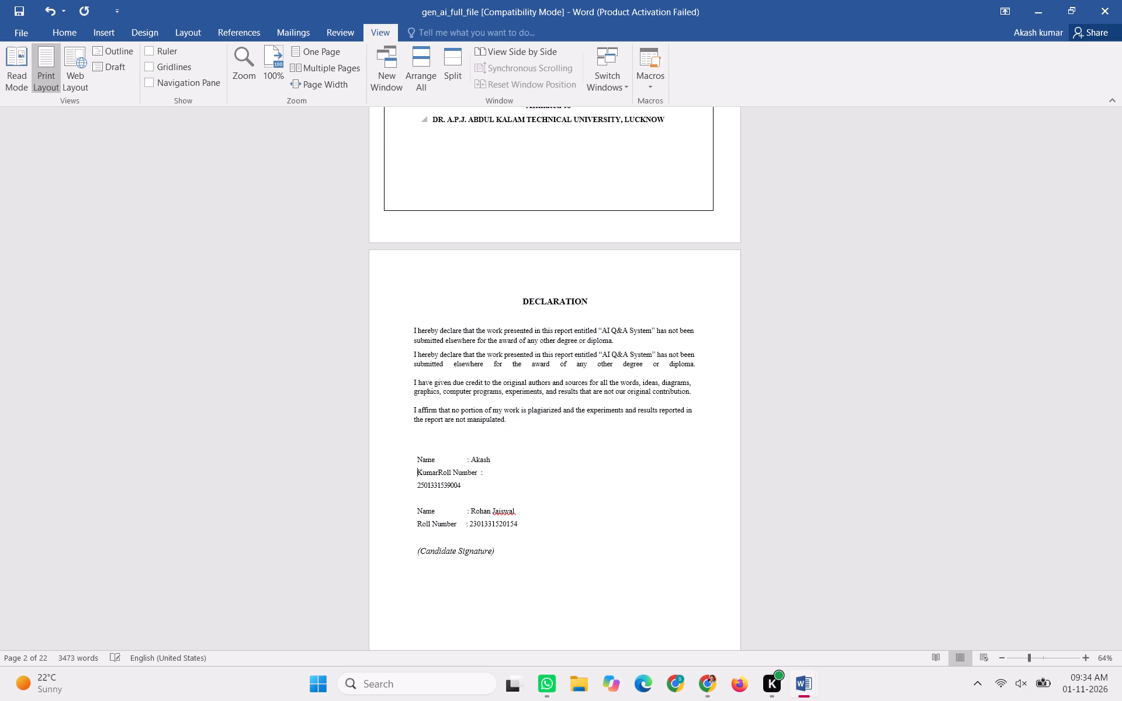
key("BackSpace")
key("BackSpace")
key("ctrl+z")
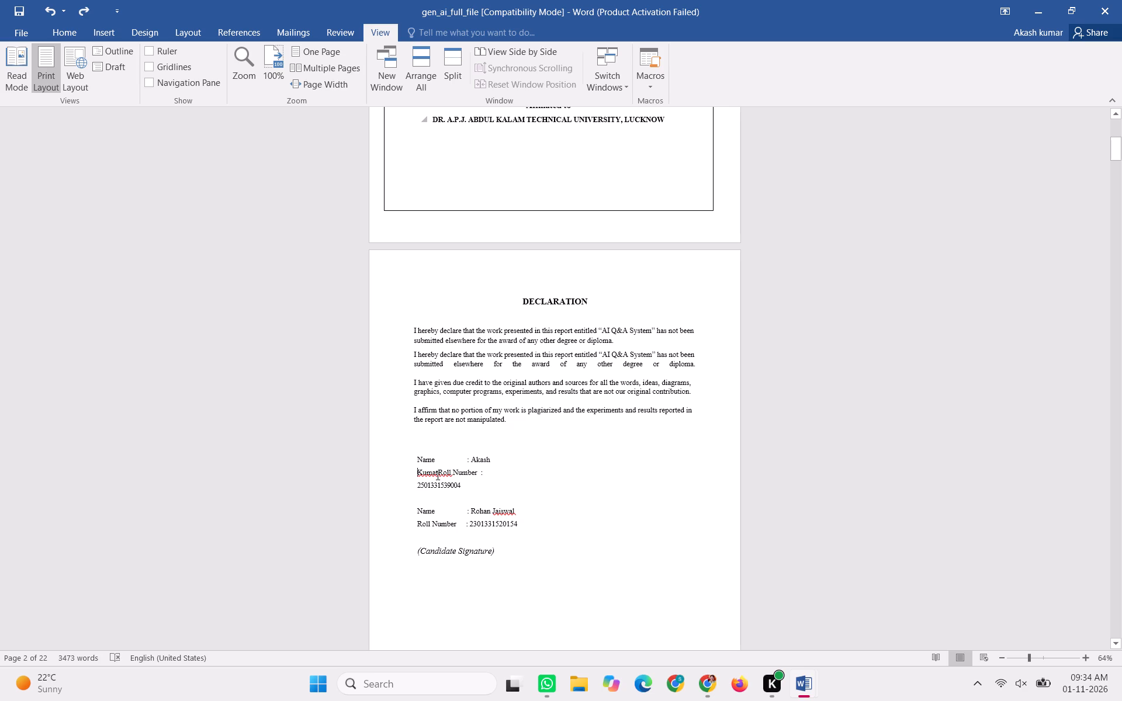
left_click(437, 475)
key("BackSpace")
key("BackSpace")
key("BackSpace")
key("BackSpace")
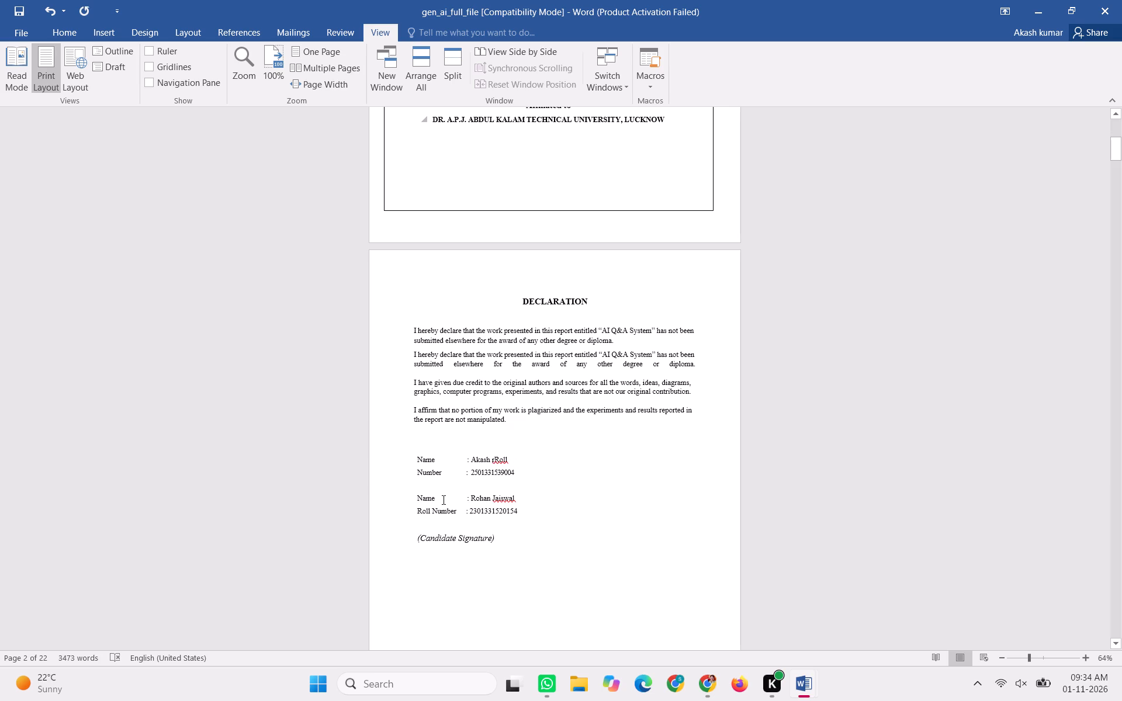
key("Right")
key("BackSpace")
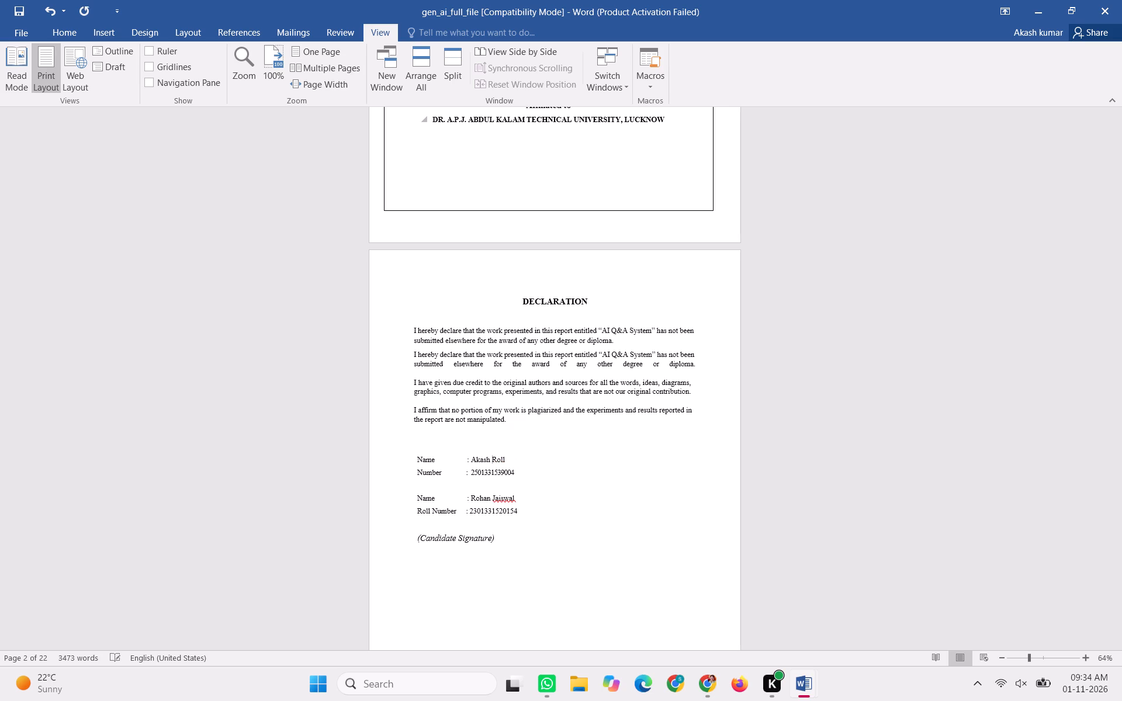
Put the first block's Roll Number label on its own line and add the account holder's surname to the Name line.
key("Return")
left_click(494, 456)
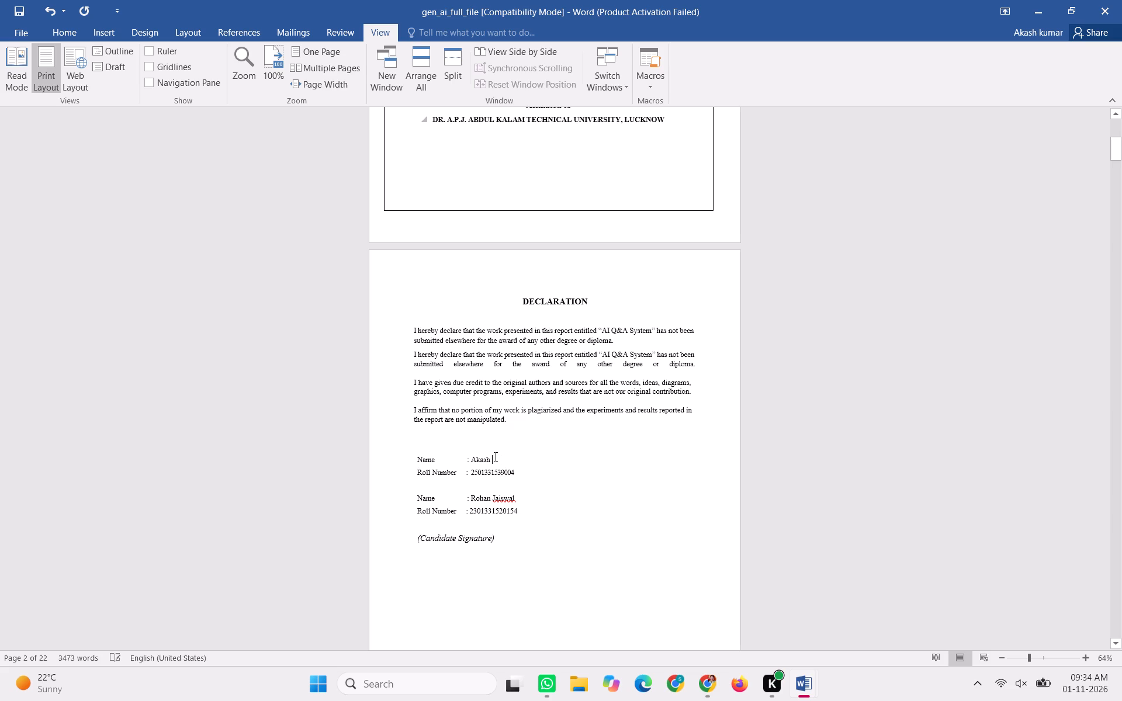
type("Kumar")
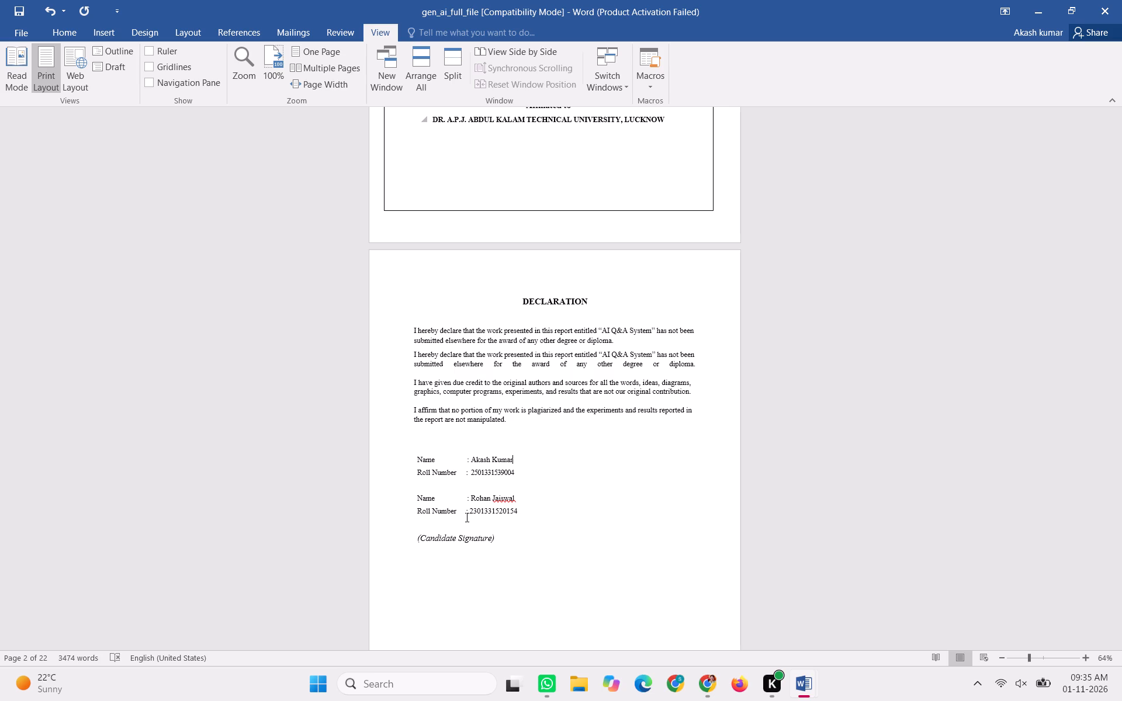
Replace the name in the second Declaration block with the second student's full name.
left_click(515, 500)
key("BackSpace")
key("BackSpace")
key("BackSpace")
key("BackSpace")
key("BackSpace")
key("BackSpace")
key("BackSpace")
key("BackSpace")
key("BackSpace")
key("BackSpace")
key("BackSpace")
key("BackSpace")
key("BackSpace")
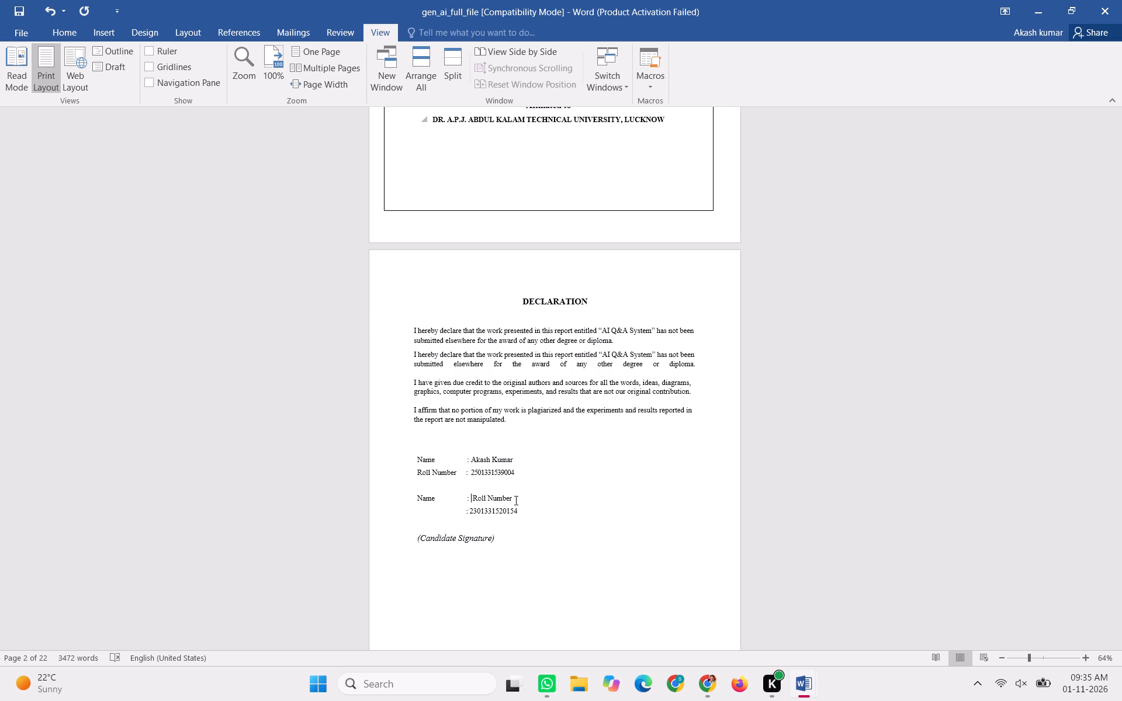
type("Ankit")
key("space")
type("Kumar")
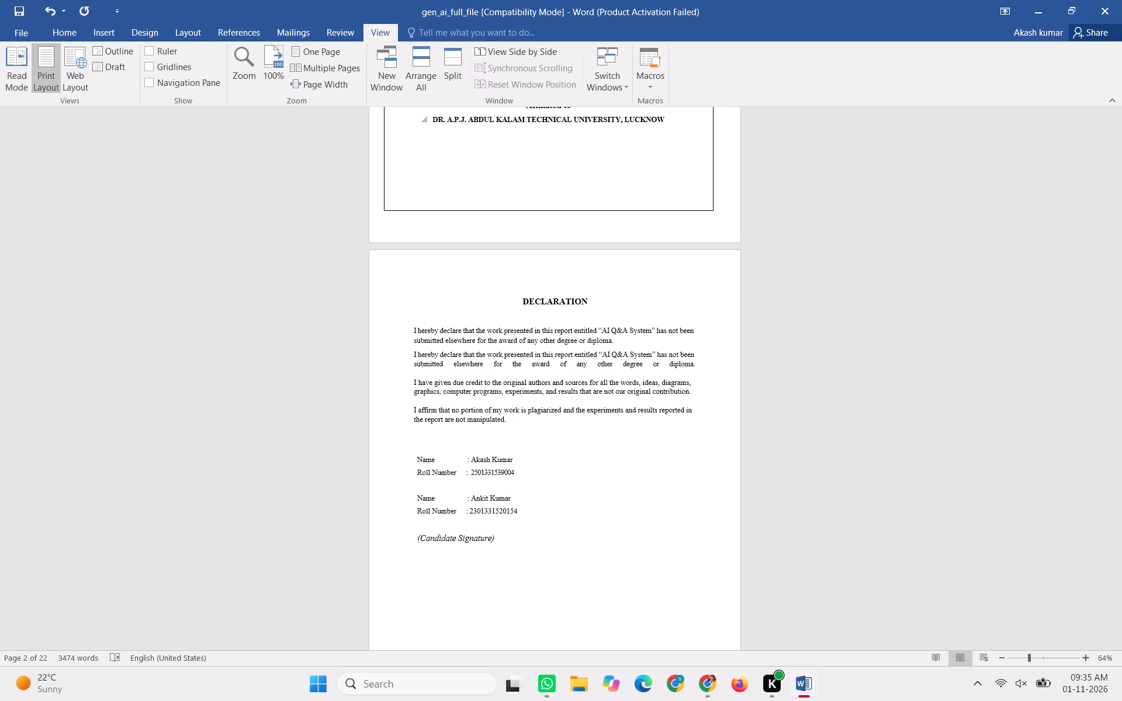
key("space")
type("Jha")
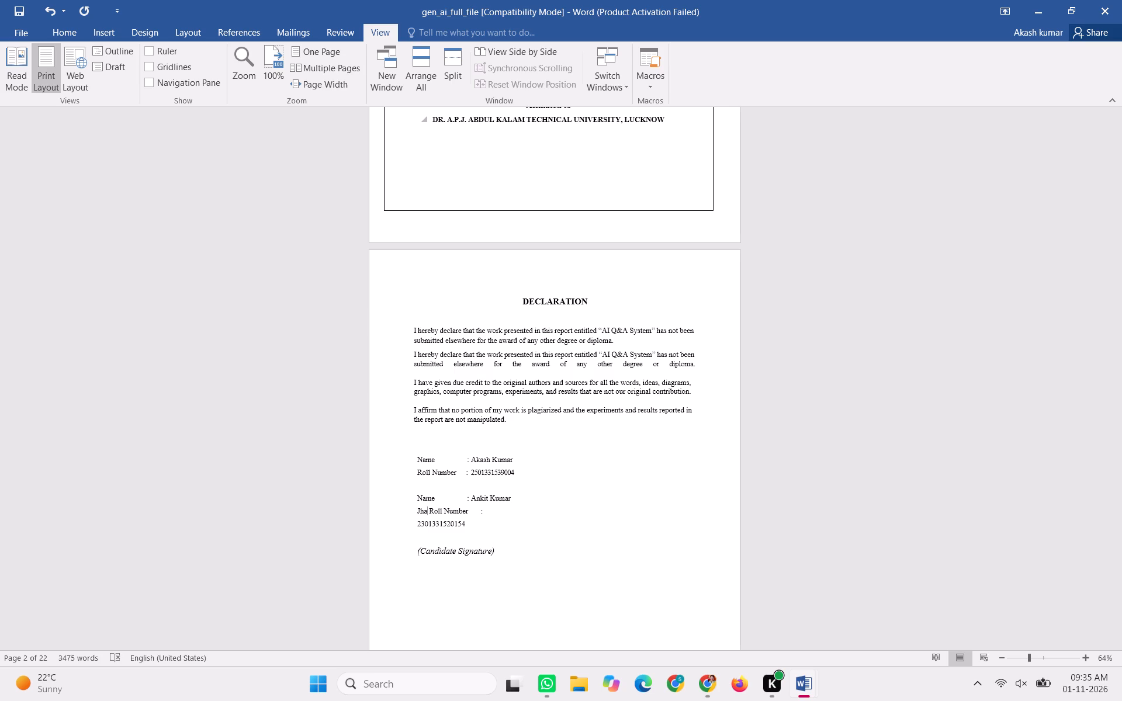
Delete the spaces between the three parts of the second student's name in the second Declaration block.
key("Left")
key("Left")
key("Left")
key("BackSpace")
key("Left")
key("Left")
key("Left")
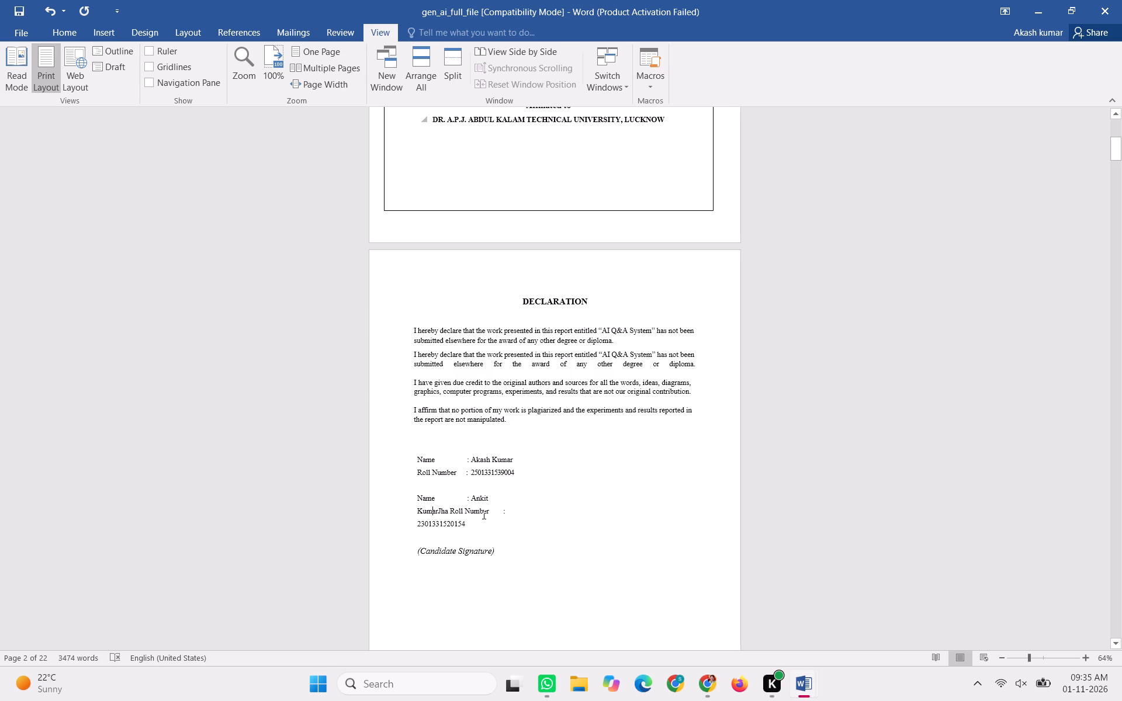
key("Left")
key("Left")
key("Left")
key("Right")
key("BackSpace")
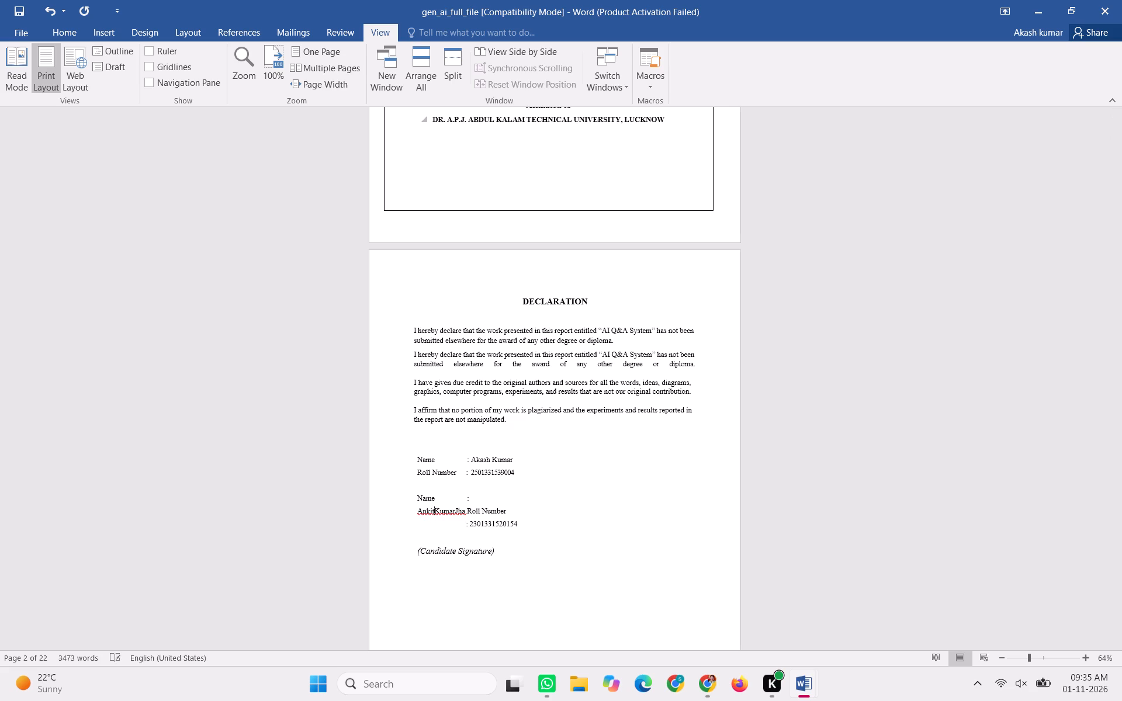
Put the second block's Roll Number label on its own line and bring the student's name up beside the Name label.
left_click(467, 509)
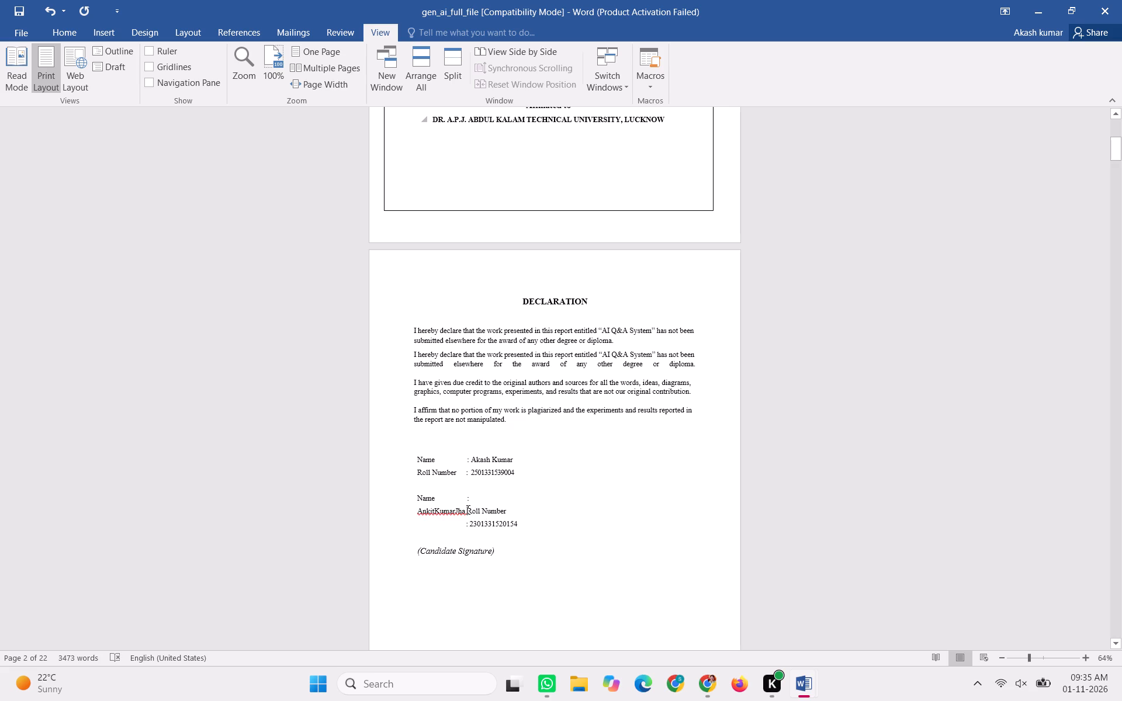
key("Return")
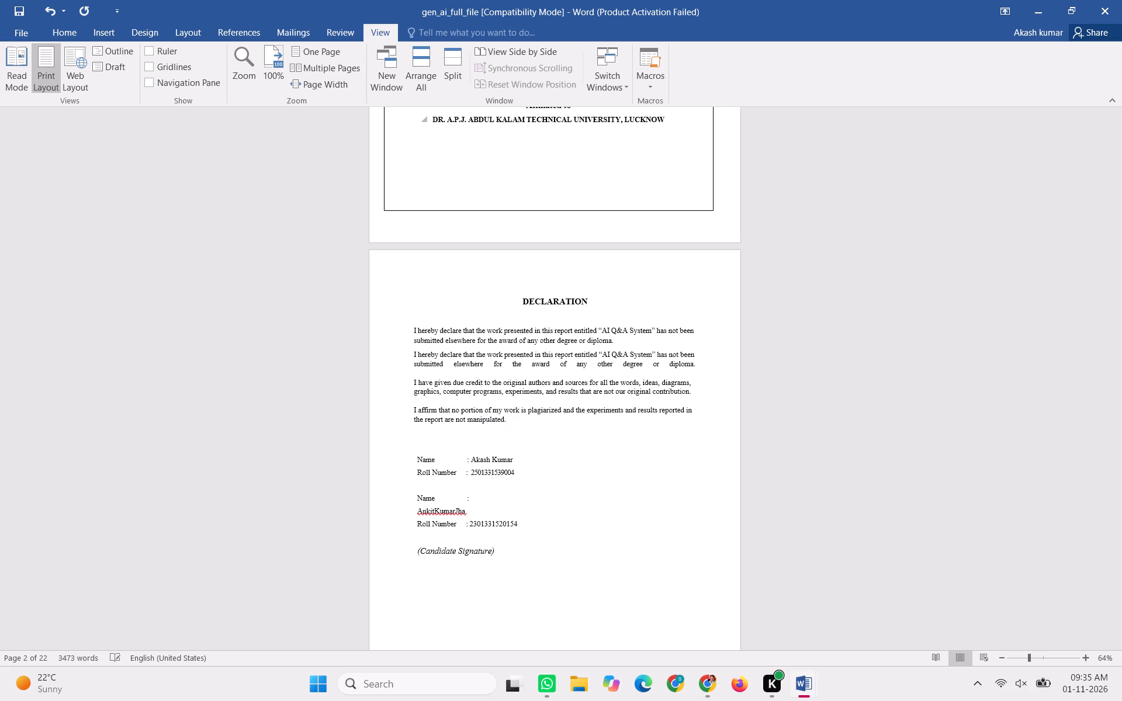
left_click(418, 511)
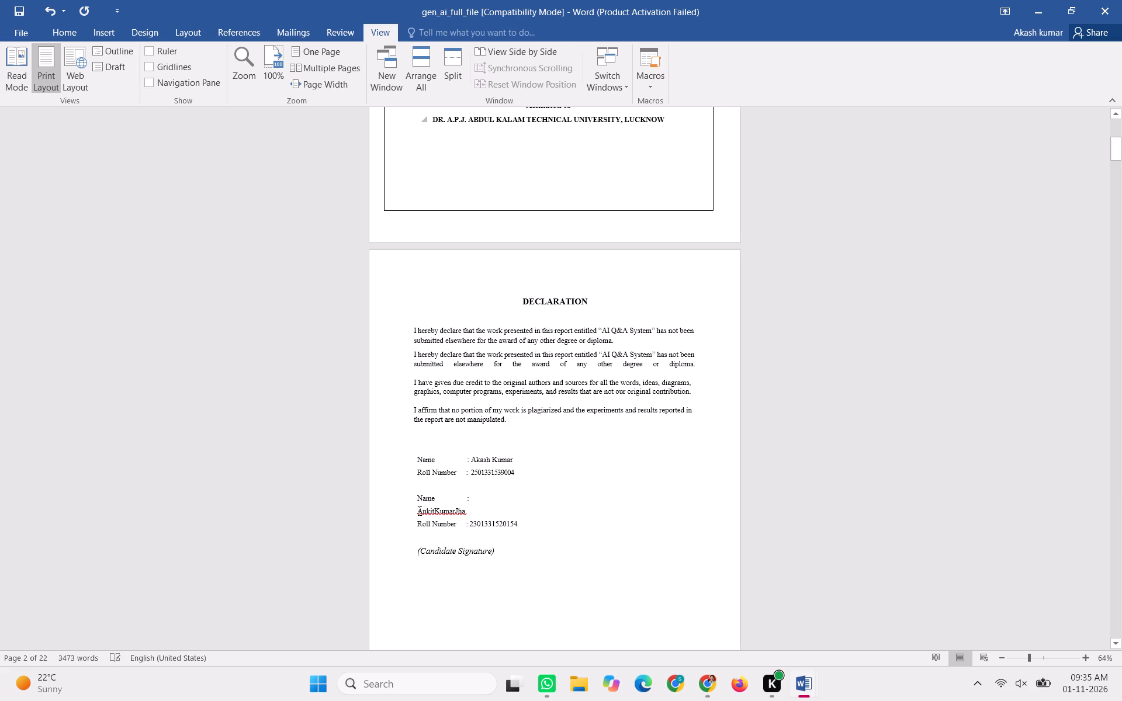
key("BackSpace")
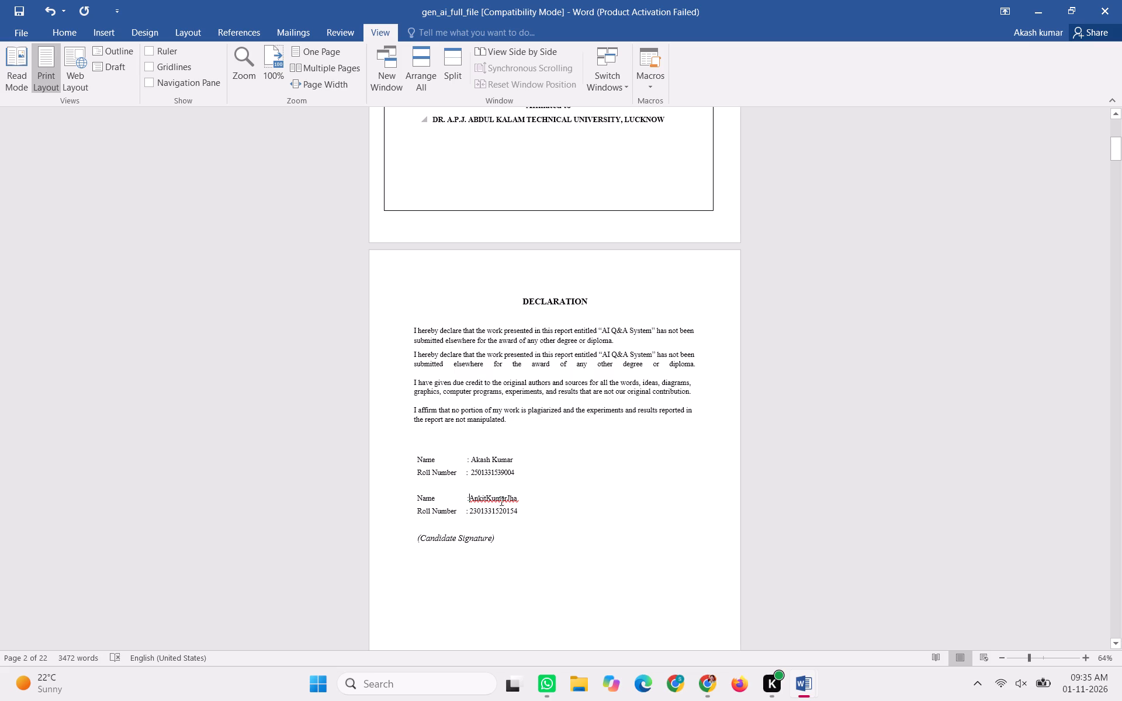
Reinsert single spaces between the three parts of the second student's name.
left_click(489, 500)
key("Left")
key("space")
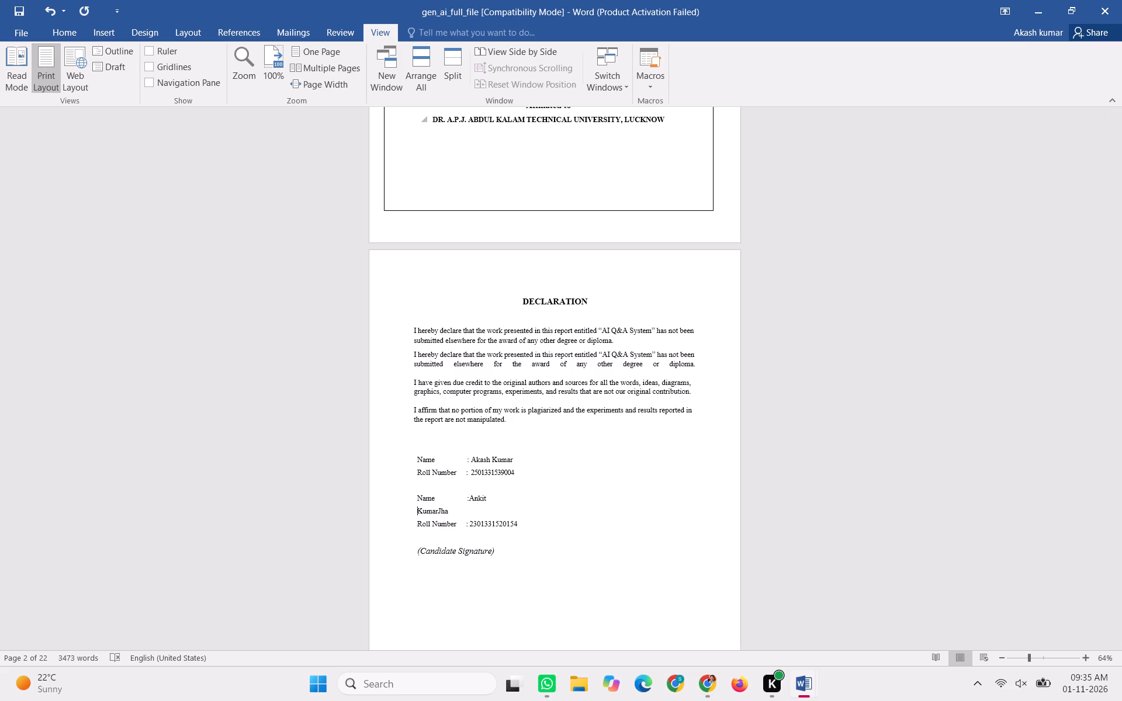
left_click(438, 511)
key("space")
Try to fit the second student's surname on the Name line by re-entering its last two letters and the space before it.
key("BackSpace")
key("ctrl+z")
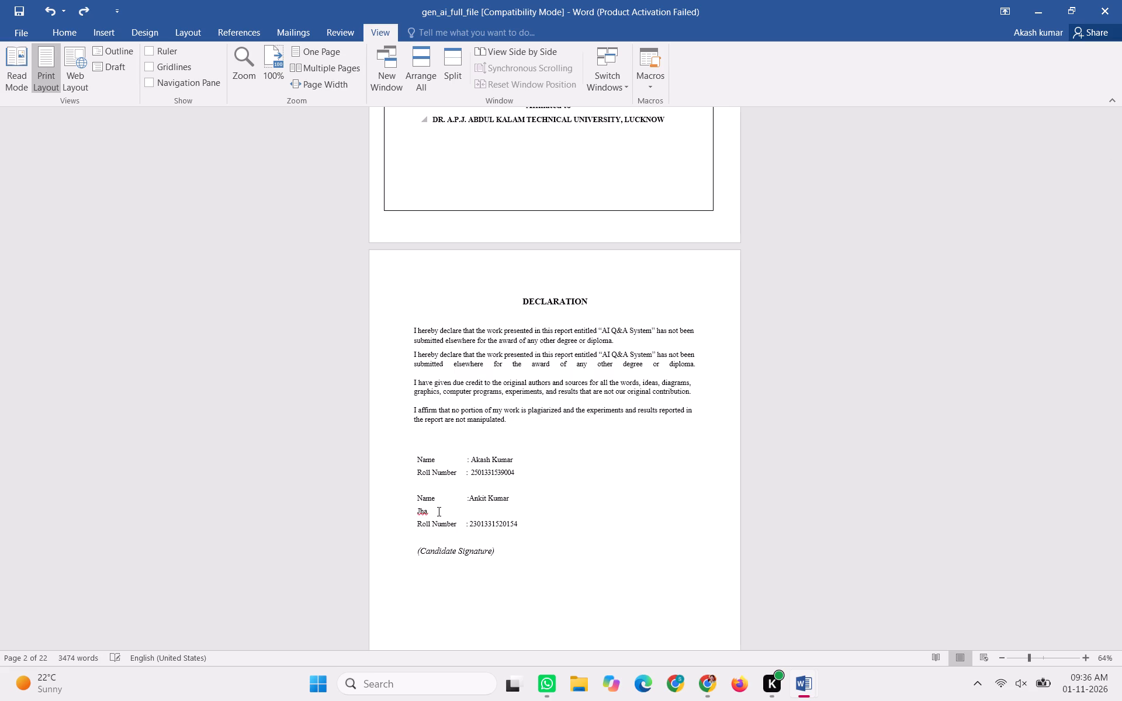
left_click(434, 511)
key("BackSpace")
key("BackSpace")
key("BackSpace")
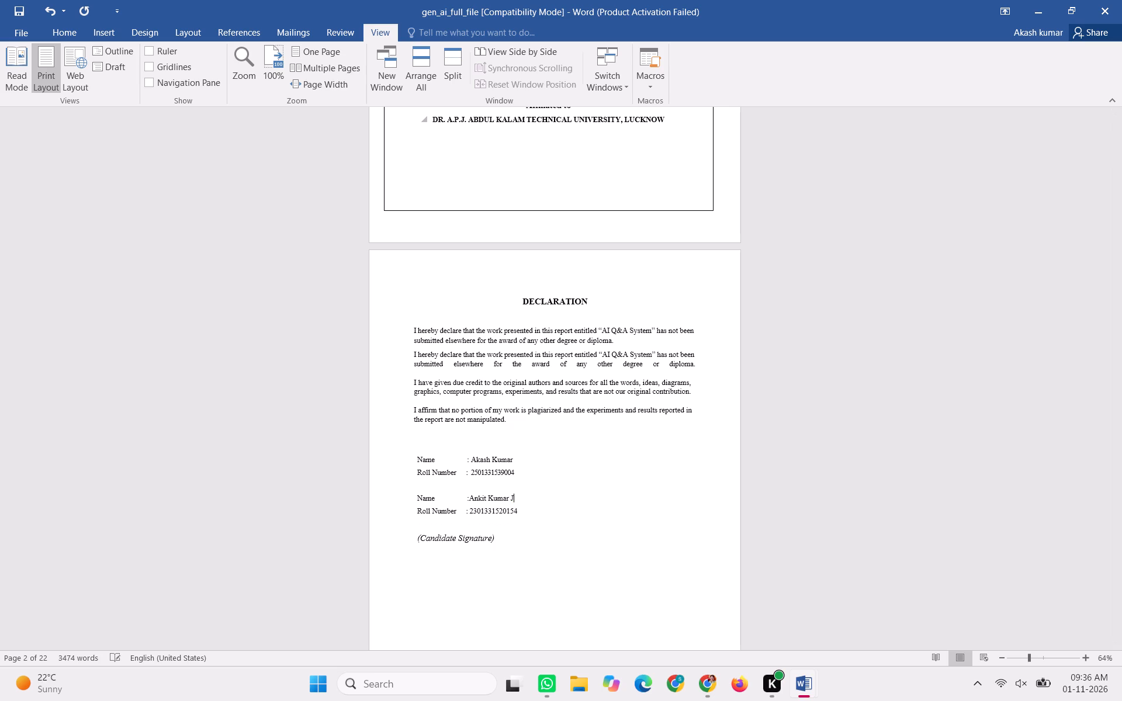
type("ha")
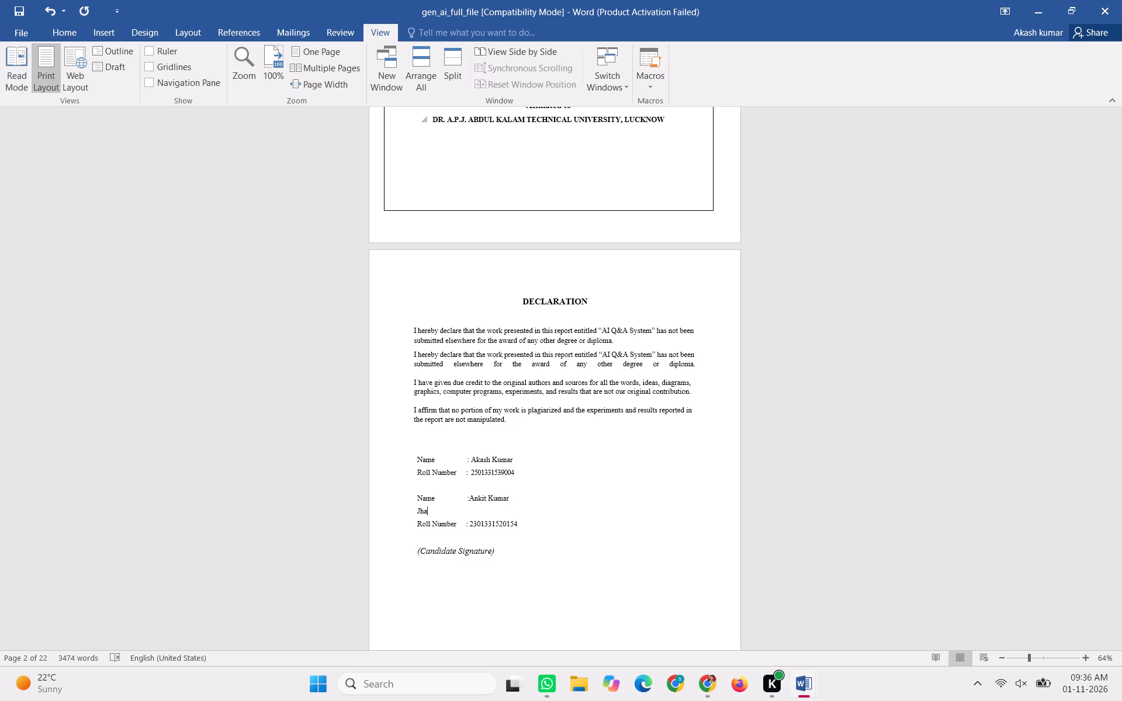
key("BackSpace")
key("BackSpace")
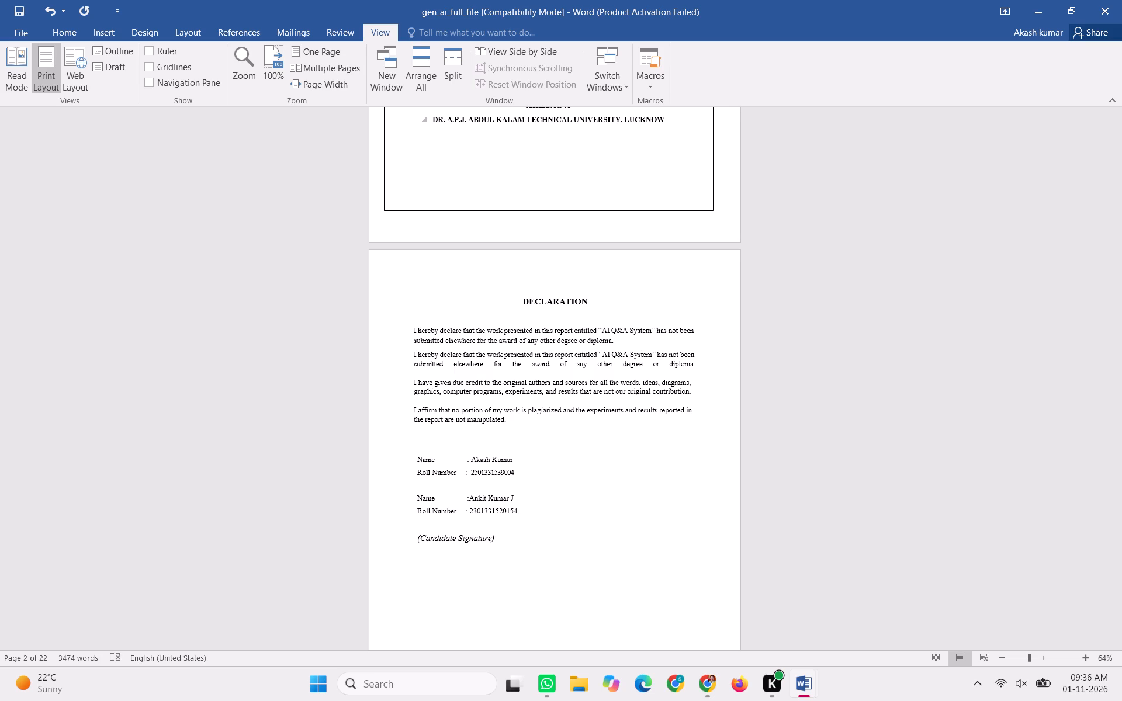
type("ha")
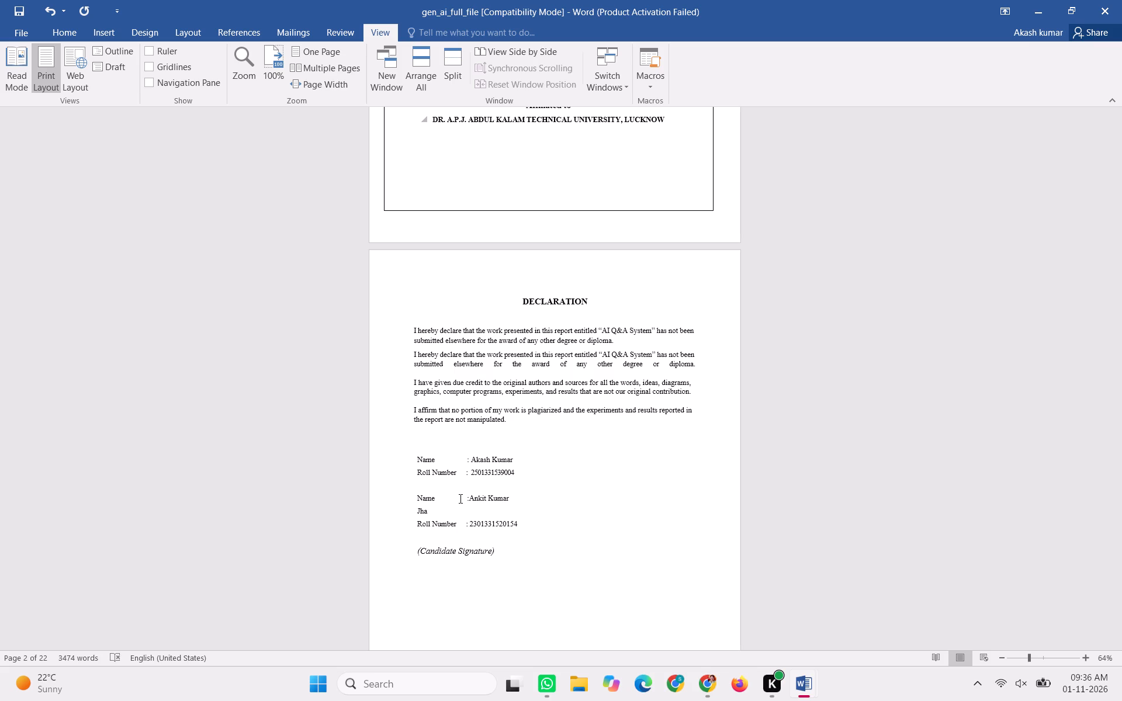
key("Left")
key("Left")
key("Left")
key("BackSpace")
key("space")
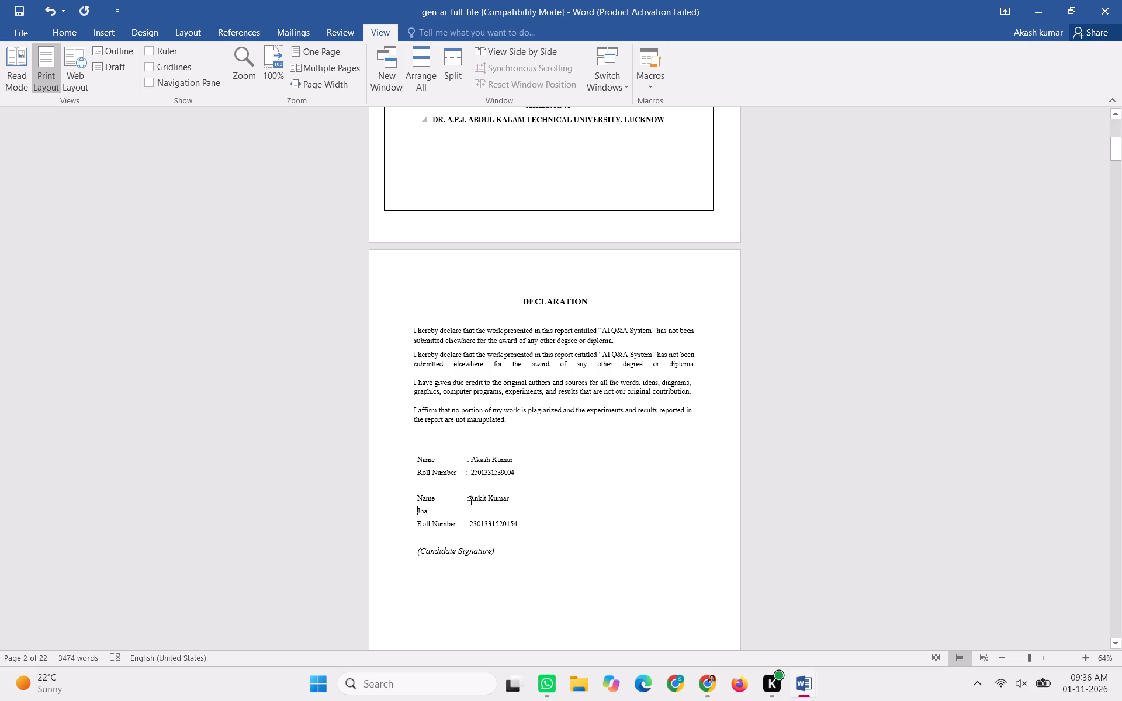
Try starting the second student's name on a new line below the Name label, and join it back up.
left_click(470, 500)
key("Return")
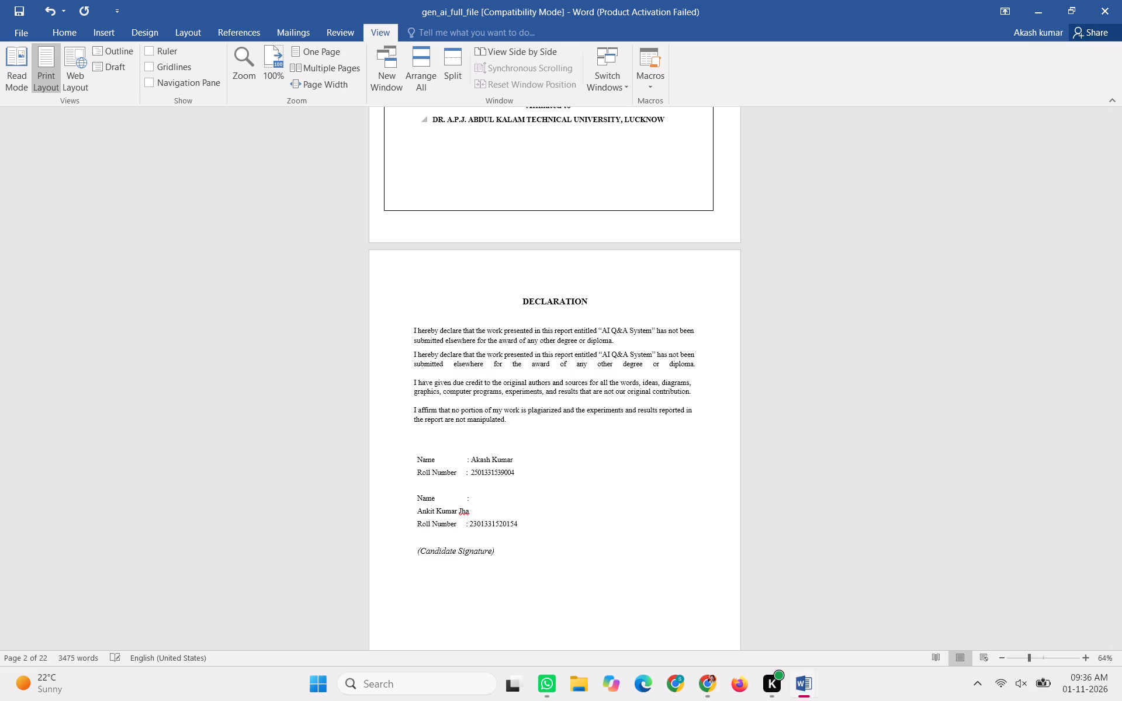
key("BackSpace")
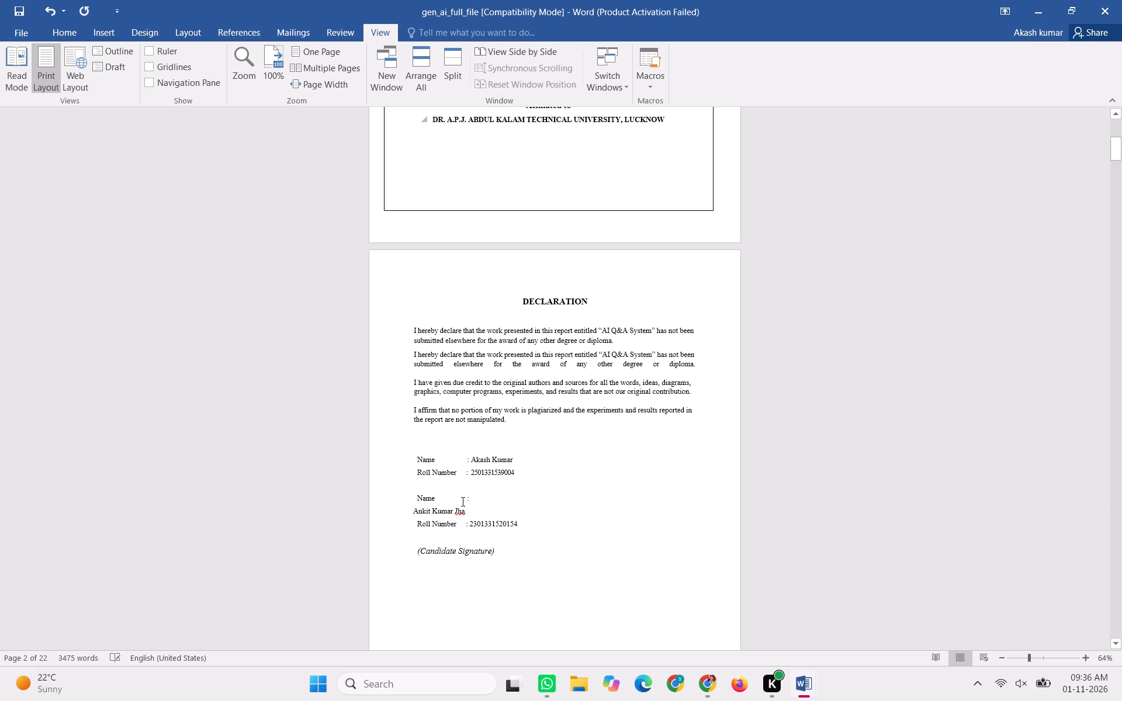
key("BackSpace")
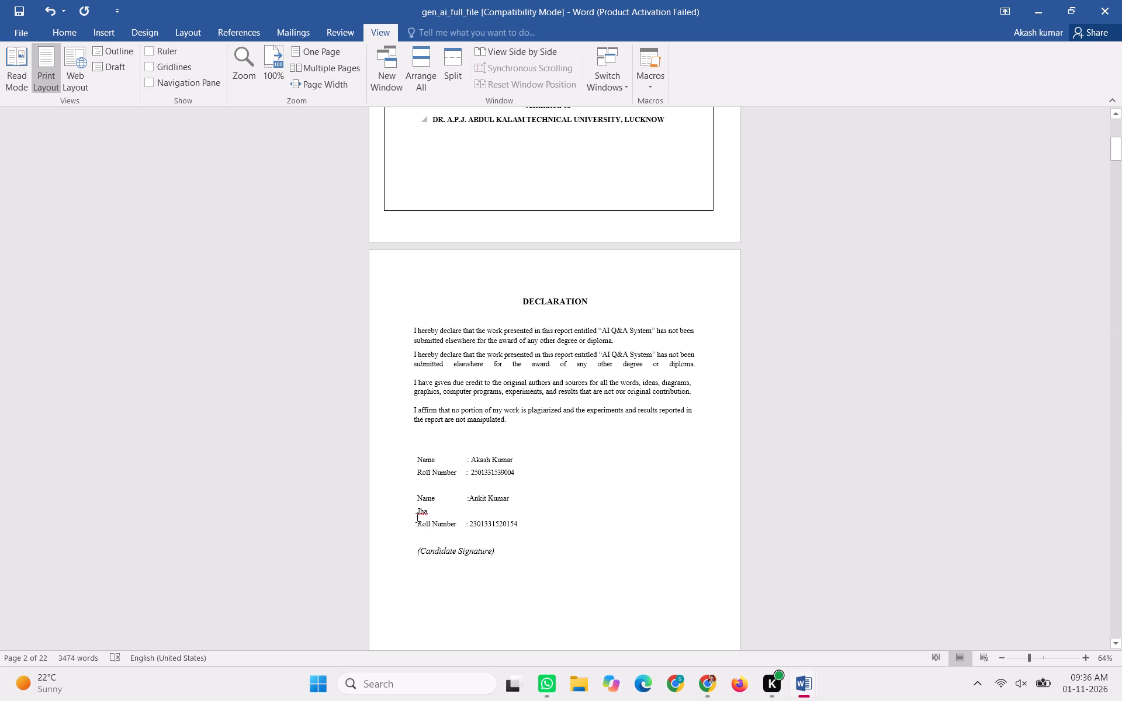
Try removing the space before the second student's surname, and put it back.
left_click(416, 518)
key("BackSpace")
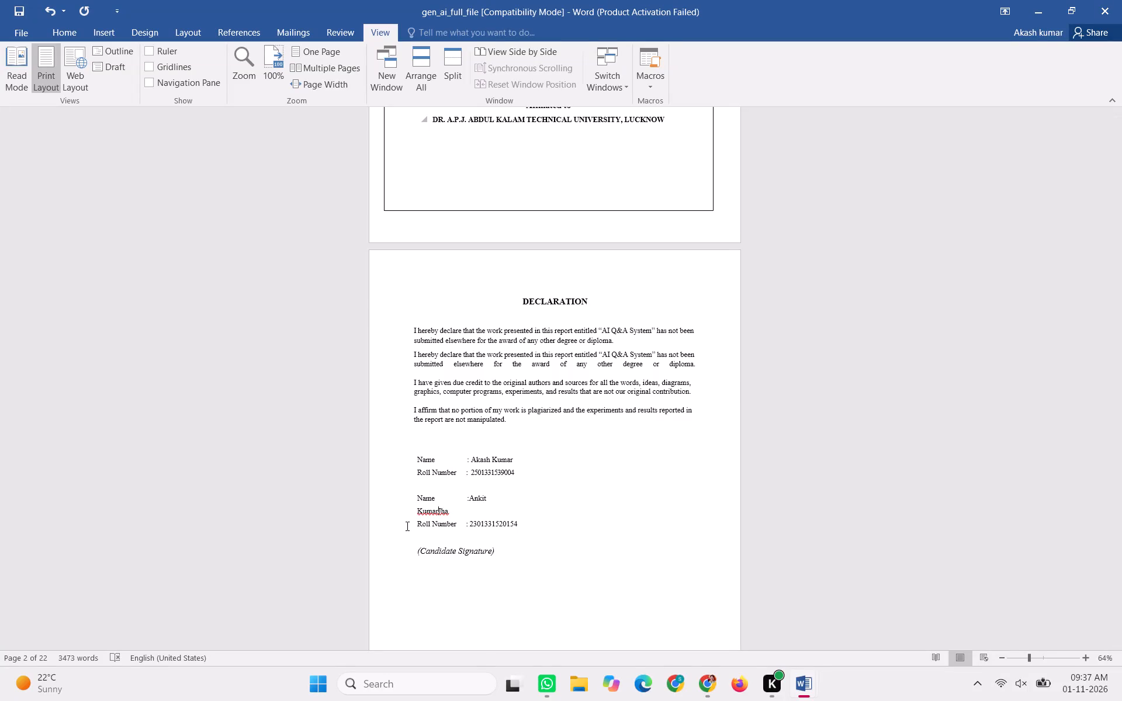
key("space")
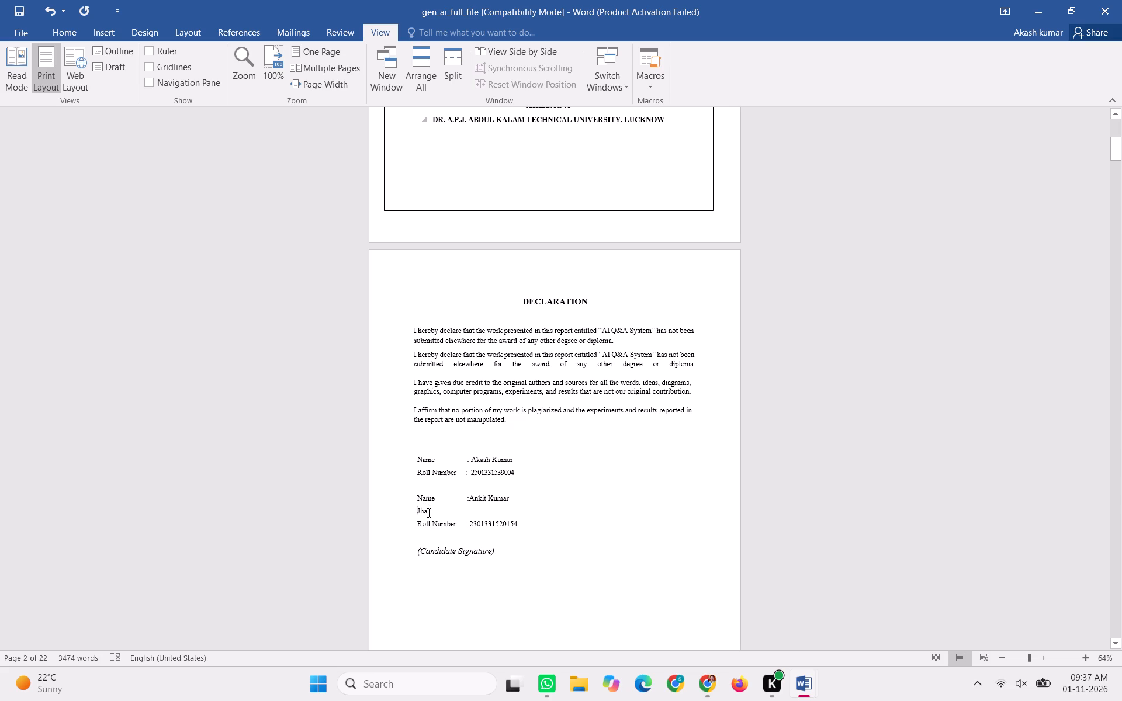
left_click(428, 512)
Delete the tab spacing between the second block's Name label and its colon.
left_click(463, 503)
left_click(463, 503)
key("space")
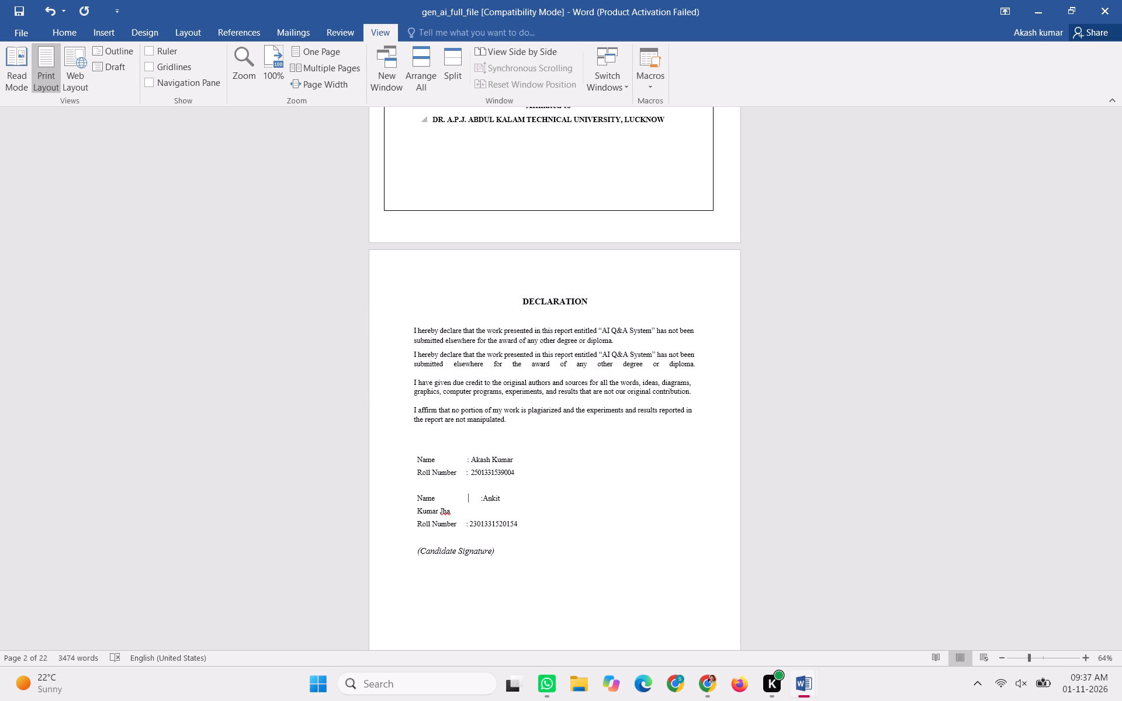
key("Right")
key("BackSpace")
key("BackSpace")
key("BackSpace")
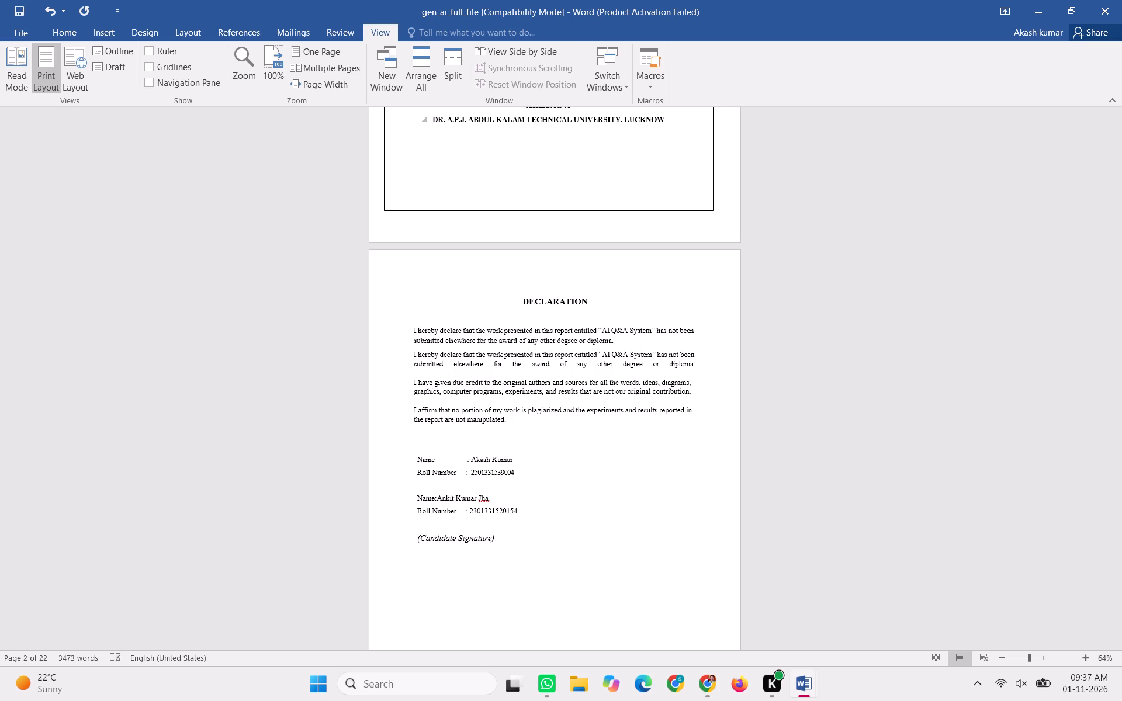
Insert 16 spaces between the second block's Name label and its colon, roughly aligning the colons while keeping the full name on one line.
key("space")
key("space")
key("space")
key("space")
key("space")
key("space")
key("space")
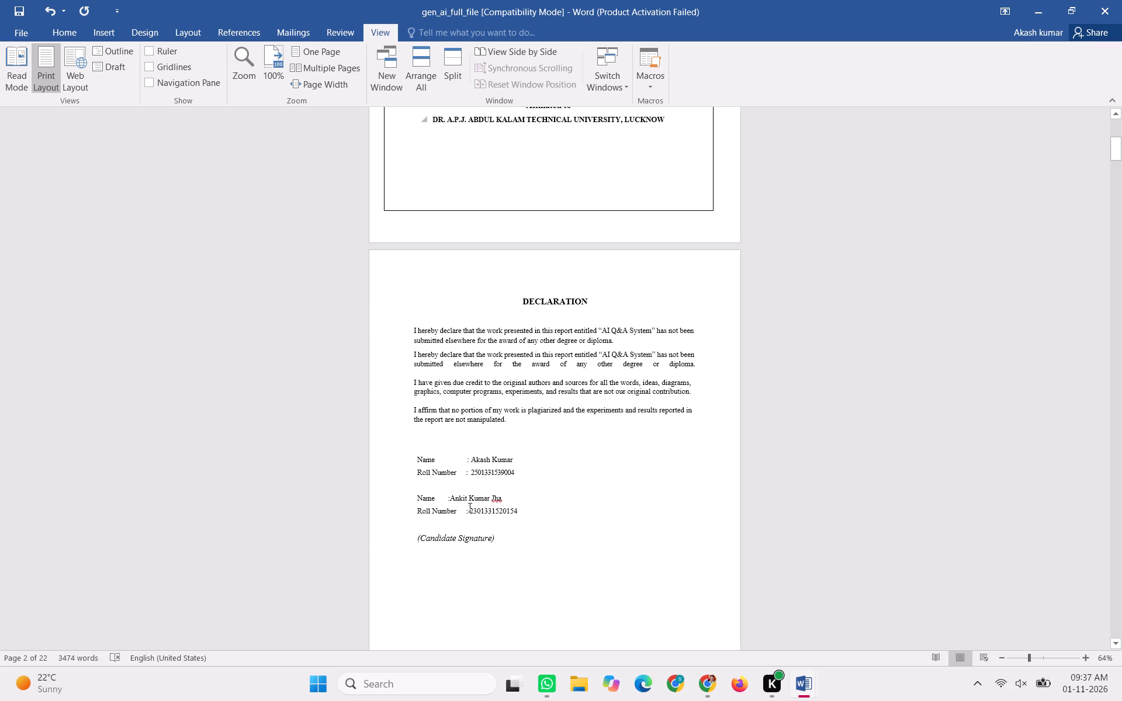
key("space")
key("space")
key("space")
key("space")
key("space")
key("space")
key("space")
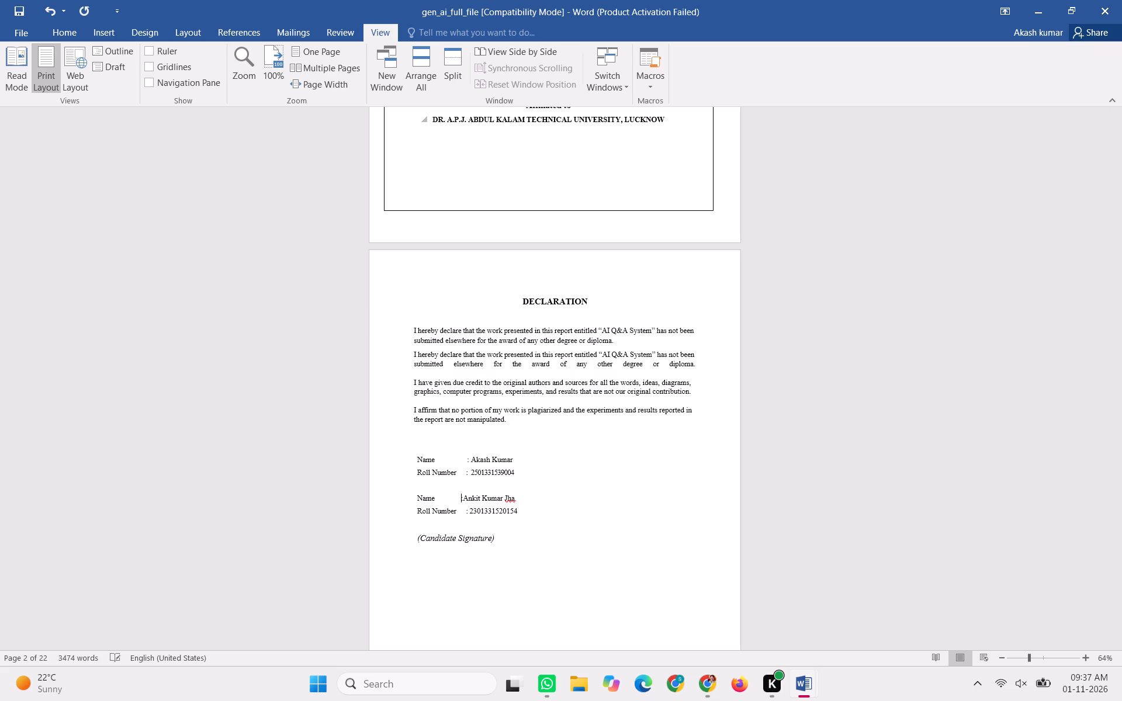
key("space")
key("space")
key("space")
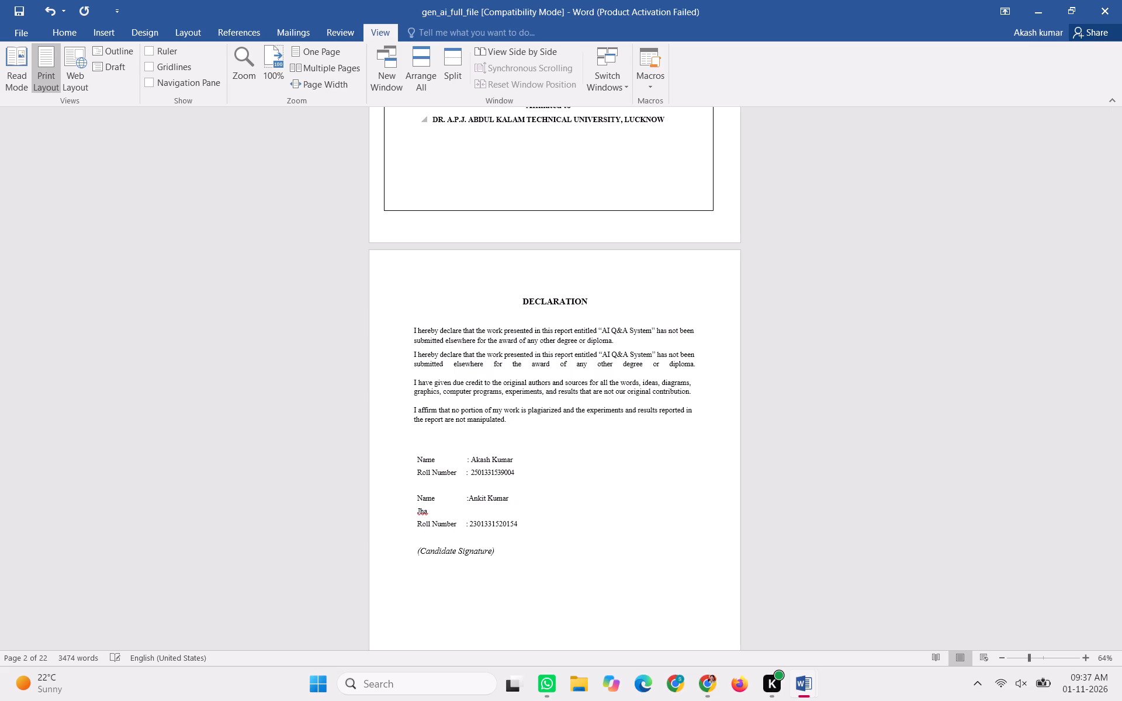
key("BackSpace")
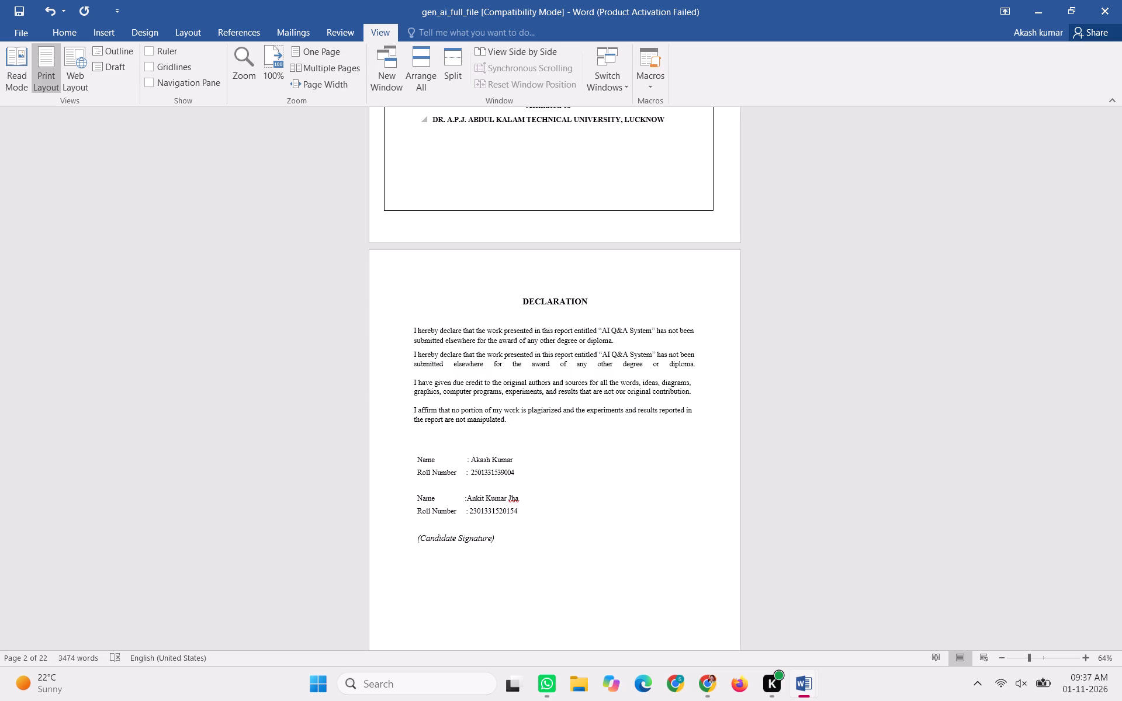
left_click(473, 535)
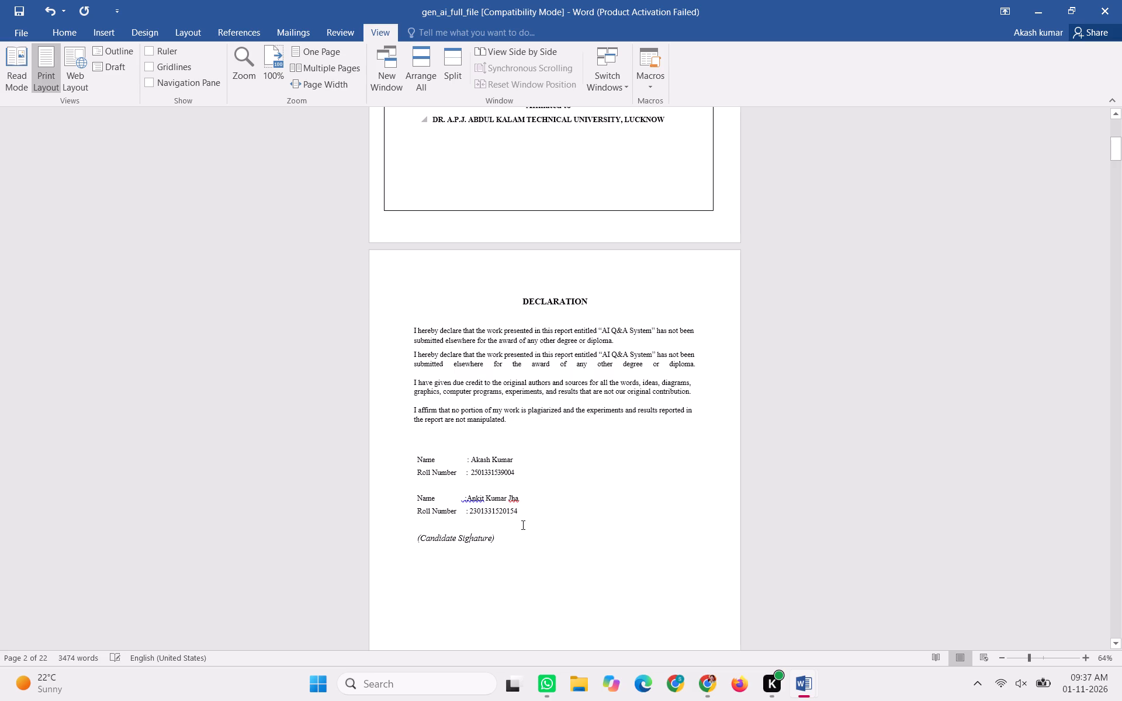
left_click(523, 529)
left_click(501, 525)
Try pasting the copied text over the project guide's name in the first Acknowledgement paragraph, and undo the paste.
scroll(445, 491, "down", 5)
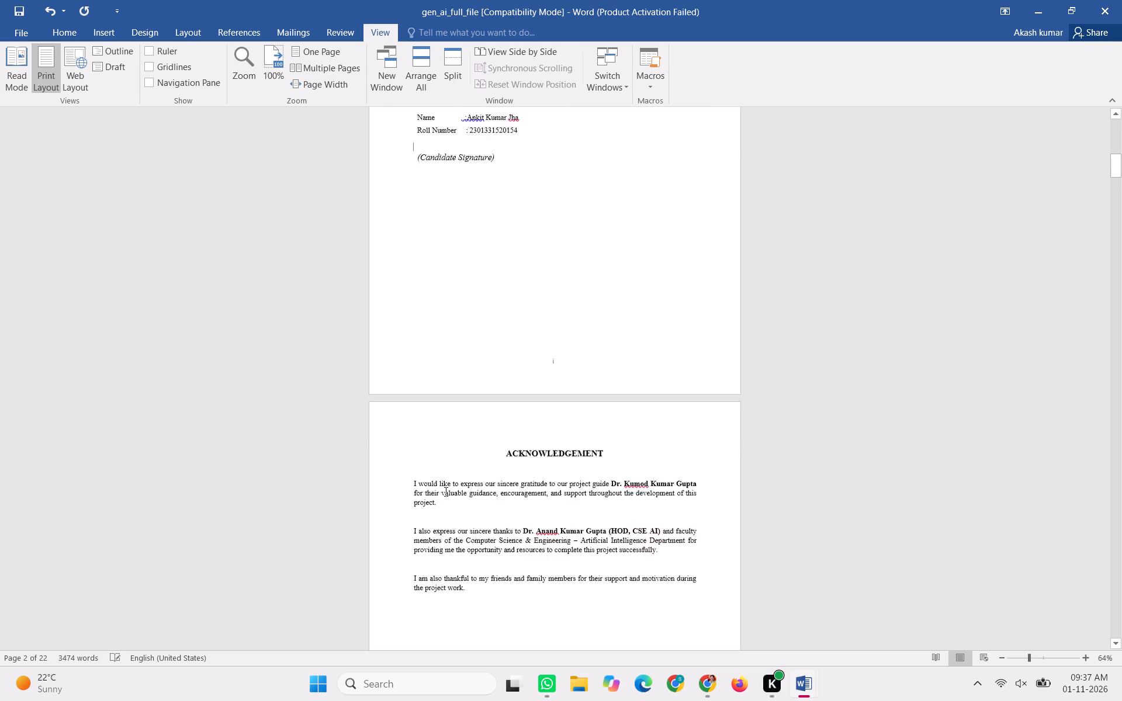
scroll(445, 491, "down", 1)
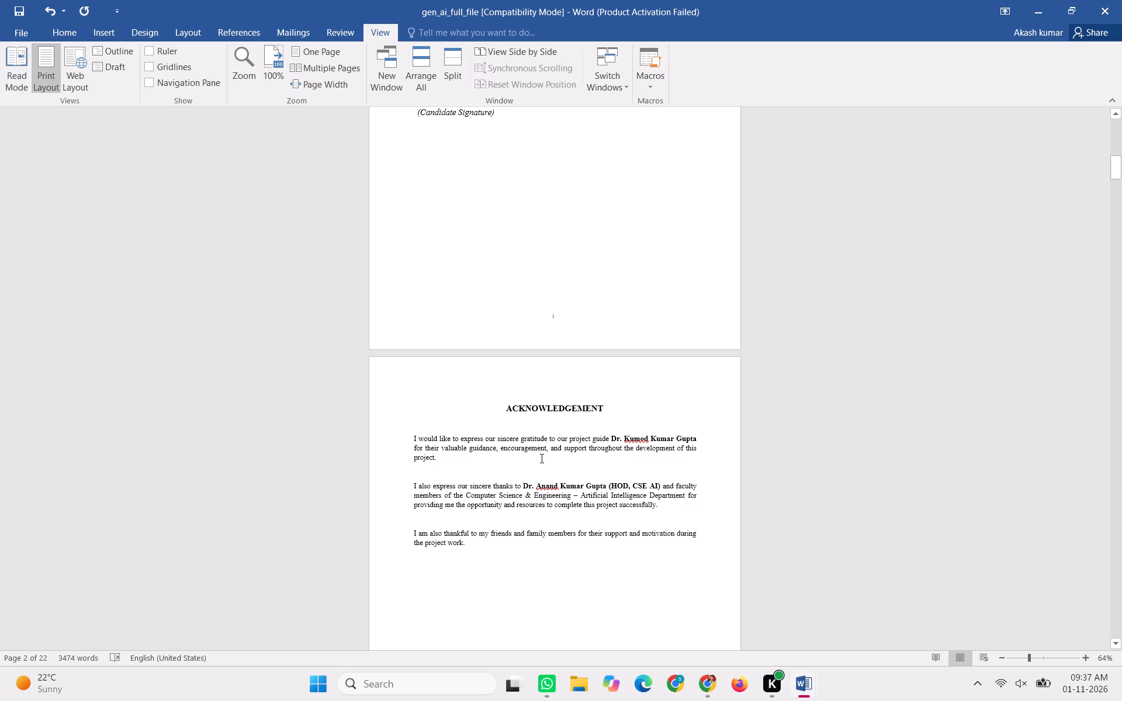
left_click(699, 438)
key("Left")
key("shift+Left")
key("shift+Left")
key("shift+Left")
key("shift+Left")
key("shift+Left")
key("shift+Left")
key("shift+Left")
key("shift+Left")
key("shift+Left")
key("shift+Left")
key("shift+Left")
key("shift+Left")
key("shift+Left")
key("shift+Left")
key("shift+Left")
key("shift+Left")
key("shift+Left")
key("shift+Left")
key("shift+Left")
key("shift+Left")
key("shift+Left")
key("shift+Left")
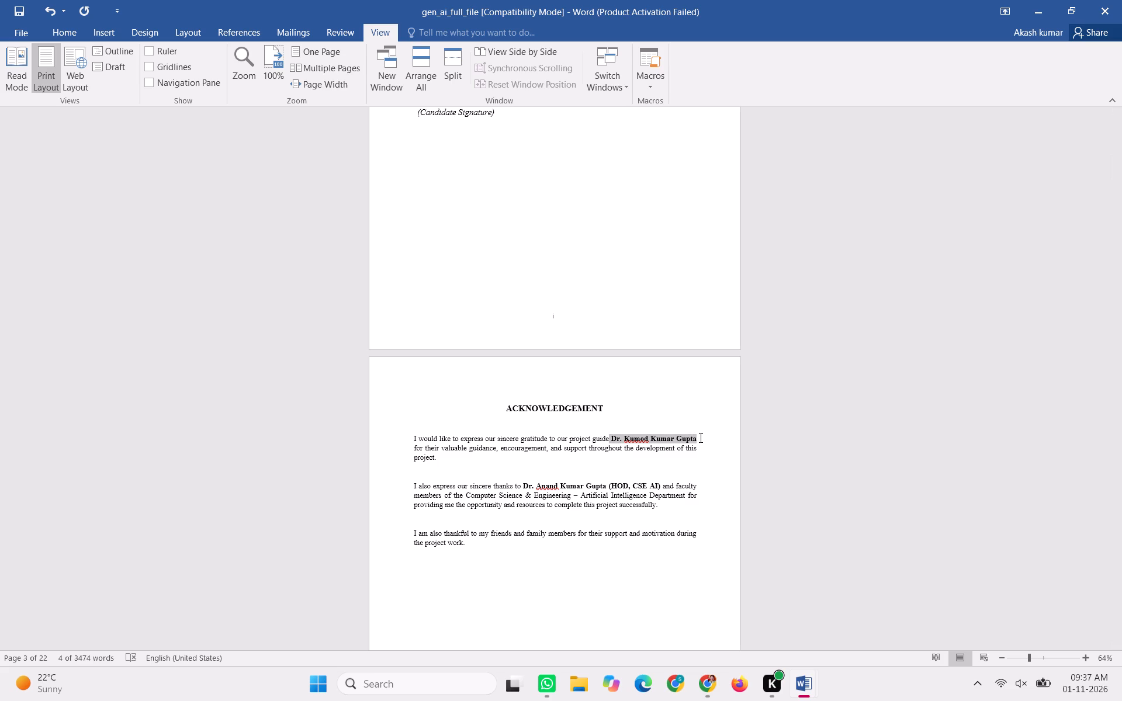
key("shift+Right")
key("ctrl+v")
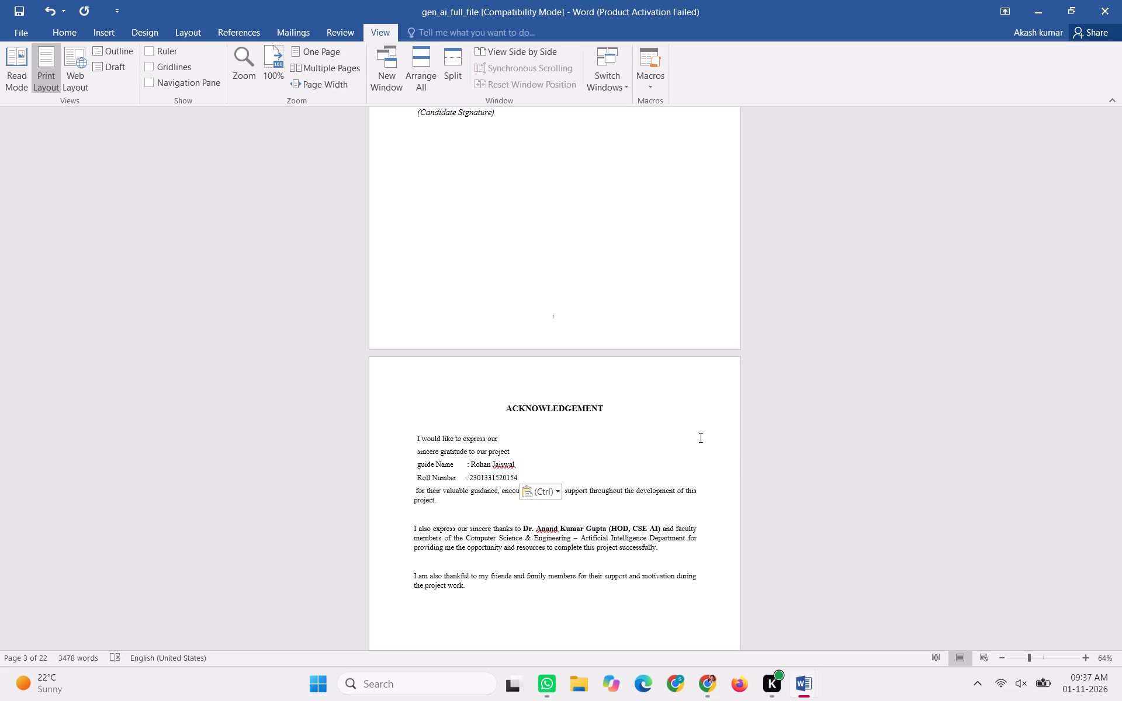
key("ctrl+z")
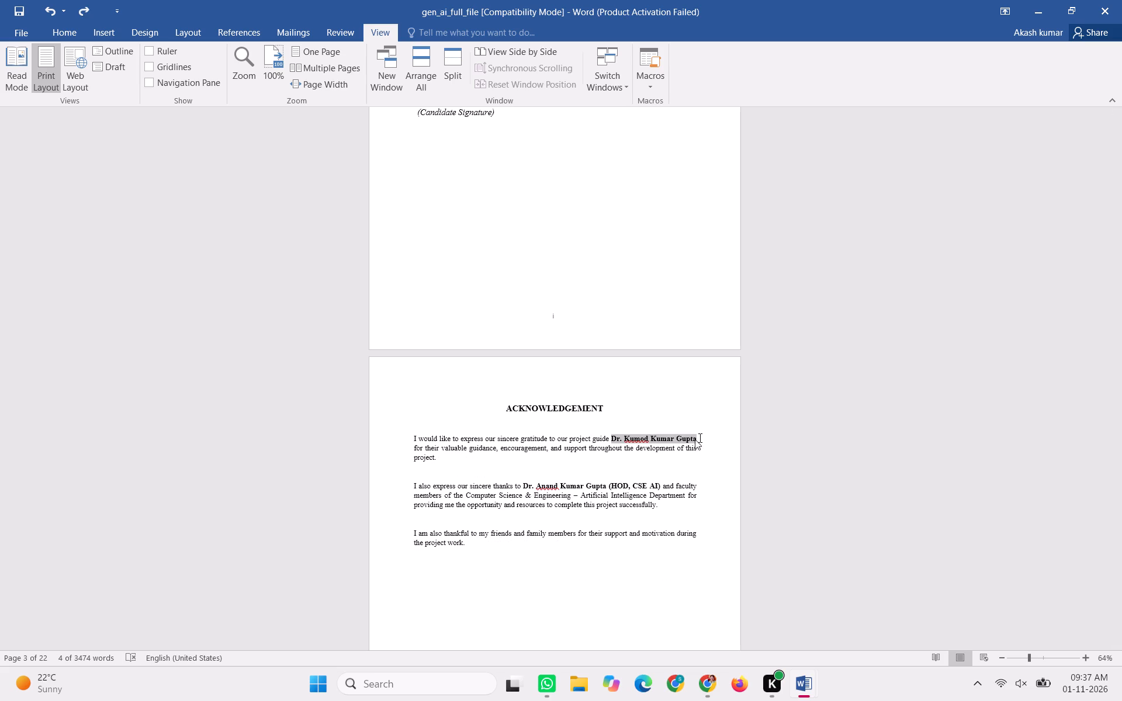
Delete the old project guide's name from the first Acknowledgement paragraph, keeping the title "Dr." and a space after it.
left_click(698, 436)
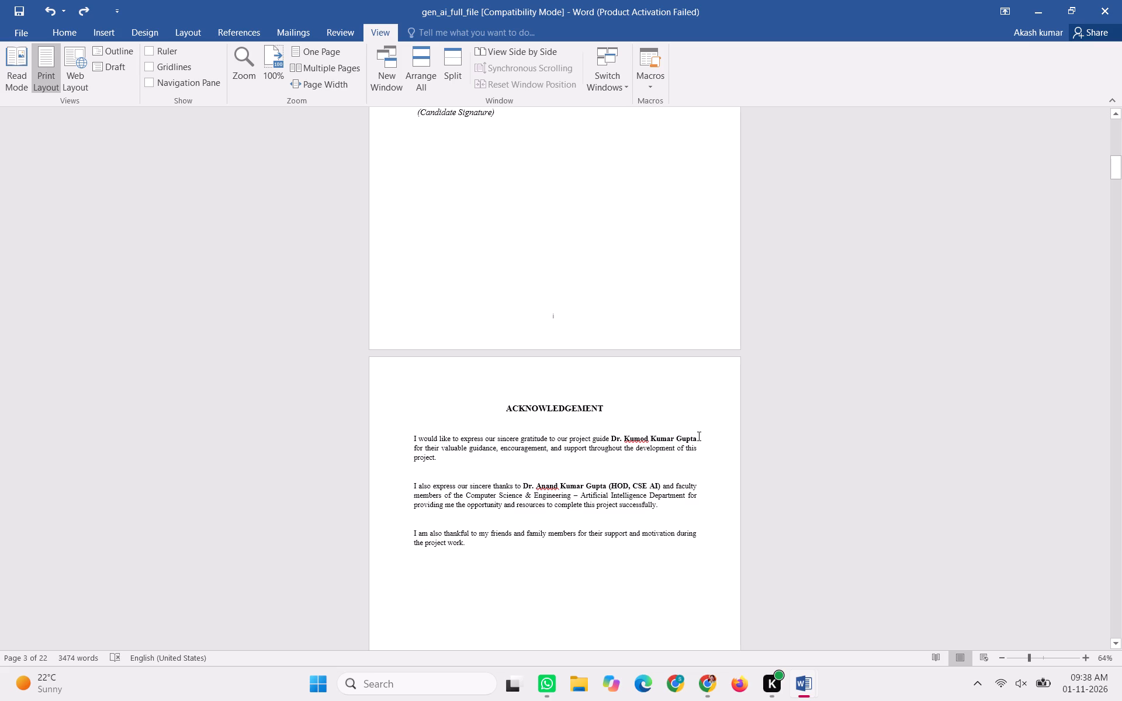
key("BackSpace")
key("ctrl+z")
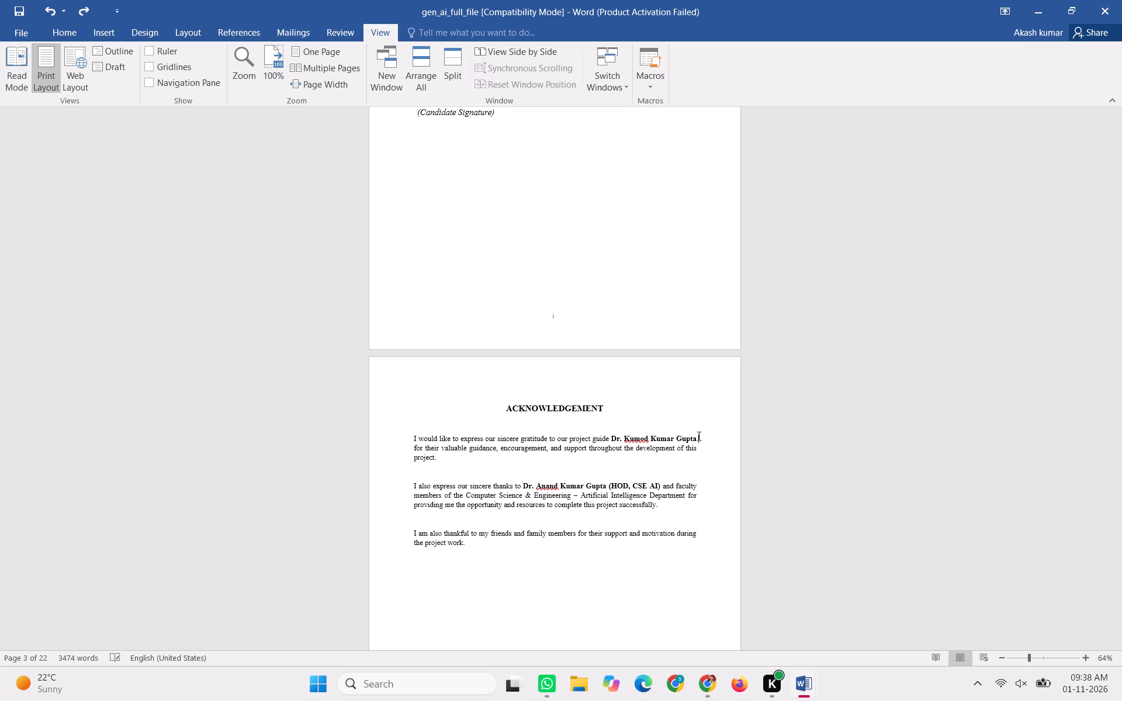
key("Left")
key("BackSpace")
key("BackSpace")
key("BackSpace")
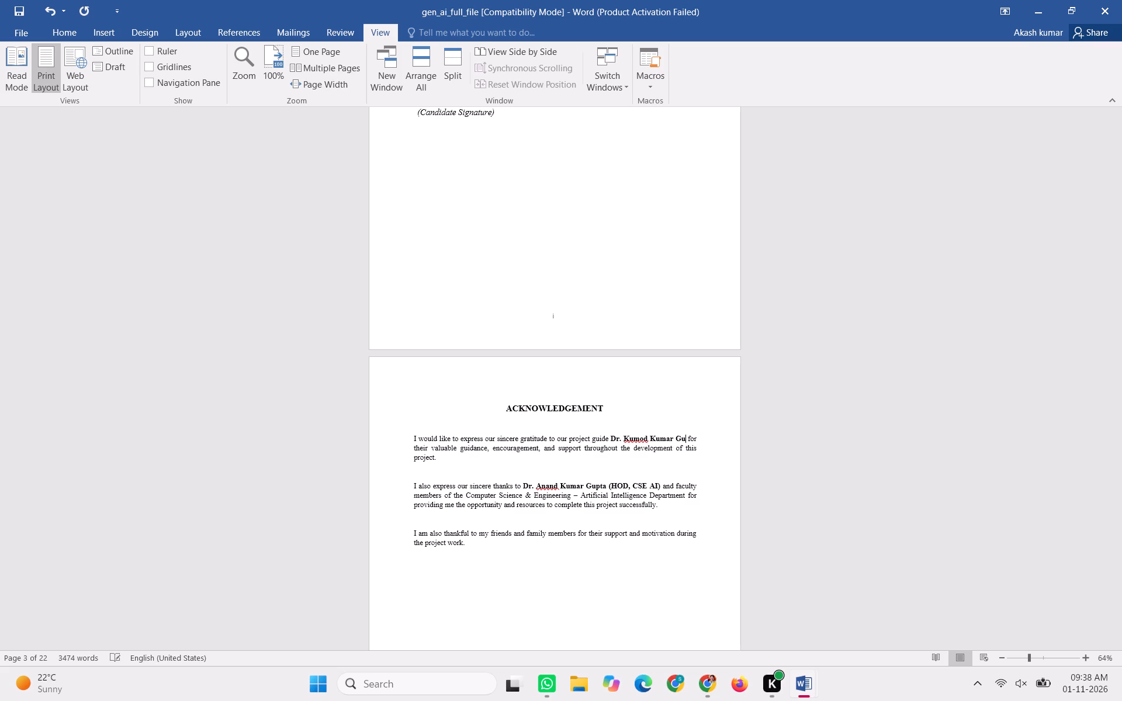
key("BackSpace")
key("BackSpace")
key("BackSpace")
key("BackSpace")
key("BackSpace")
key("BackSpace")
key("BackSpace")
key("BackSpace")
key("BackSpace")
key("BackSpace")
key("BackSpace")
key("BackSpace")
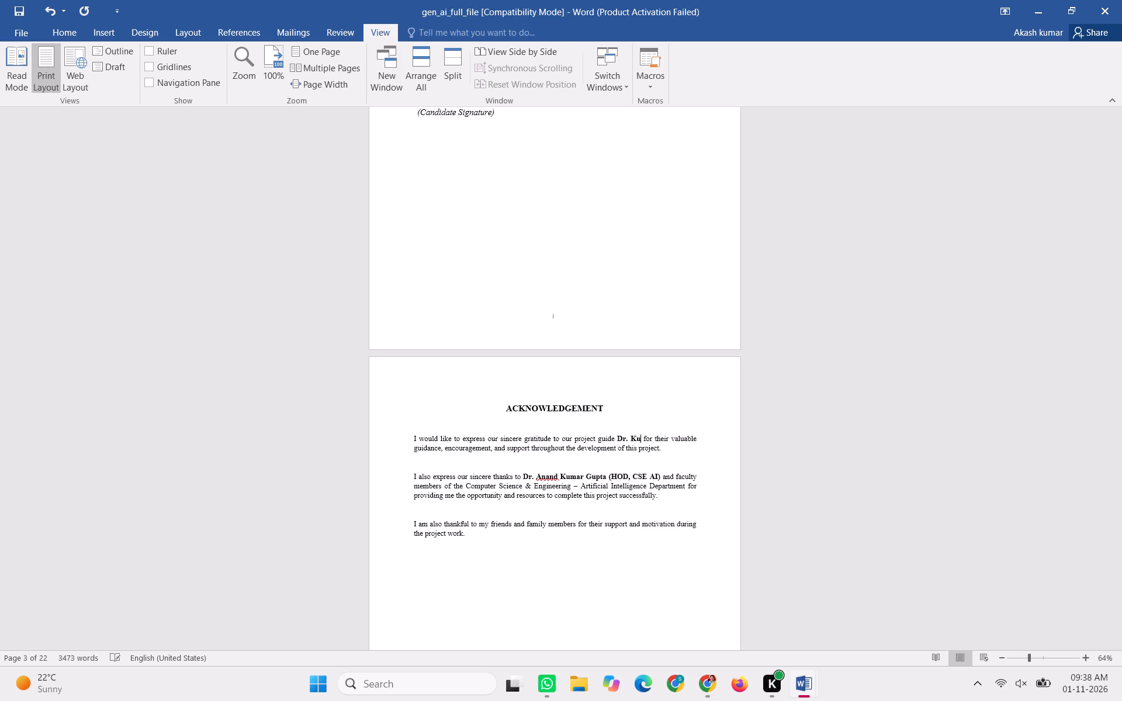
key("BackSpace")
key("BackSpace")
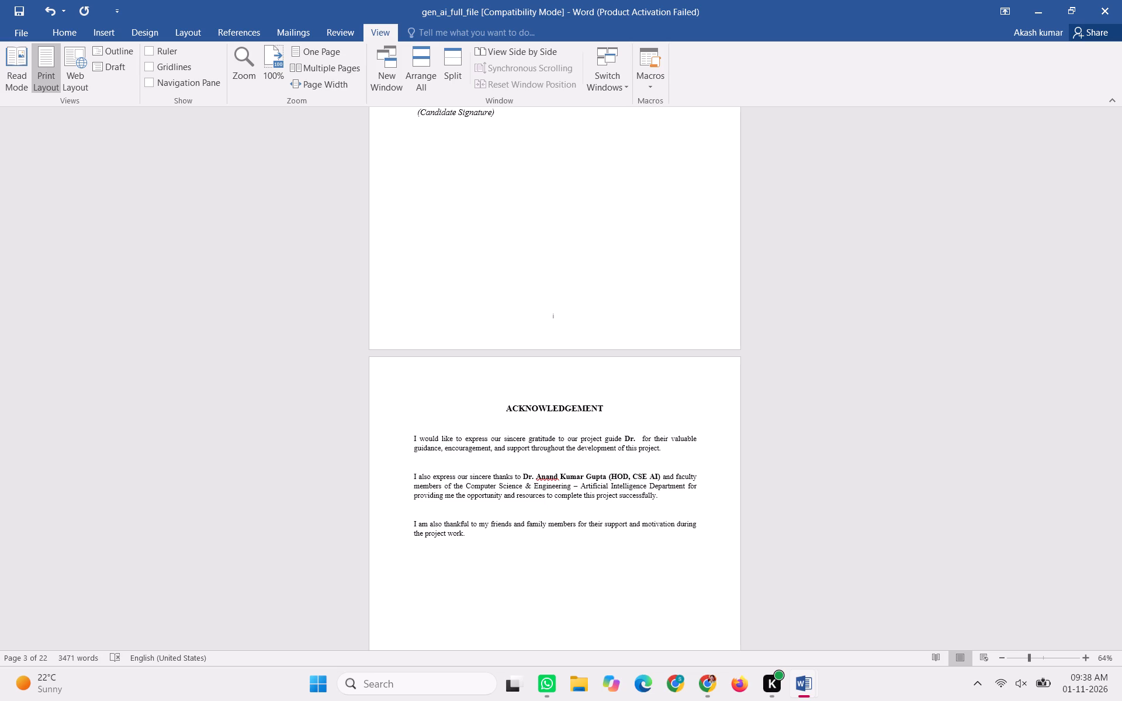
Start entering the supervisor's name from the cover page after "Dr." in the first Acknowledgement paragraph, checking the cover page for its spelling.
scroll(698, 436, "up", 4)
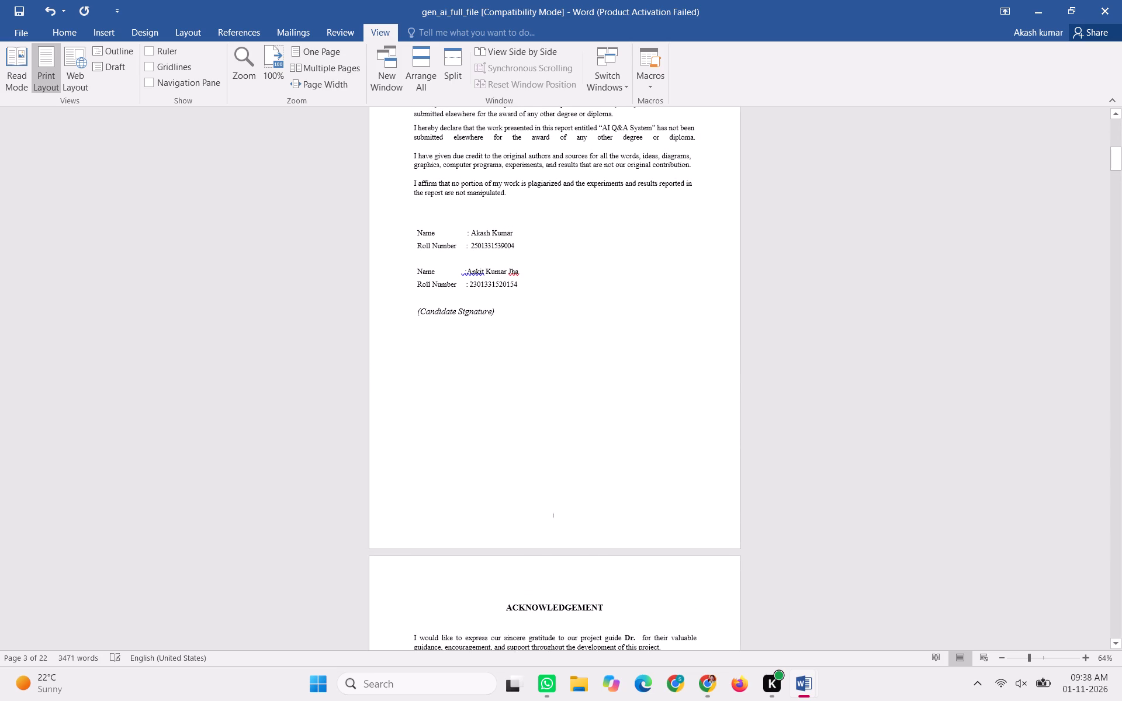
scroll(698, 436, "up", 2)
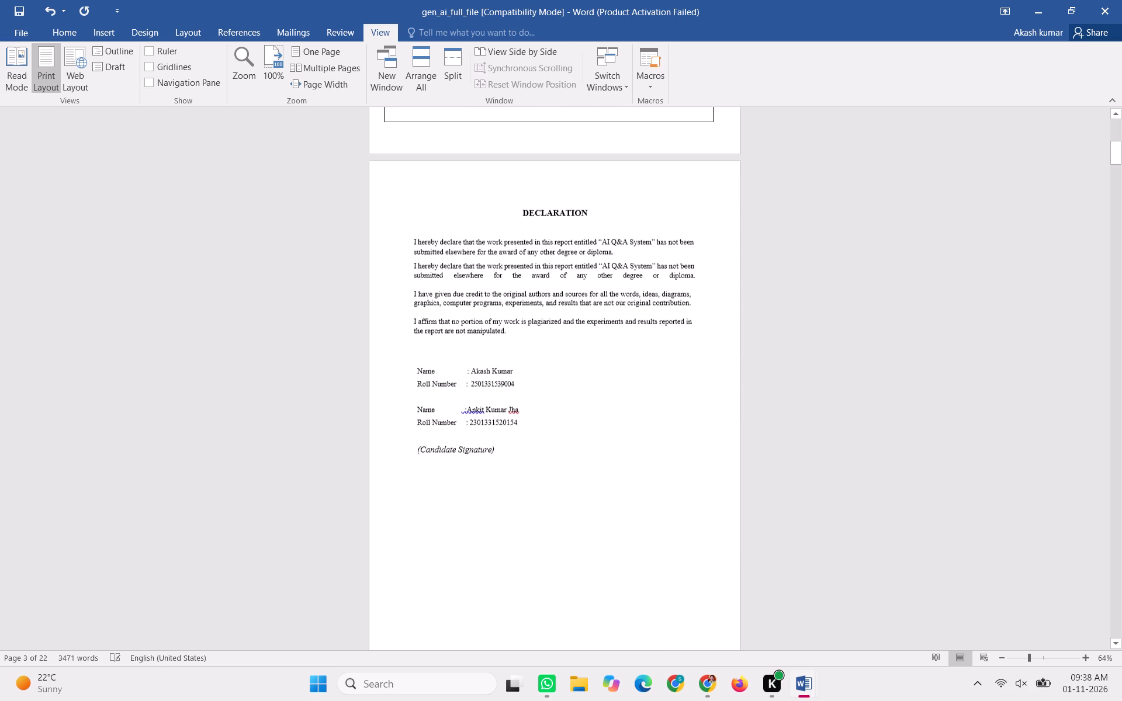
scroll(698, 436, "up", 3)
scroll(698, 436, "down", 1)
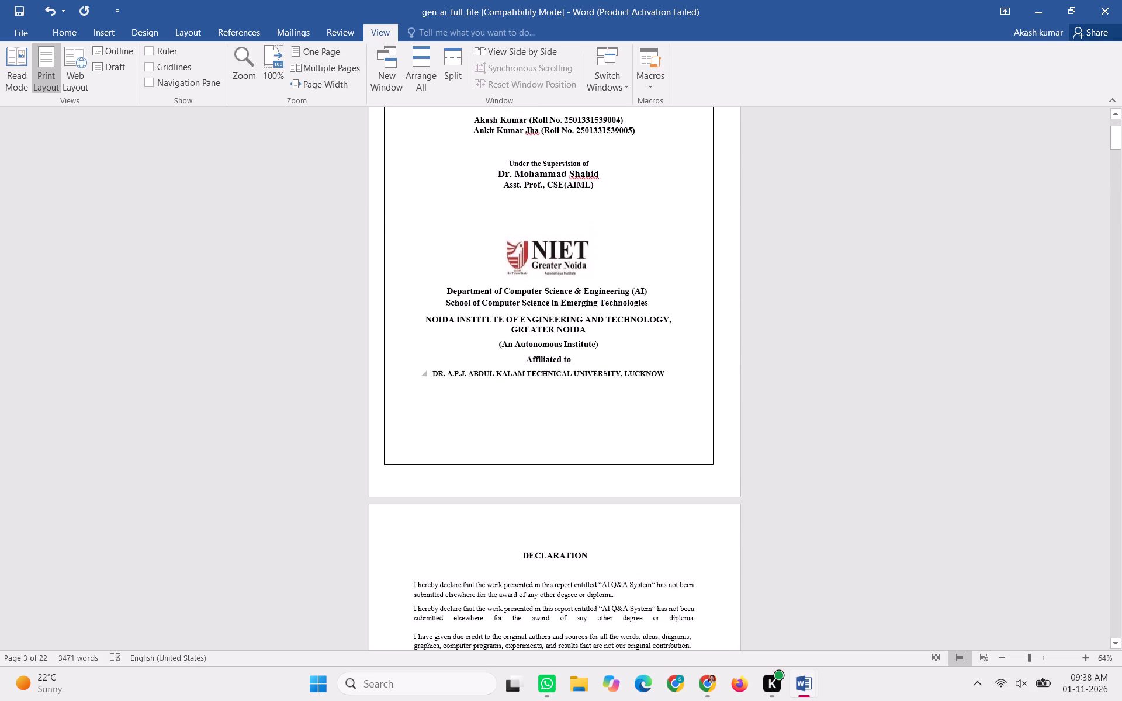
scroll(698, 436, "down", 2)
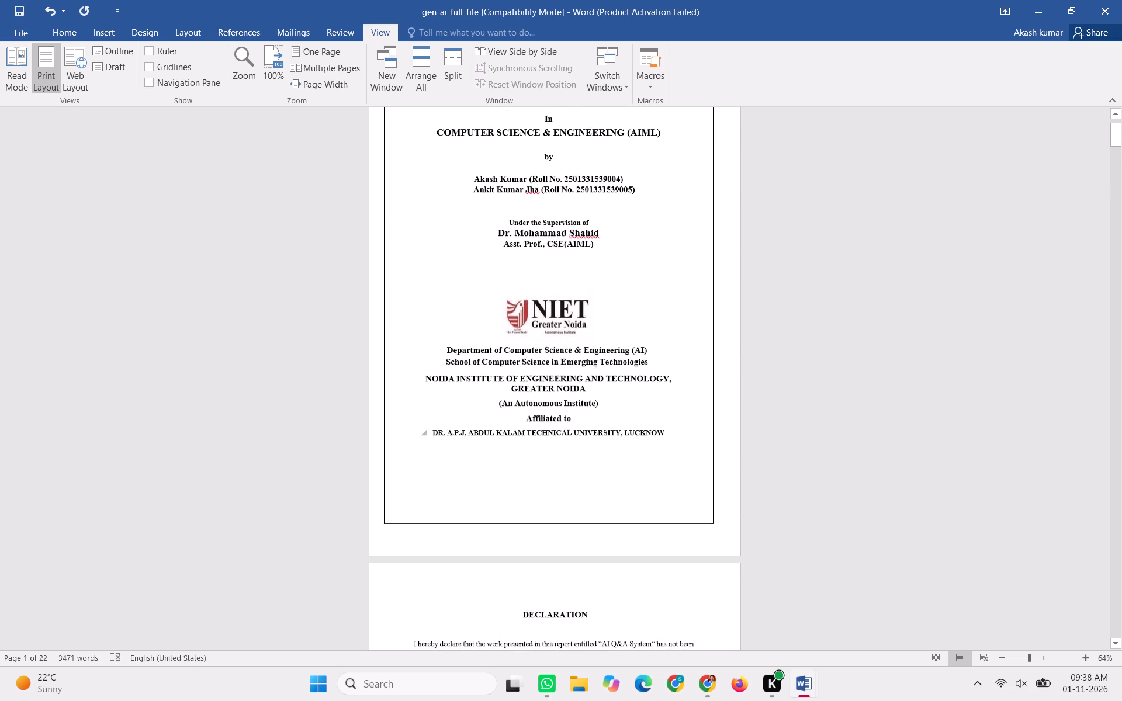
scroll(698, 436, "down", 1)
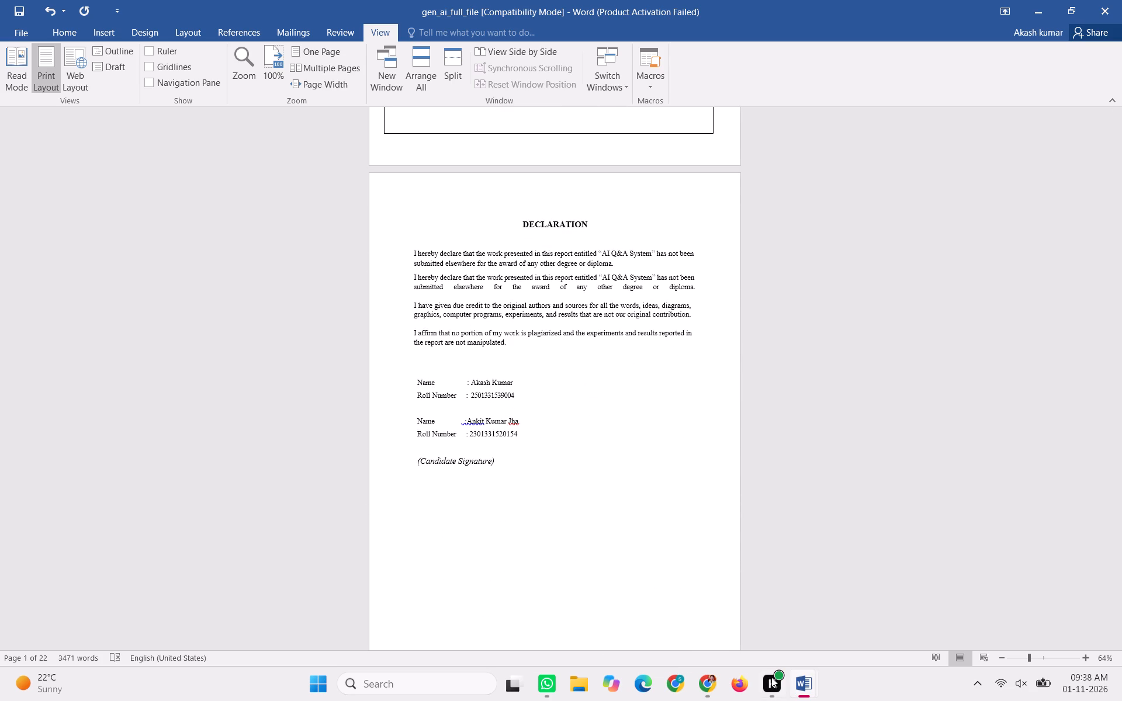
scroll(642, 488, "down", 4)
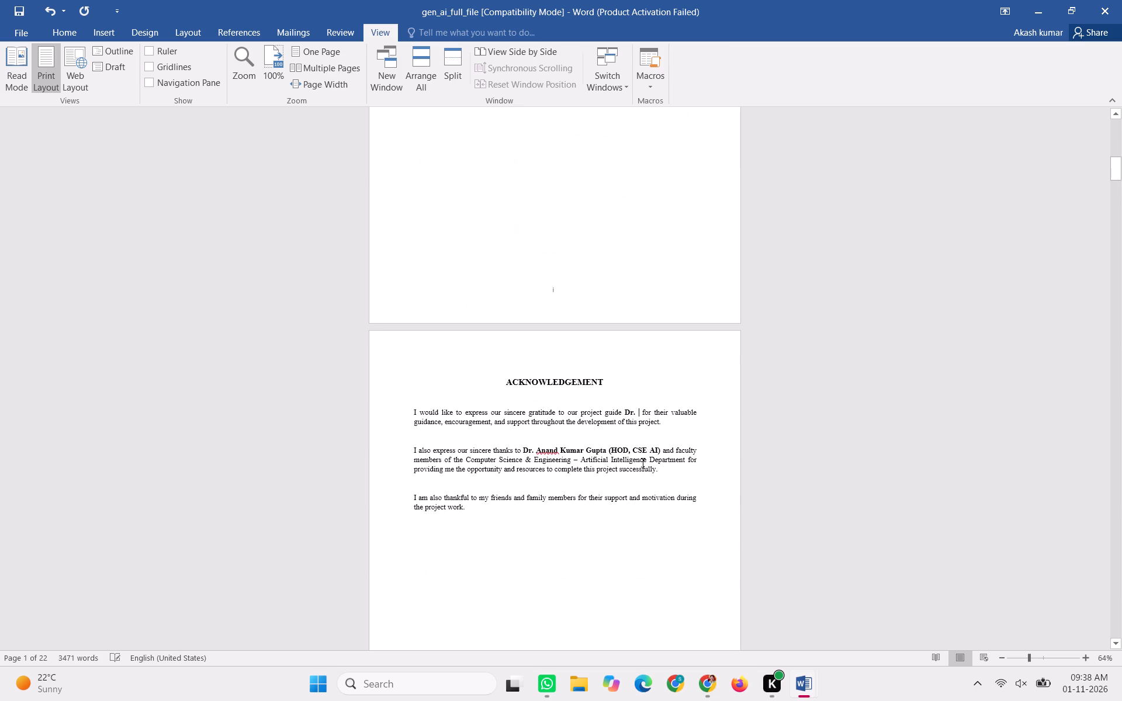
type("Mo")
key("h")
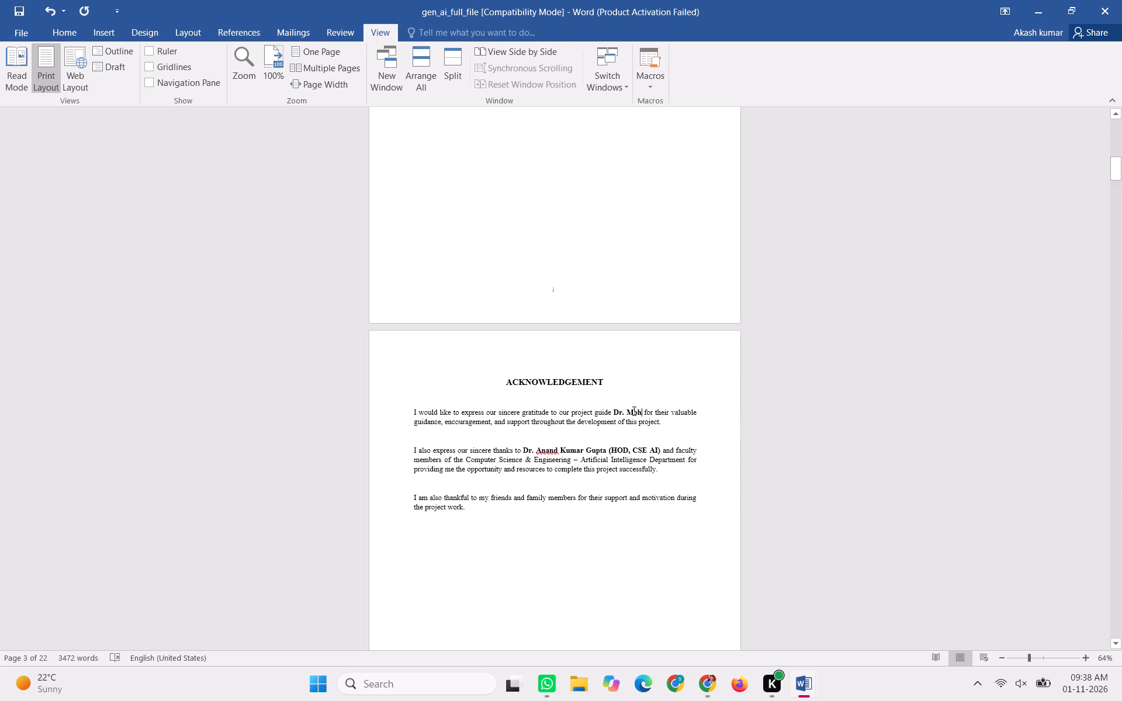
scroll(633, 411, "up", 2)
scroll(633, 411, "right", 2)
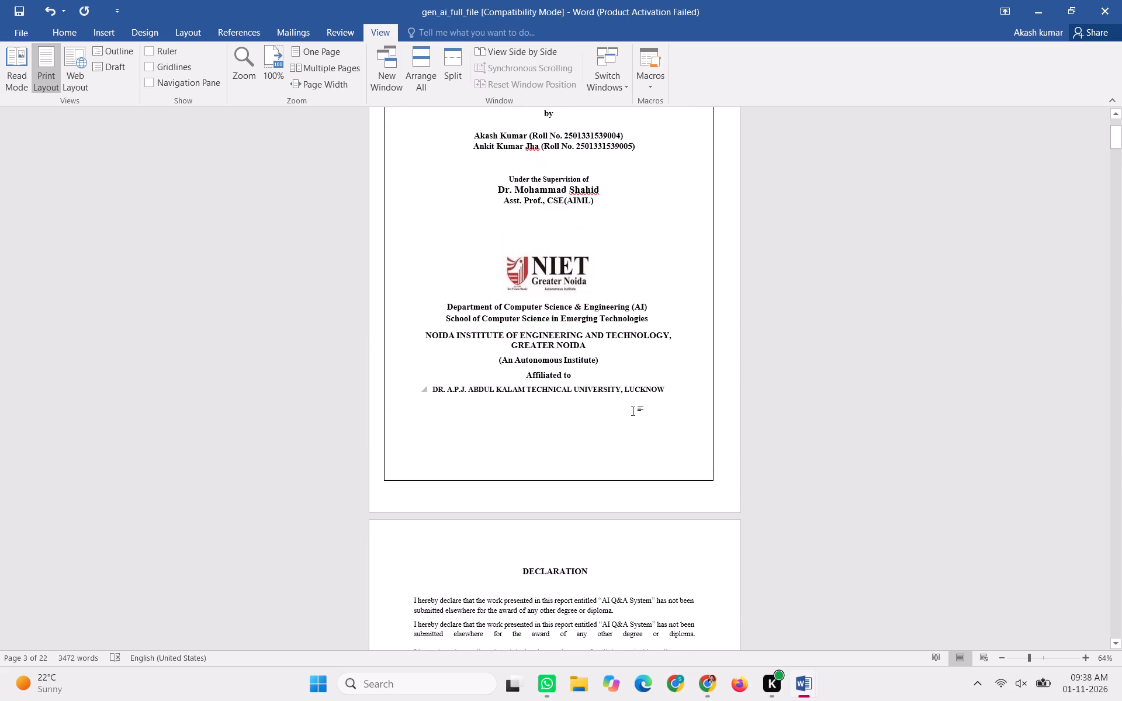
scroll(633, 411, "right", 1)
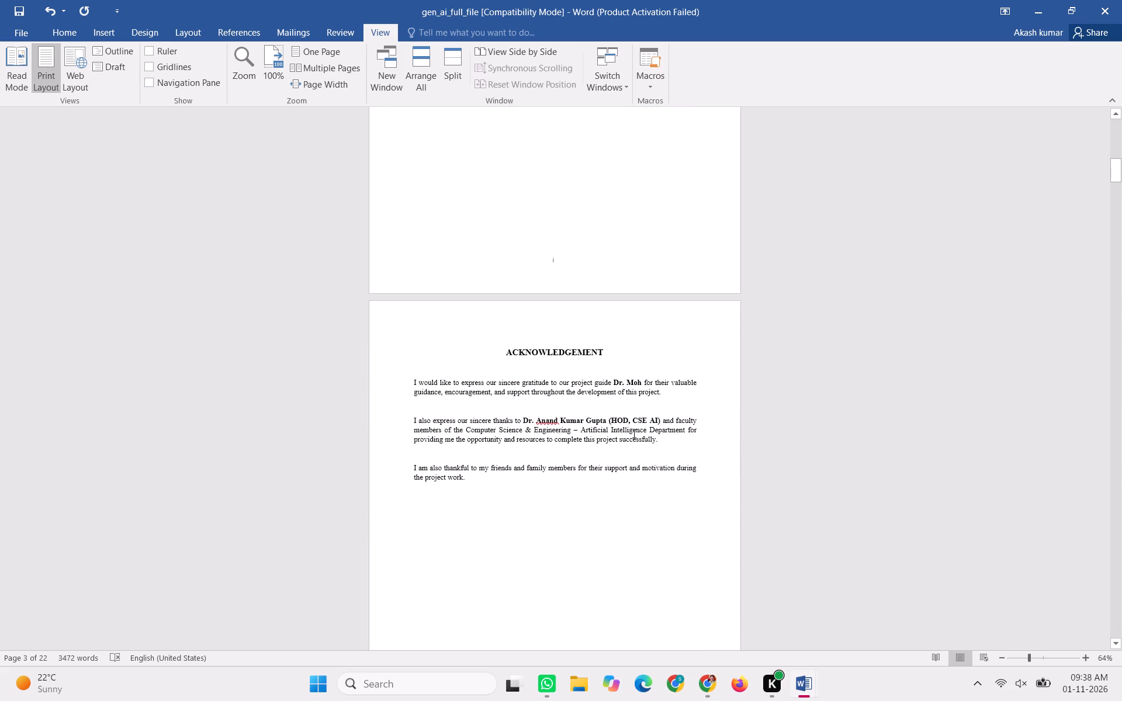
Finish entering the supervisor's name after "Dr." in the first Acknowledgement paragraph, matching its spelling on the cover page.
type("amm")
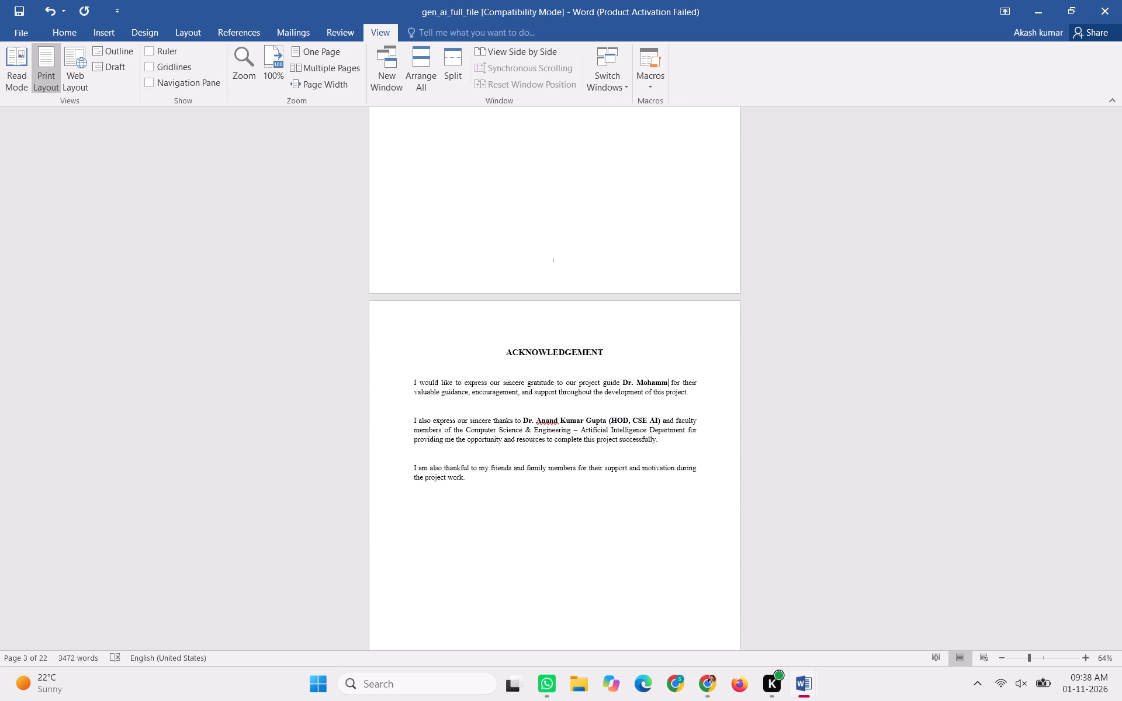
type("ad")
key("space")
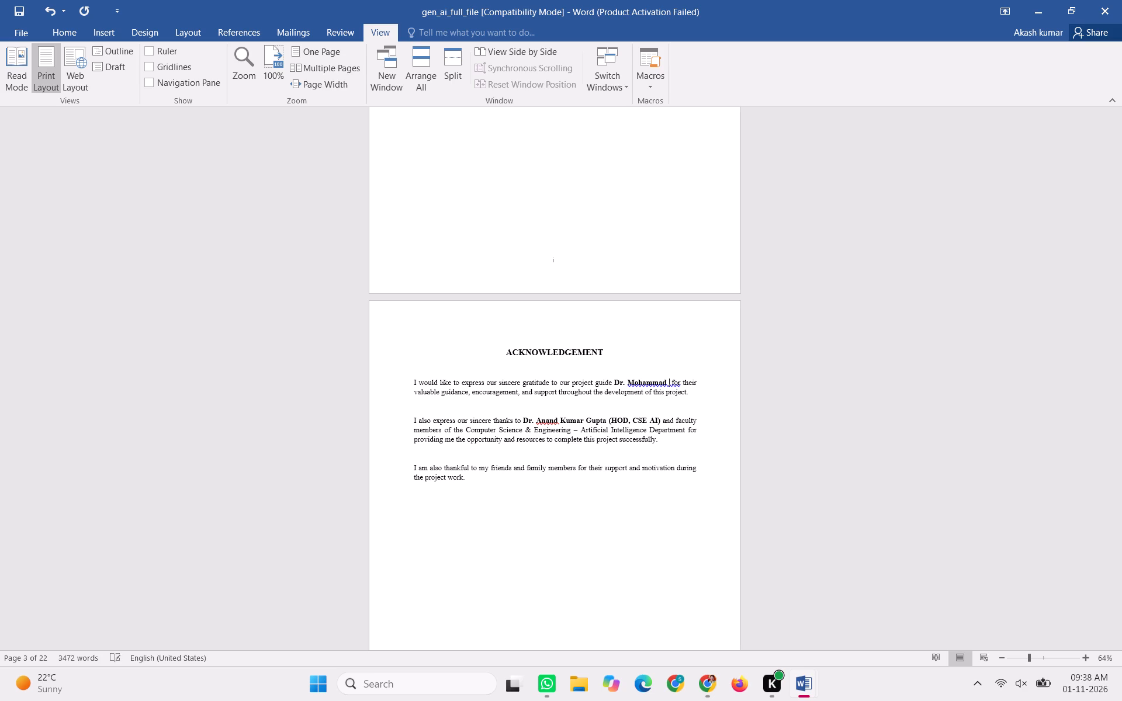
scroll(633, 433, "up", 7)
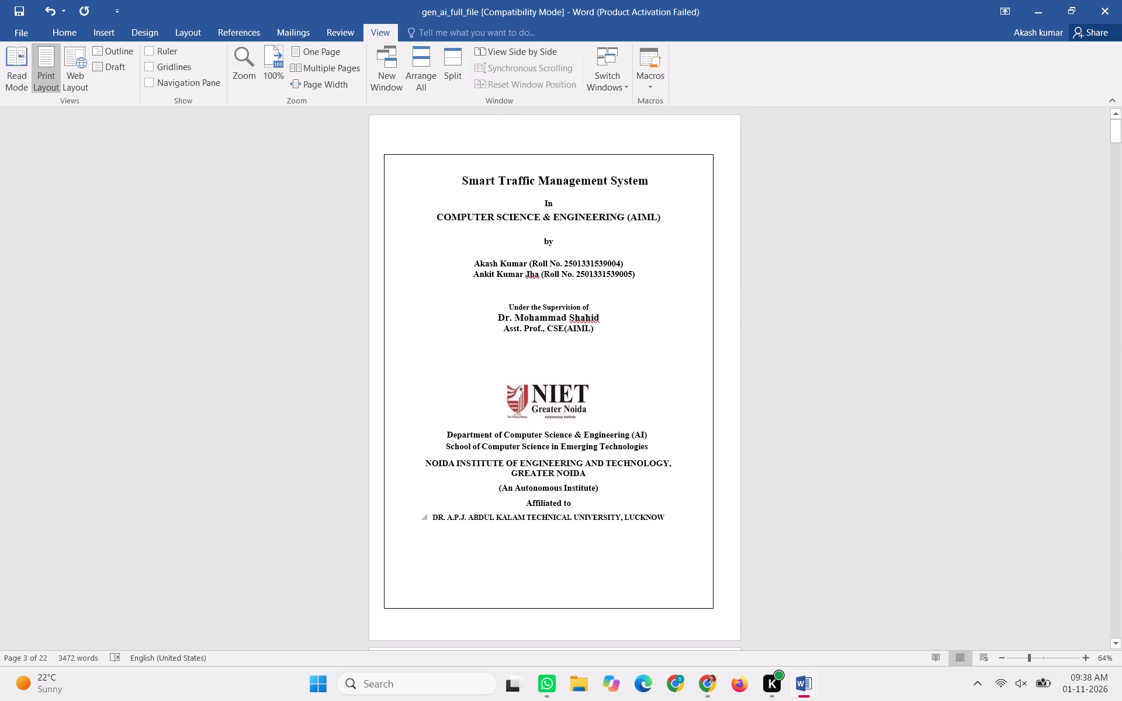
scroll(633, 433, "down", 5)
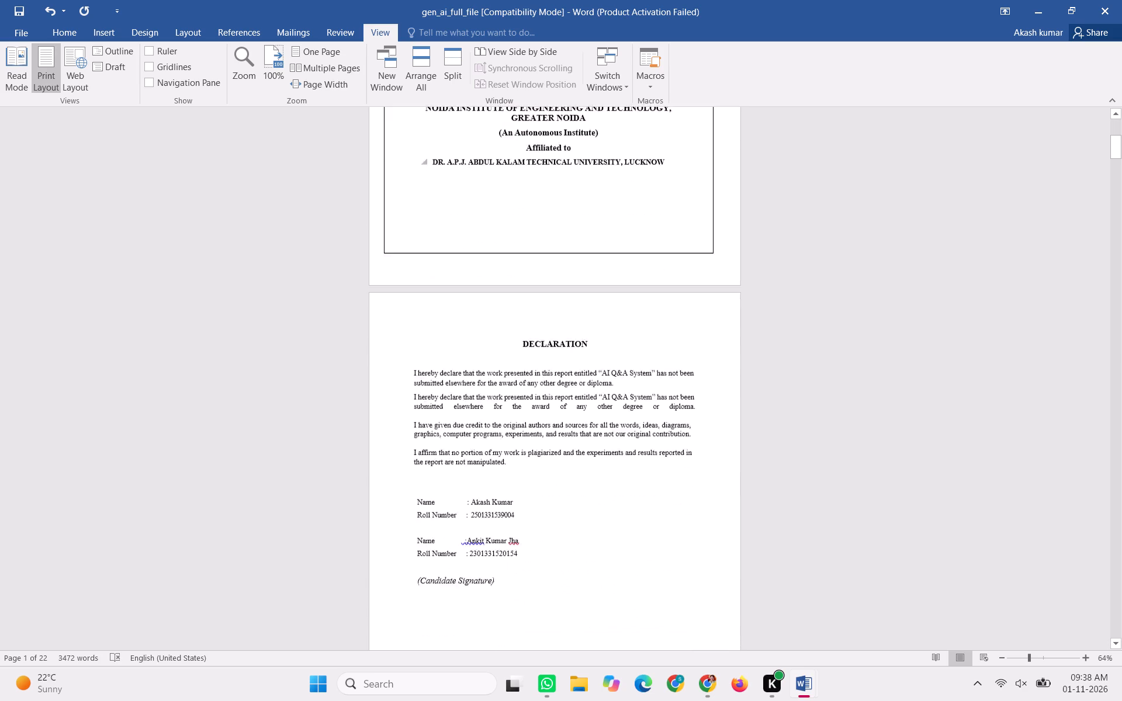
scroll(633, 433, "down", 1)
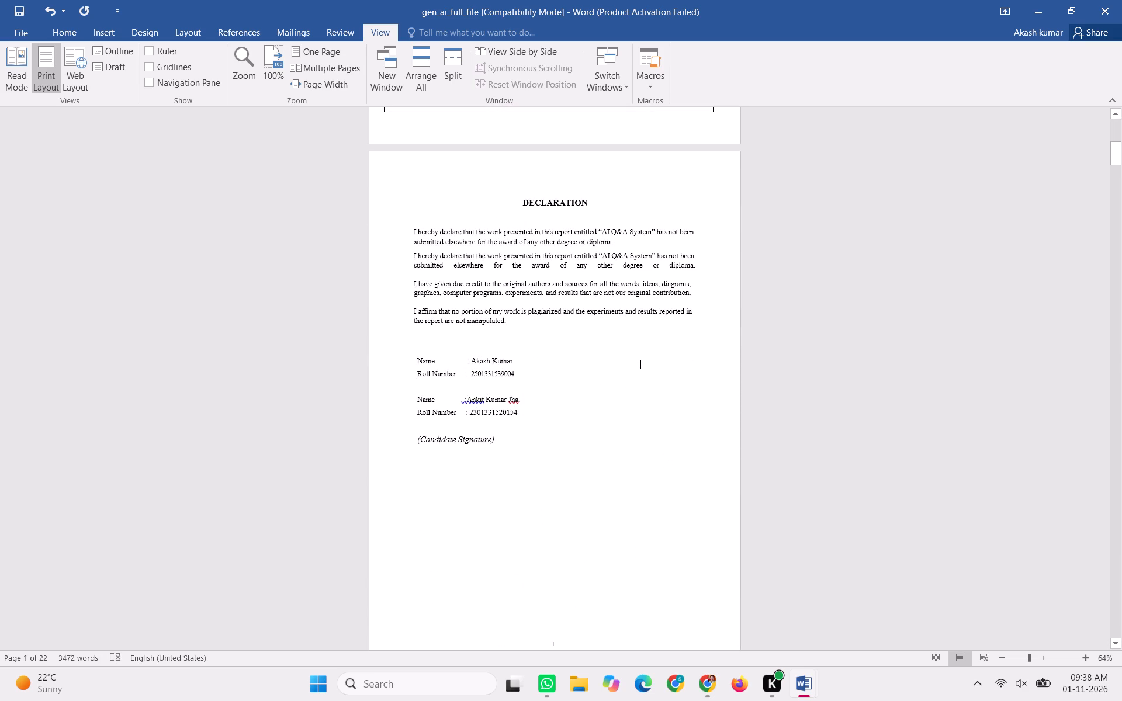
scroll(639, 363, "down", 5)
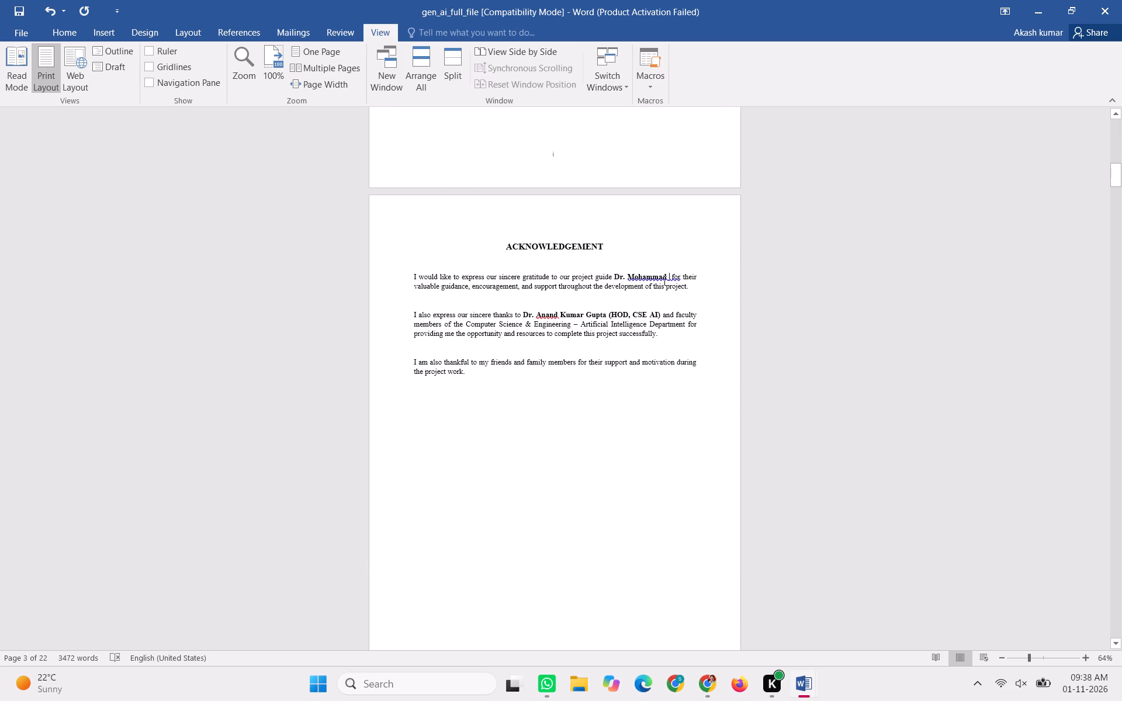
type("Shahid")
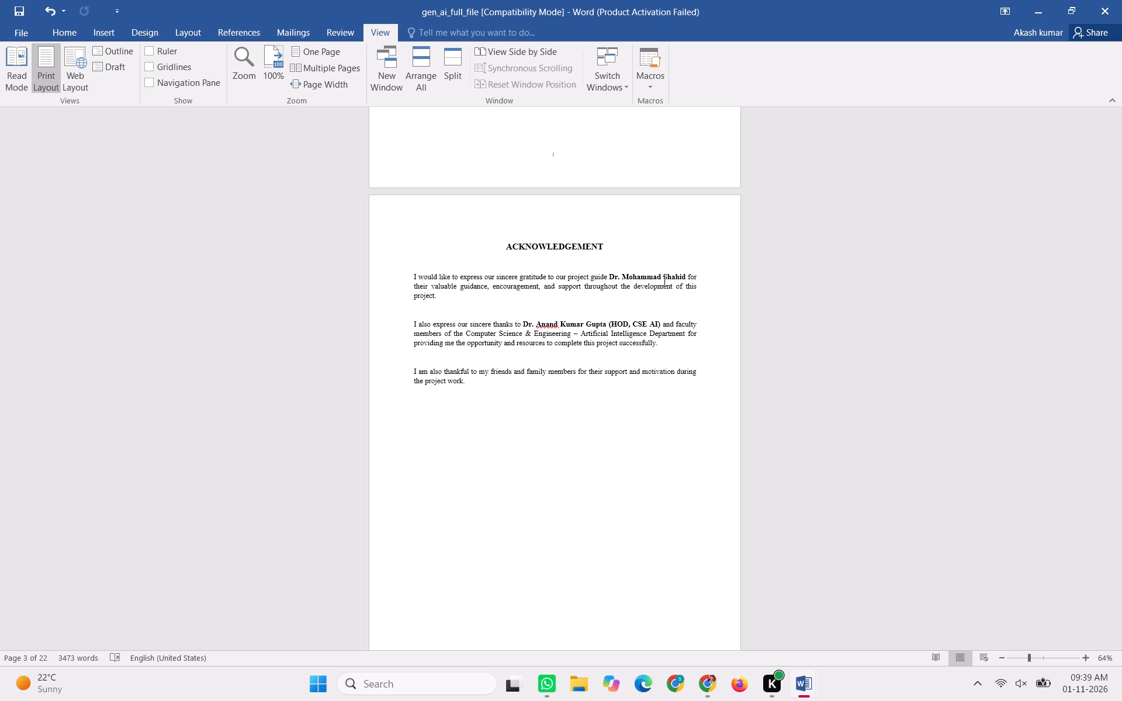
Replace the HOD's name in the second Acknowledgement paragraph with "Raju", keeping the title "Dr." and the bracketed department.
left_click(609, 327)
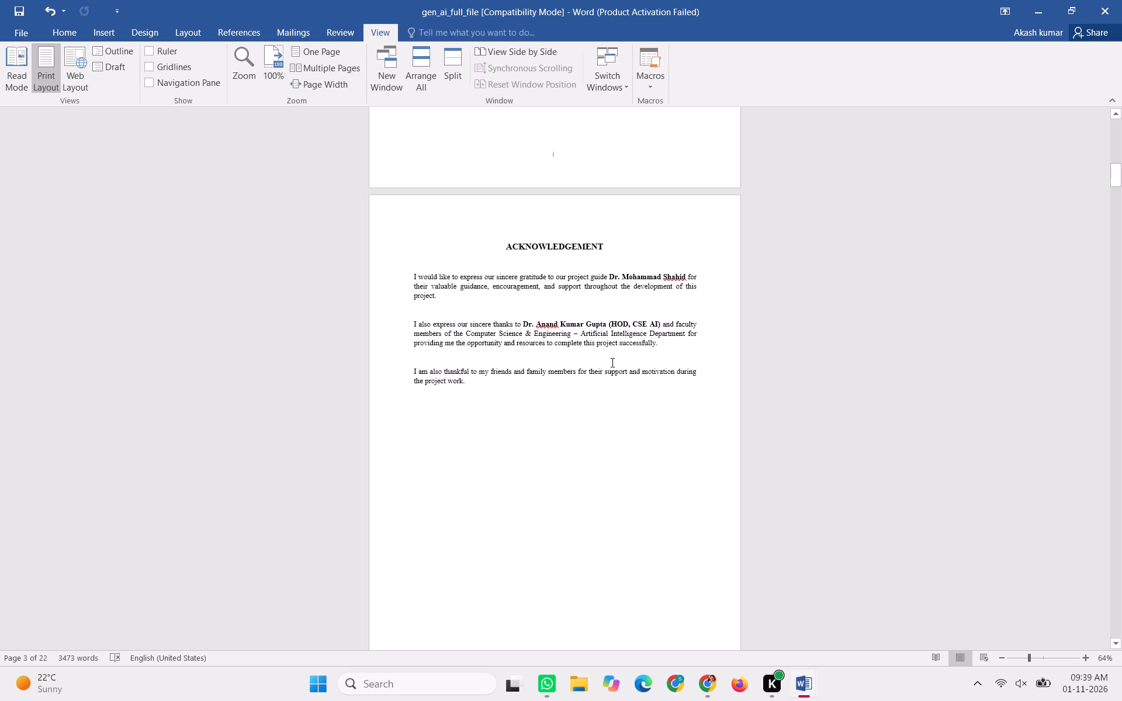
key("Left")
key("BackSpace")
key("BackSpace")
key("BackSpace")
key("BackSpace")
key("BackSpace")
key("BackSpace")
key("BackSpace")
key("BackSpace")
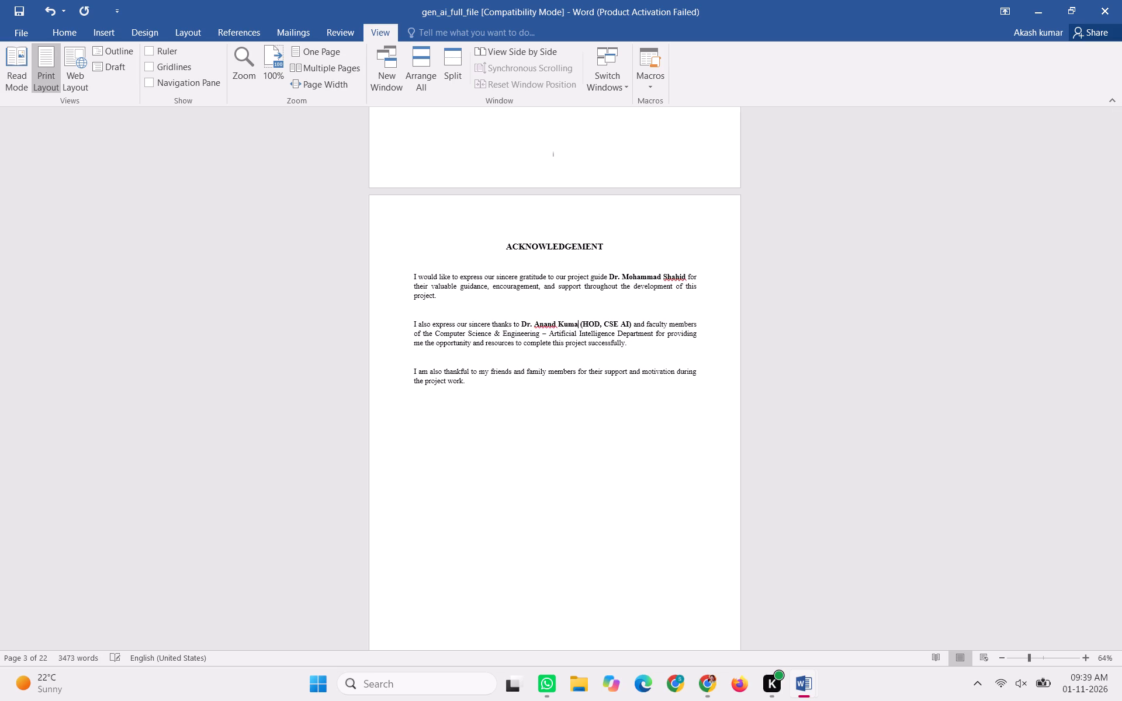
key("BackSpace")
key("BackSpace")
key("BackSpace")
key("BackSpace")
key("BackSpace")
key("BackSpace")
key("BackSpace")
key("BackSpace")
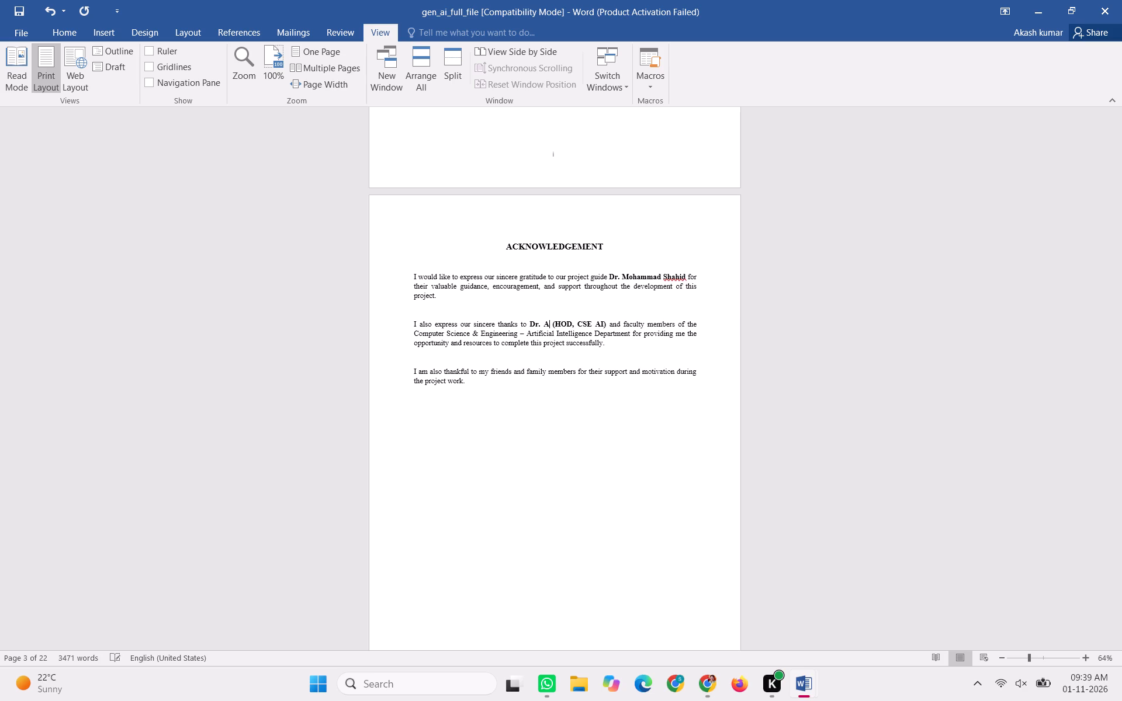
key("BackSpace")
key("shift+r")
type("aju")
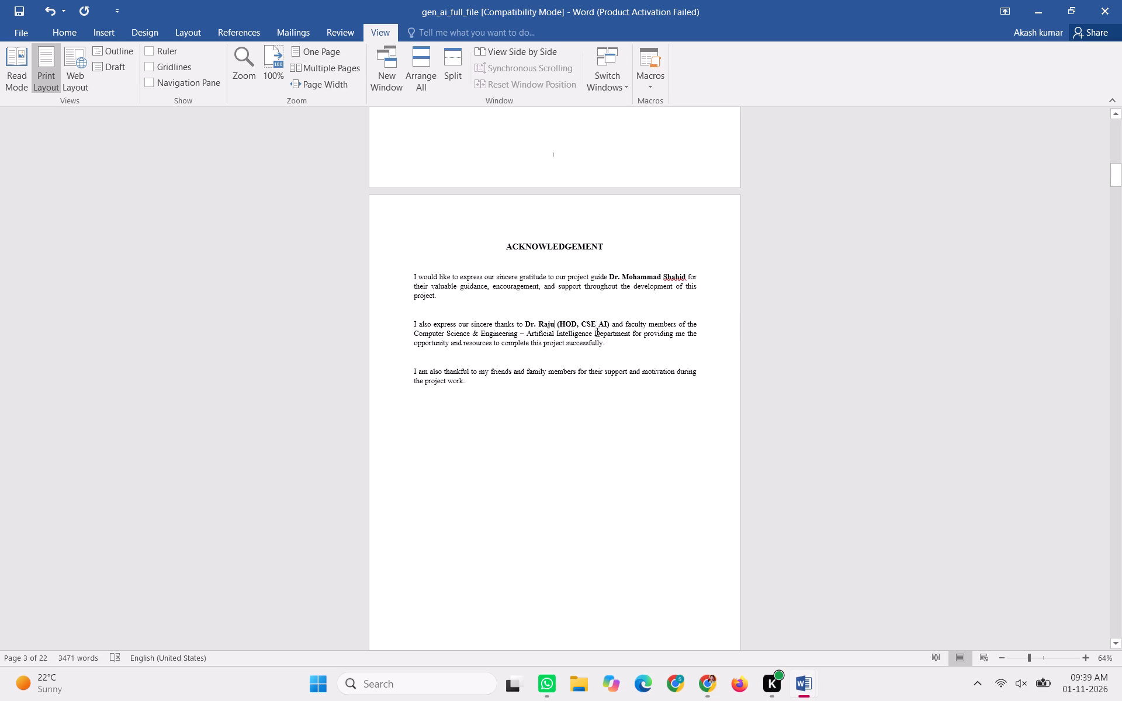
Change the HOD's department in the second Acknowledgement paragraph to "CSE AIML".
left_click(608, 327)
key("Left")
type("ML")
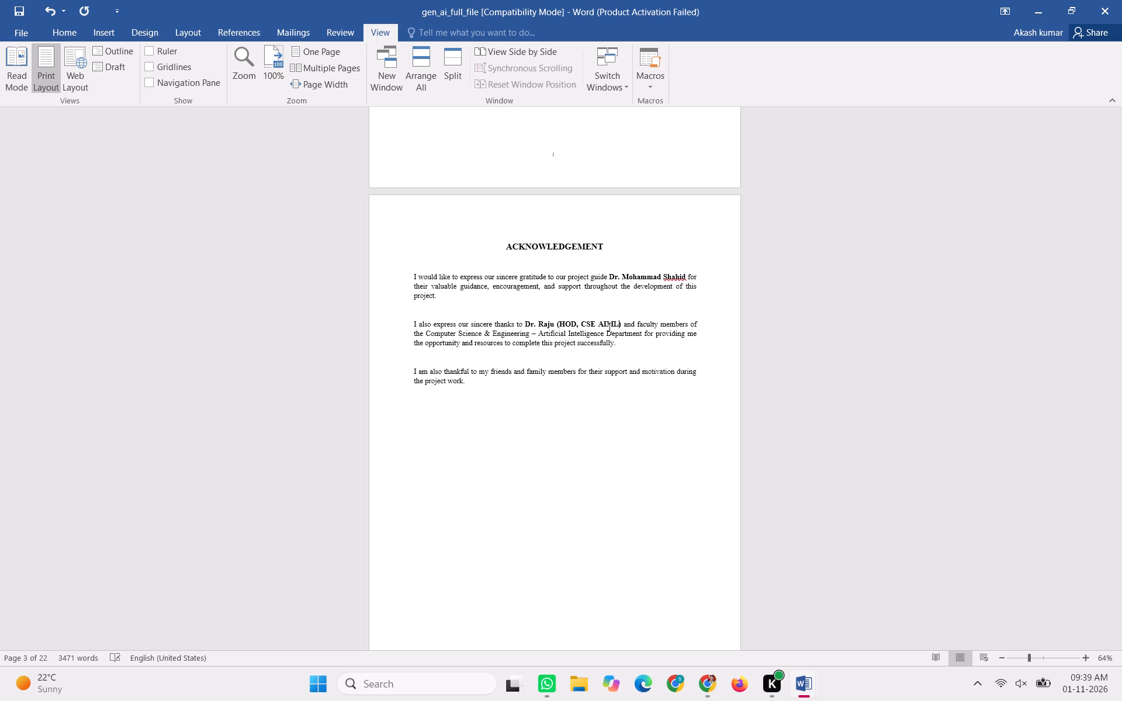
Look over the pages after the Acknowledgement, from the Abstract to the List of Figures.
scroll(631, 443, "down", 3)
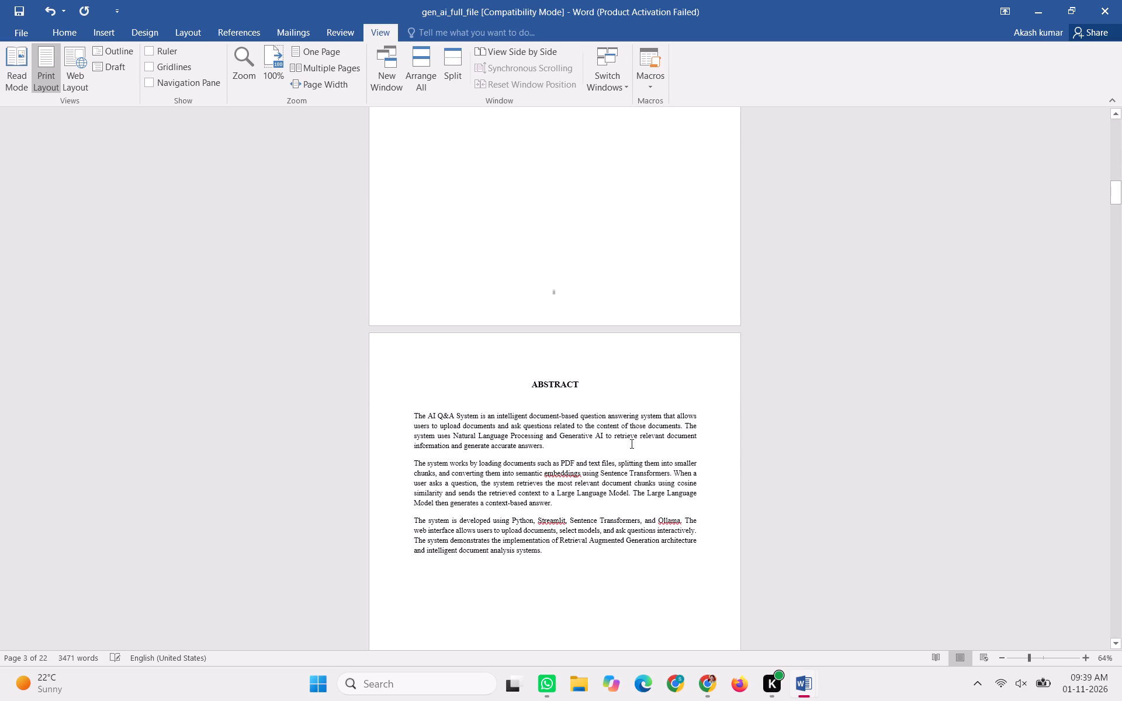